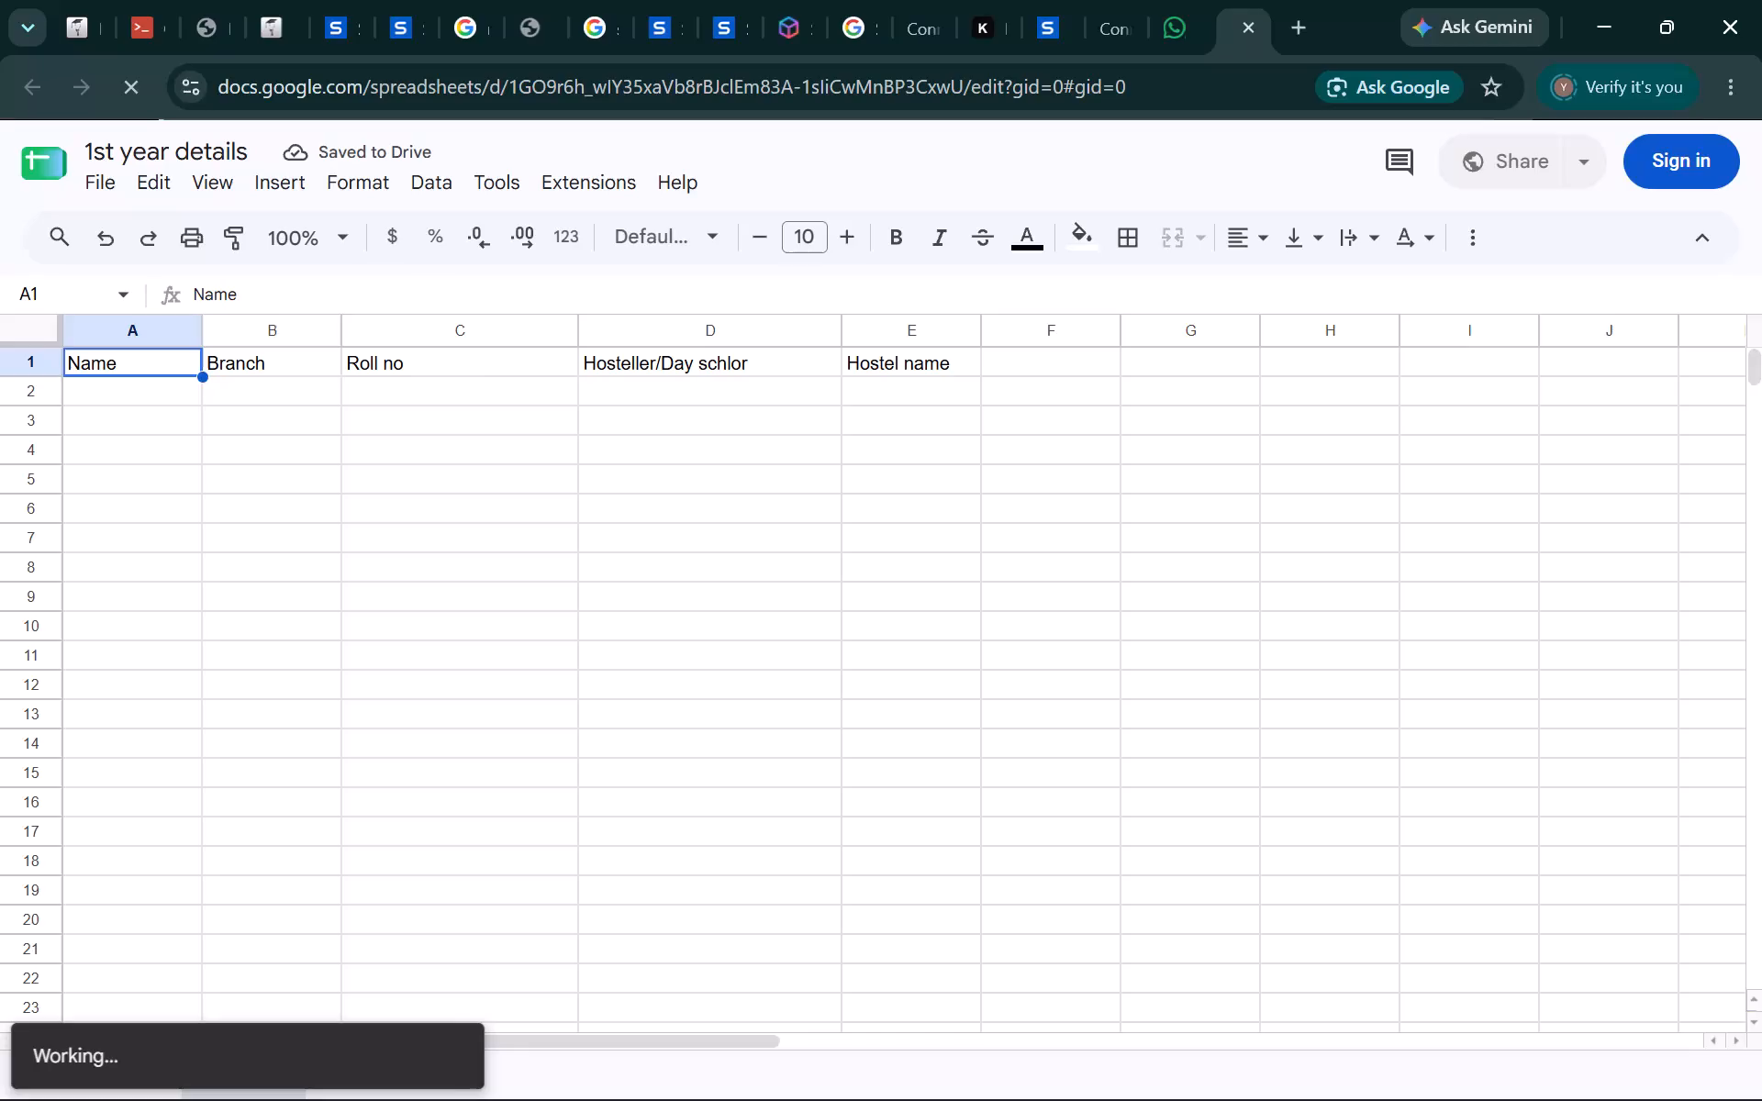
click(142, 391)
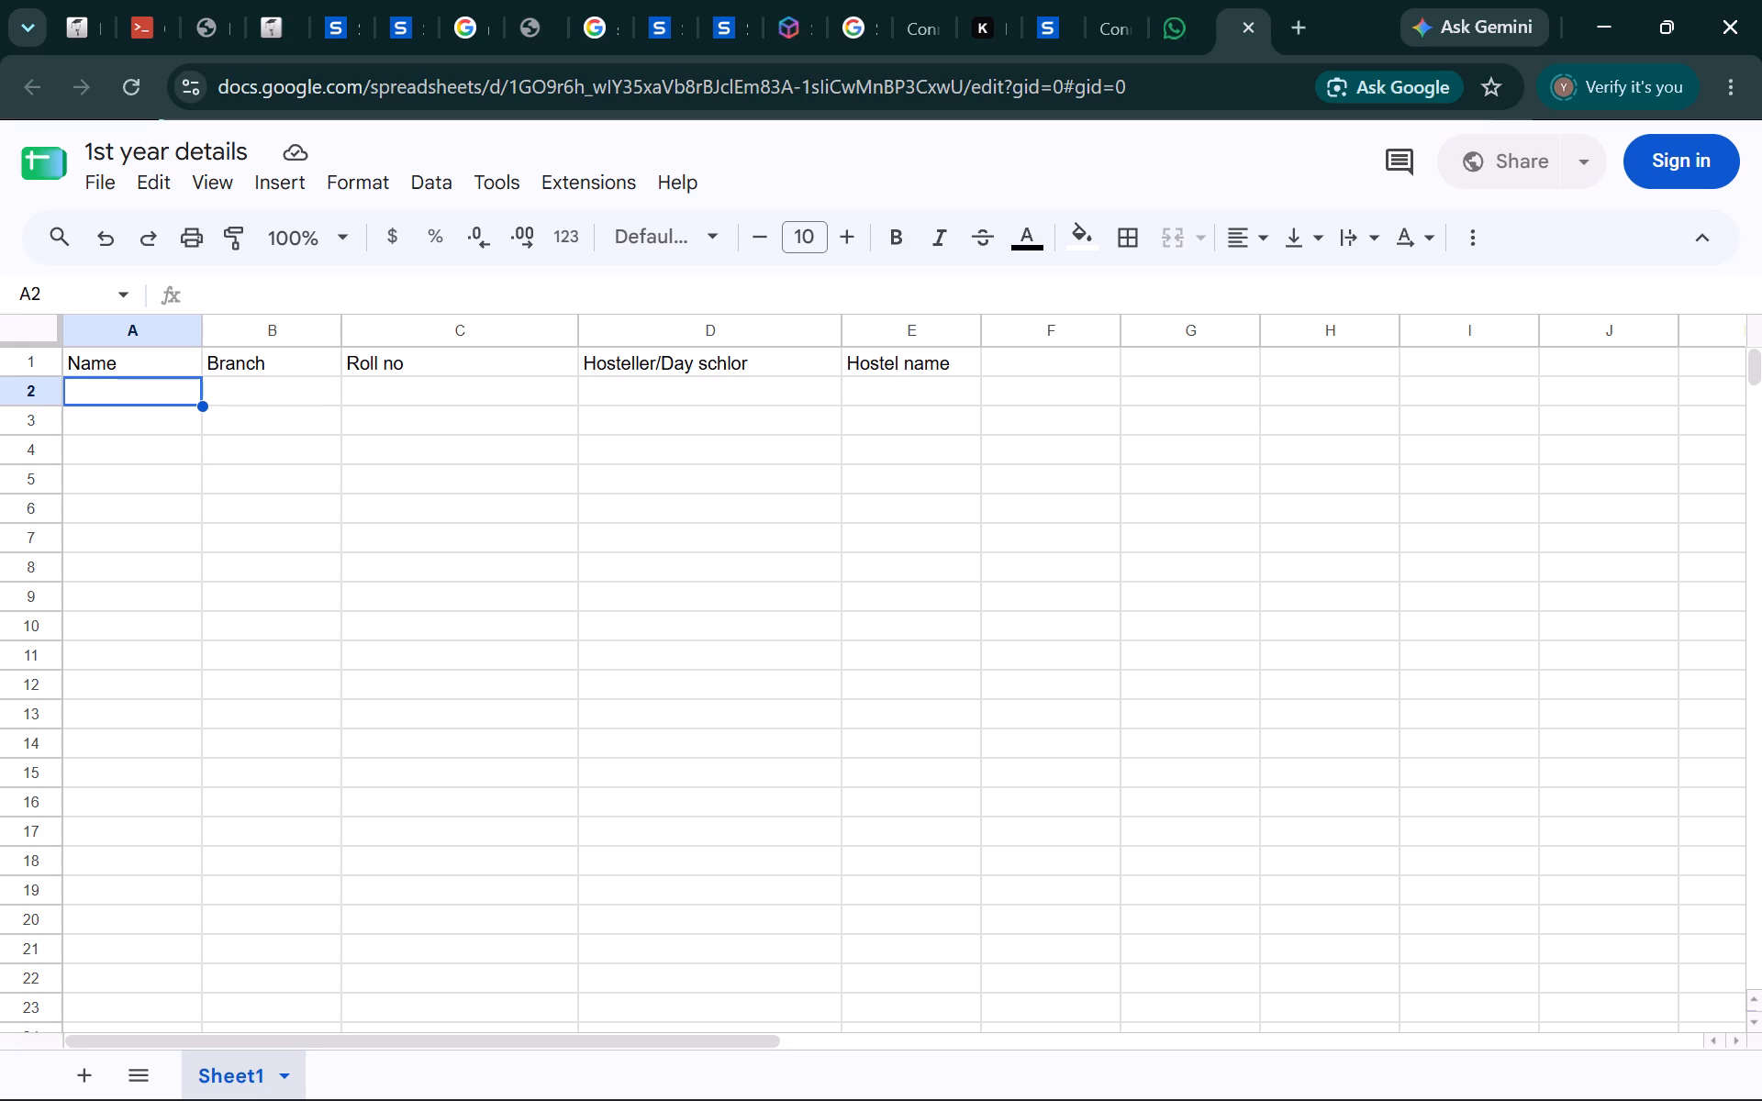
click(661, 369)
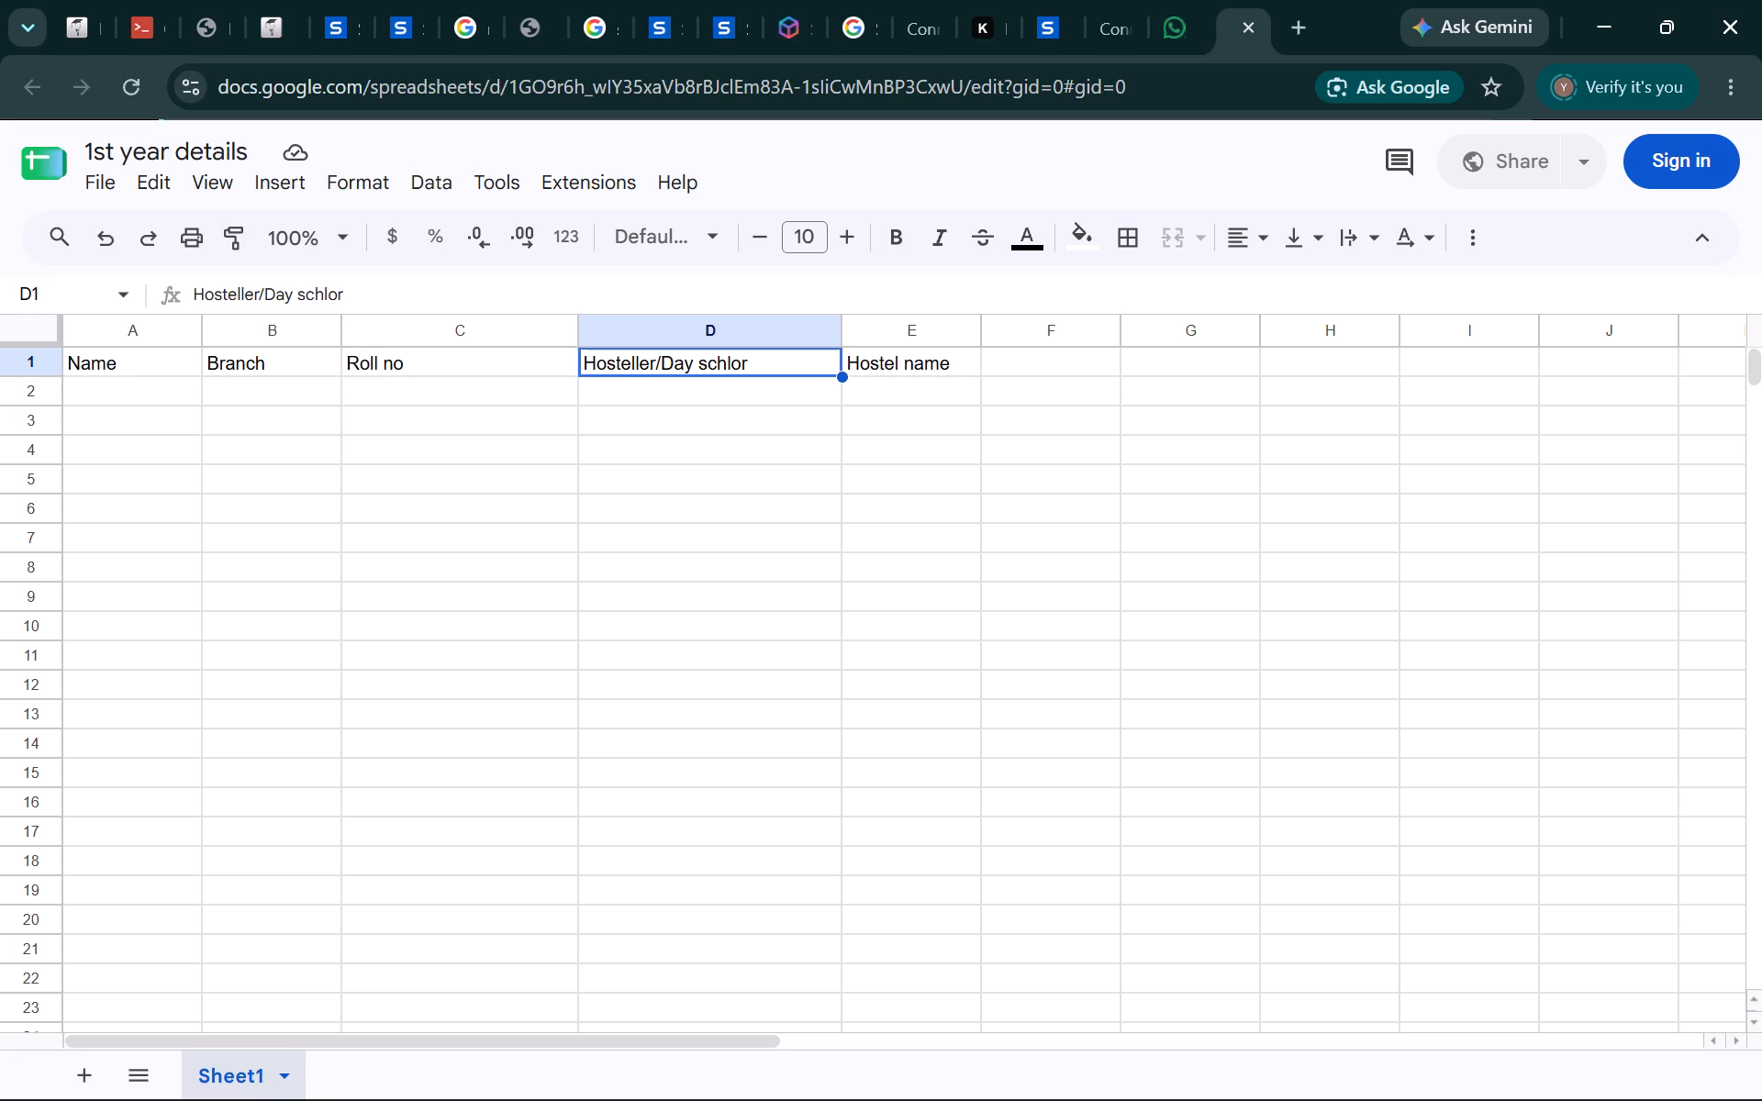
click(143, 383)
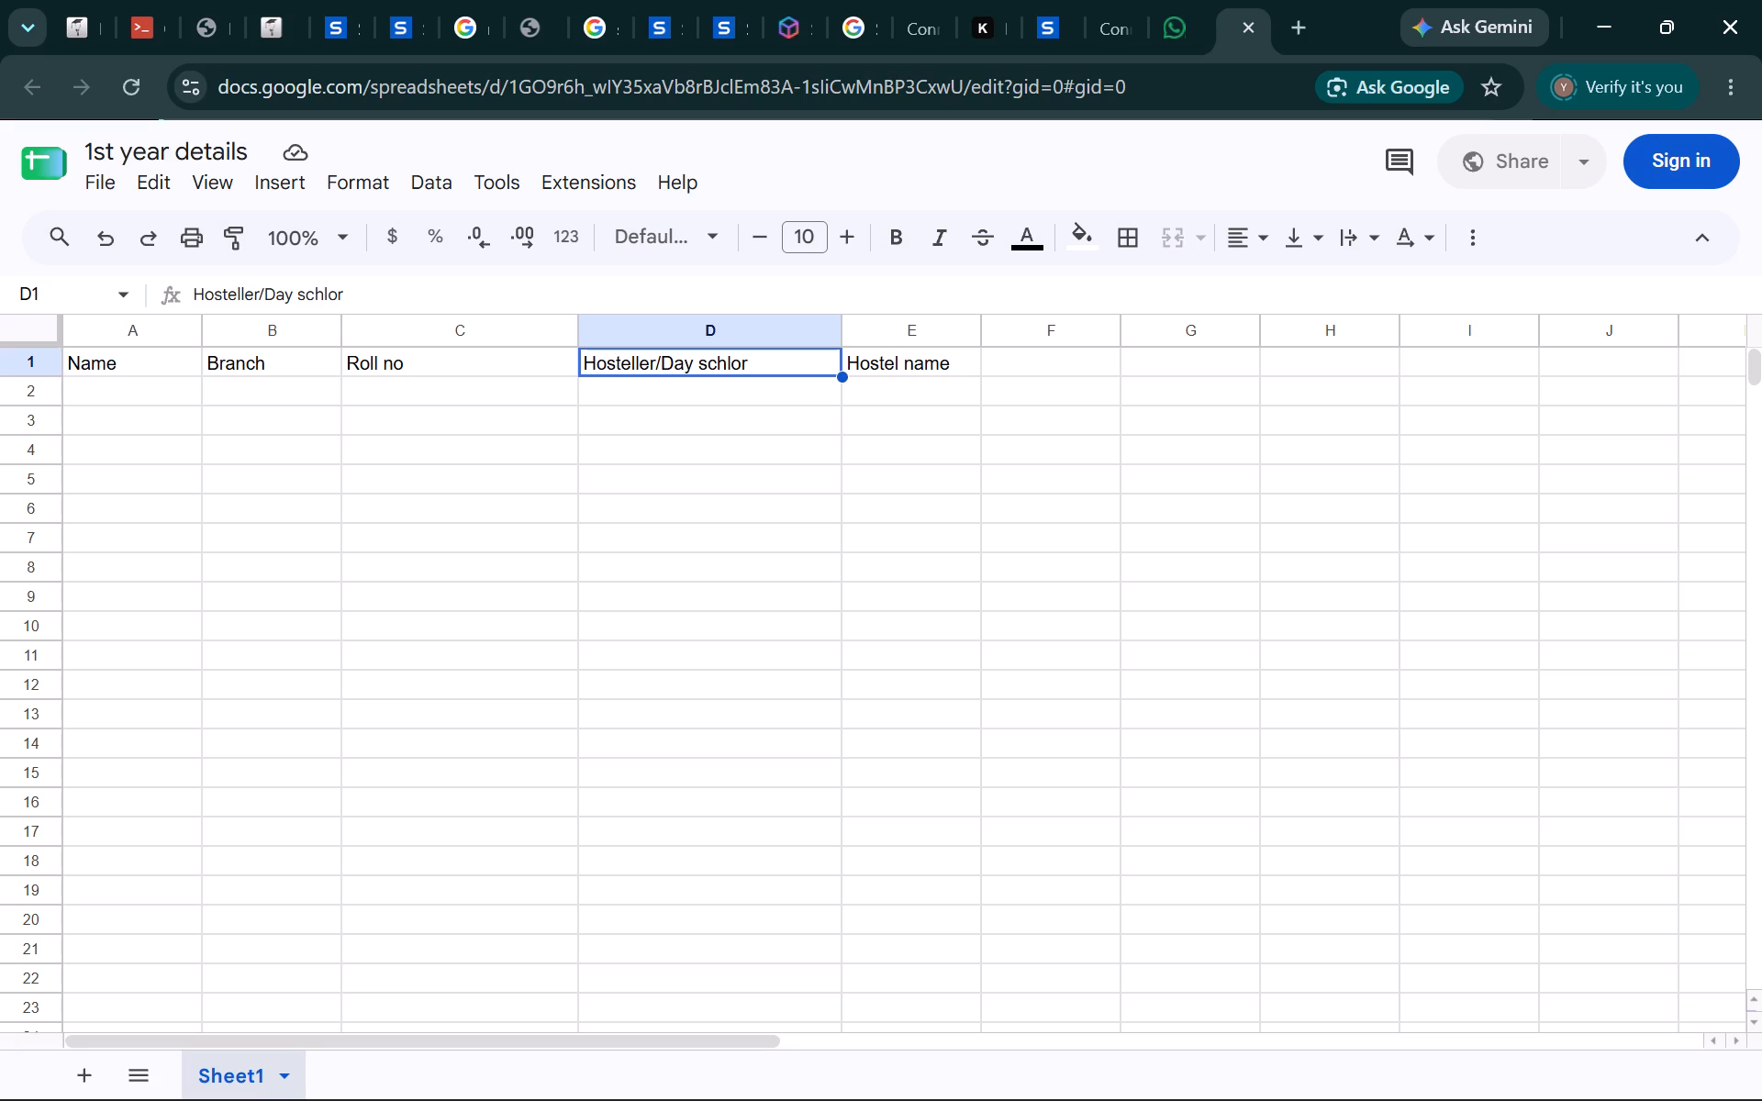
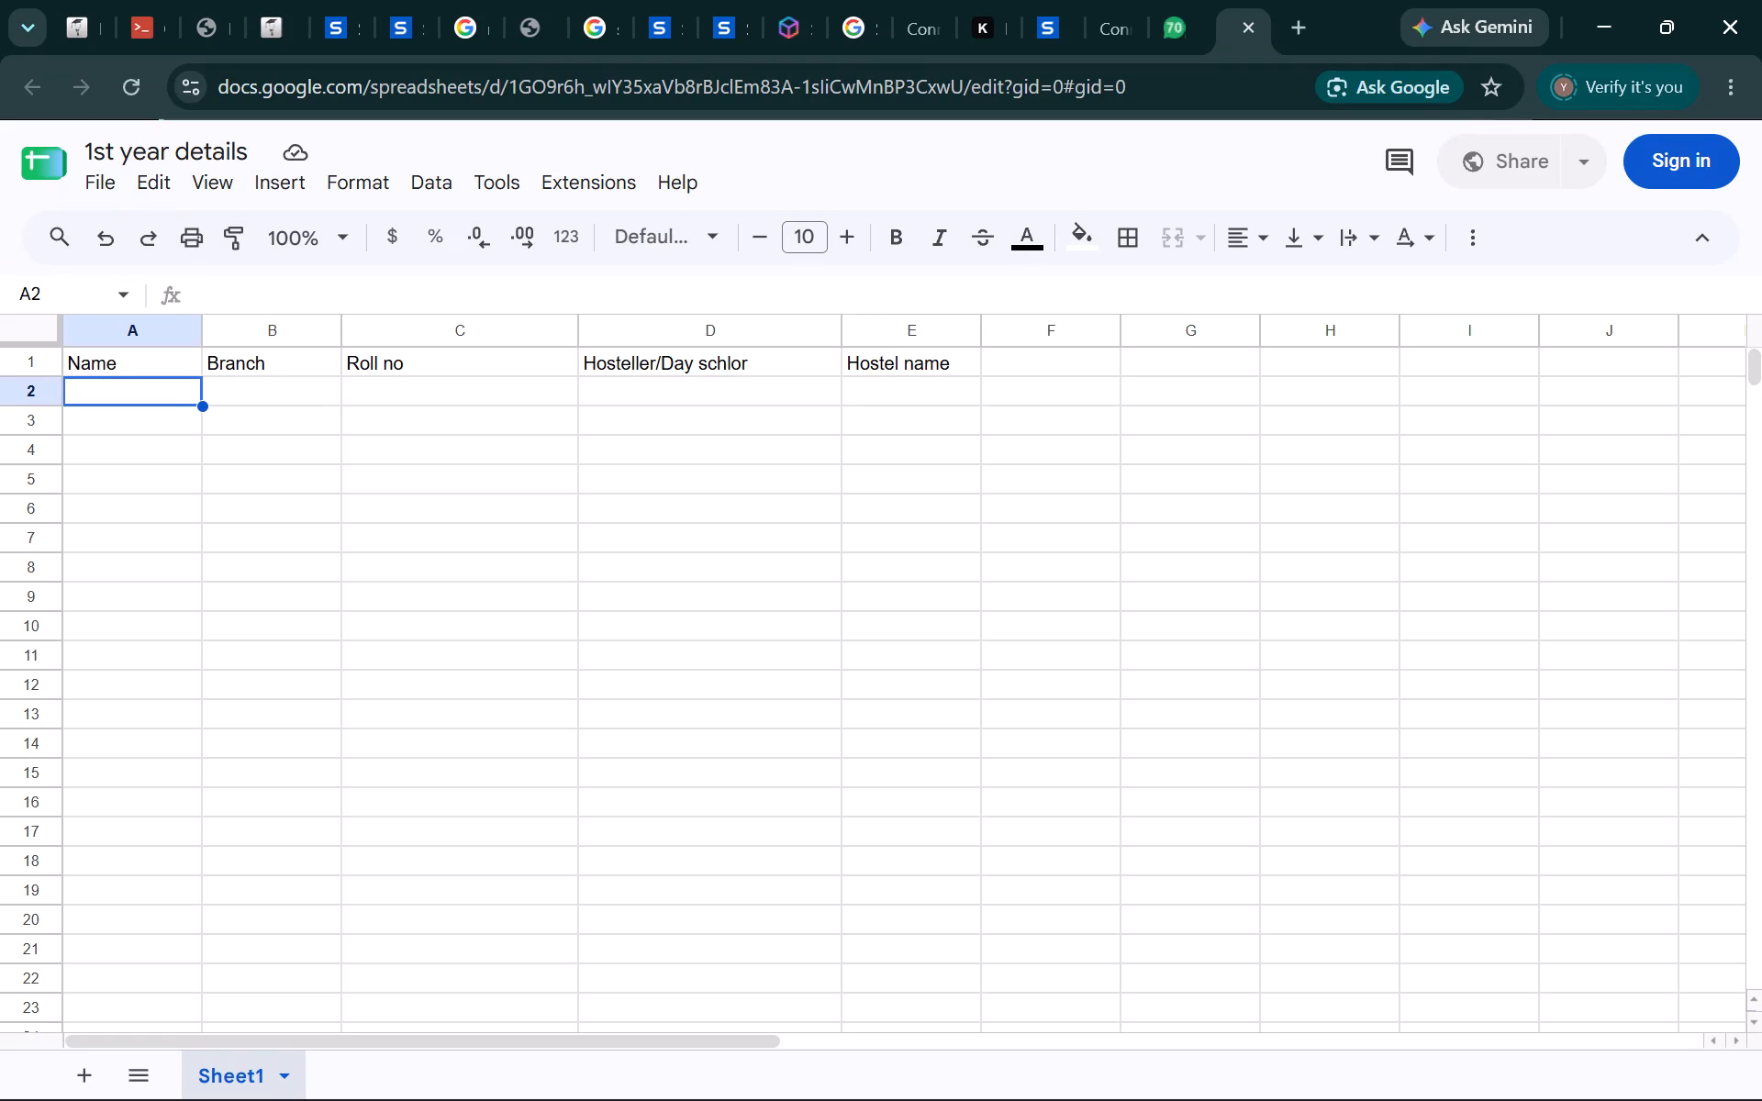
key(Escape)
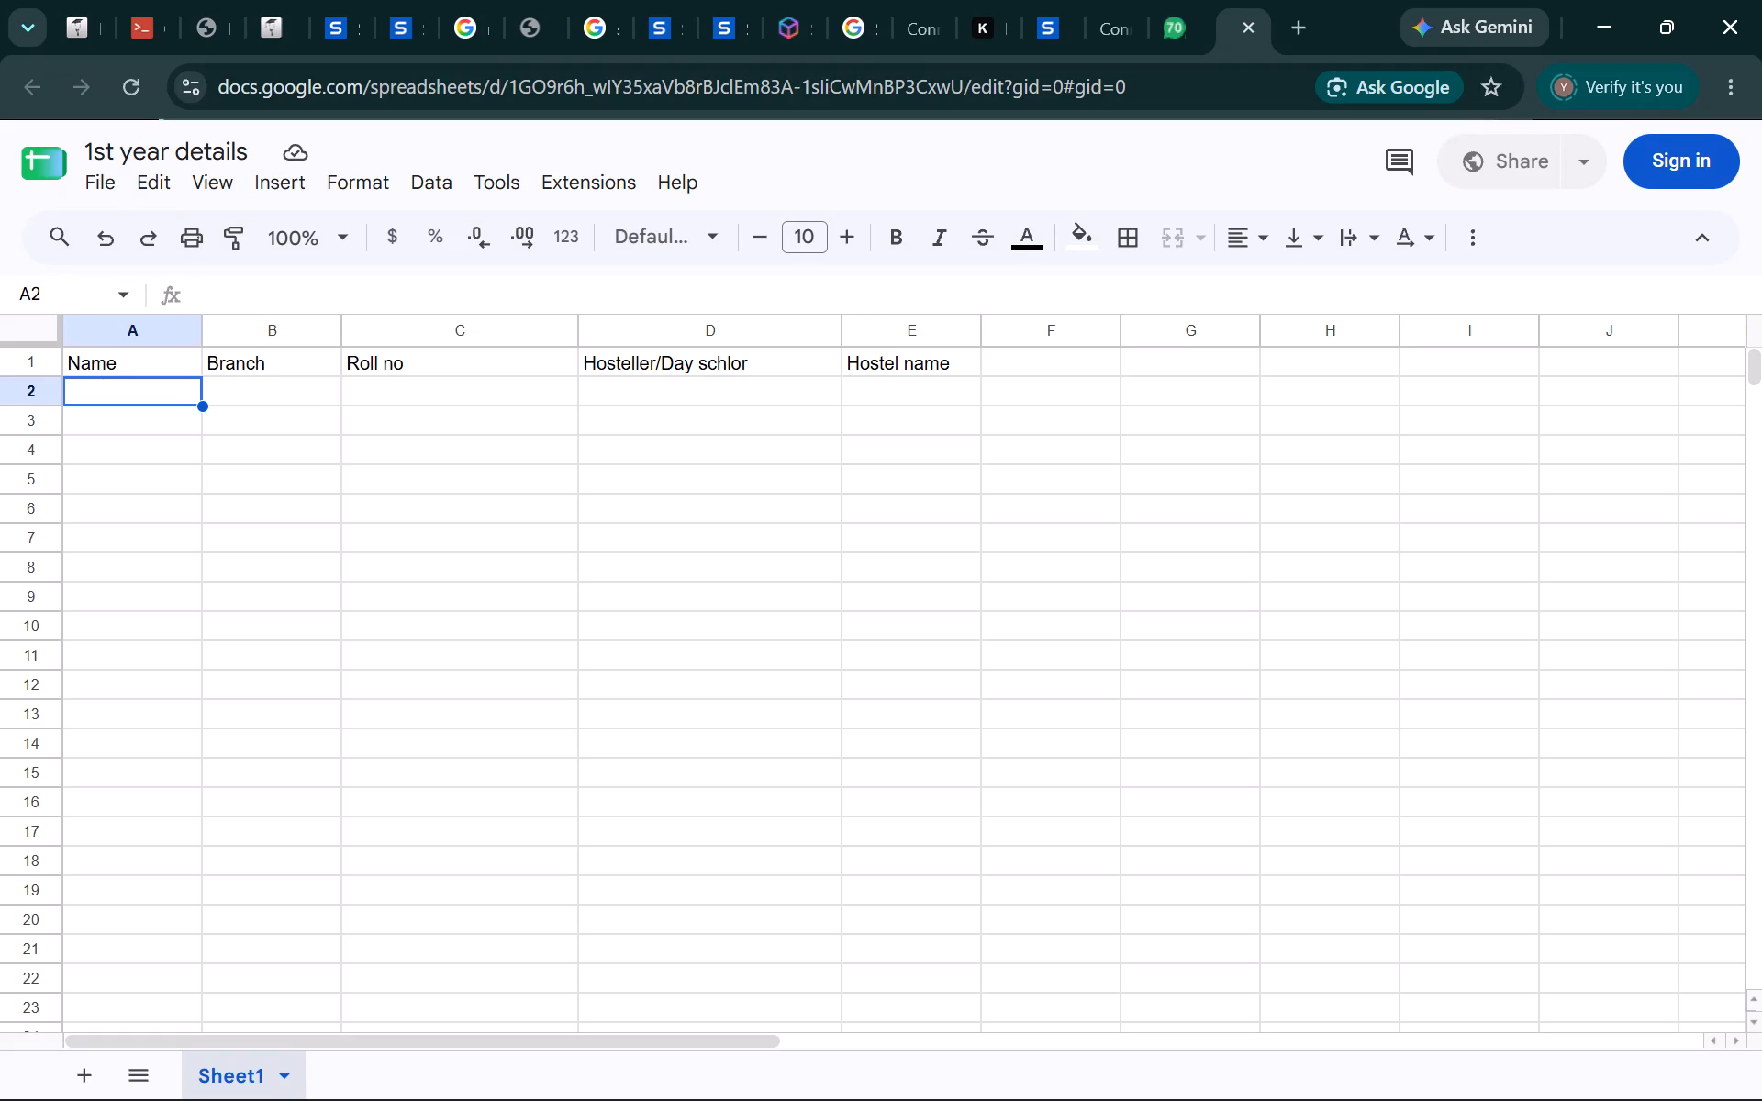
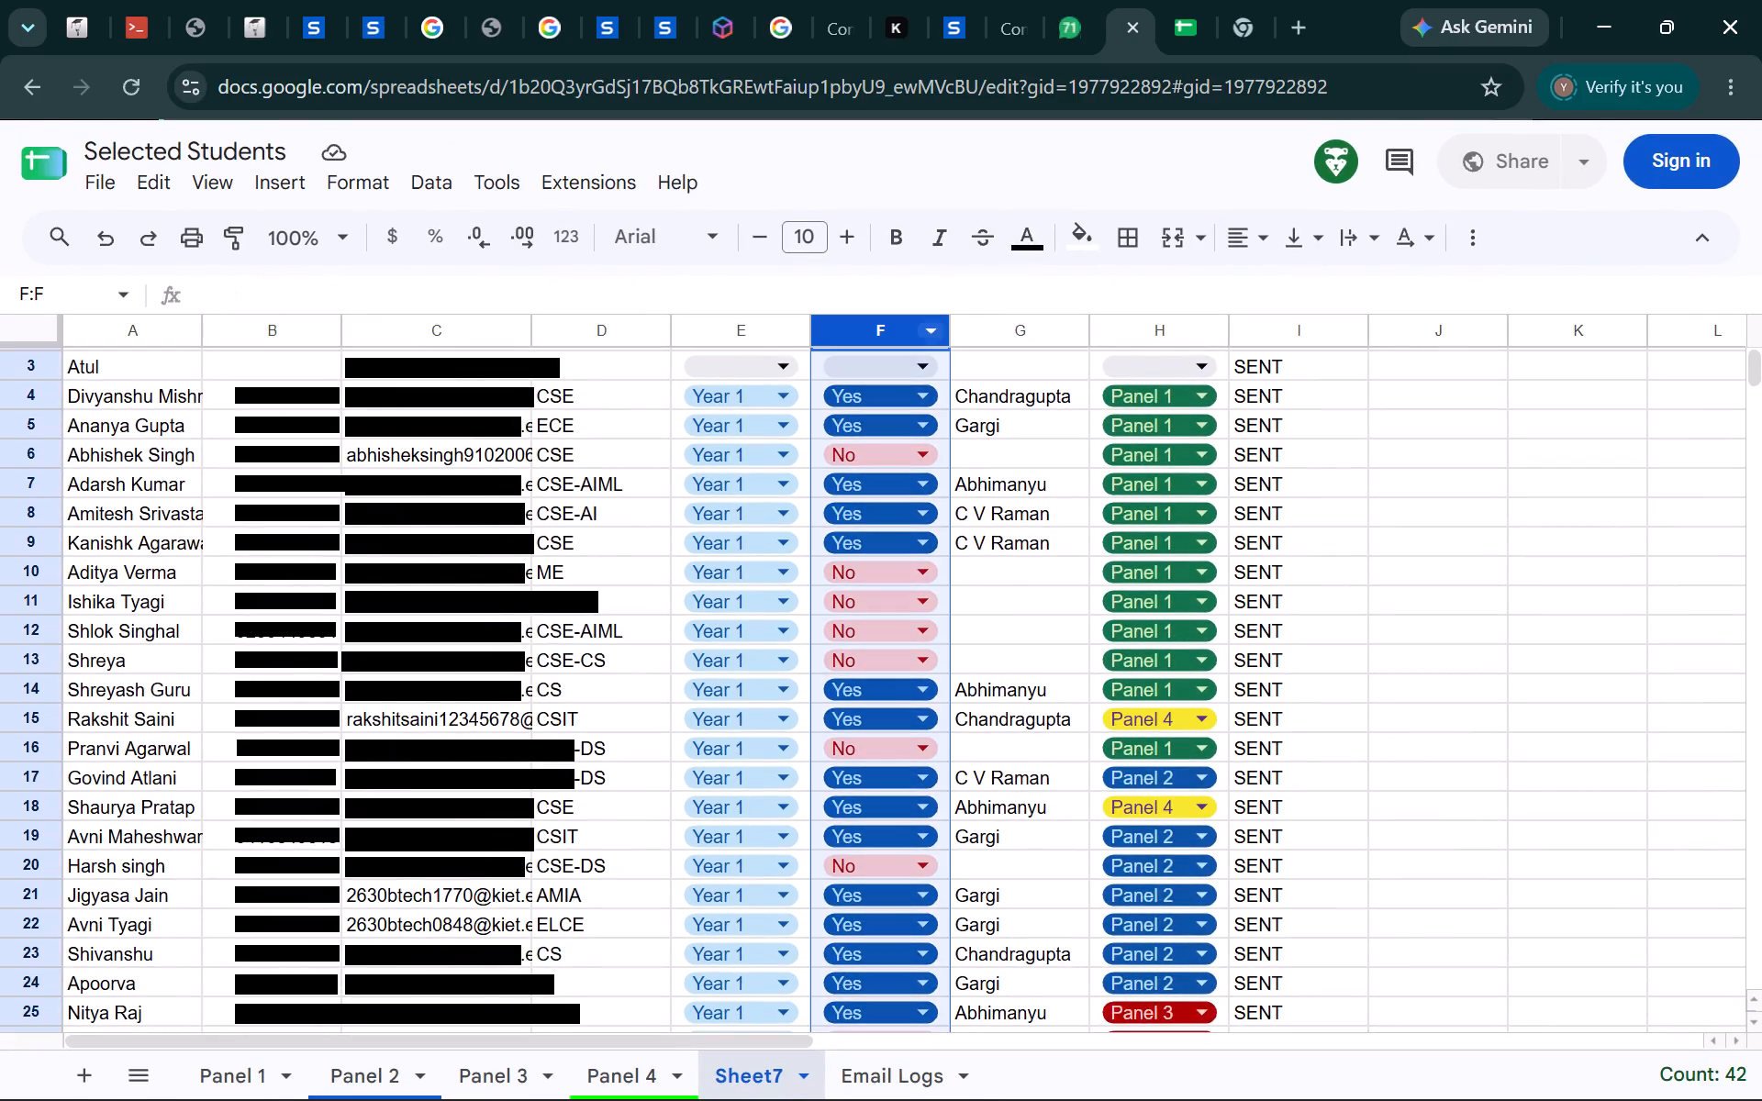
Create a filter on column F, the hosteller column, of Sheet7 in the "Selected Students" spreadsheet.
click(1729, 488)
click(937, 341)
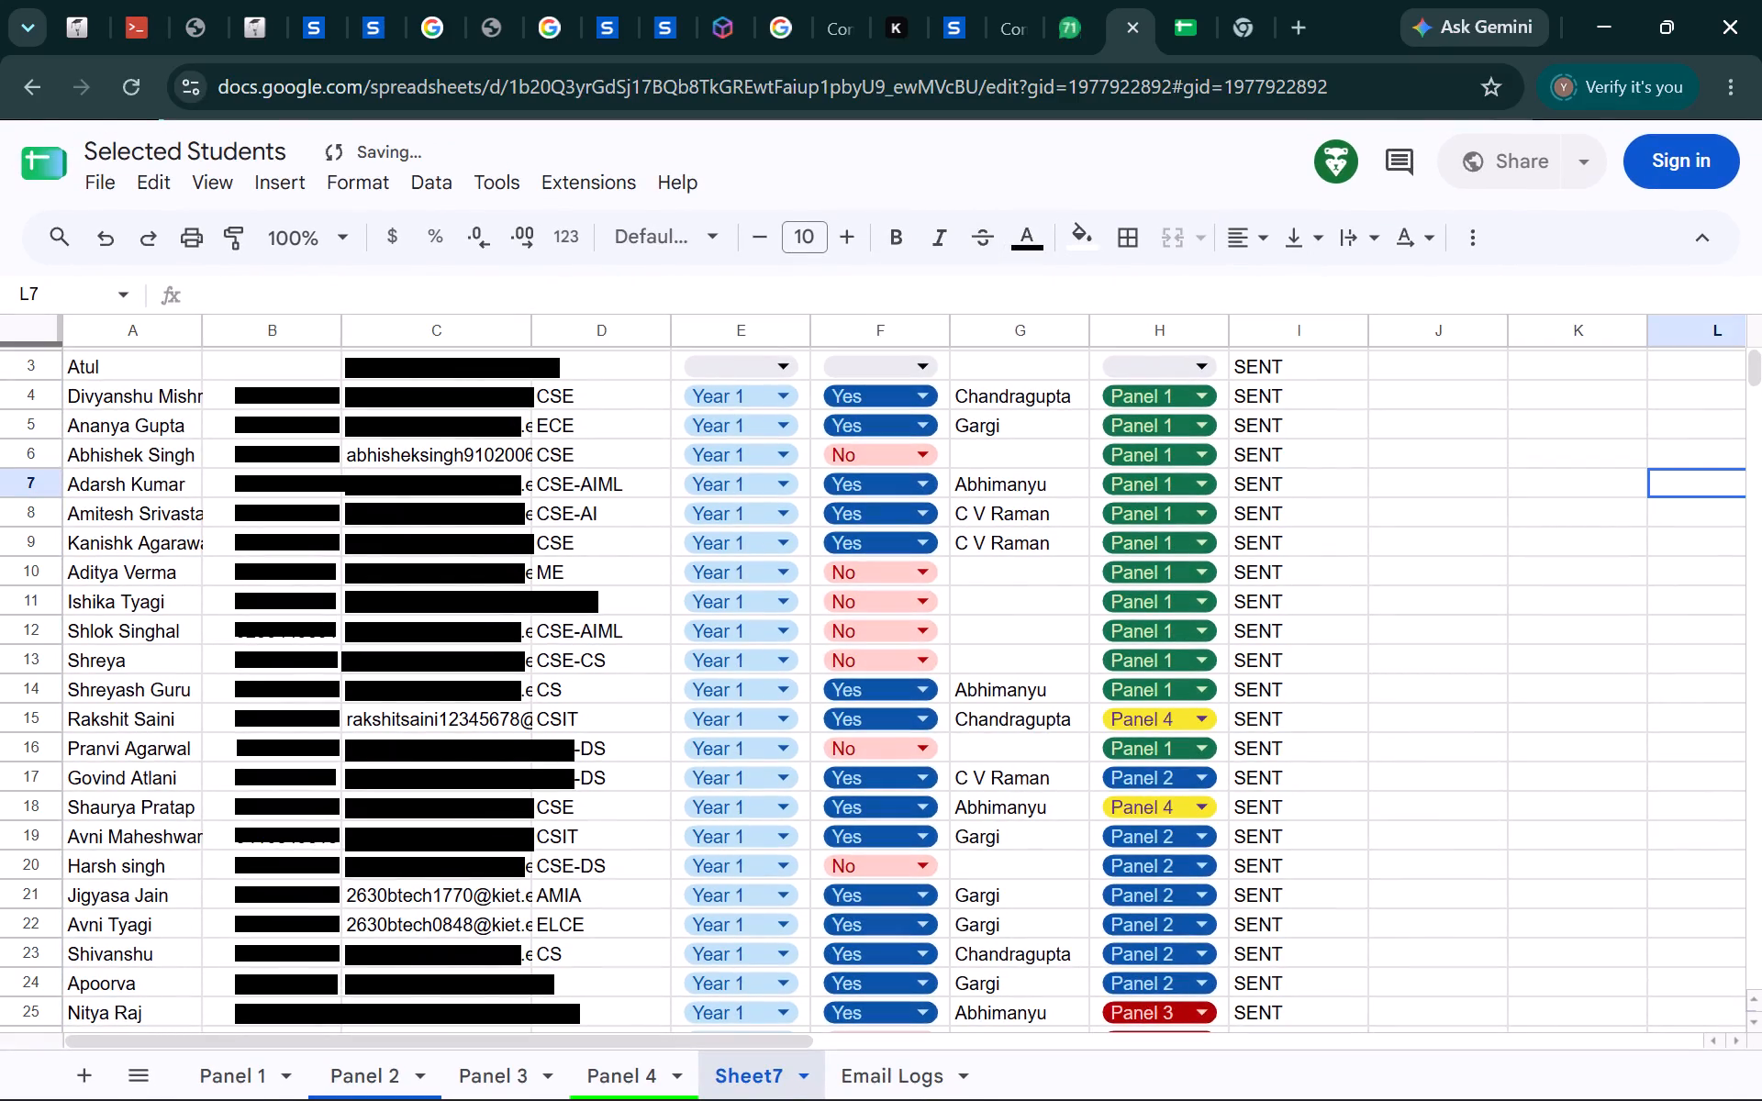
click(931, 328)
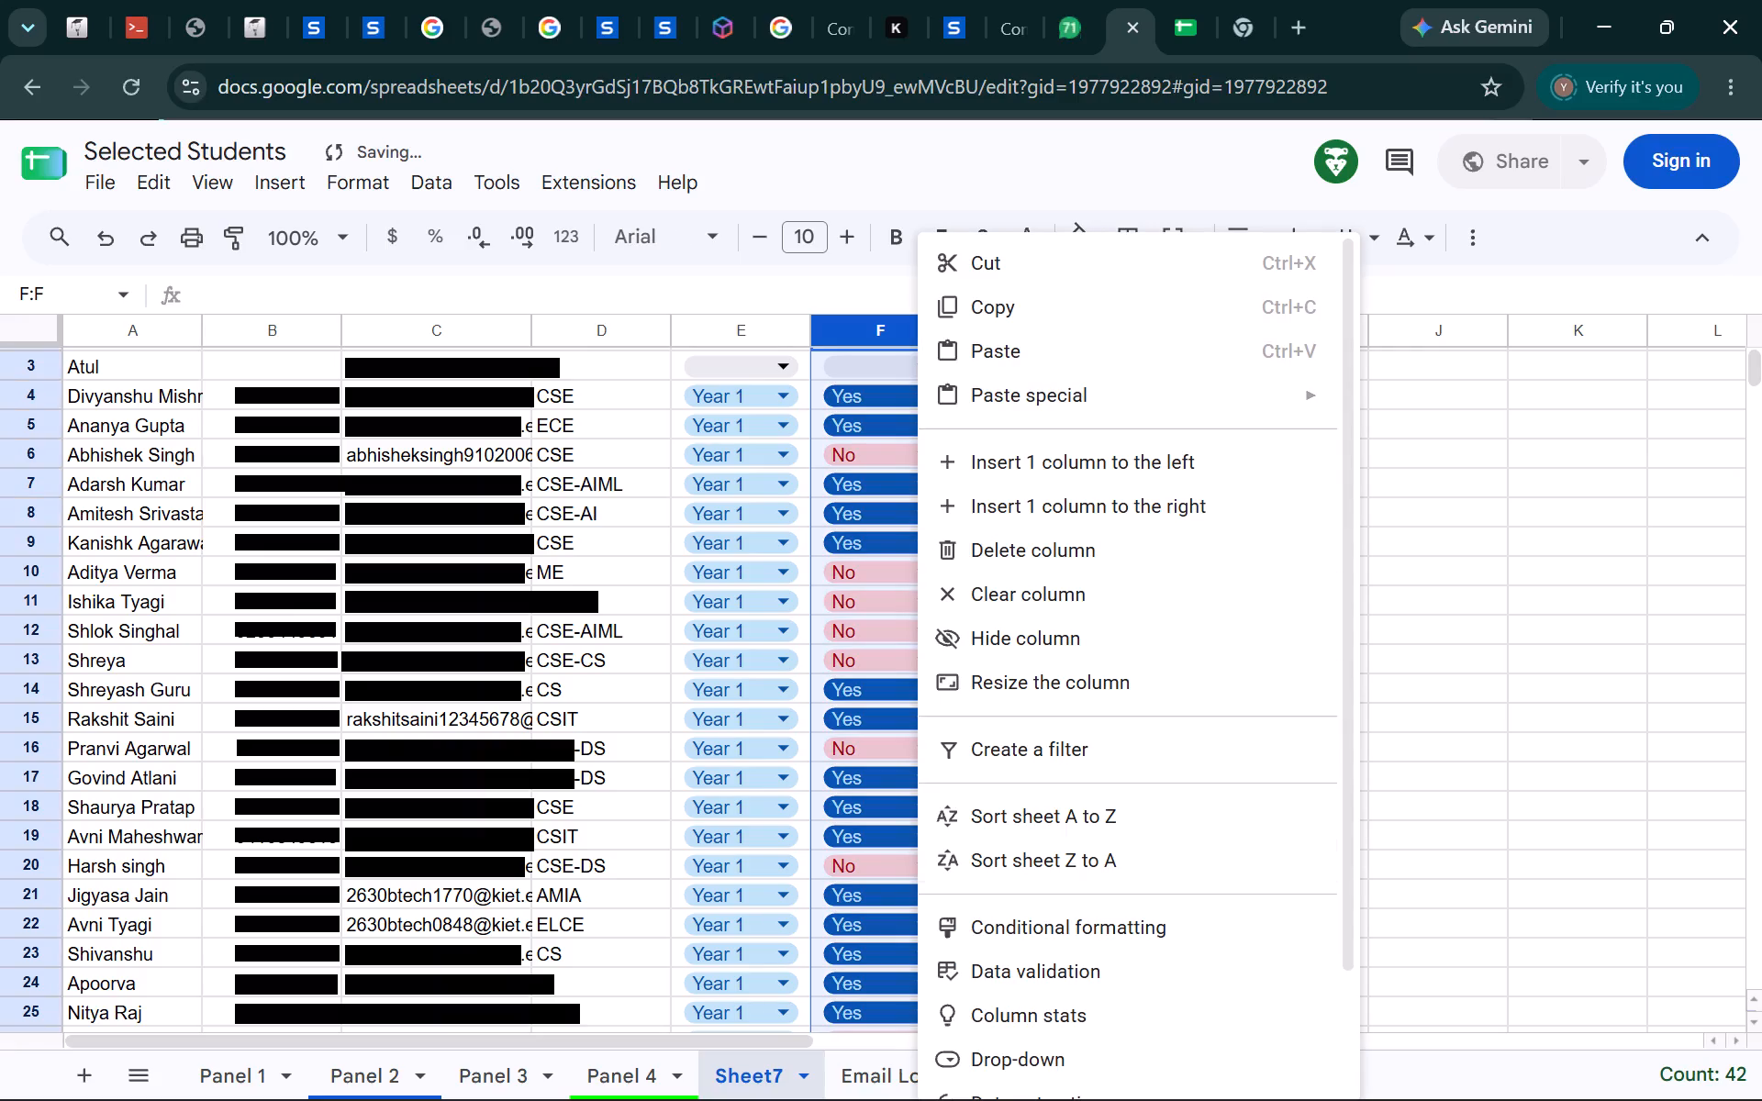
click(1063, 759)
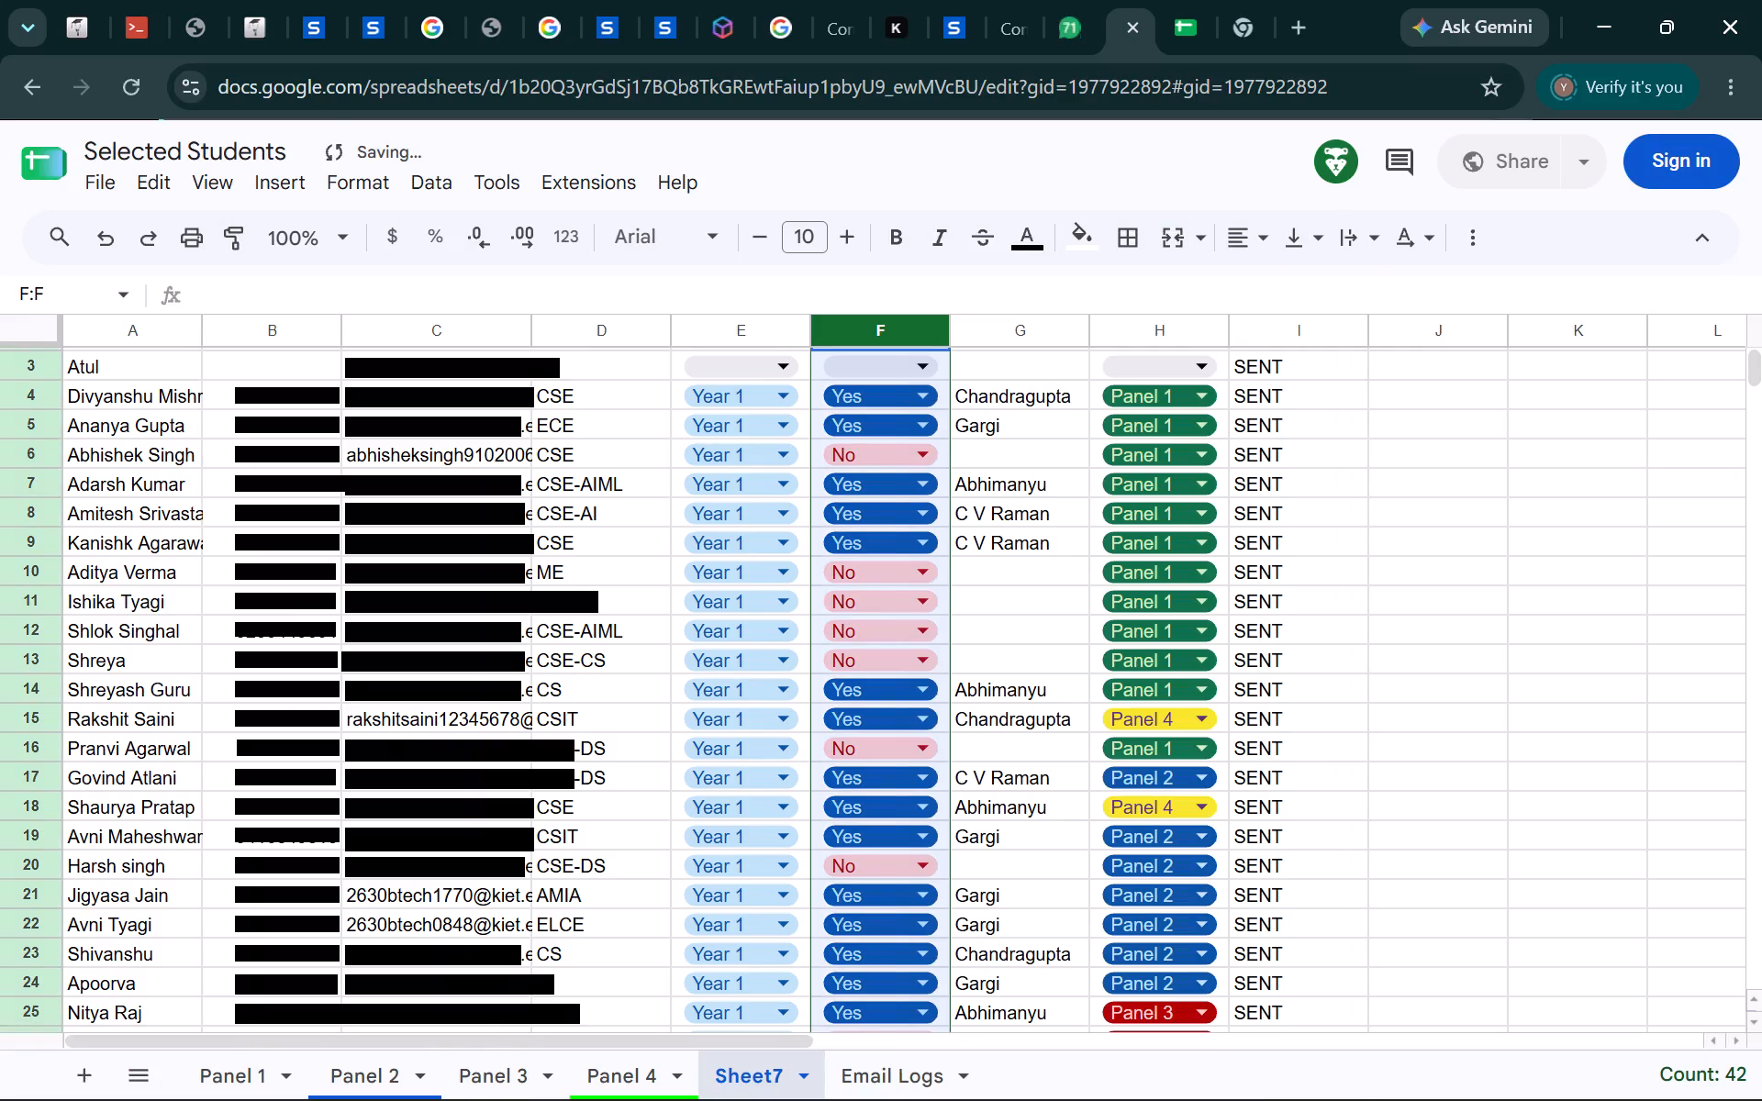
Check the data validation rules set up for the Yes/No hosteller column F and its neighbours.
click(934, 328)
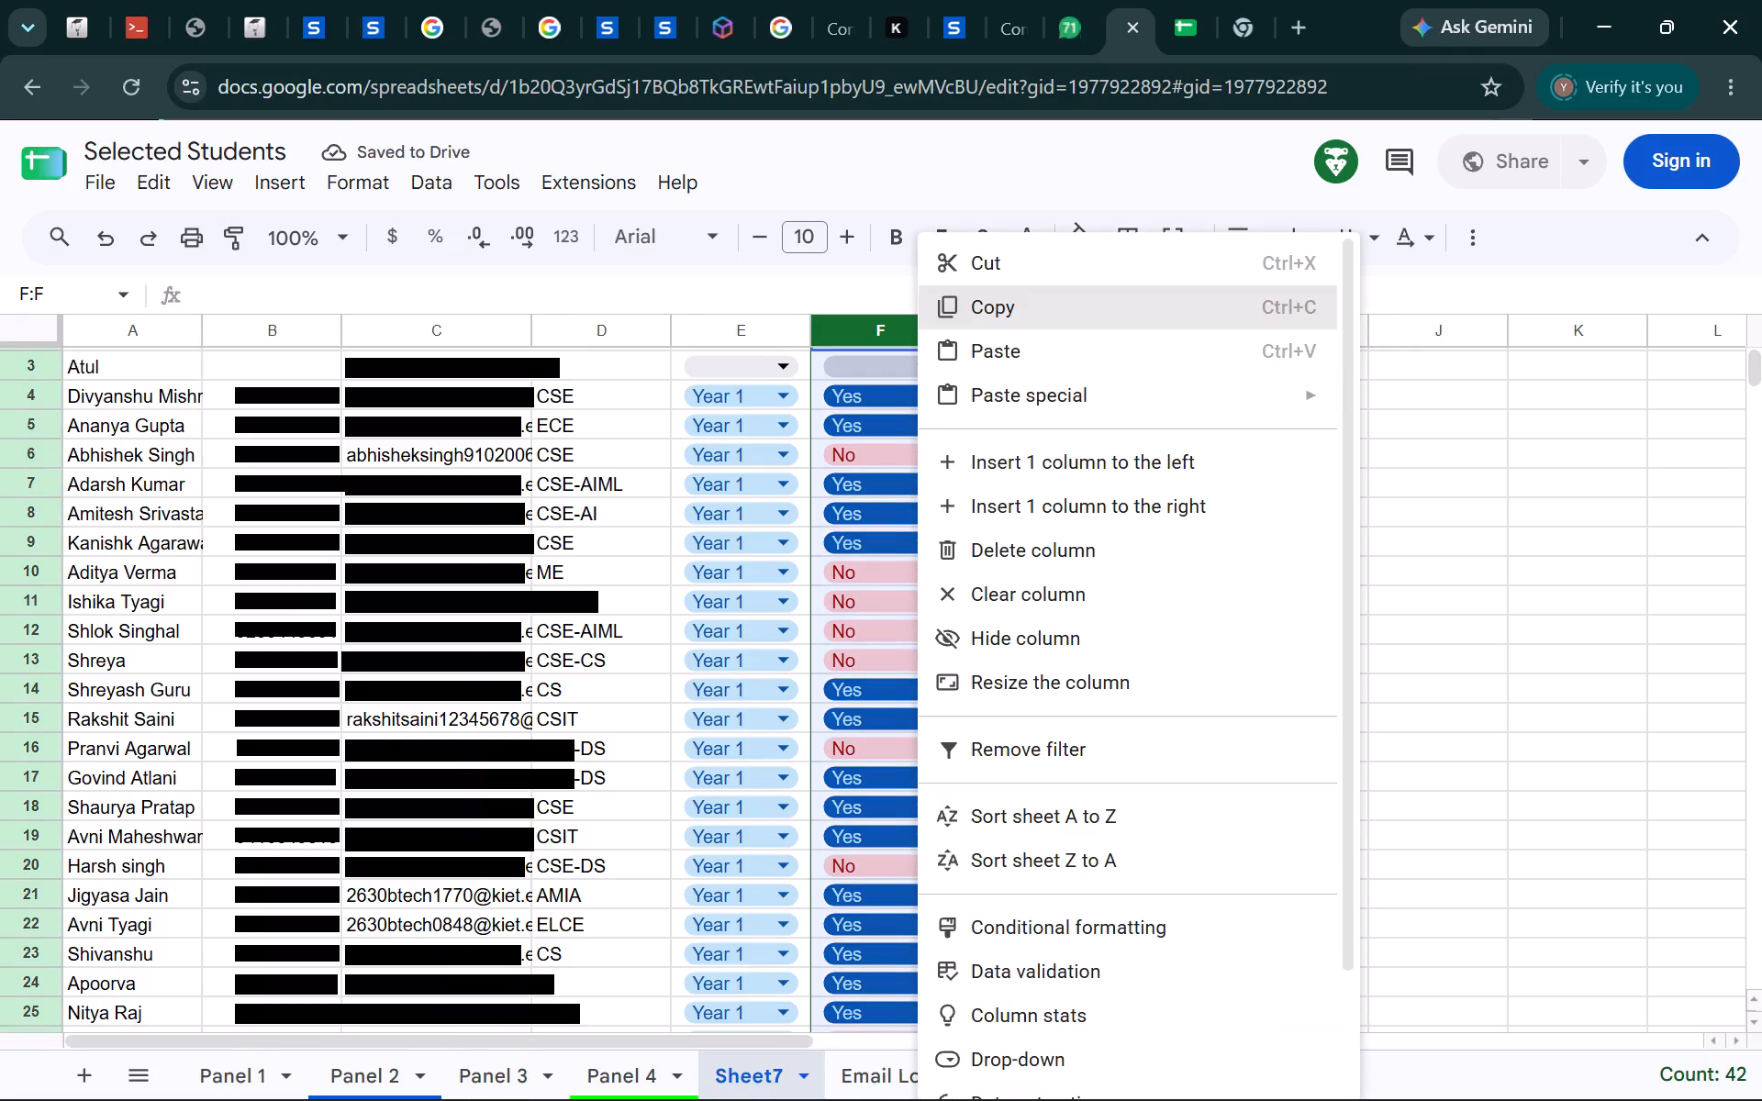
scroll(1120, 831, down, 1)
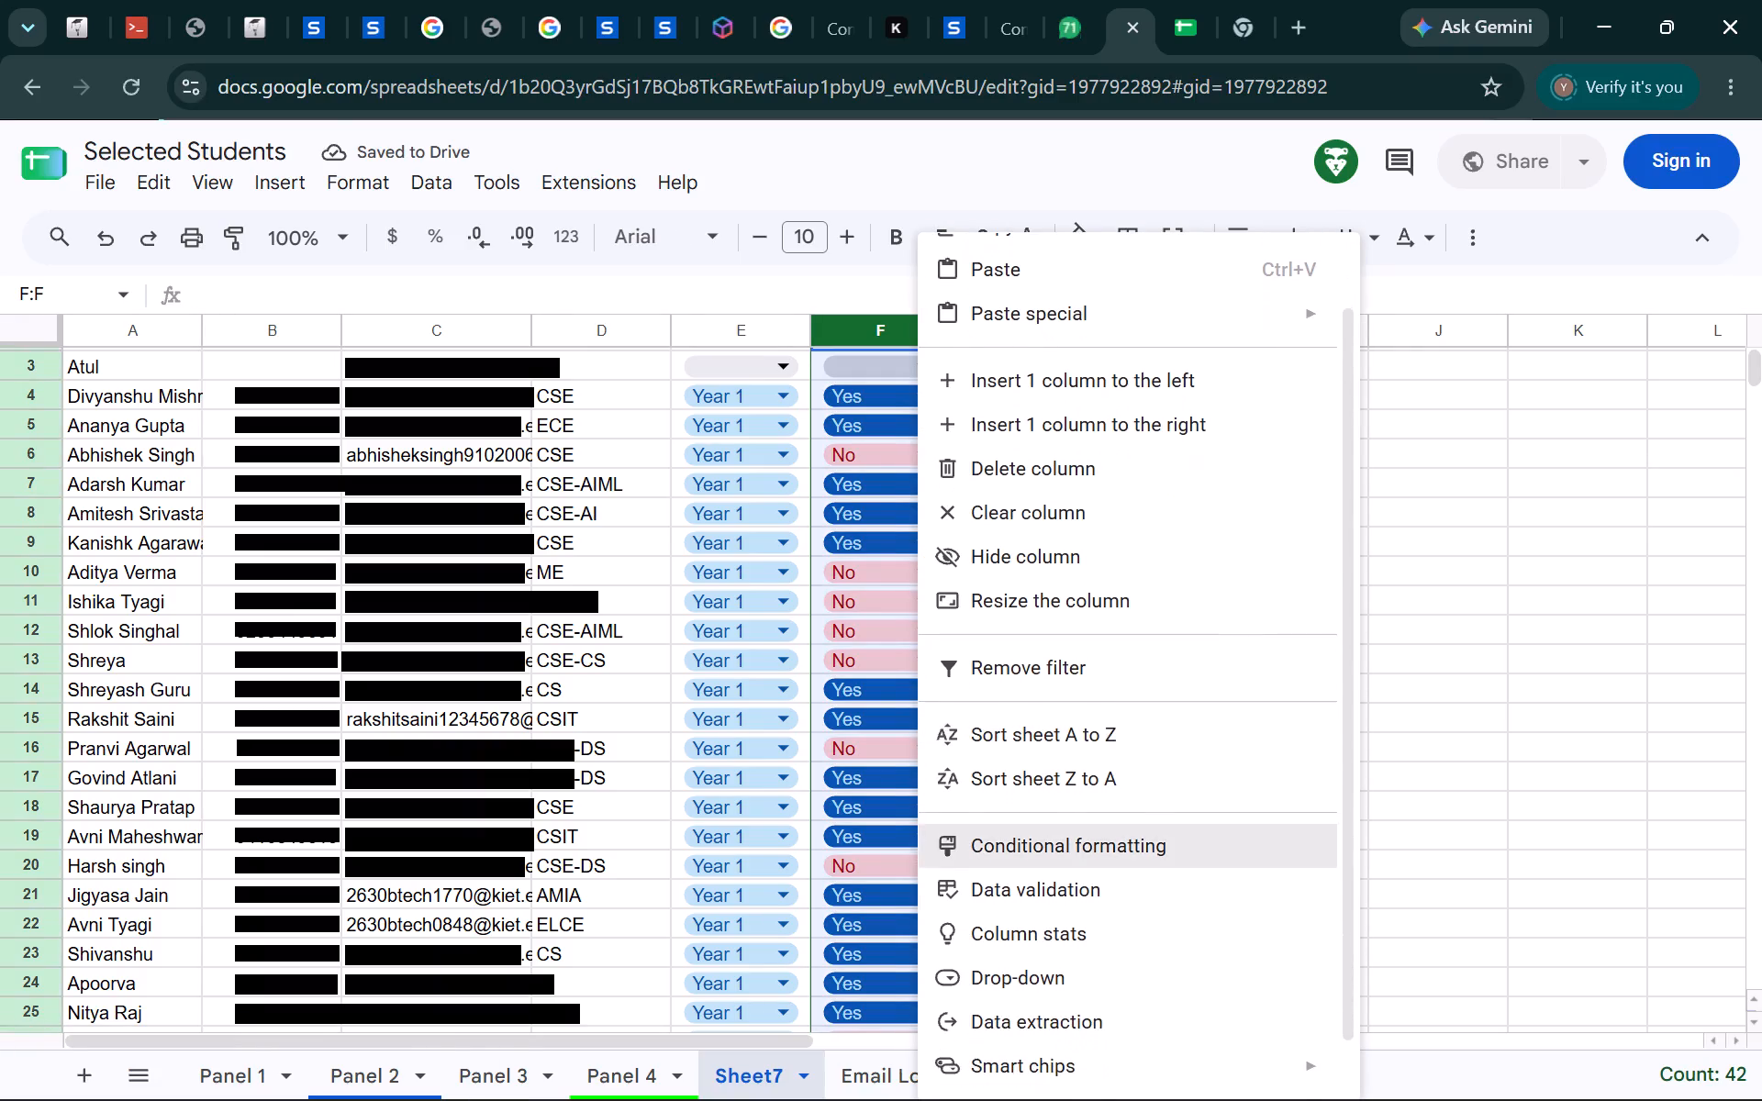
scroll(1120, 831, down, 2)
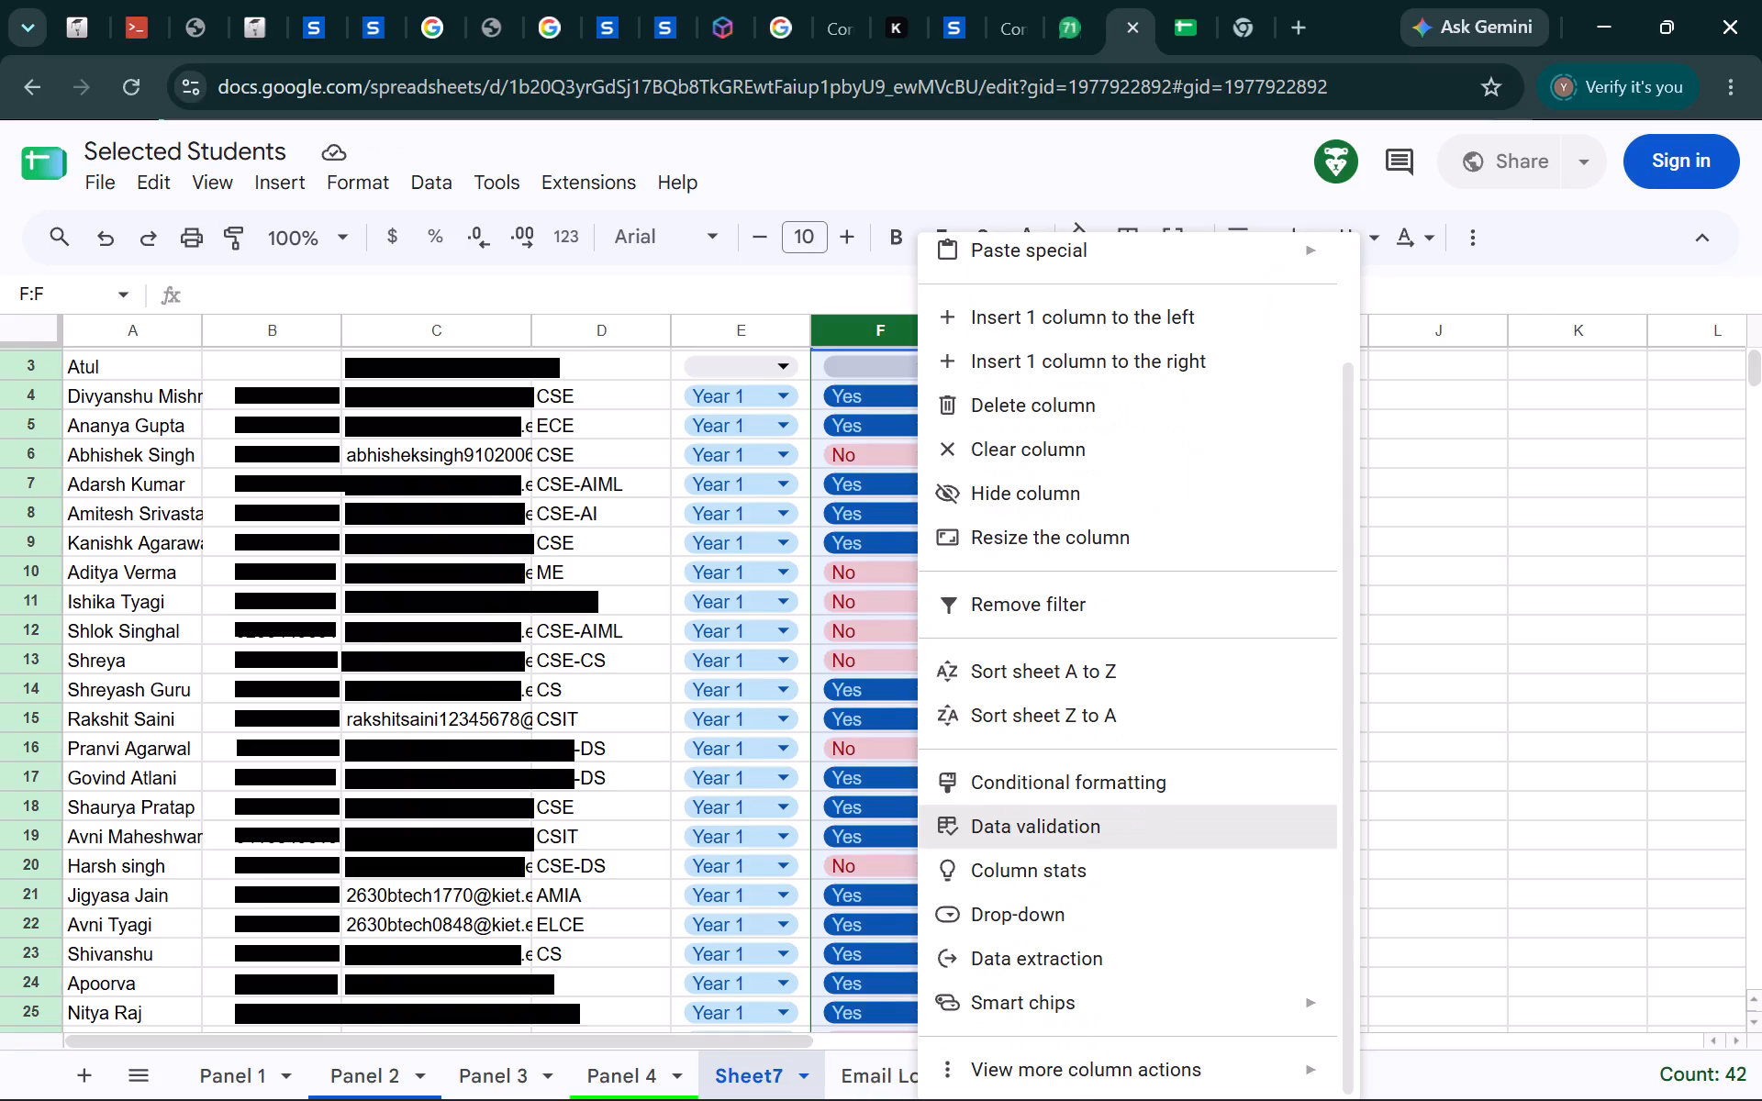
click(1120, 831)
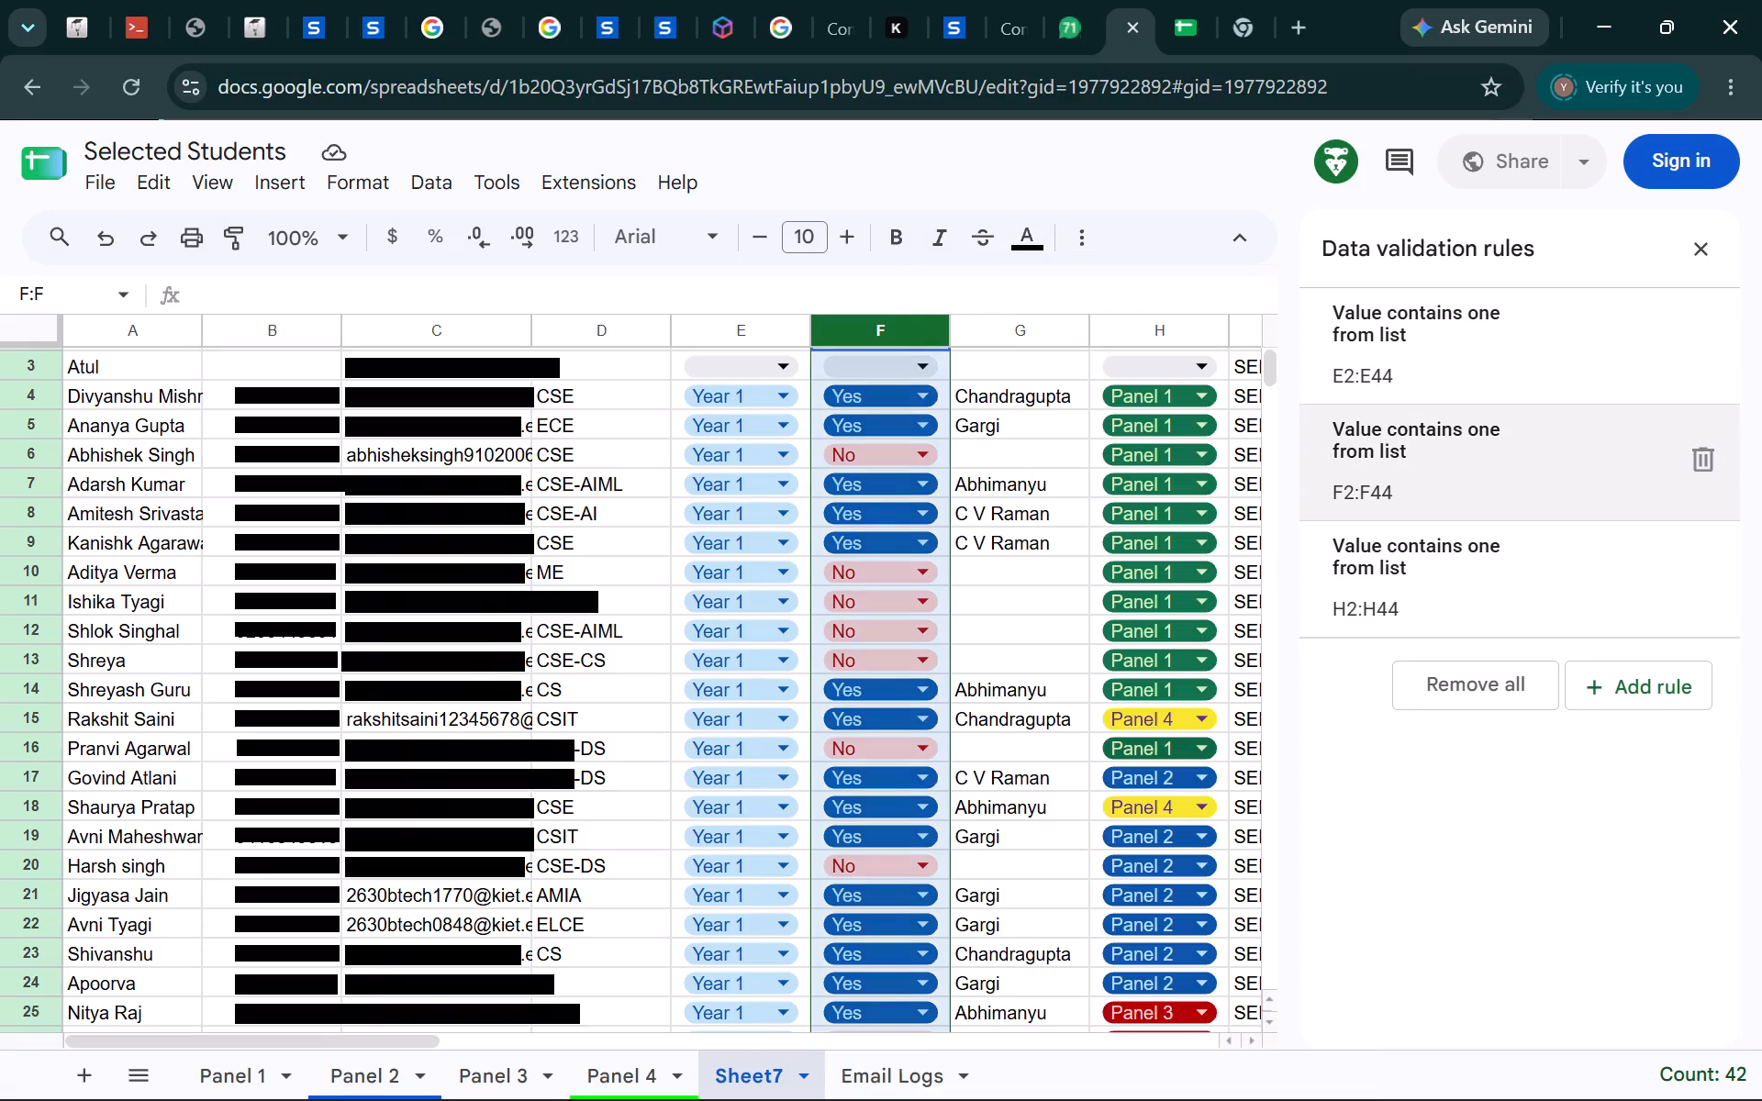
click(986, 271)
click(1701, 234)
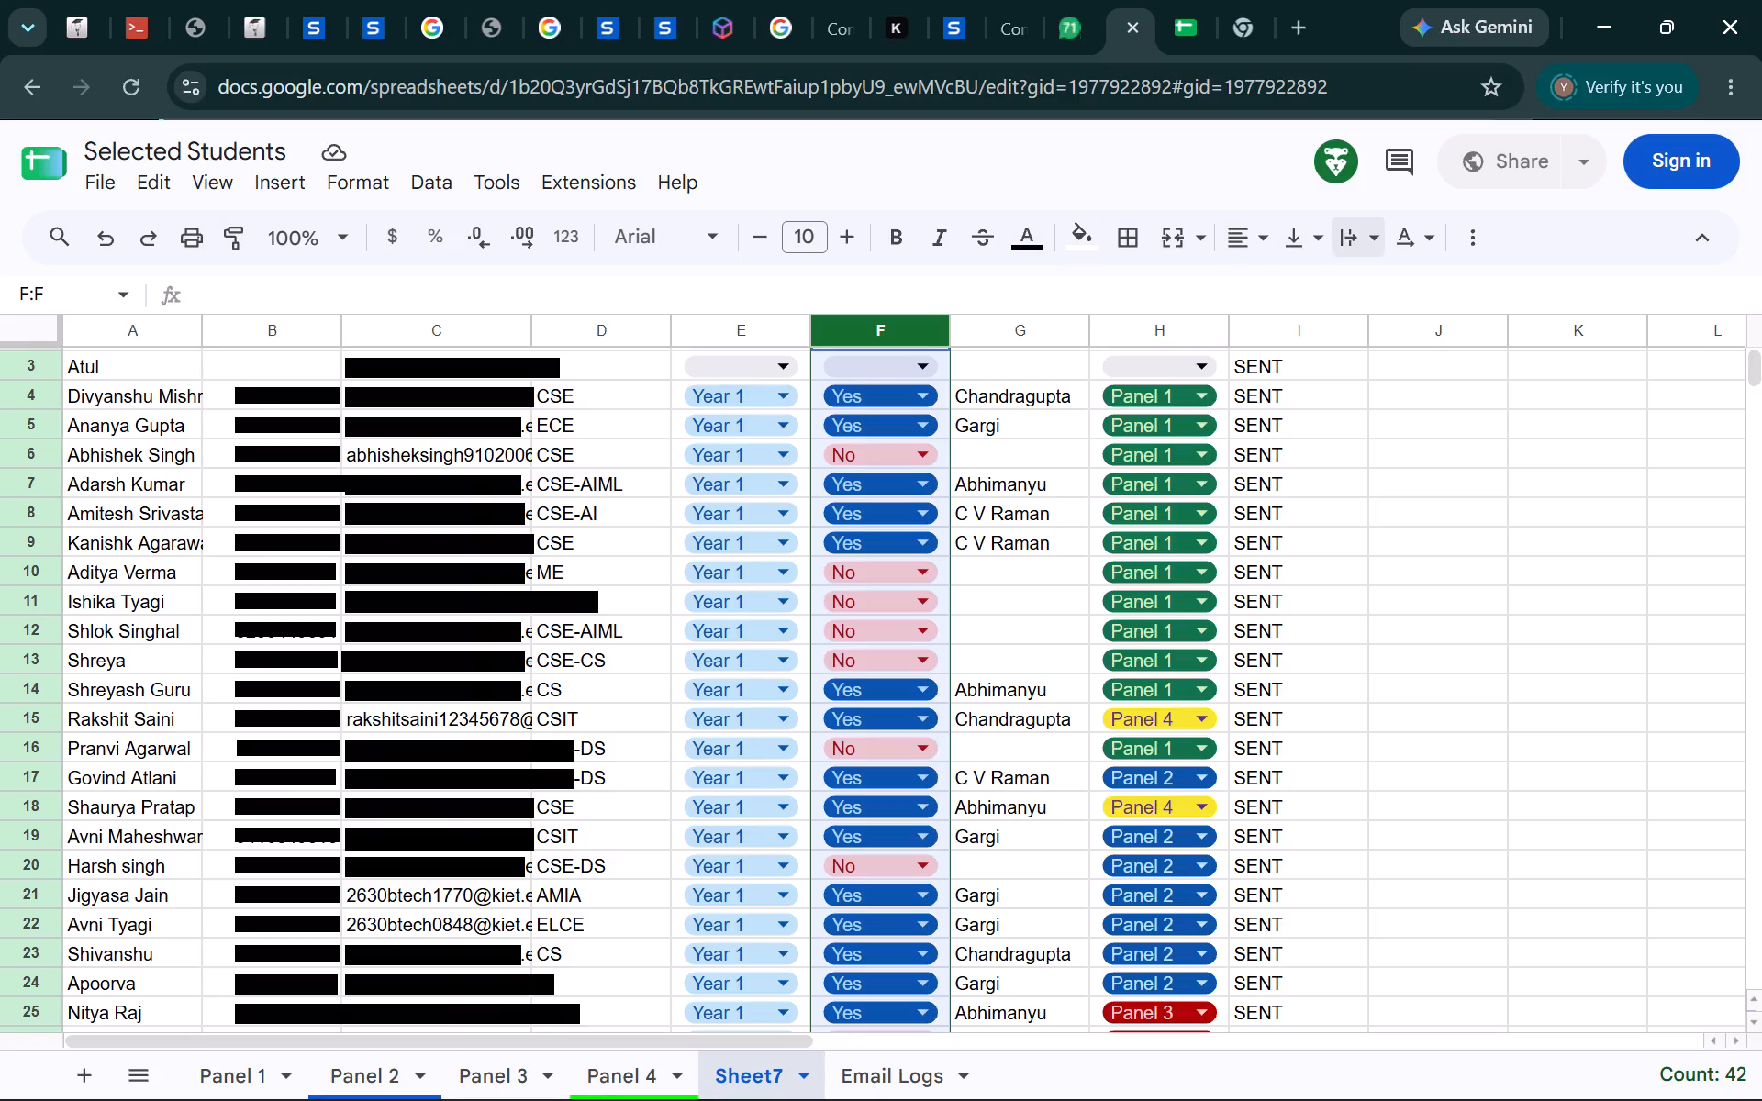
Sort Sheet7 from A to Z by the hosteller column F.
click(924, 327)
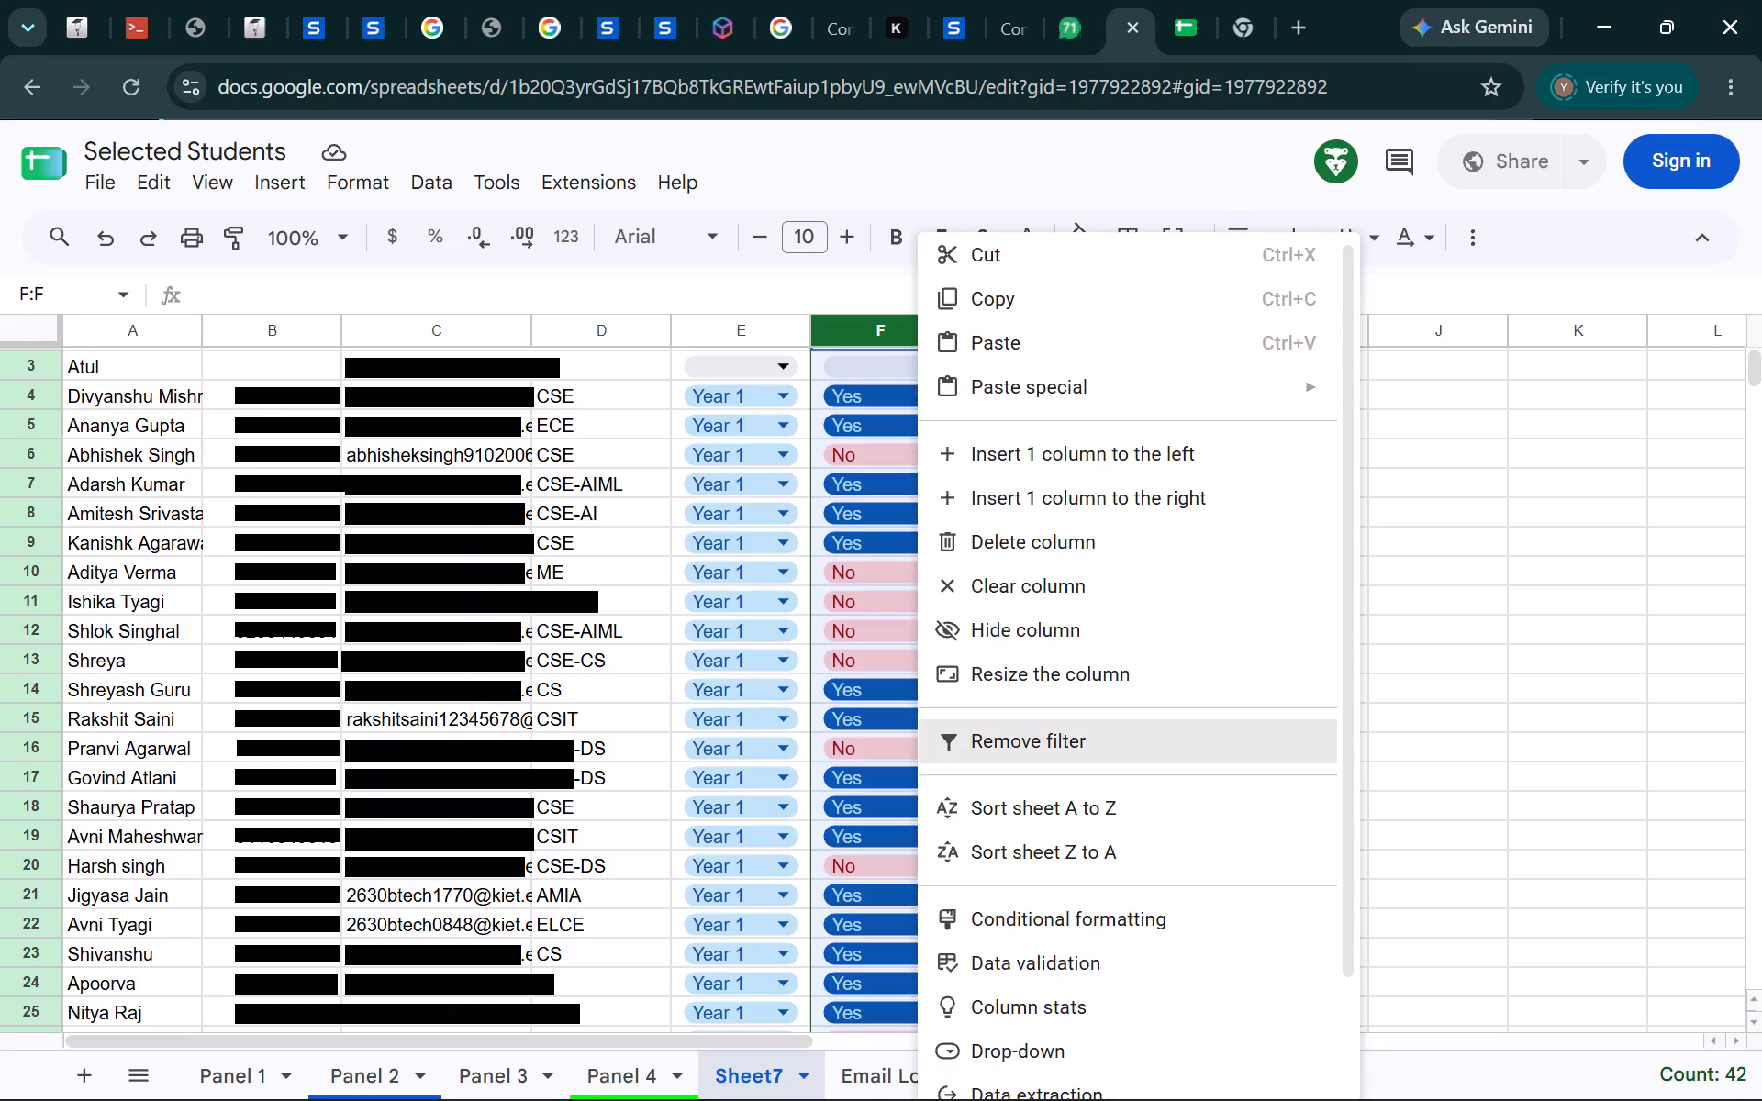
scroll(1061, 751, down, 1)
click(1057, 702)
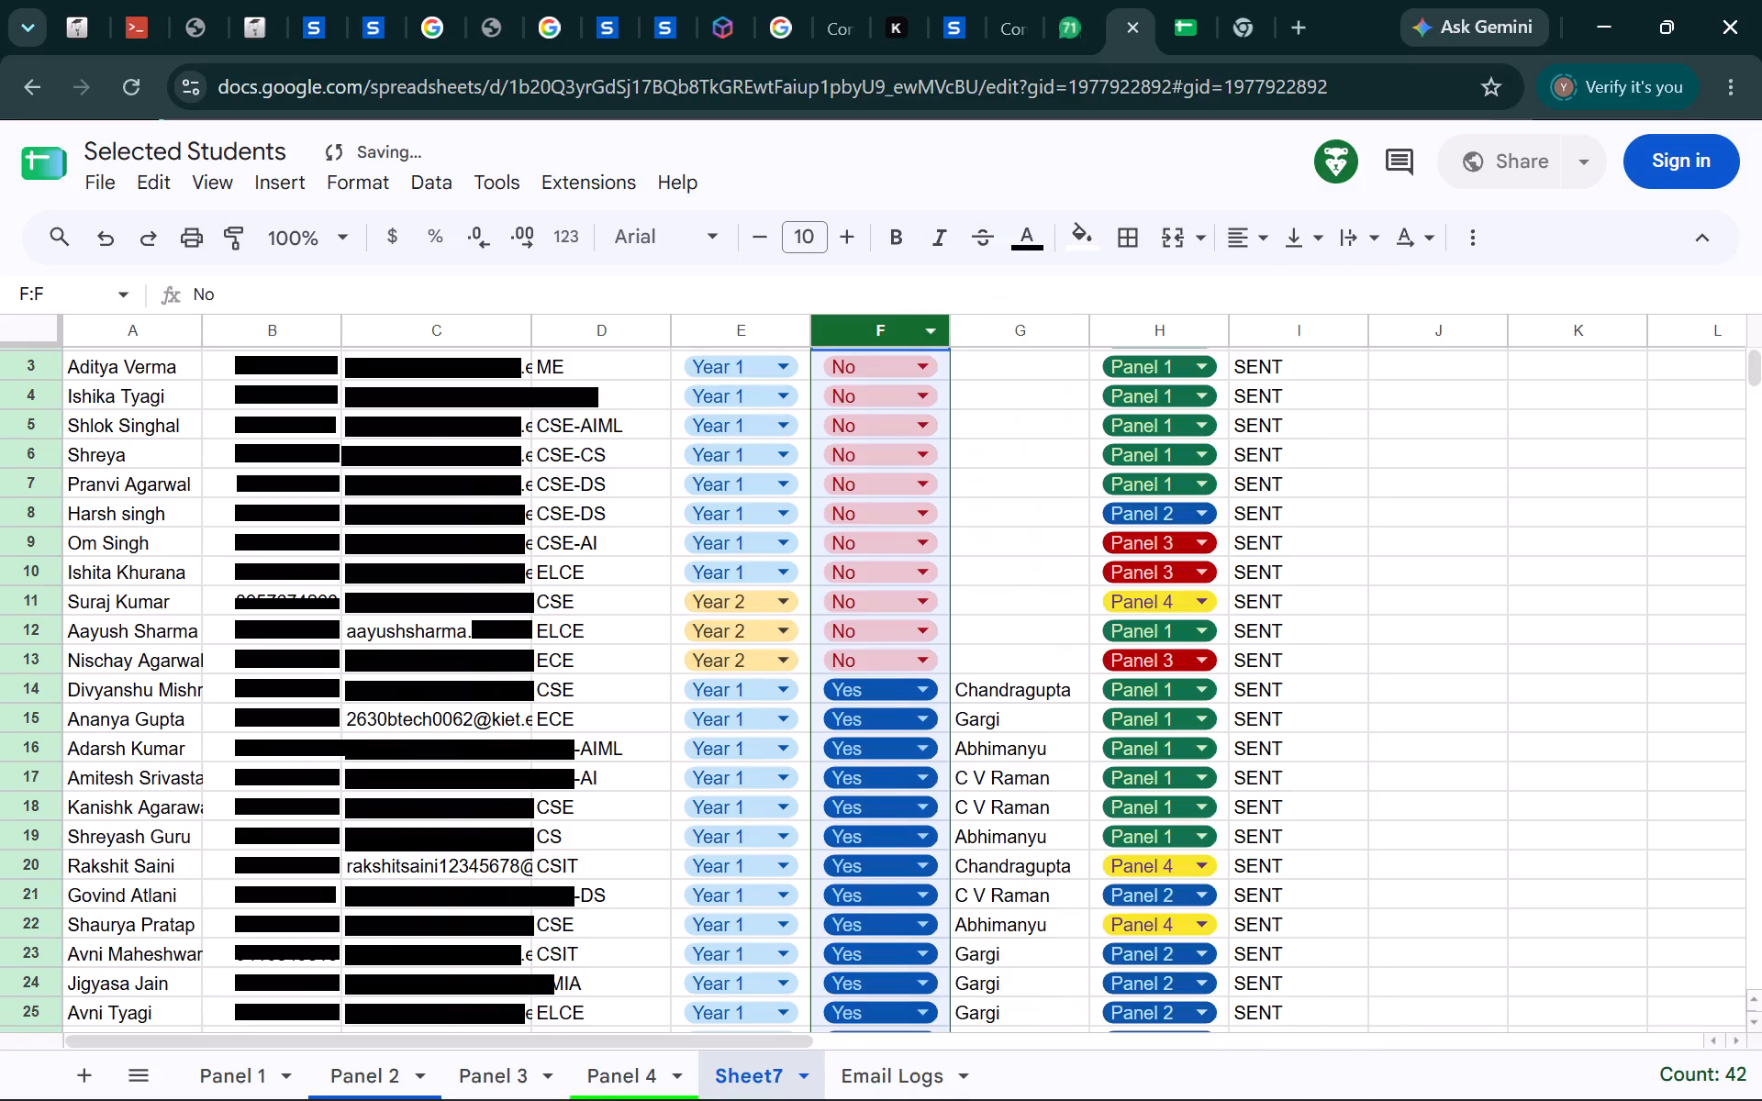
Look through the sorted student rows to examine which are marked No and which Yes for hosteller.
scroll(972, 295, down, 1)
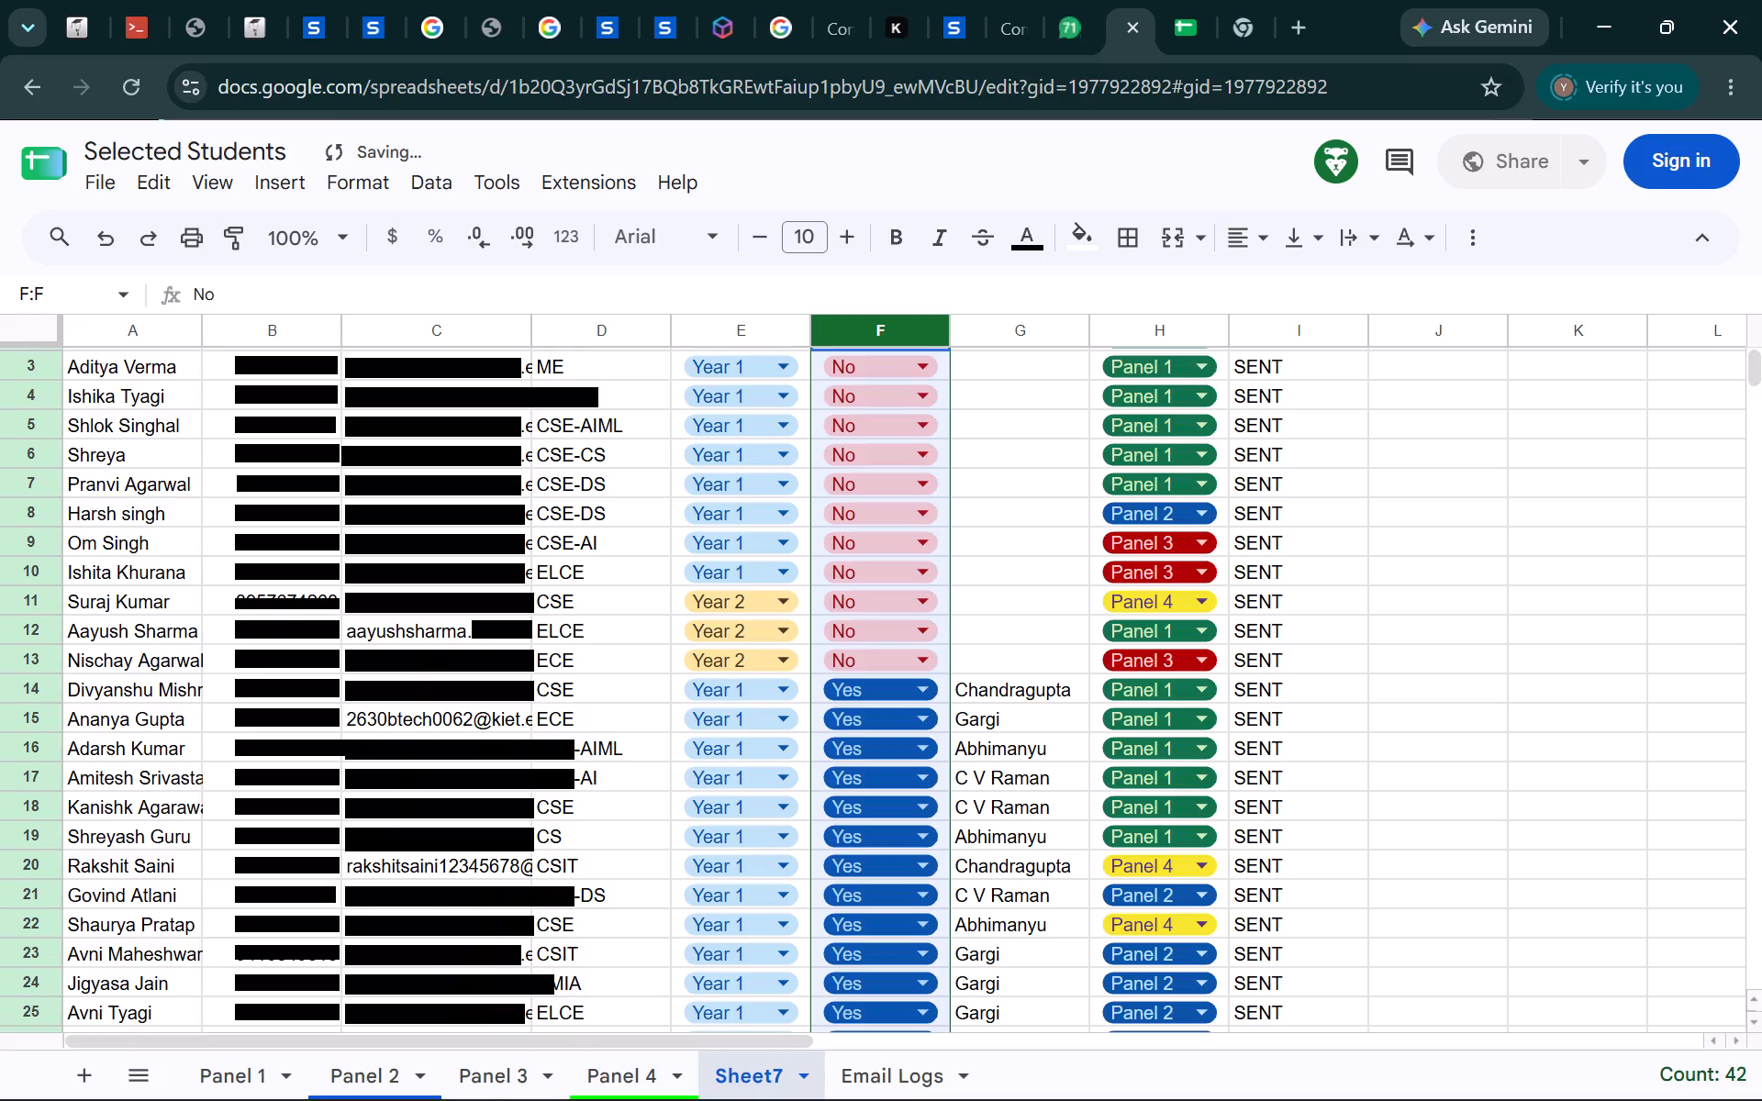
scroll(972, 295, down, 2)
scroll(918, 740, down, 1)
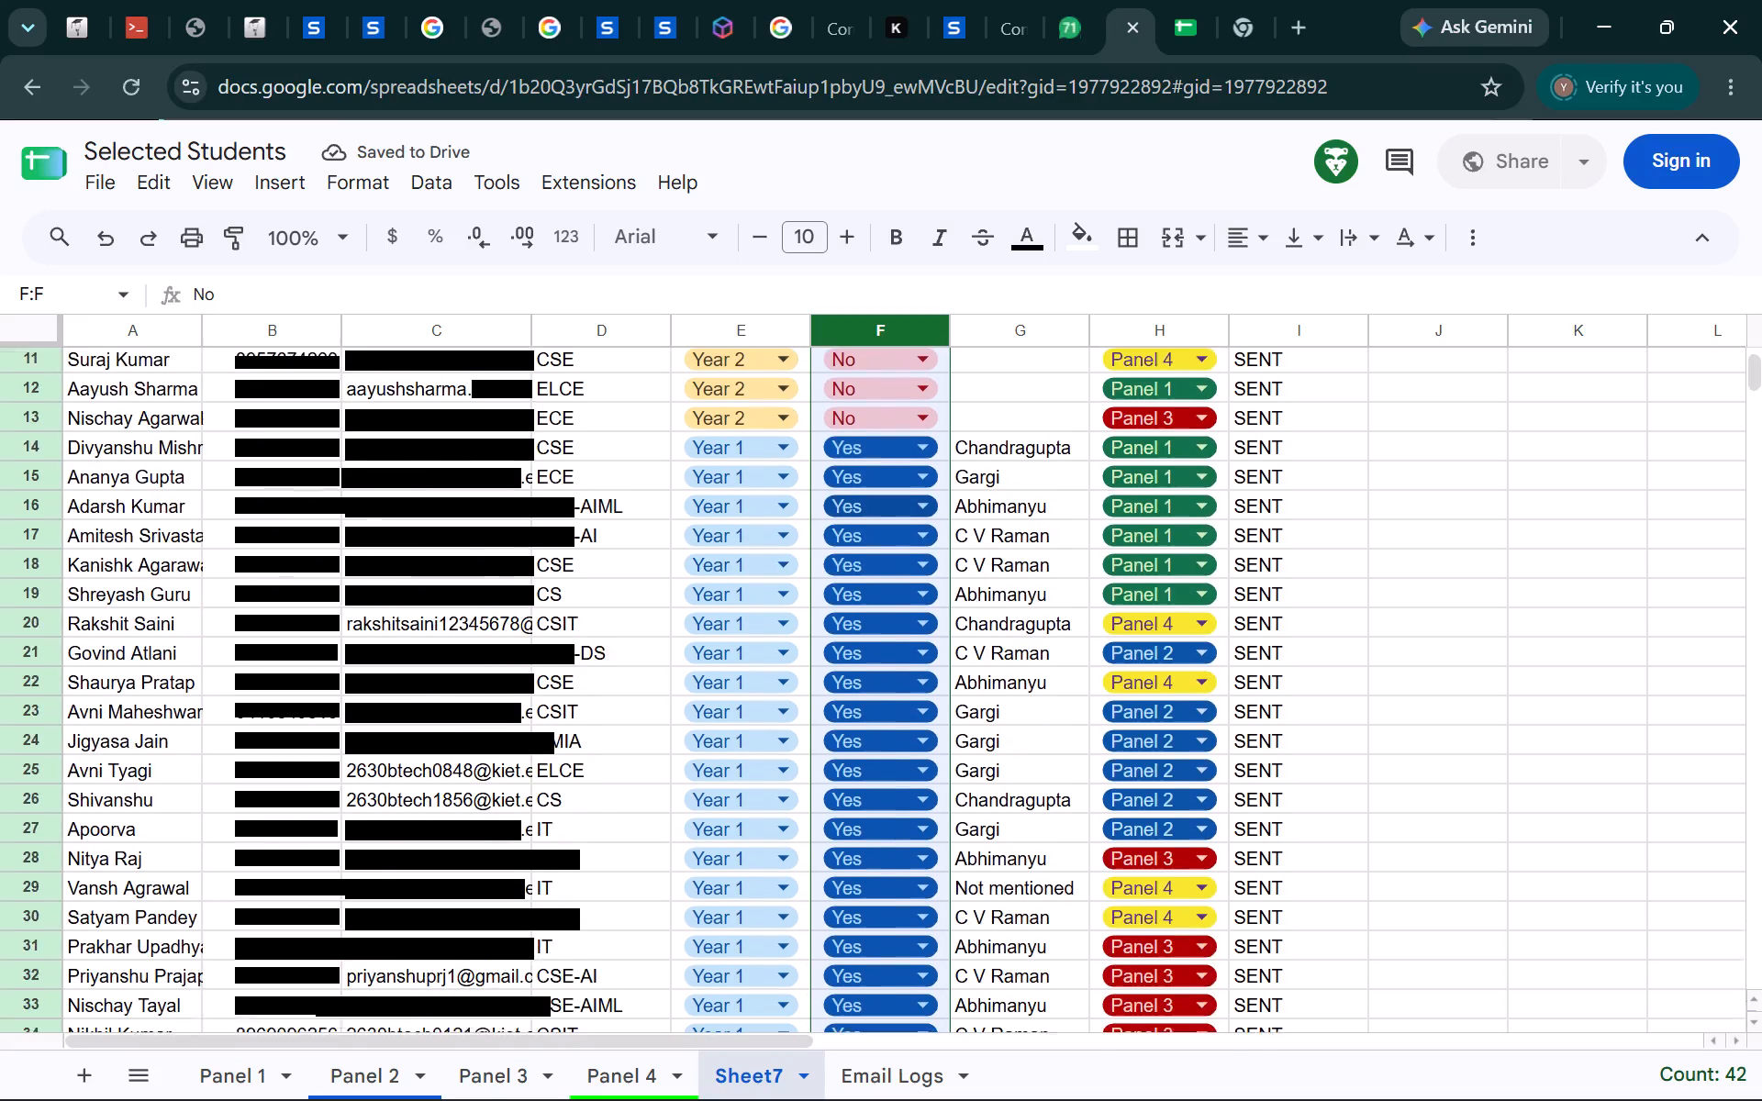
scroll(918, 740, down, 2)
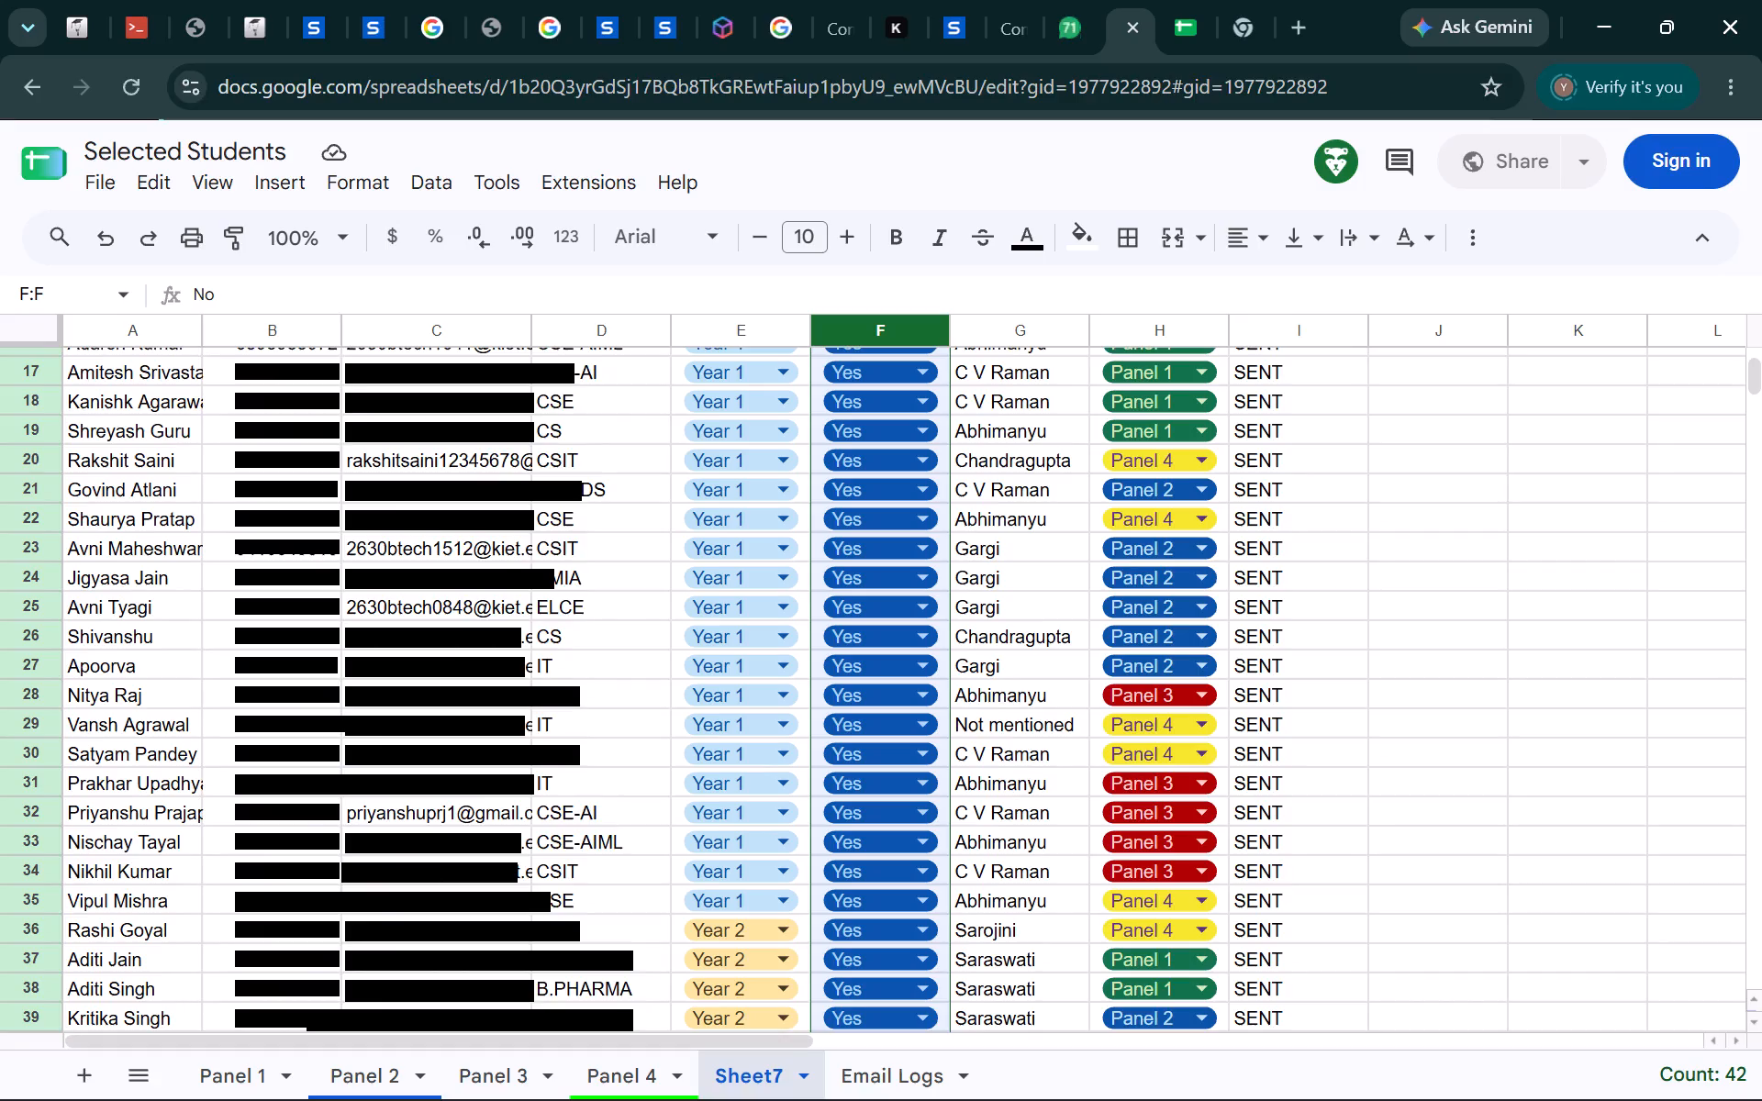
scroll(128, 374, up, 1)
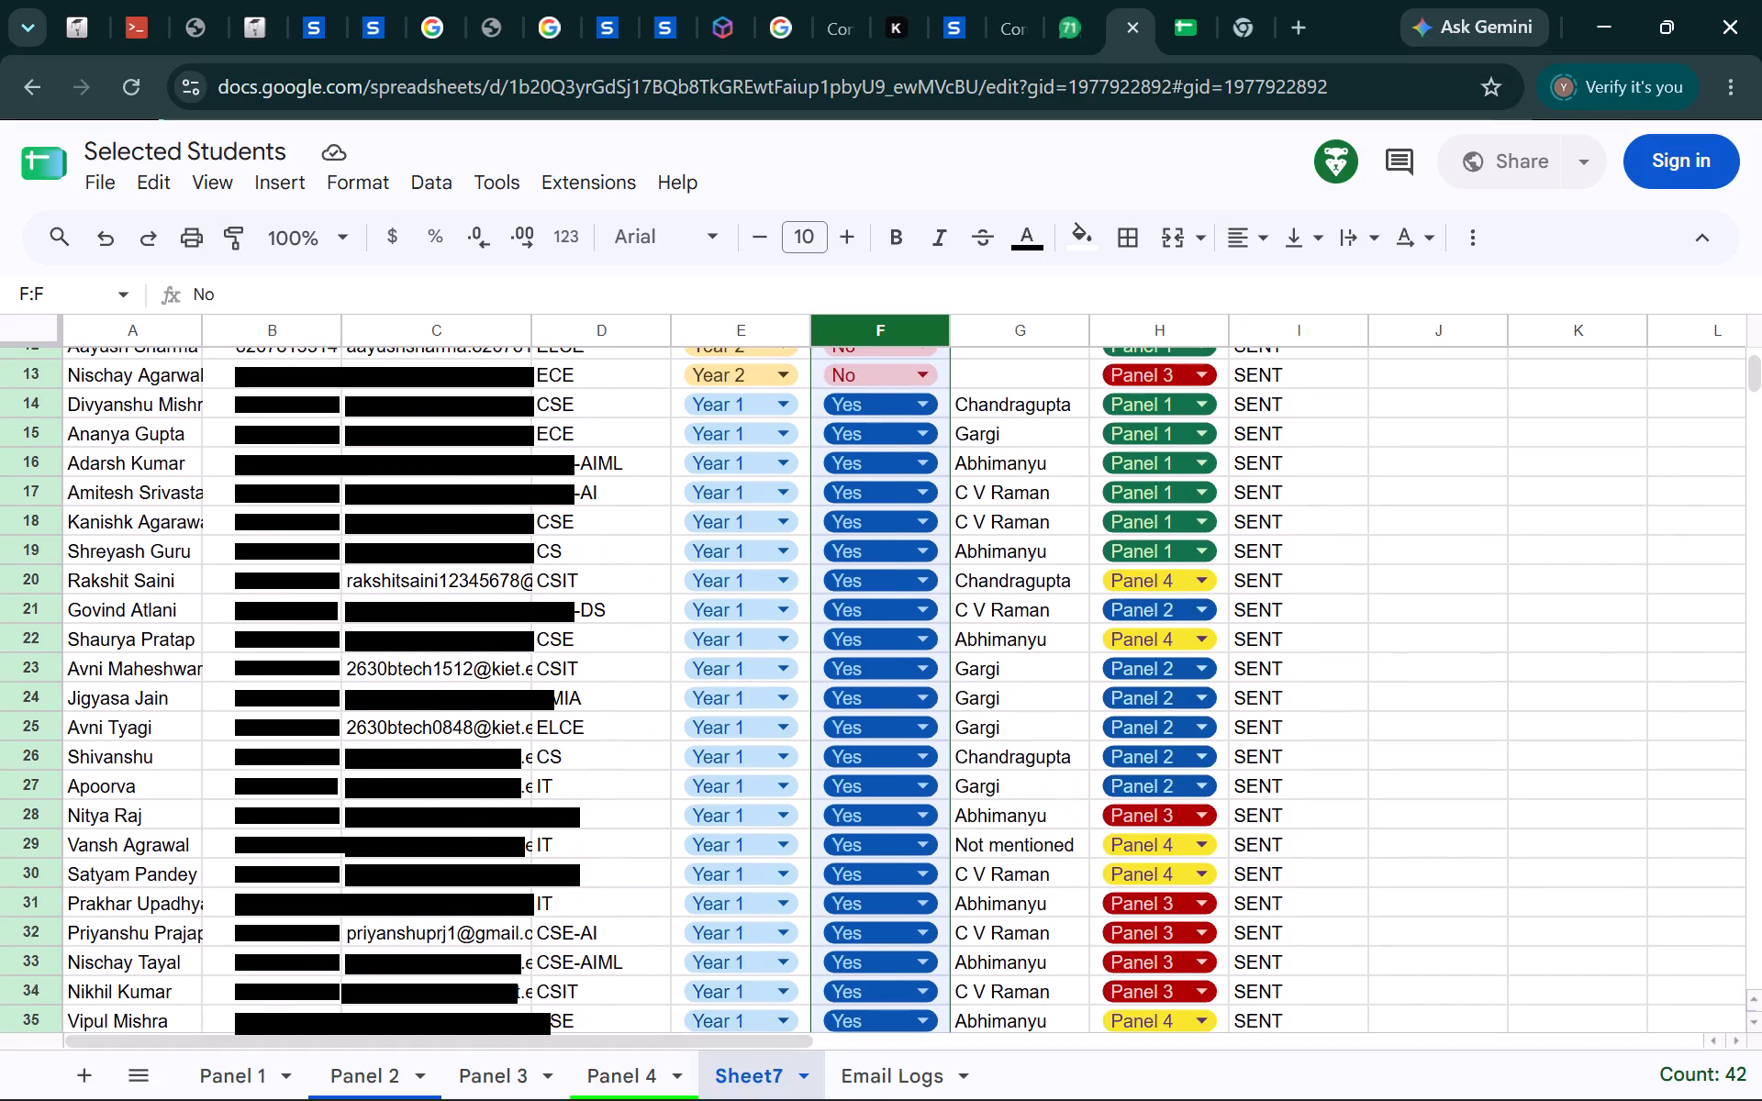
scroll(1345, 455, up, 1)
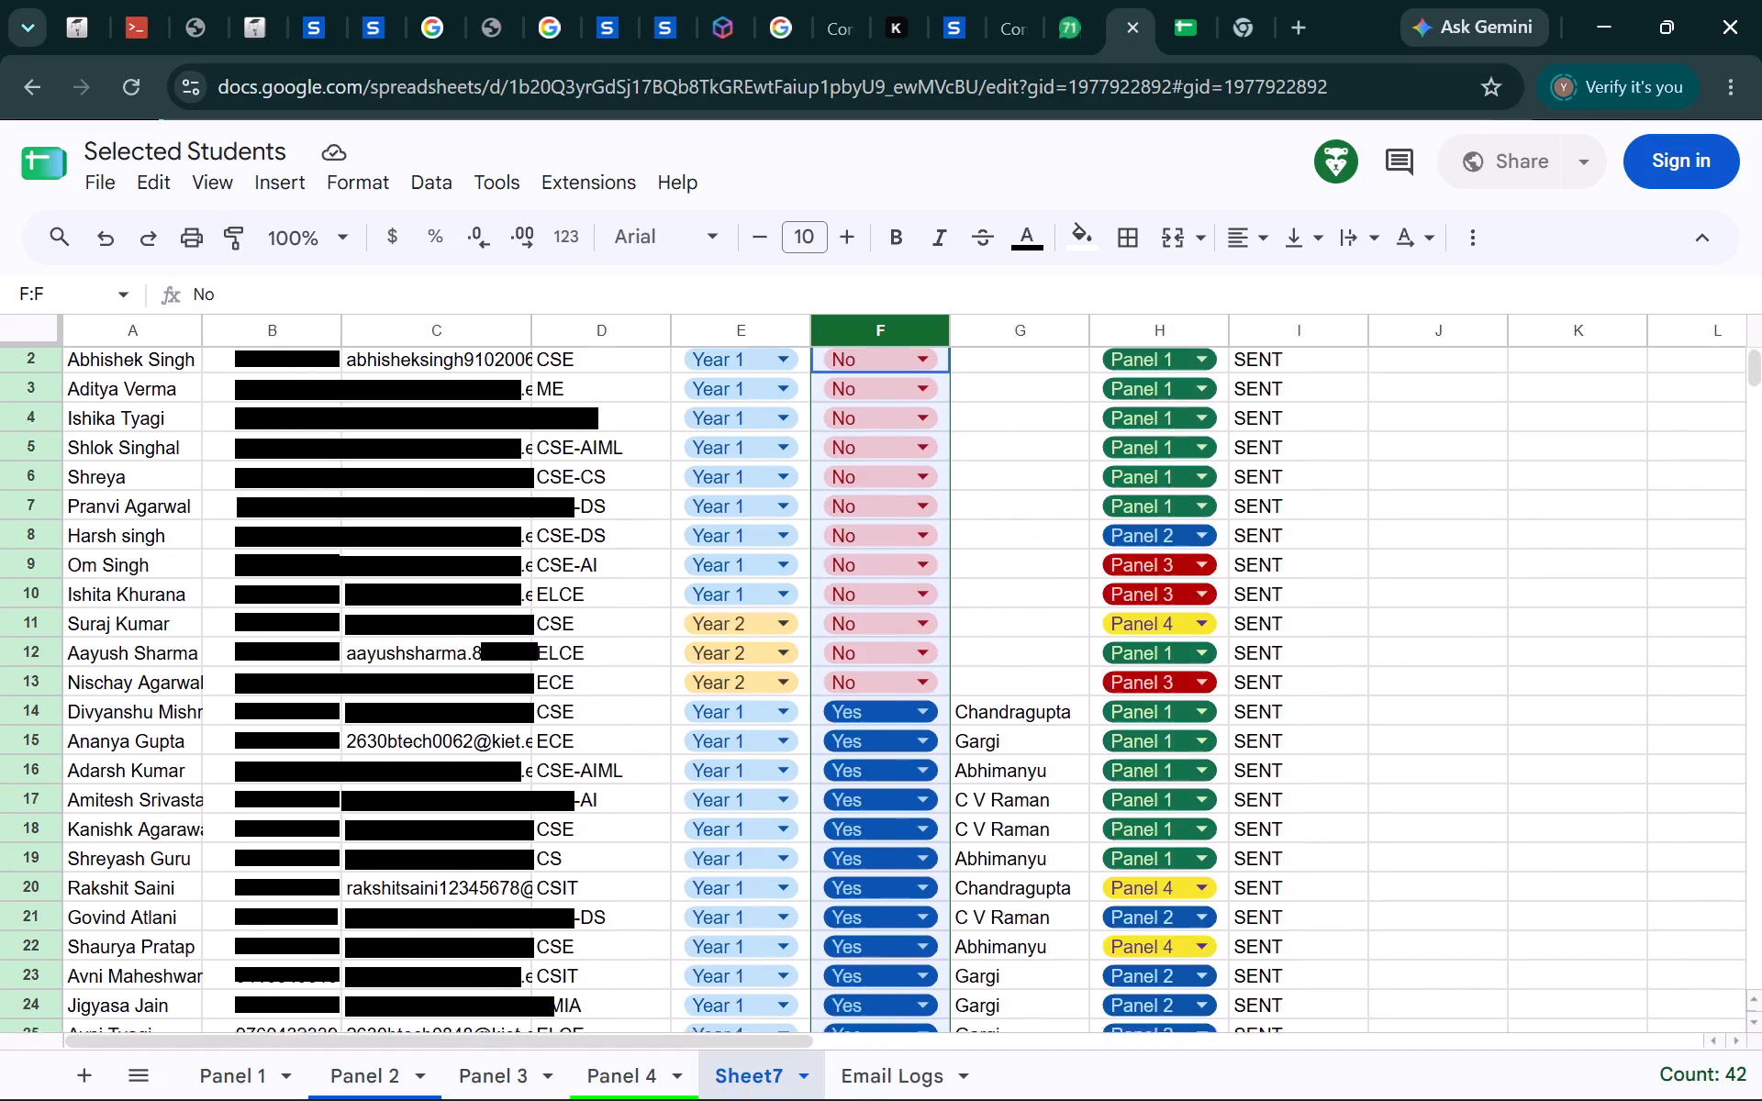
scroll(1345, 455, up, 1)
Copy the non-hosteller rows A2:F13 from Sheet7 and paste them into the "1st year details" spreadsheet starting at cell A2.
click(1331, 688)
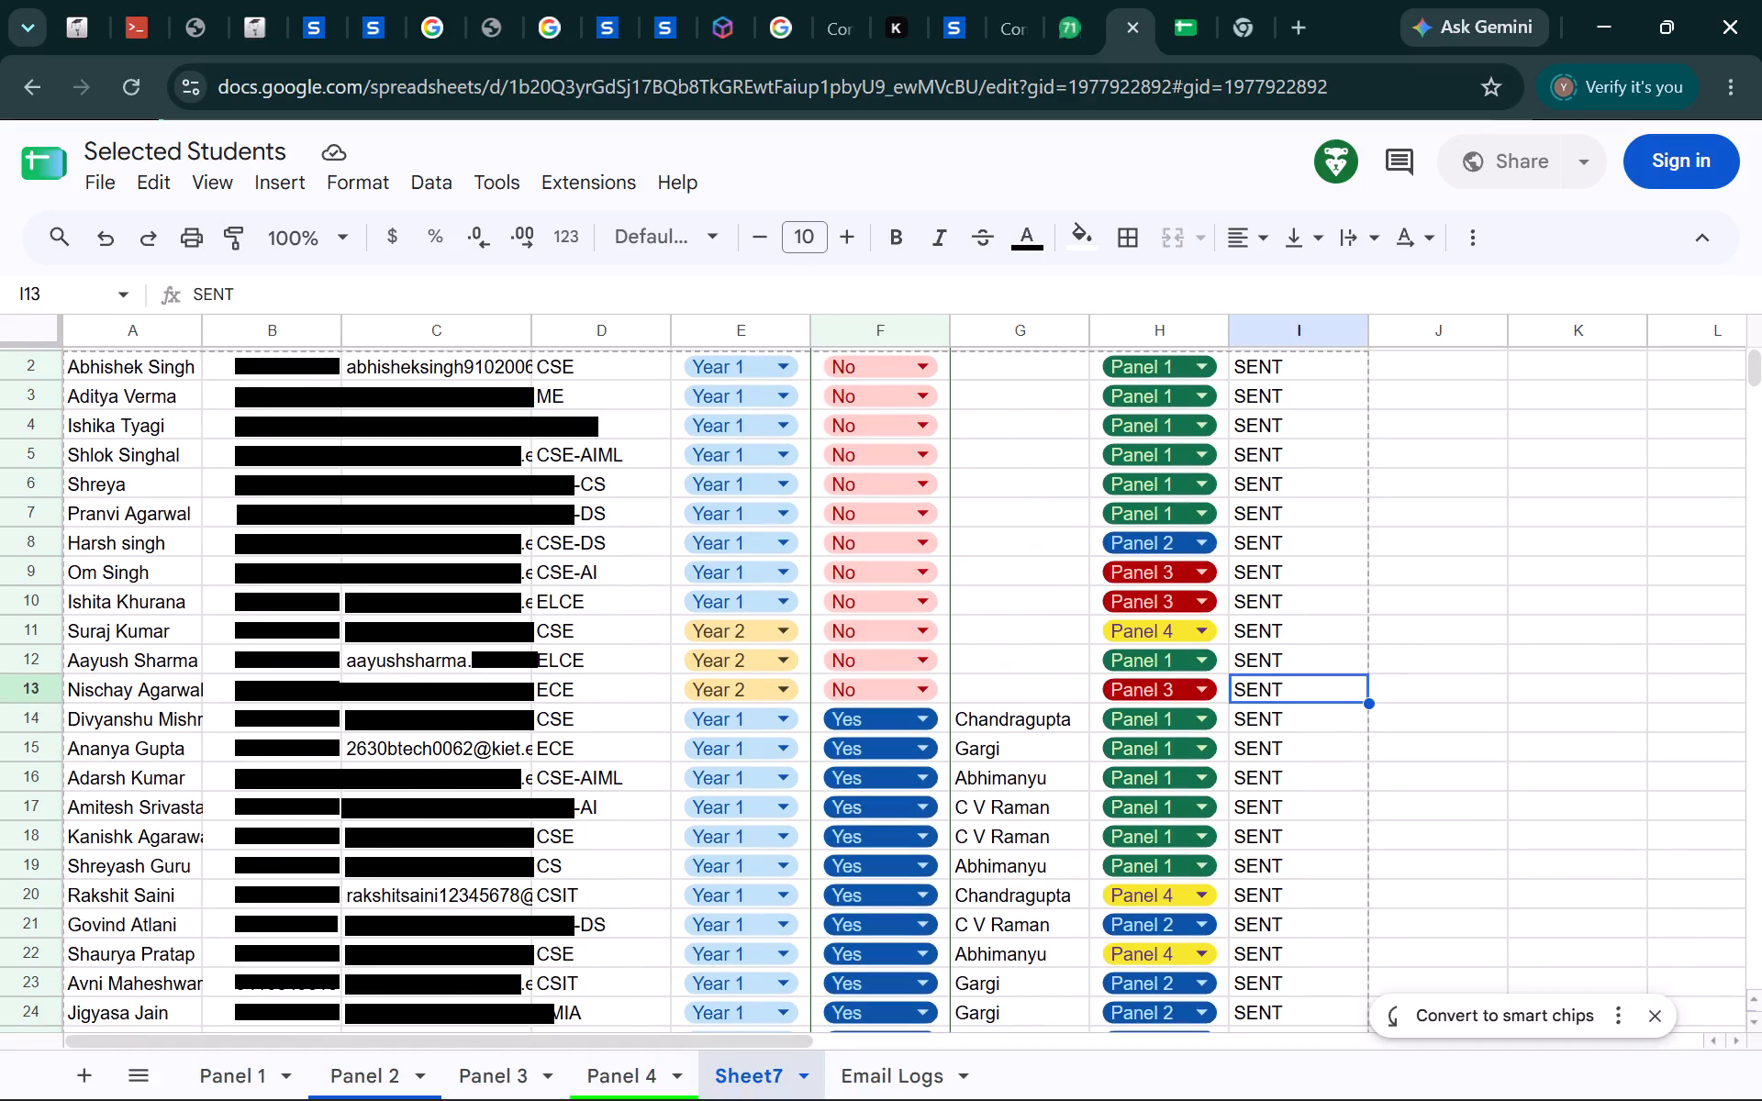
click(950, 688)
drag(946, 686, 75, 395)
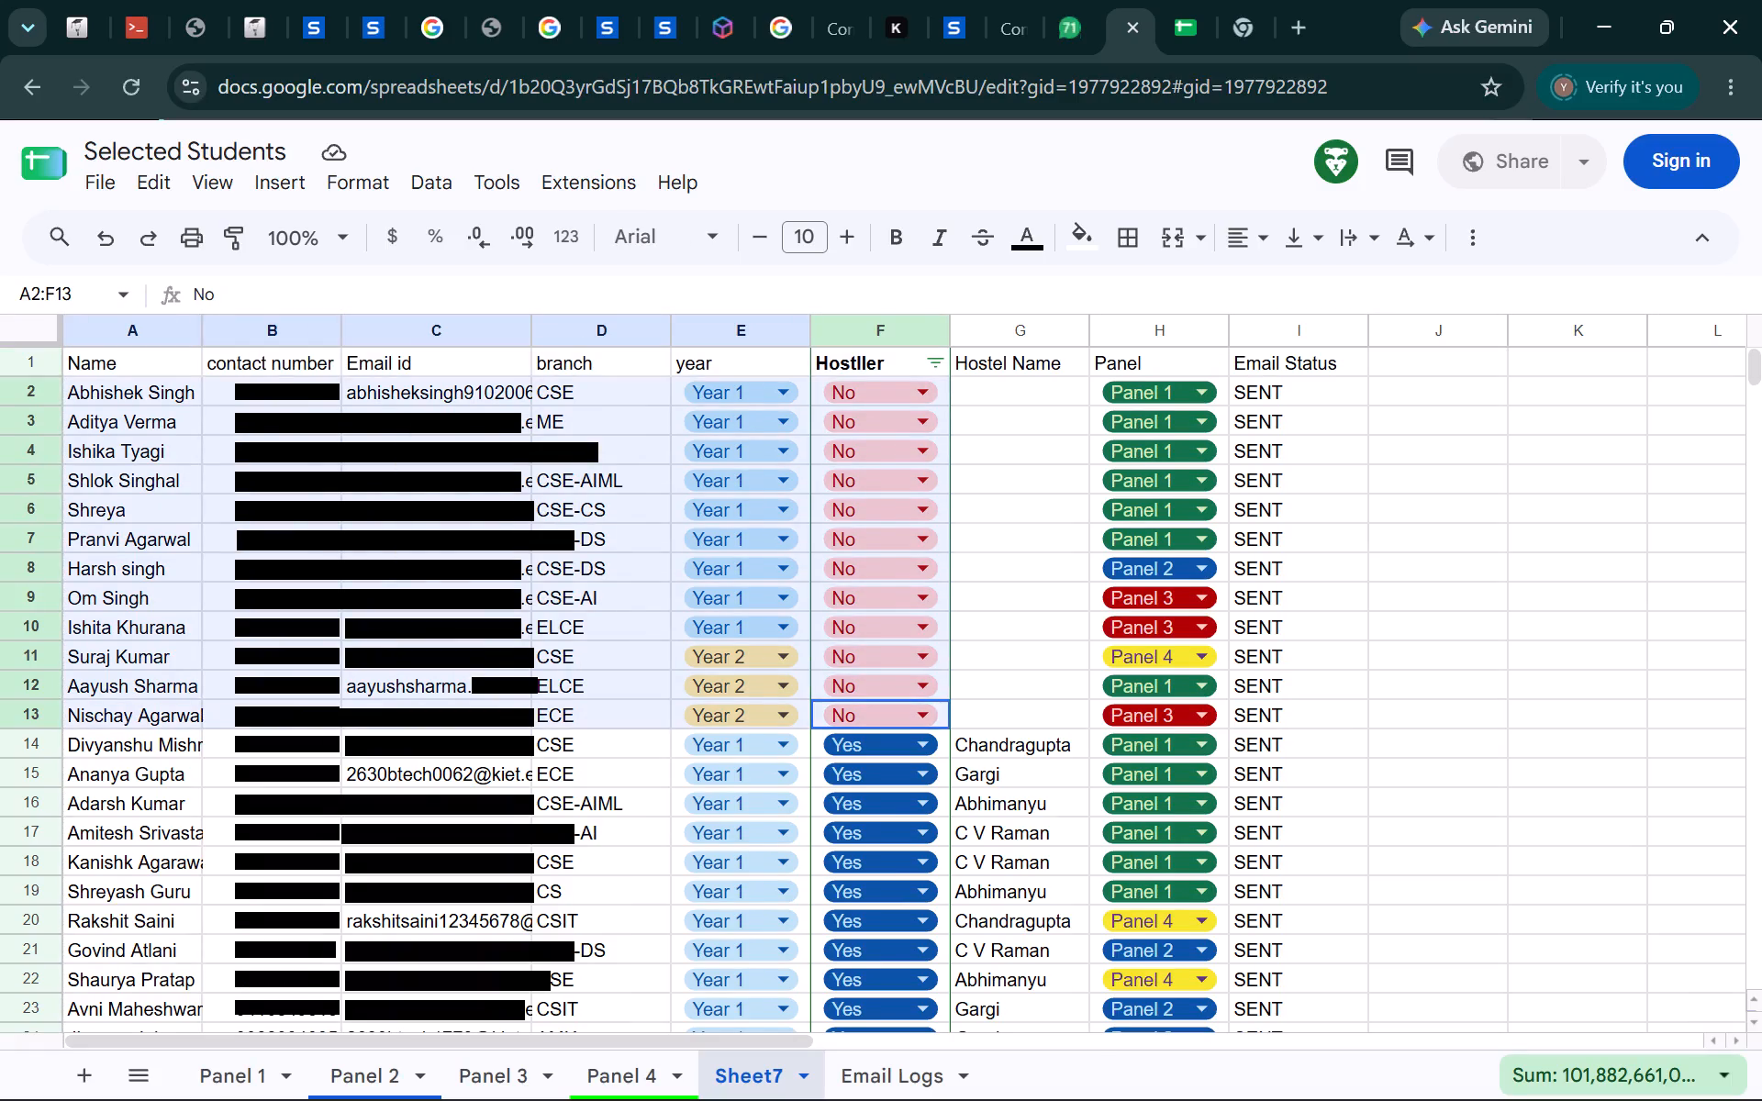
drag(75, 395, 75, 386)
key(ctrl+c)
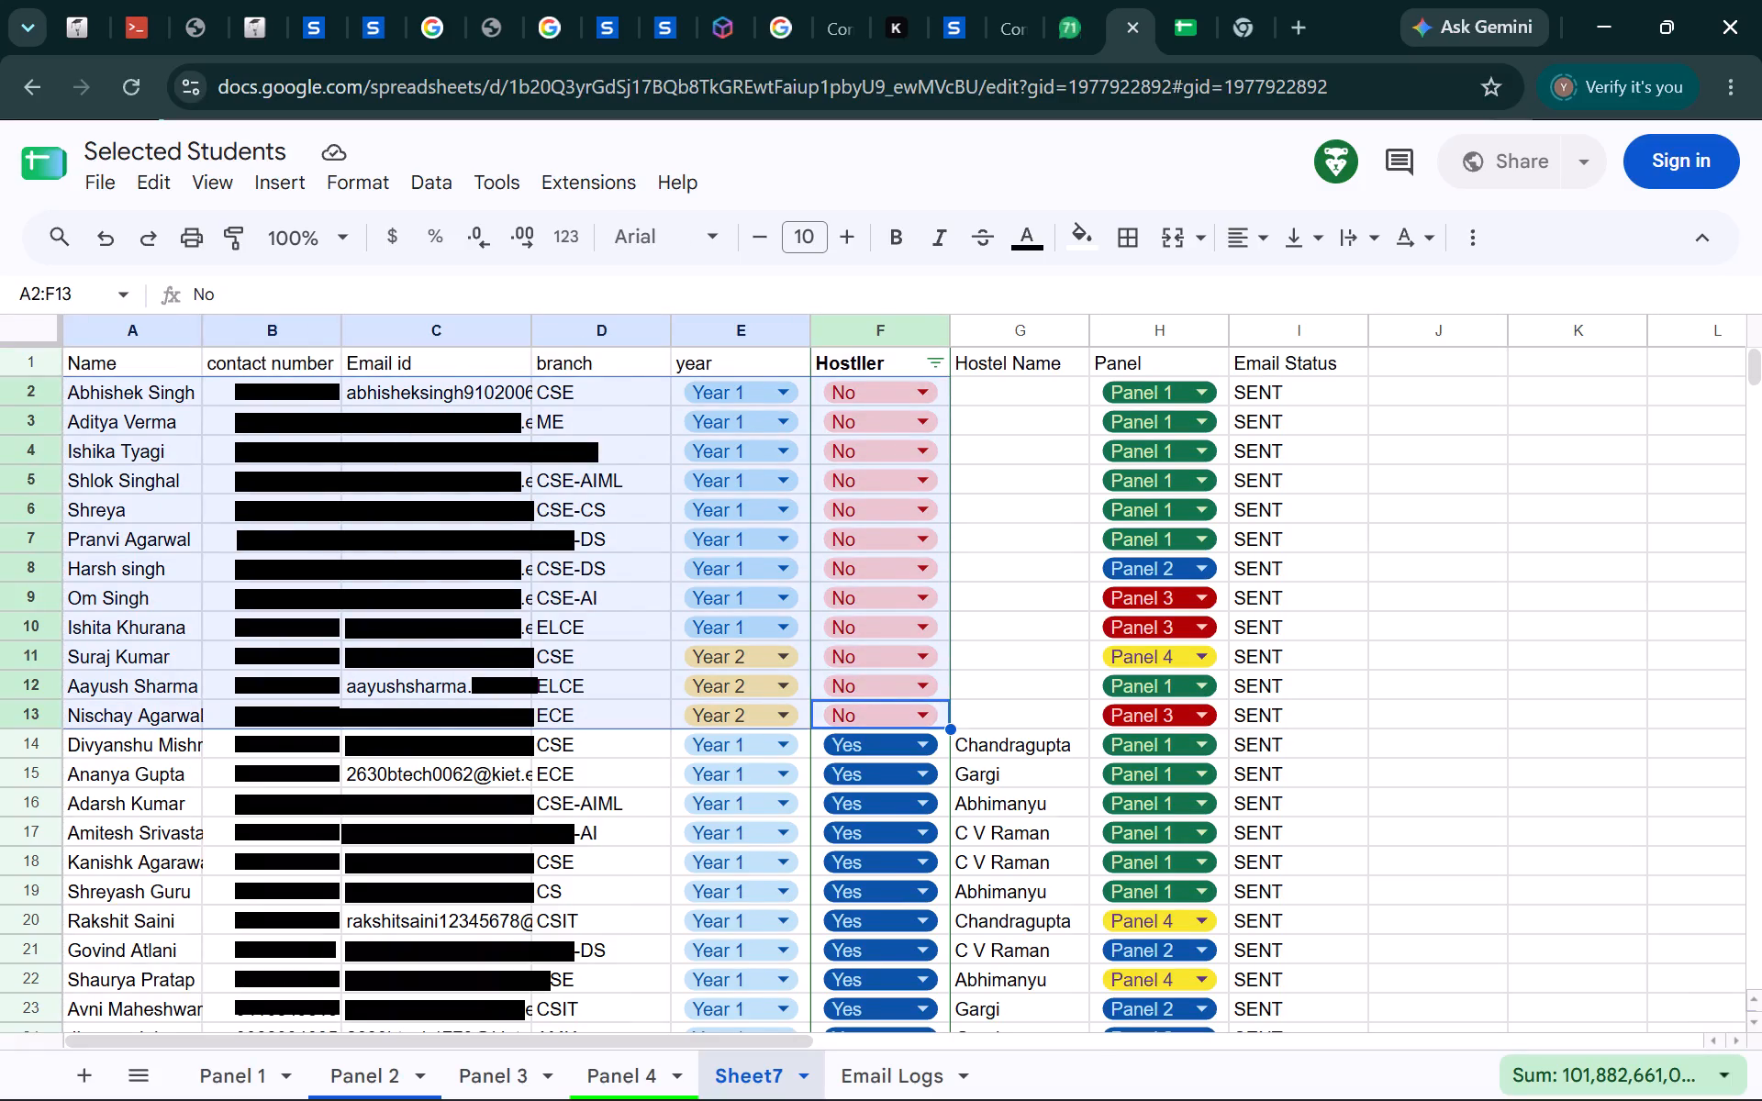
click(1187, 3)
key(ctrl+v)
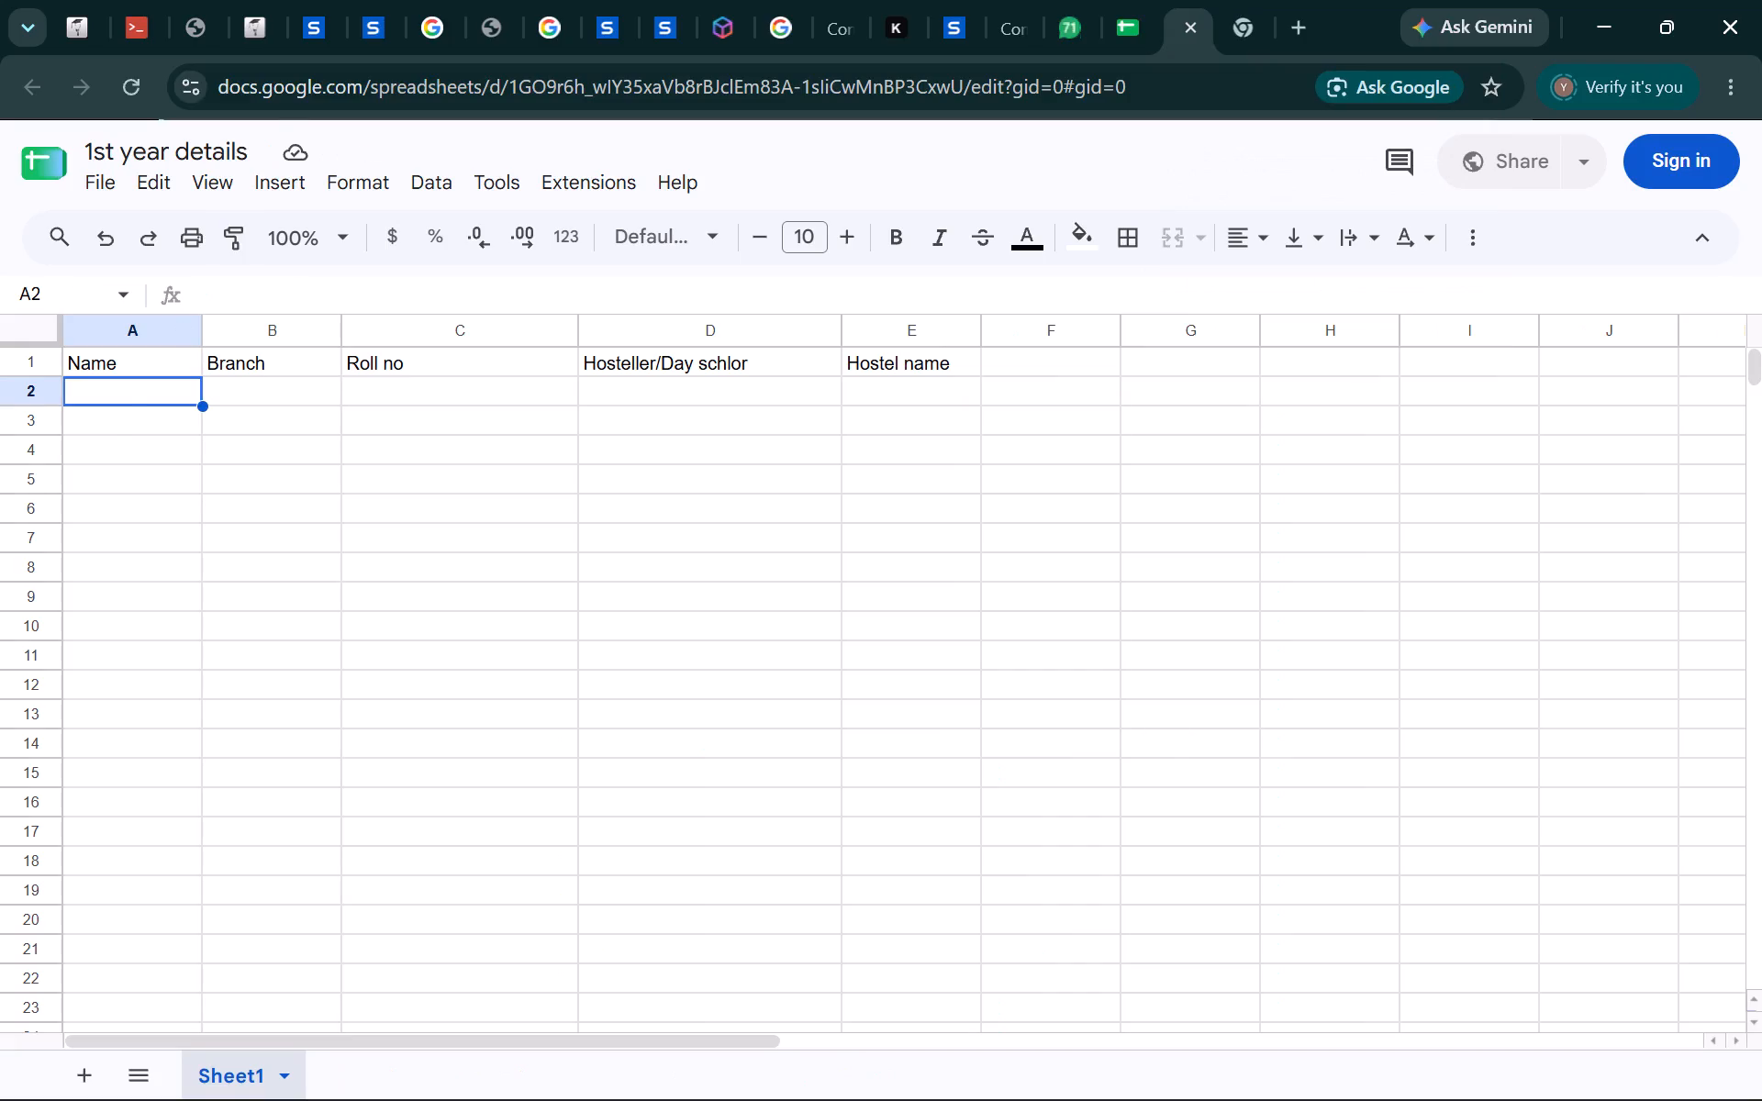
click(595, 830)
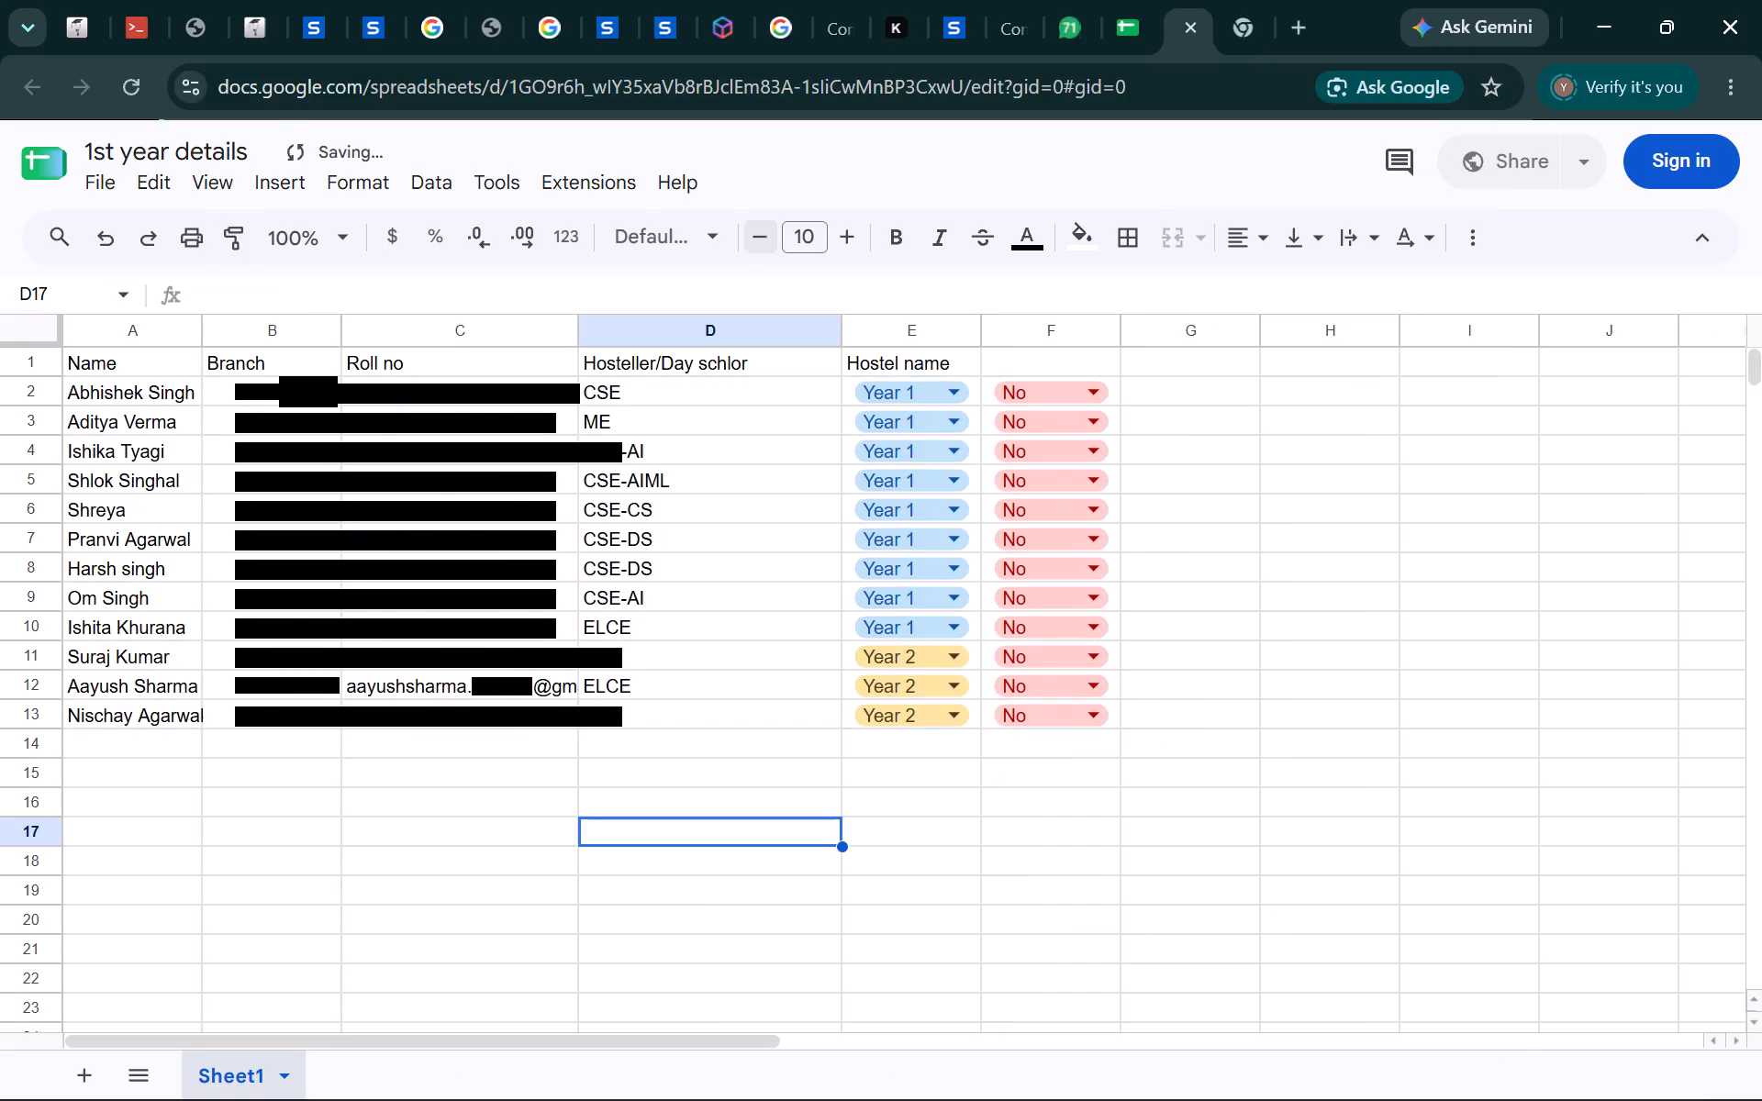
Cut the "Hosteller/Day schlor" header text out of cell D1.
click(687, 352)
drag(687, 352, 946, 371)
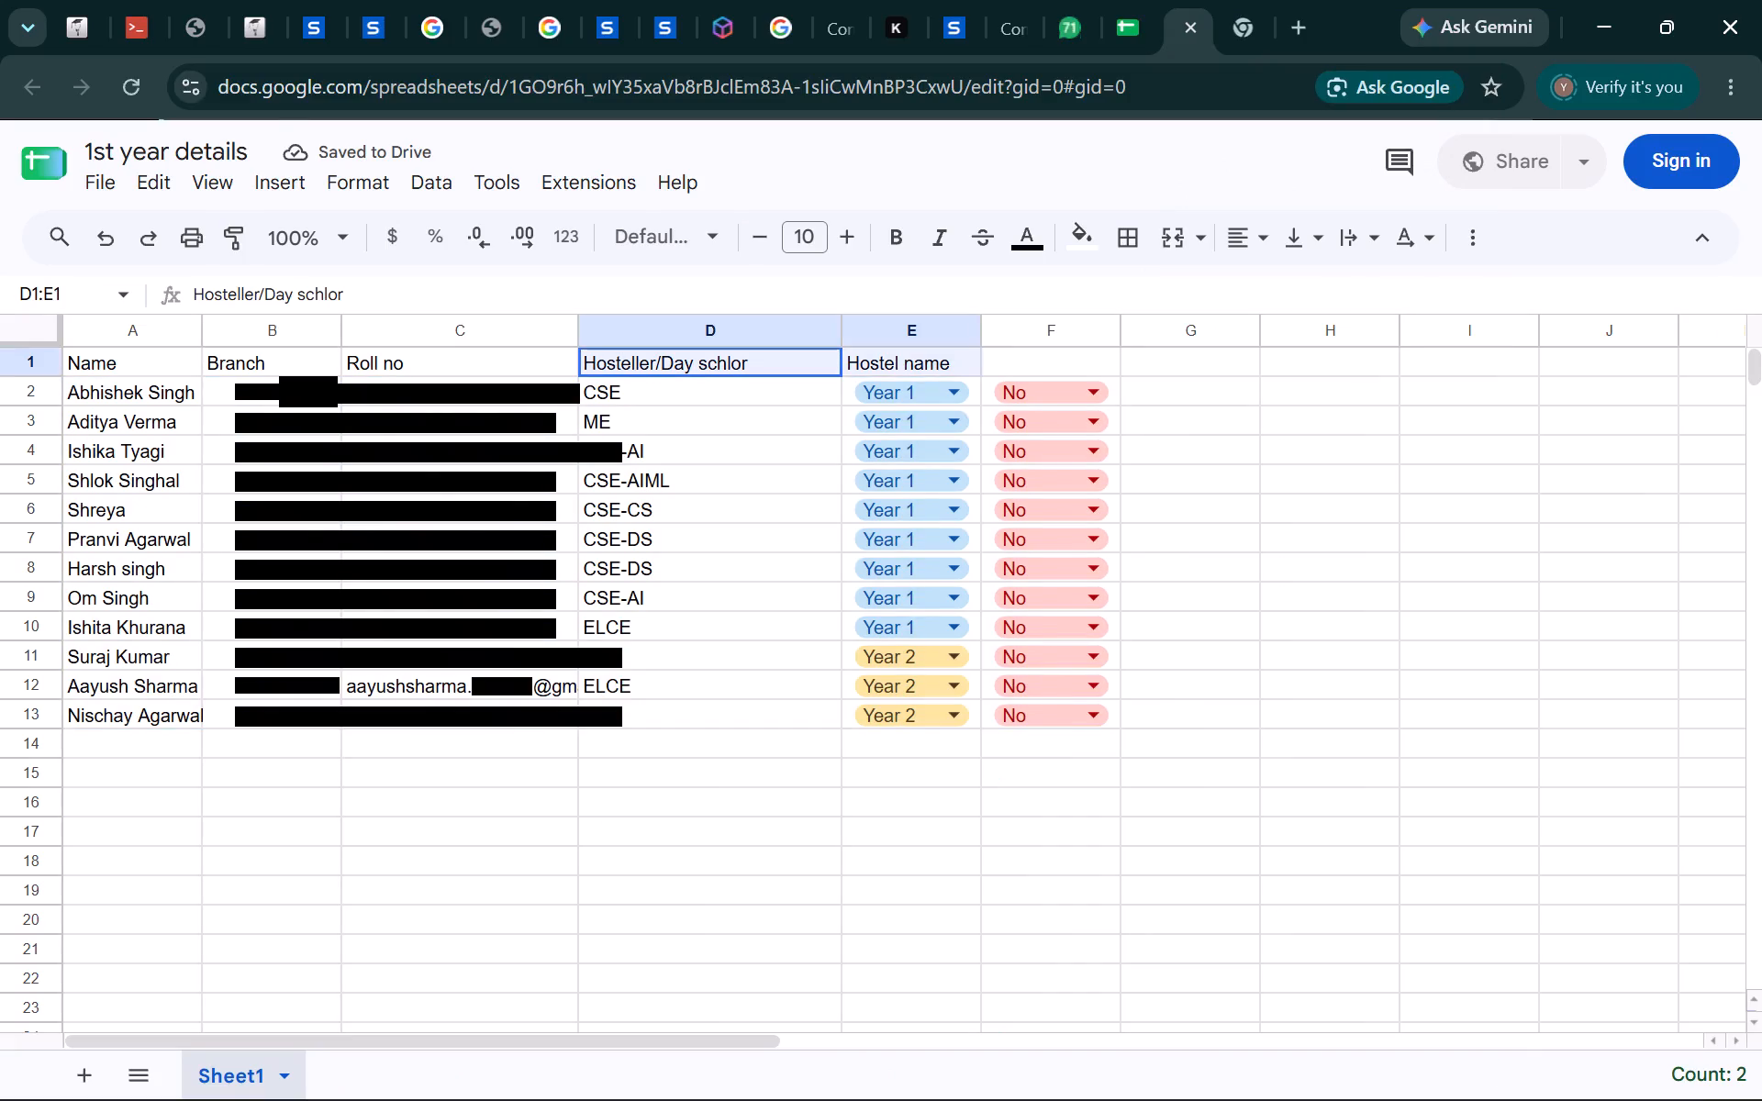
drag(946, 371, 734, 363)
click(734, 363)
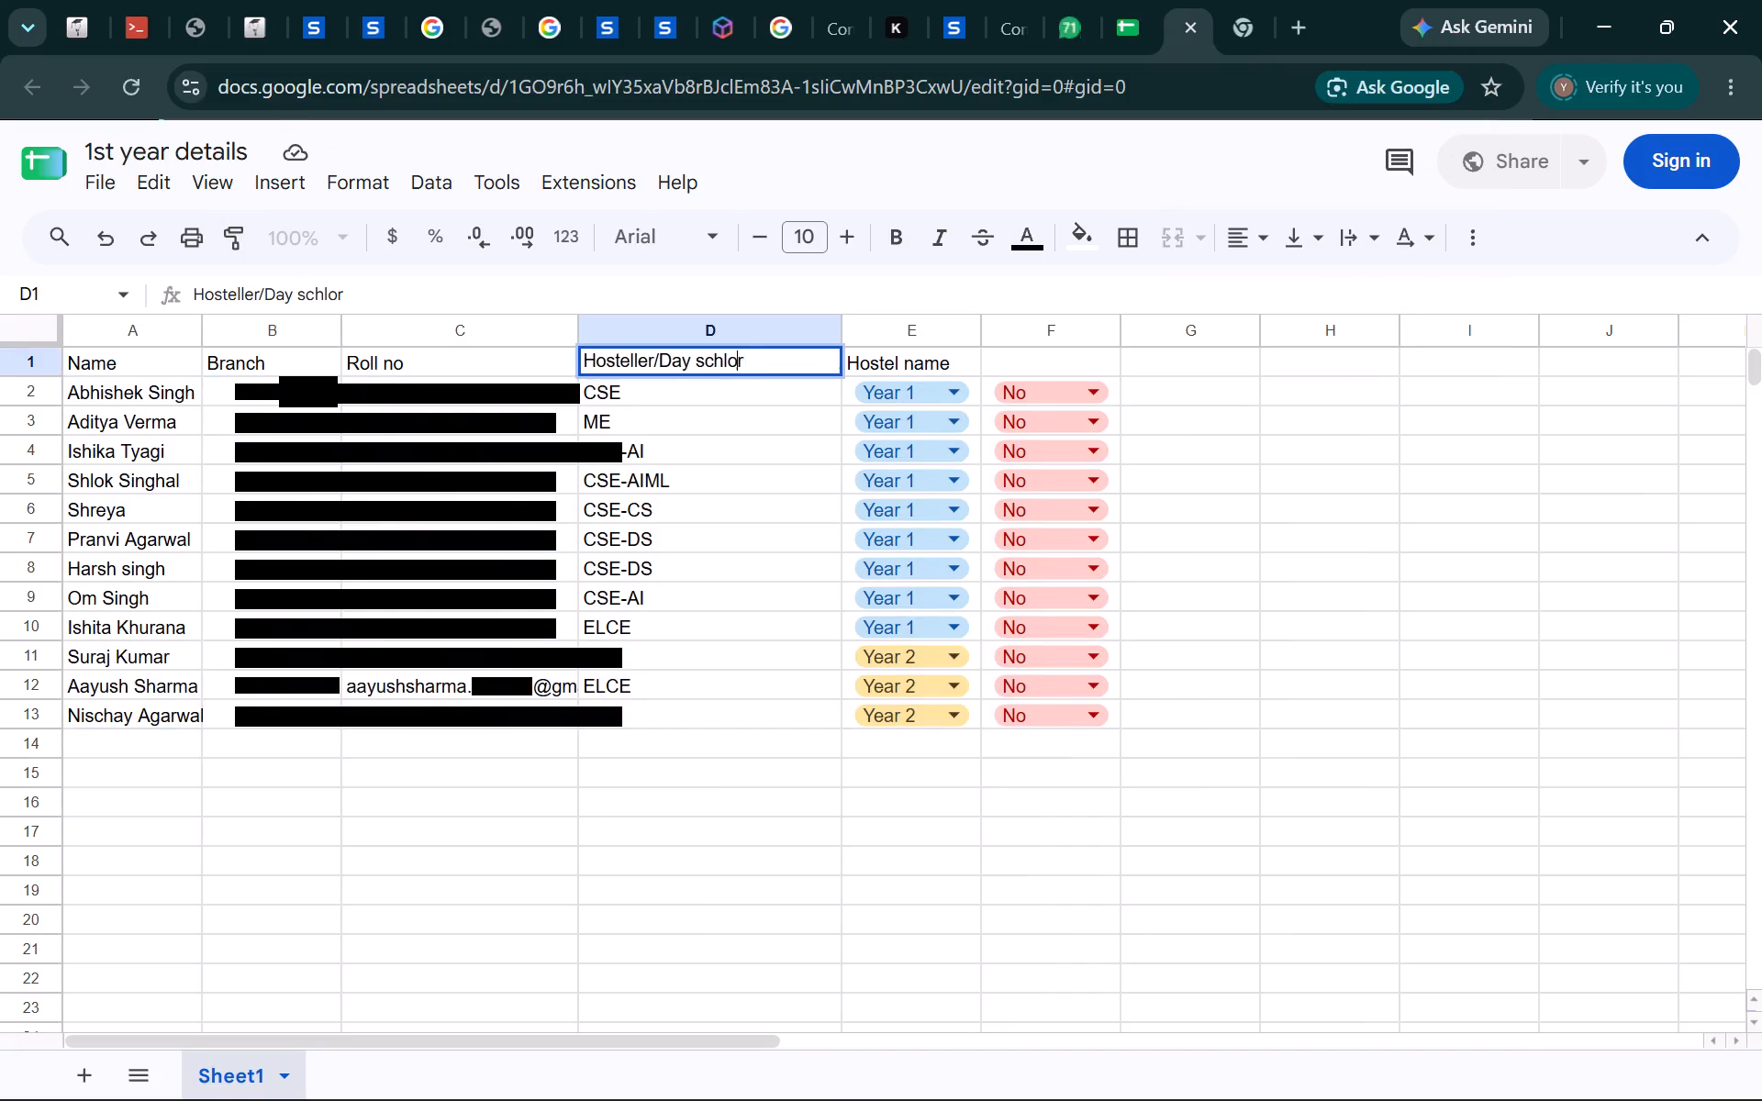
double_click(734, 363)
key(ctrl+c)
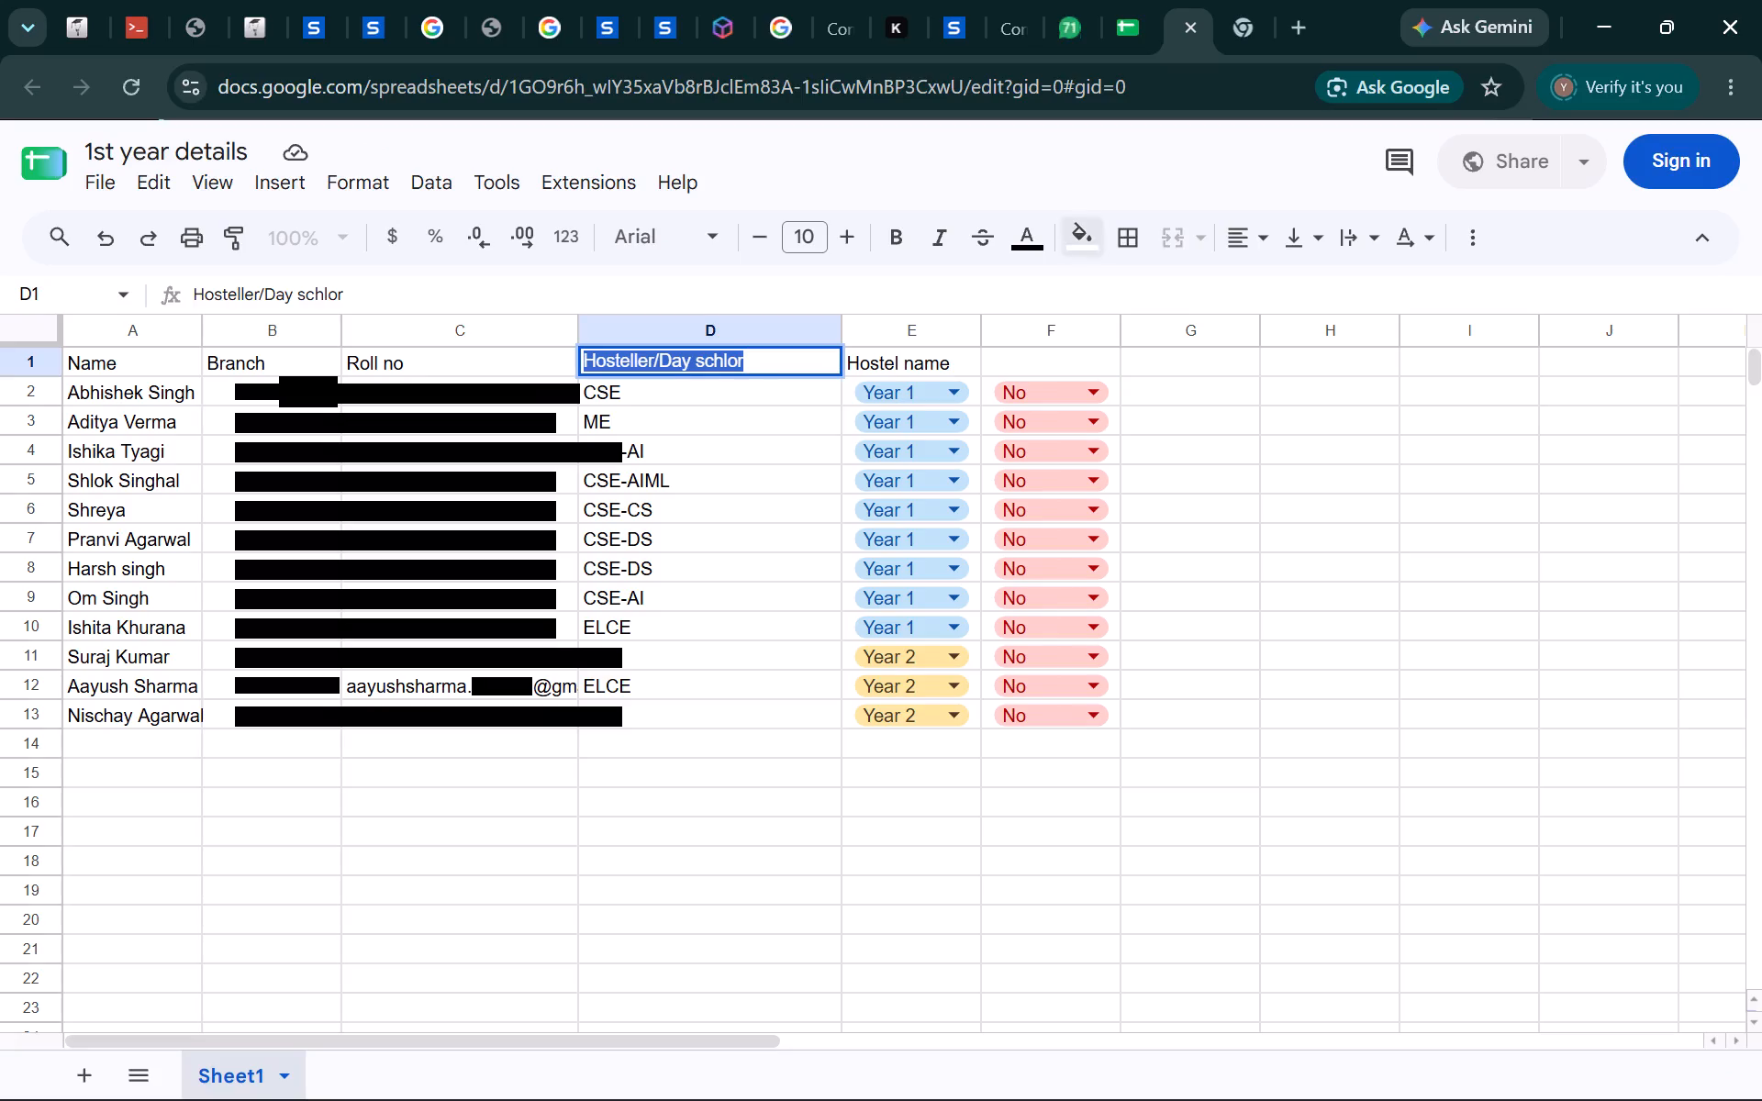
key(ctrl+x)
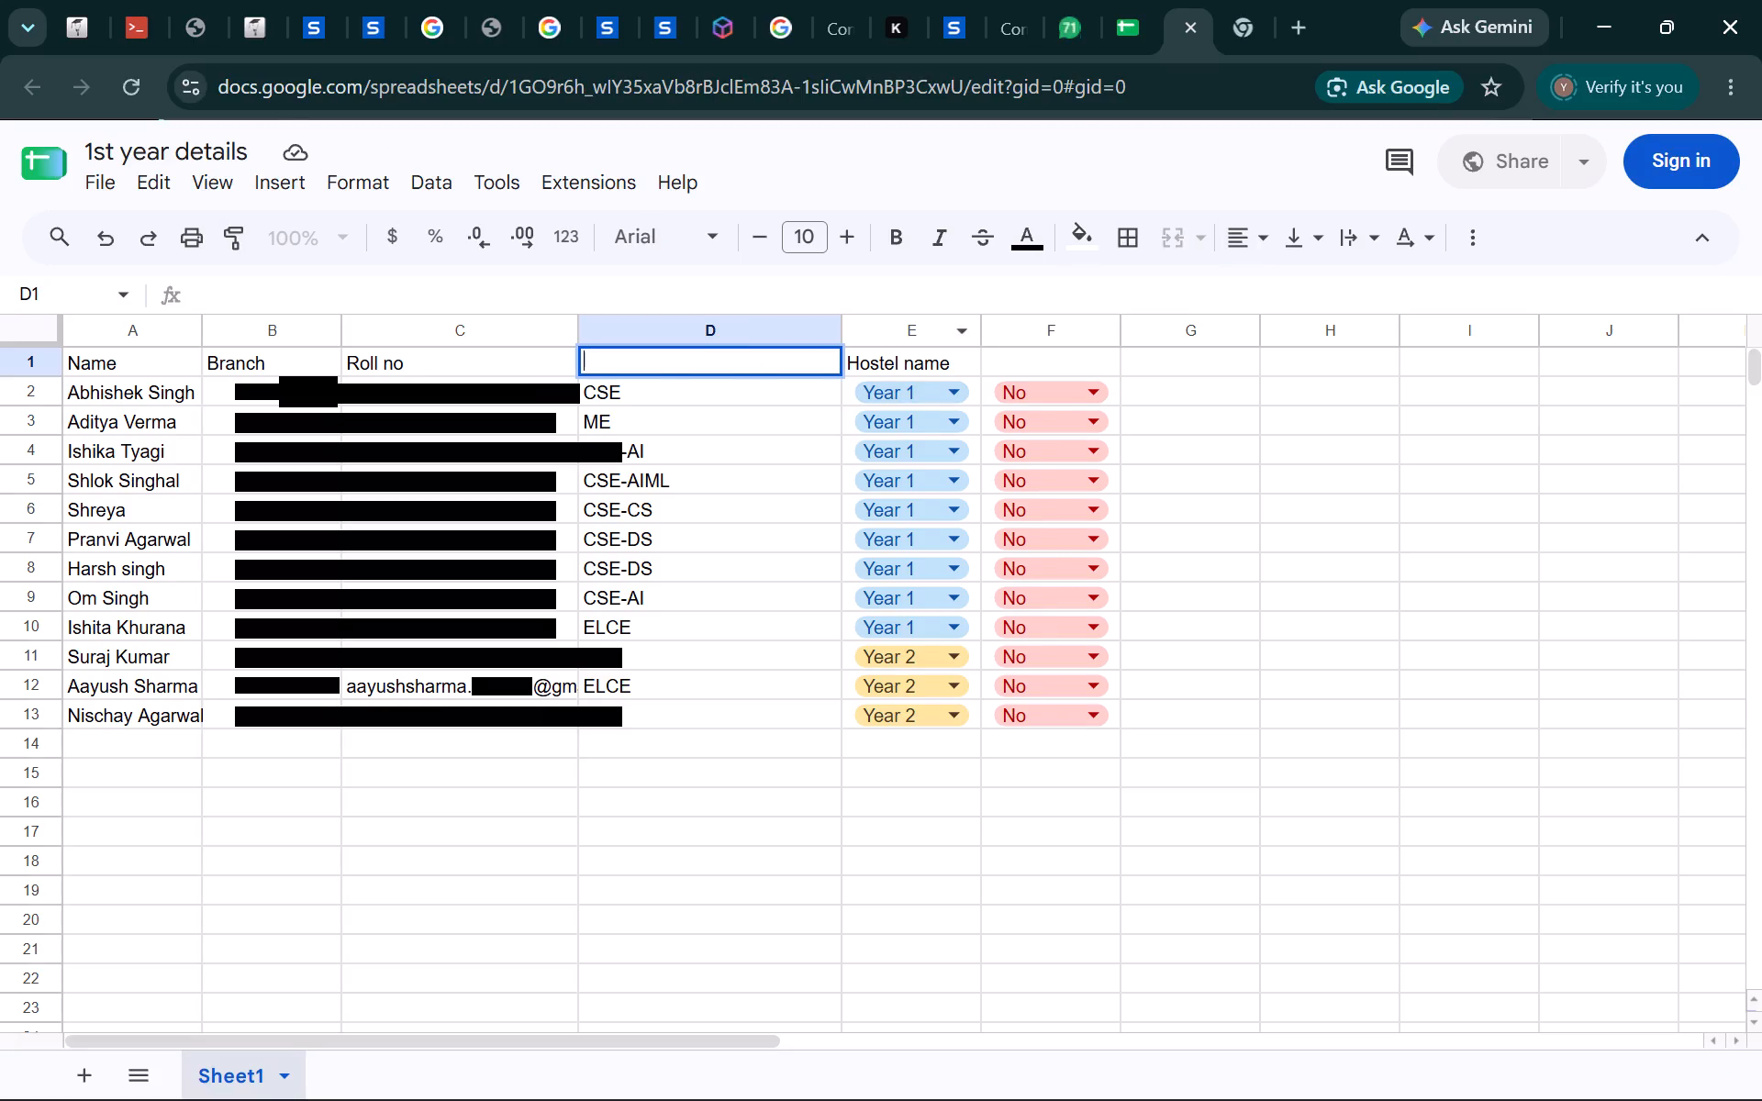
click(1022, 358)
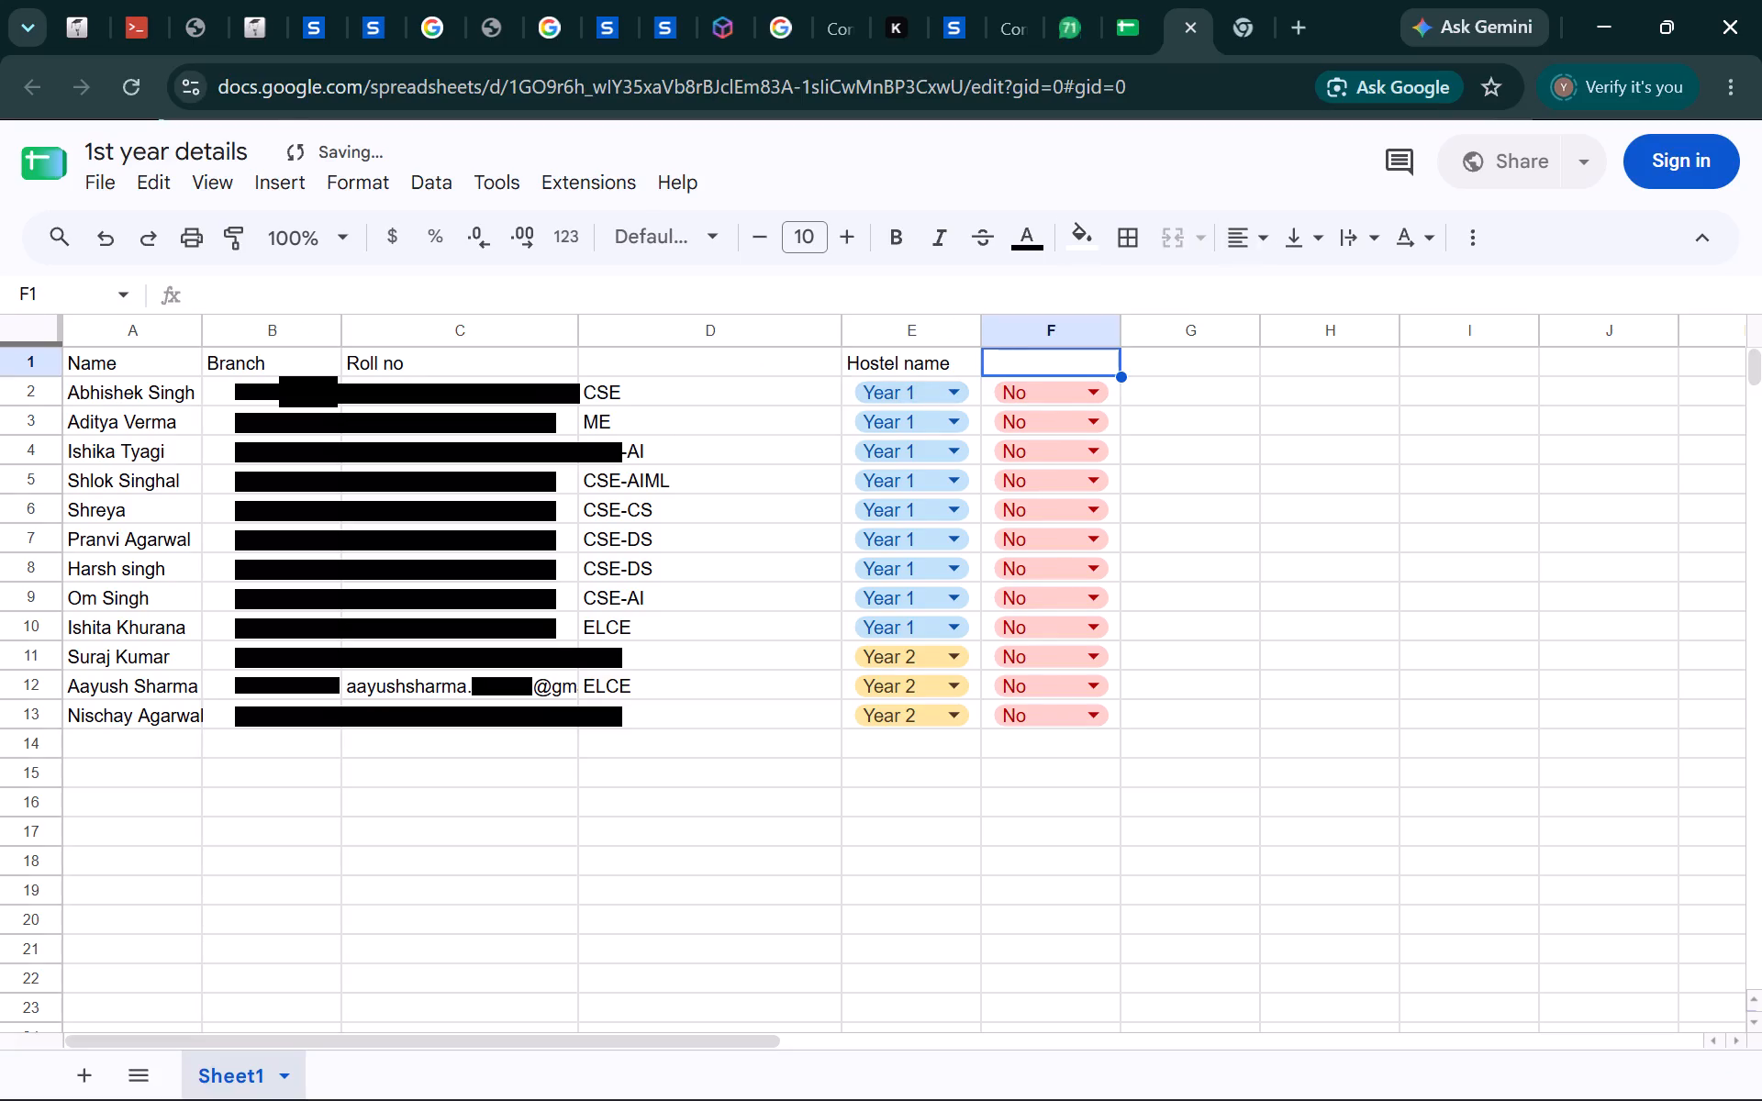
Move the "Branch" header from cell B1 to cell D1, above the pasted branch values.
click(252, 361)
key(ctrl+x)
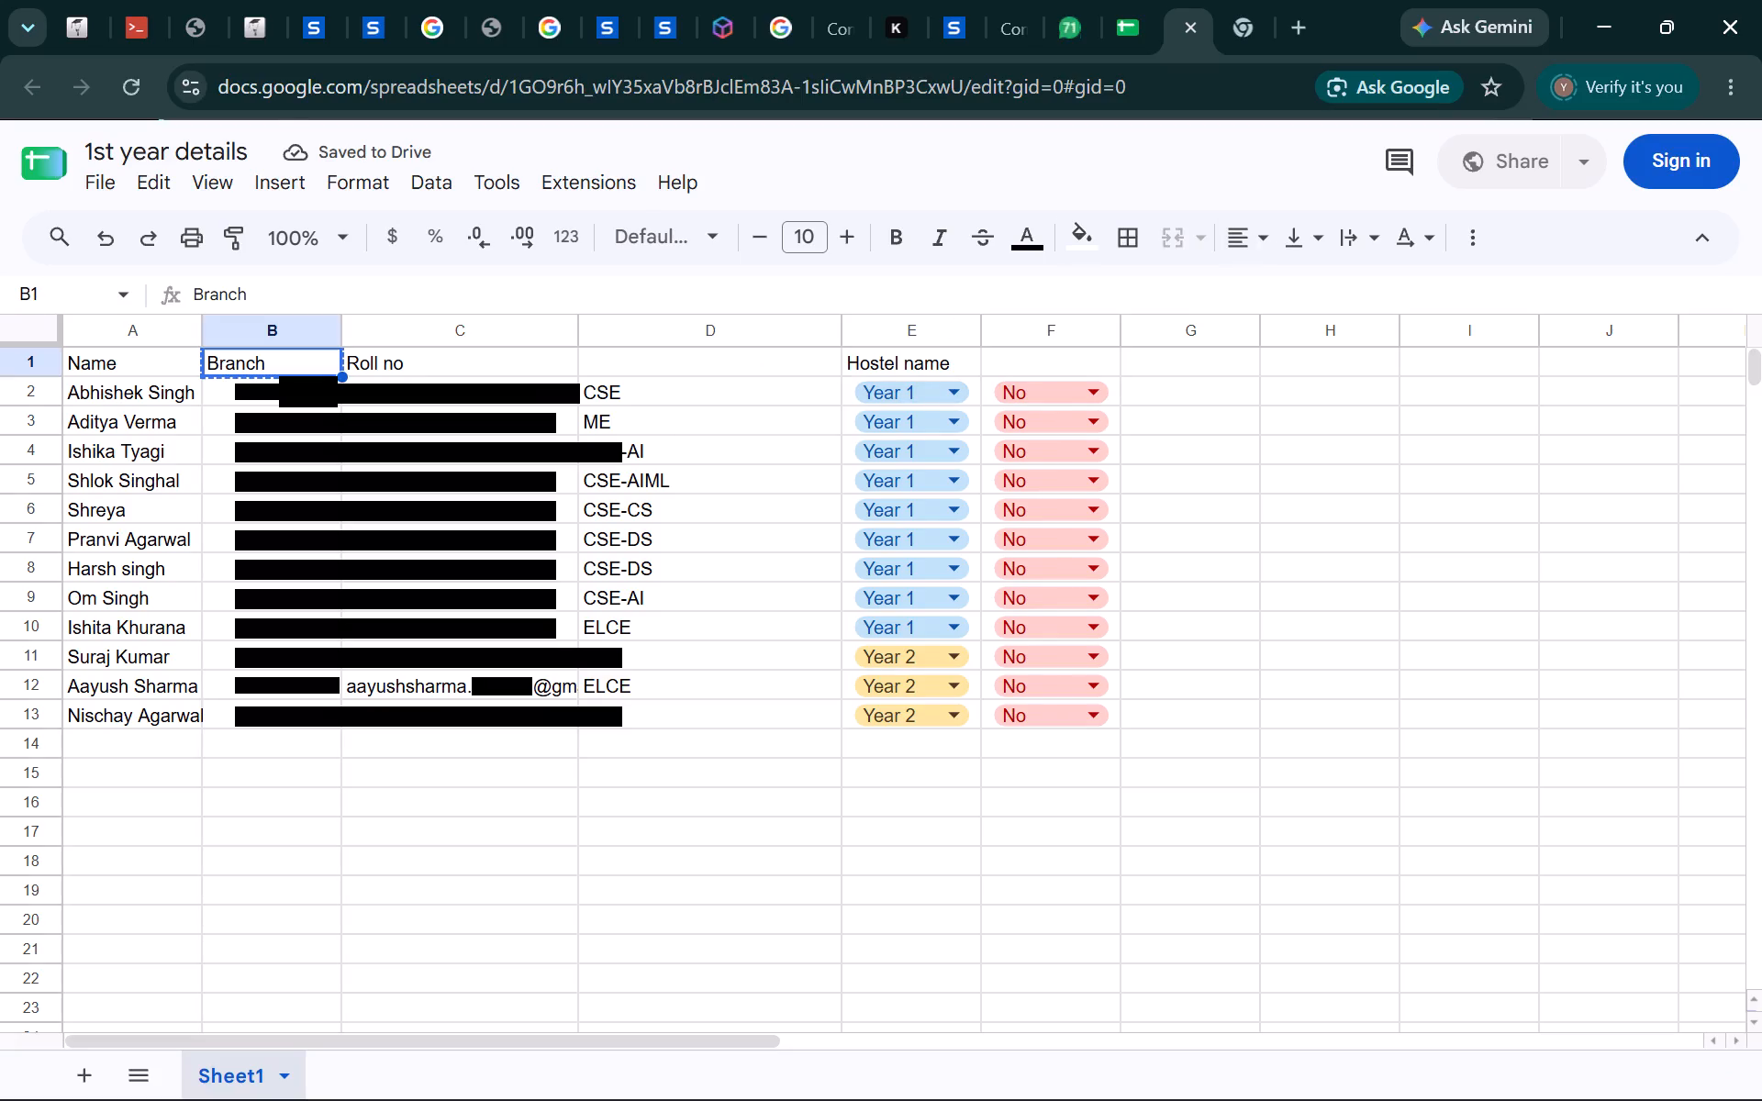
drag(670, 344, 670, 335)
click(674, 358)
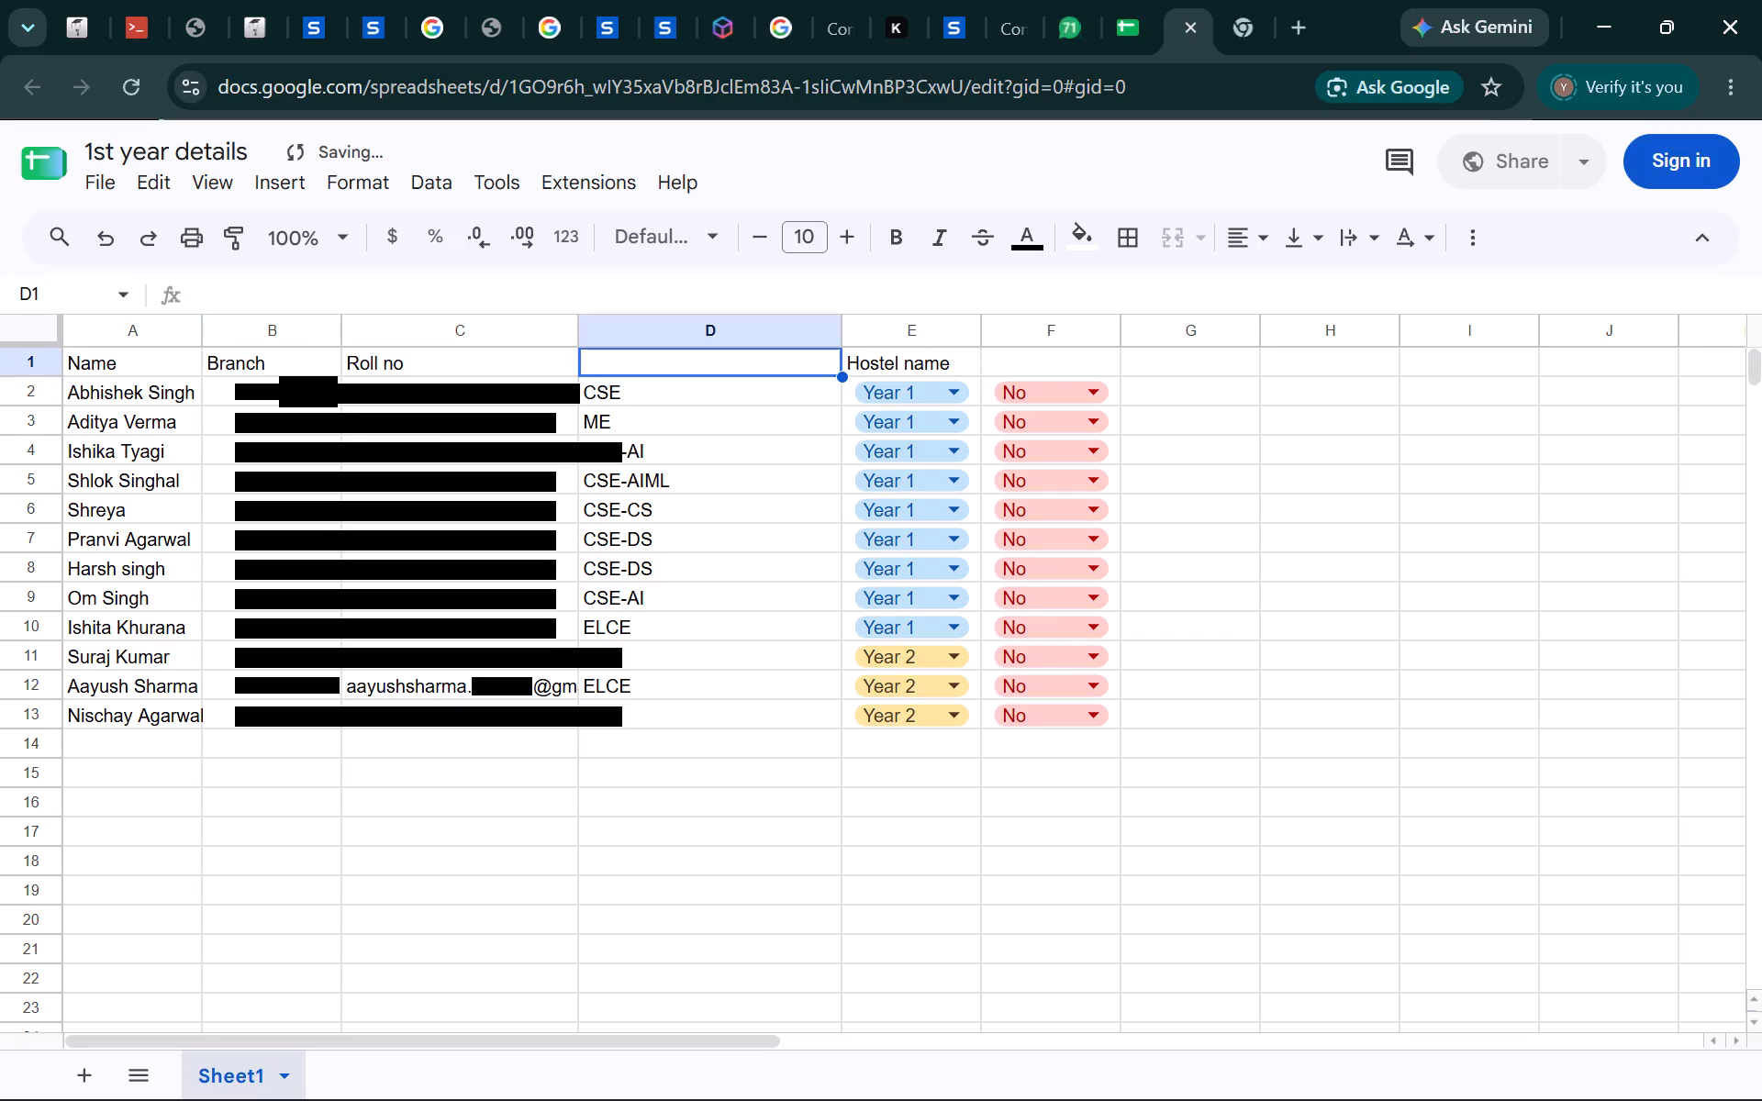
key(ctrl+v)
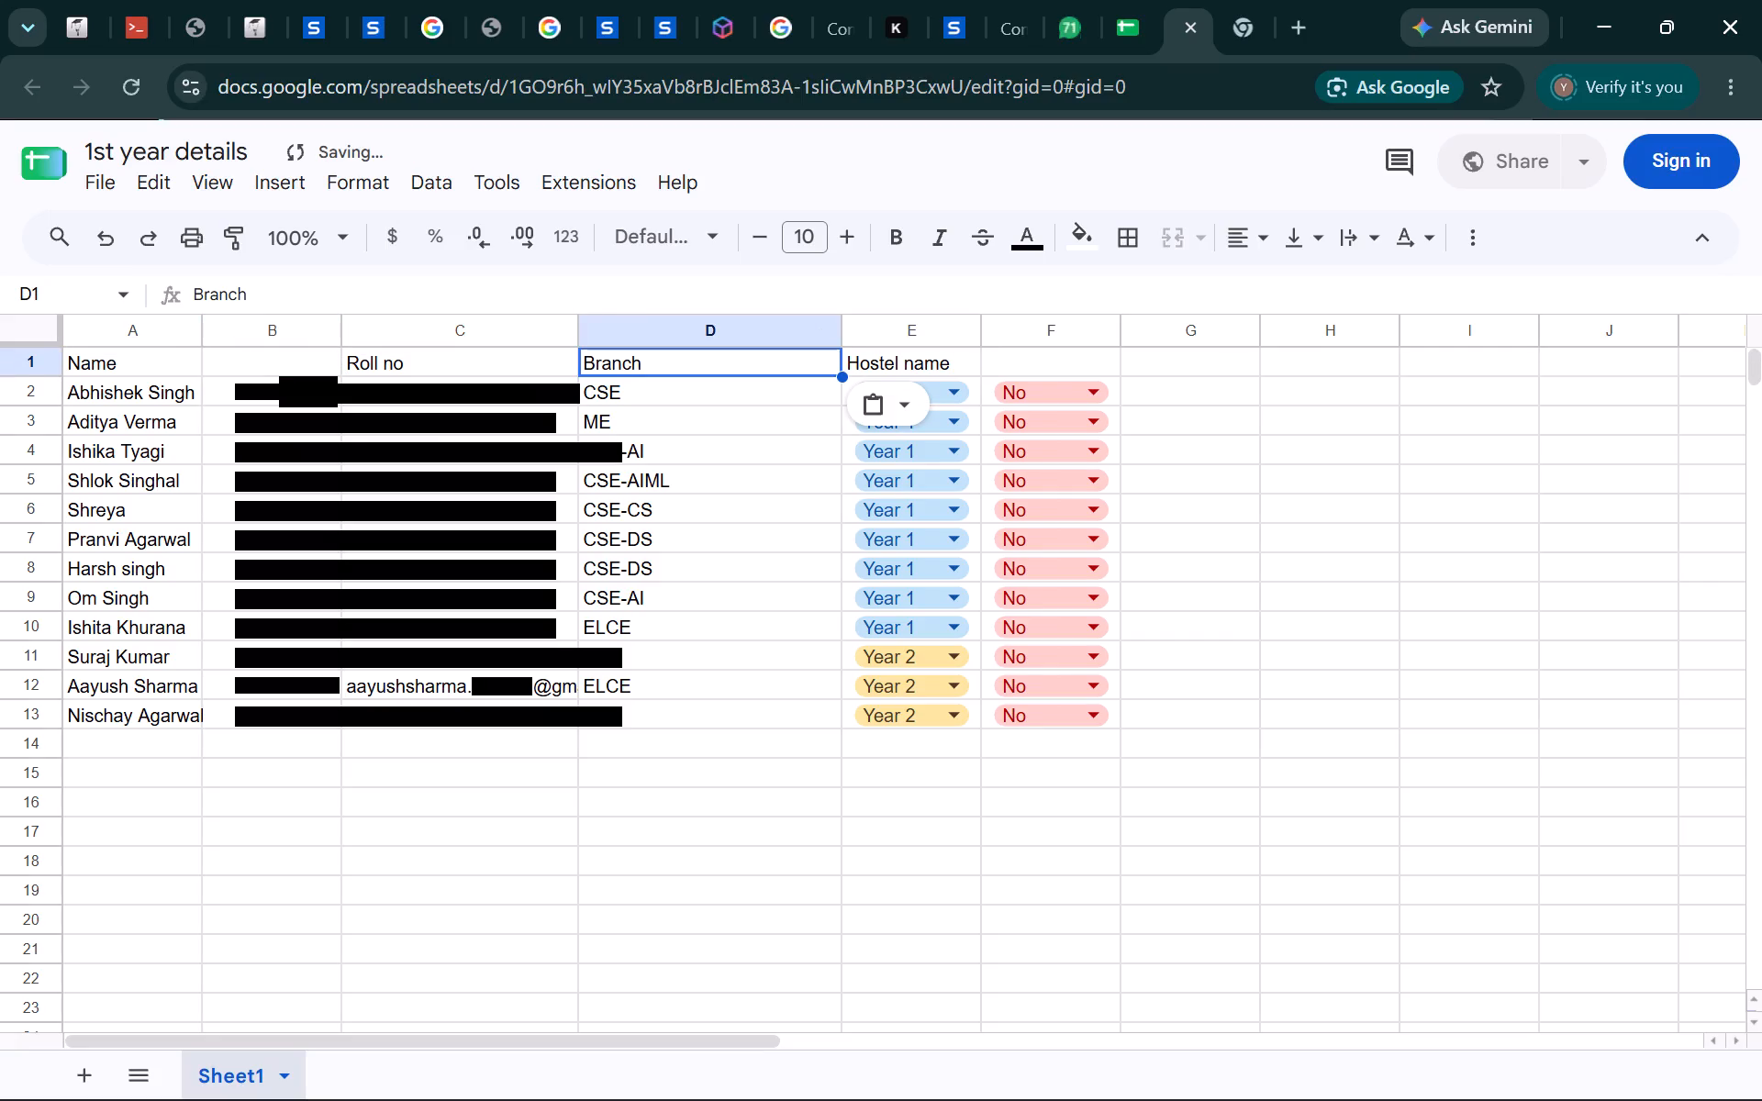
Enter "phone number" as the header in cell B1.
click(407, 357)
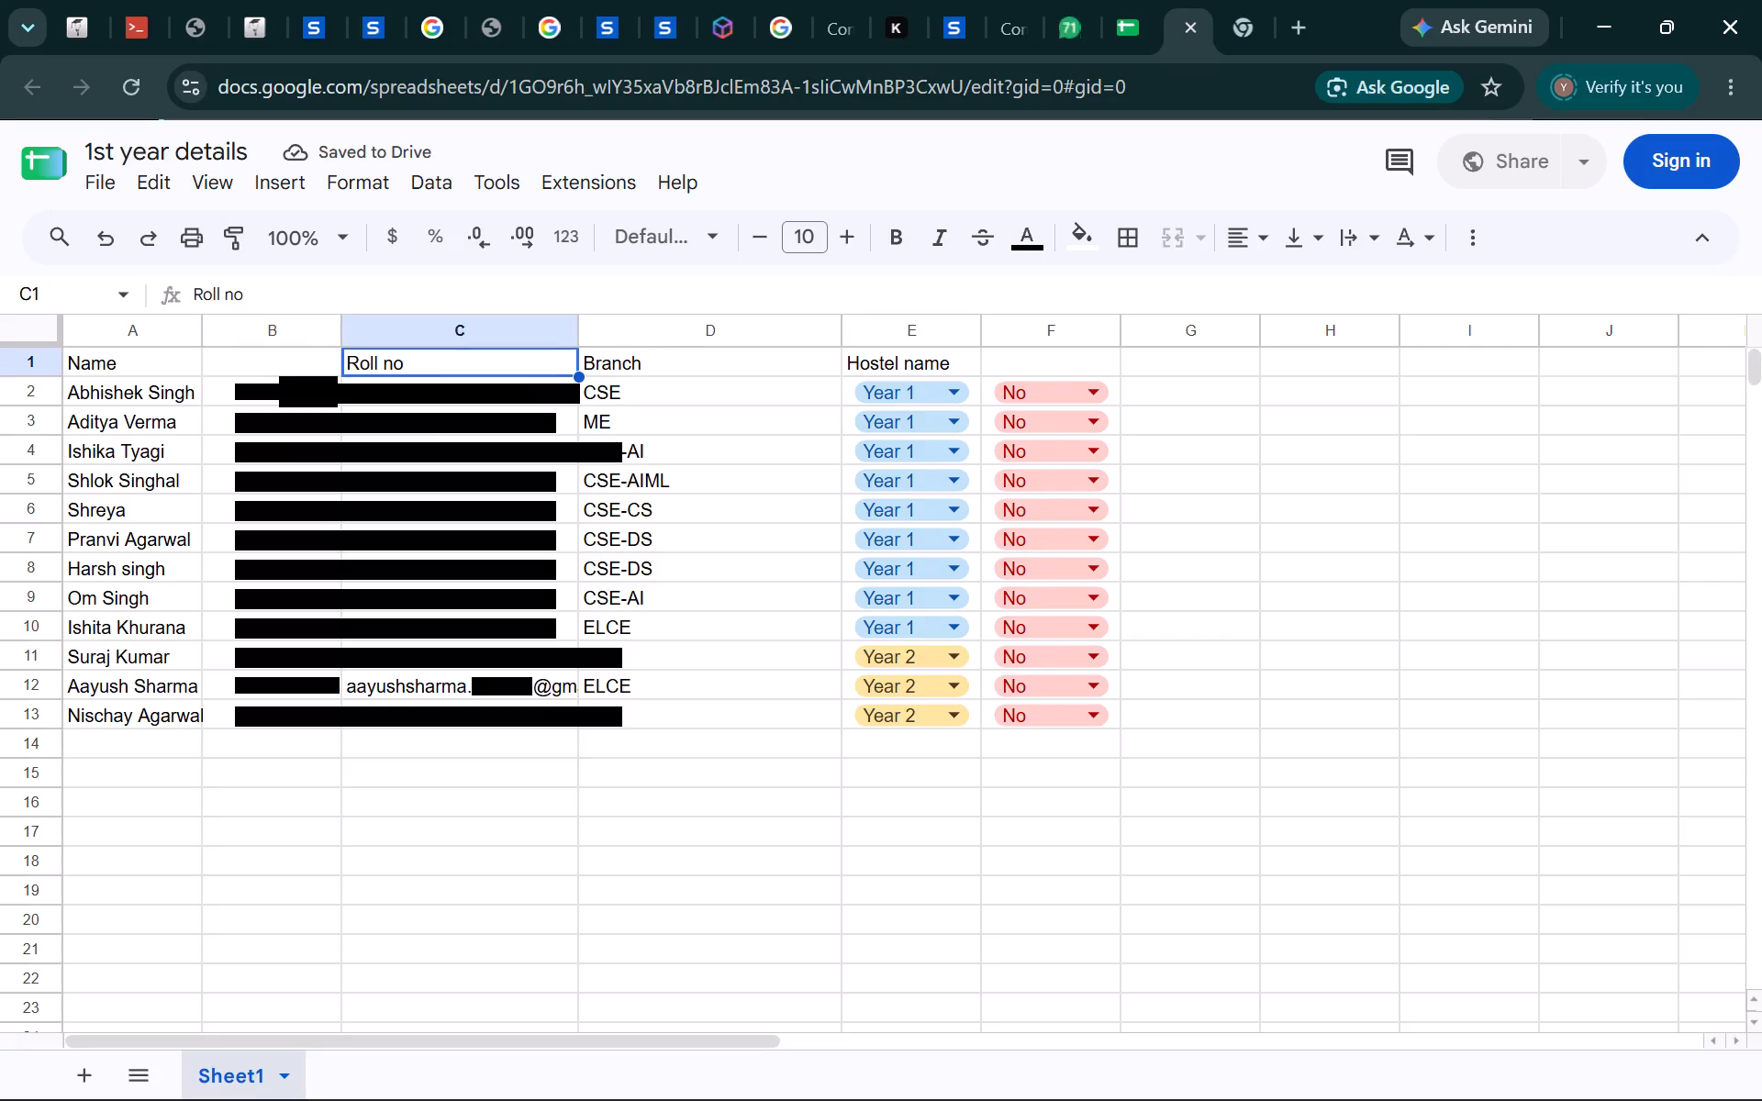
click(250, 366)
text(ph)
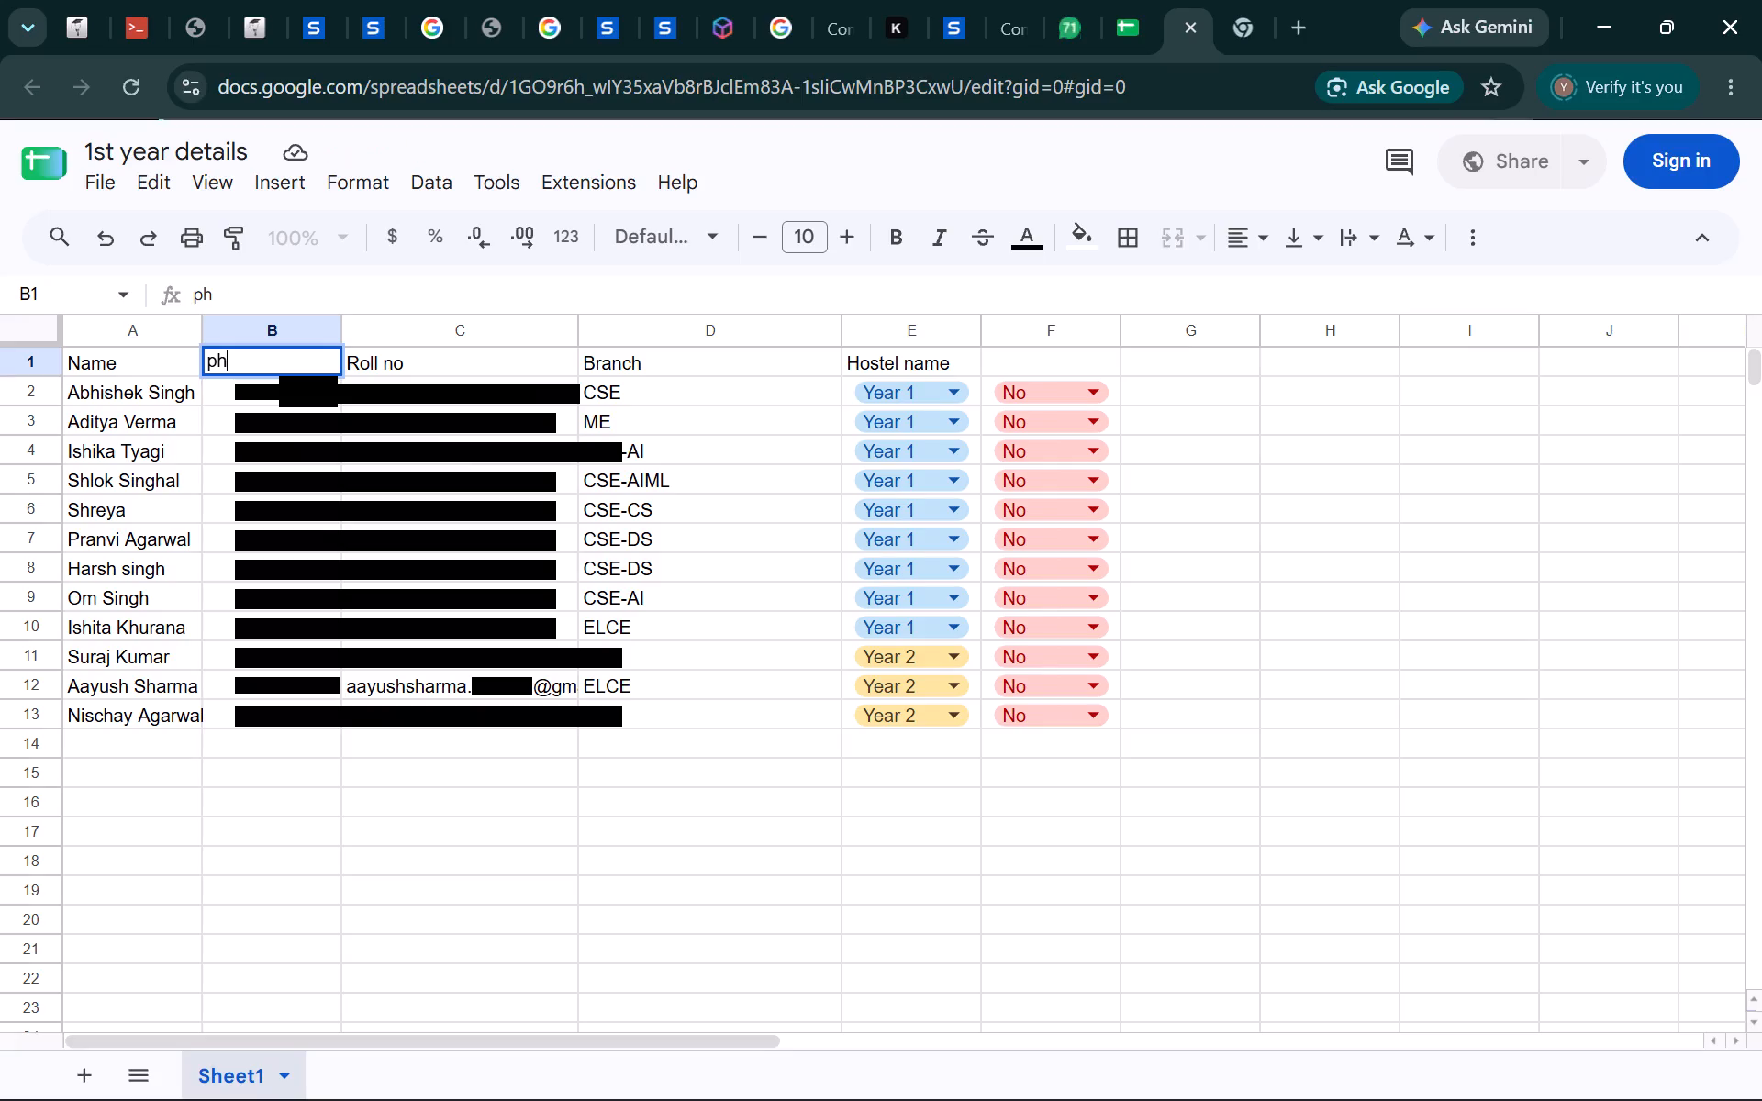
text(one ny)
key(equal)
key(BackSpace)
key(BackSpace)
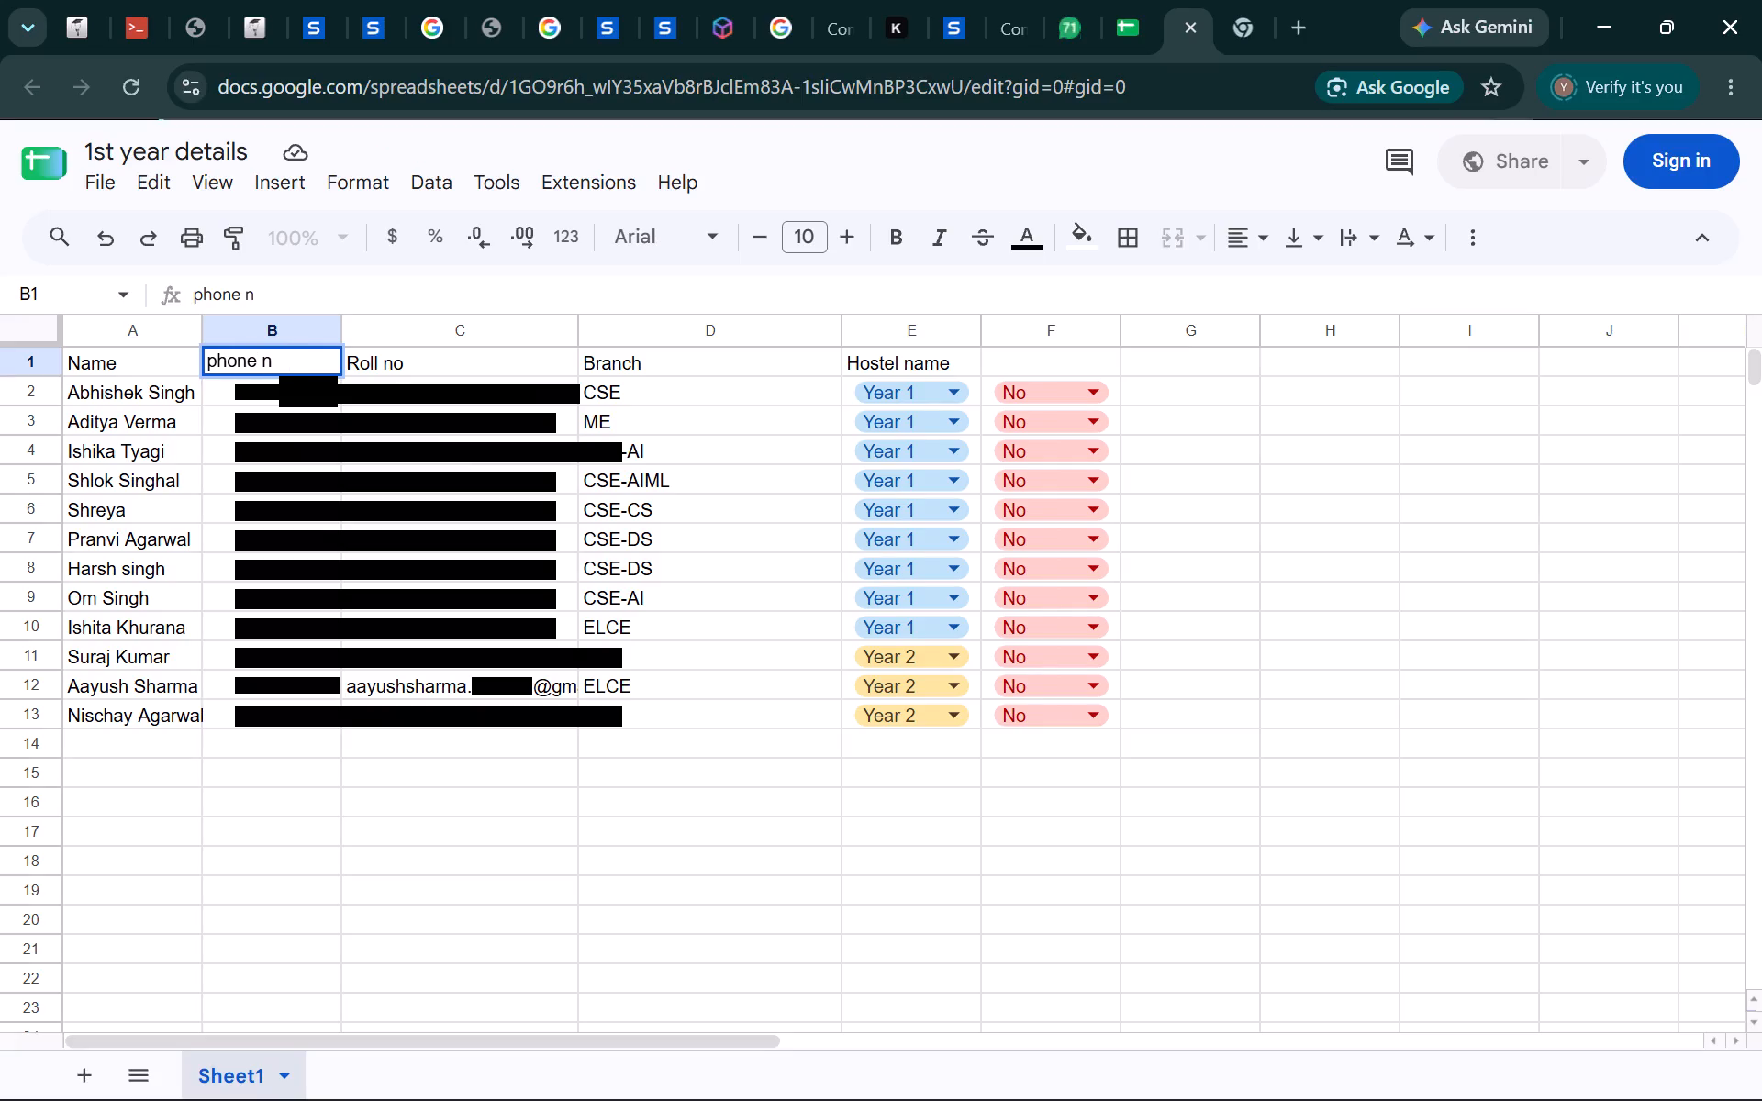
text(ub)
key(BackSpace)
text(mber)
click(421, 365)
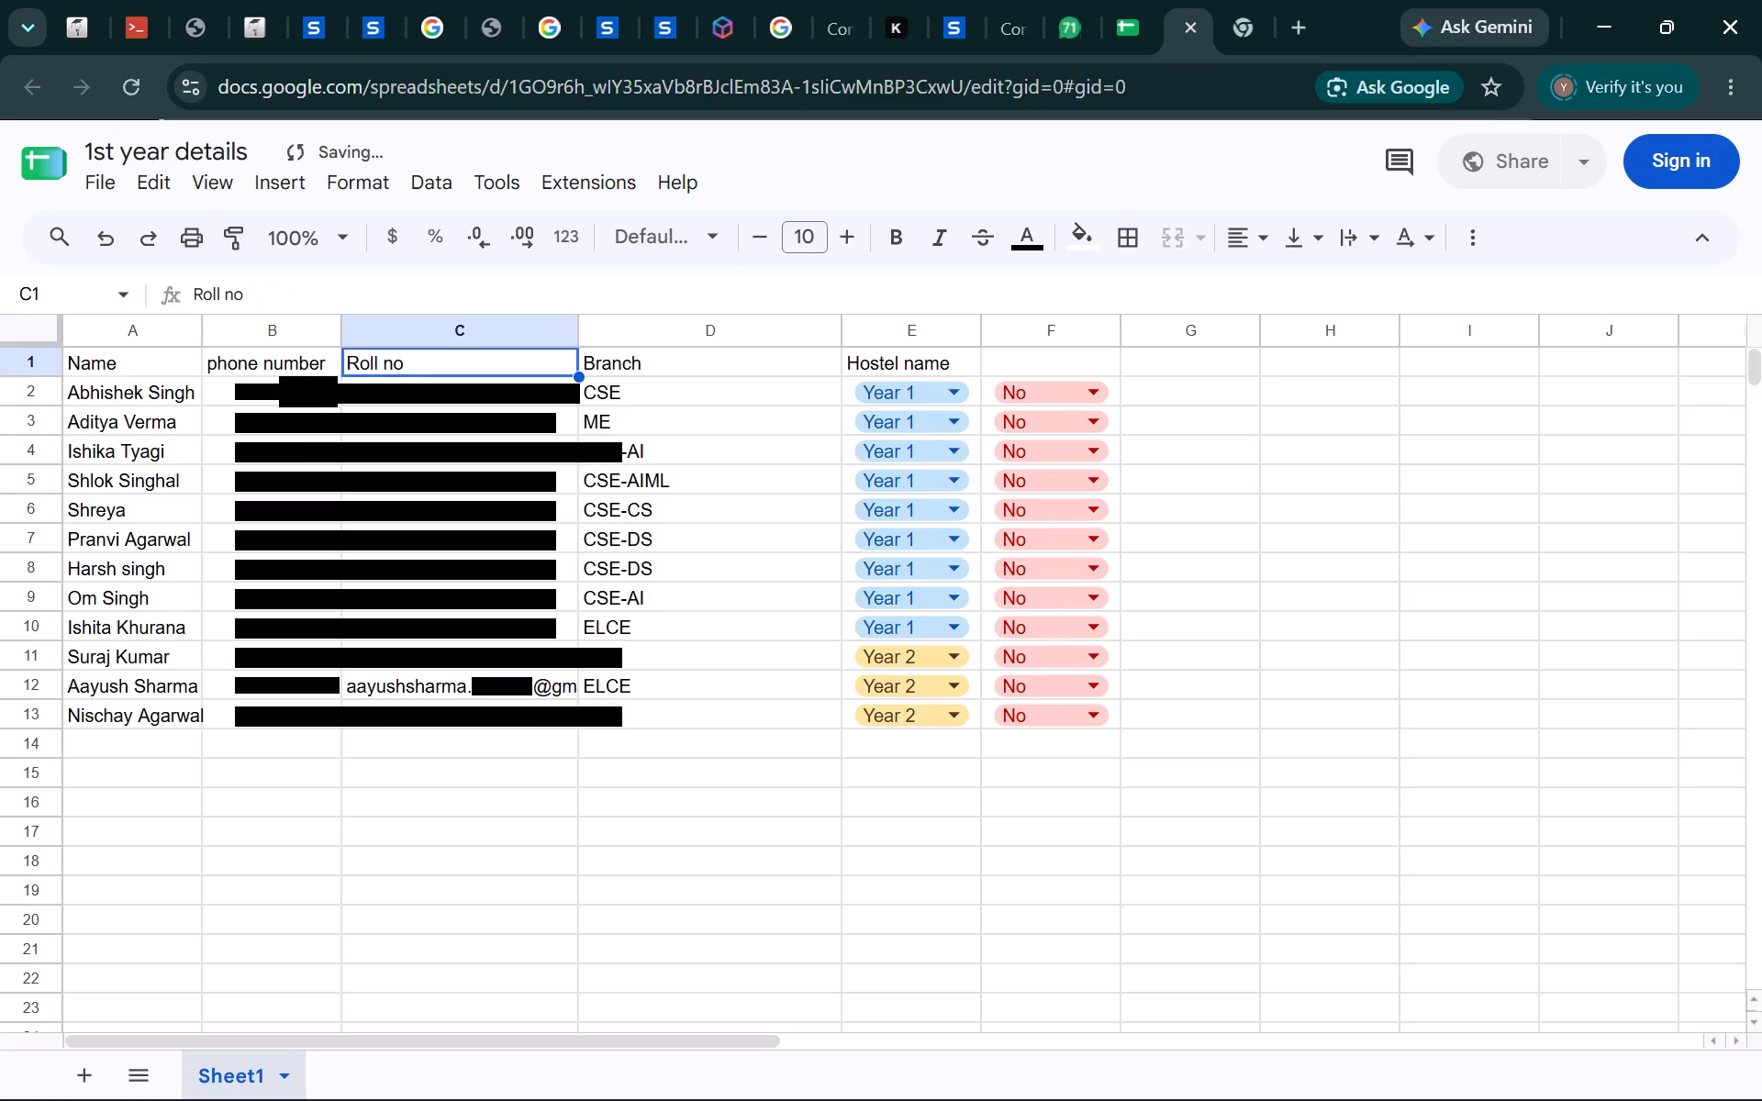
Replace the "Roll no" header in cell C1 with "email".
key(BackSpace)
text(email)
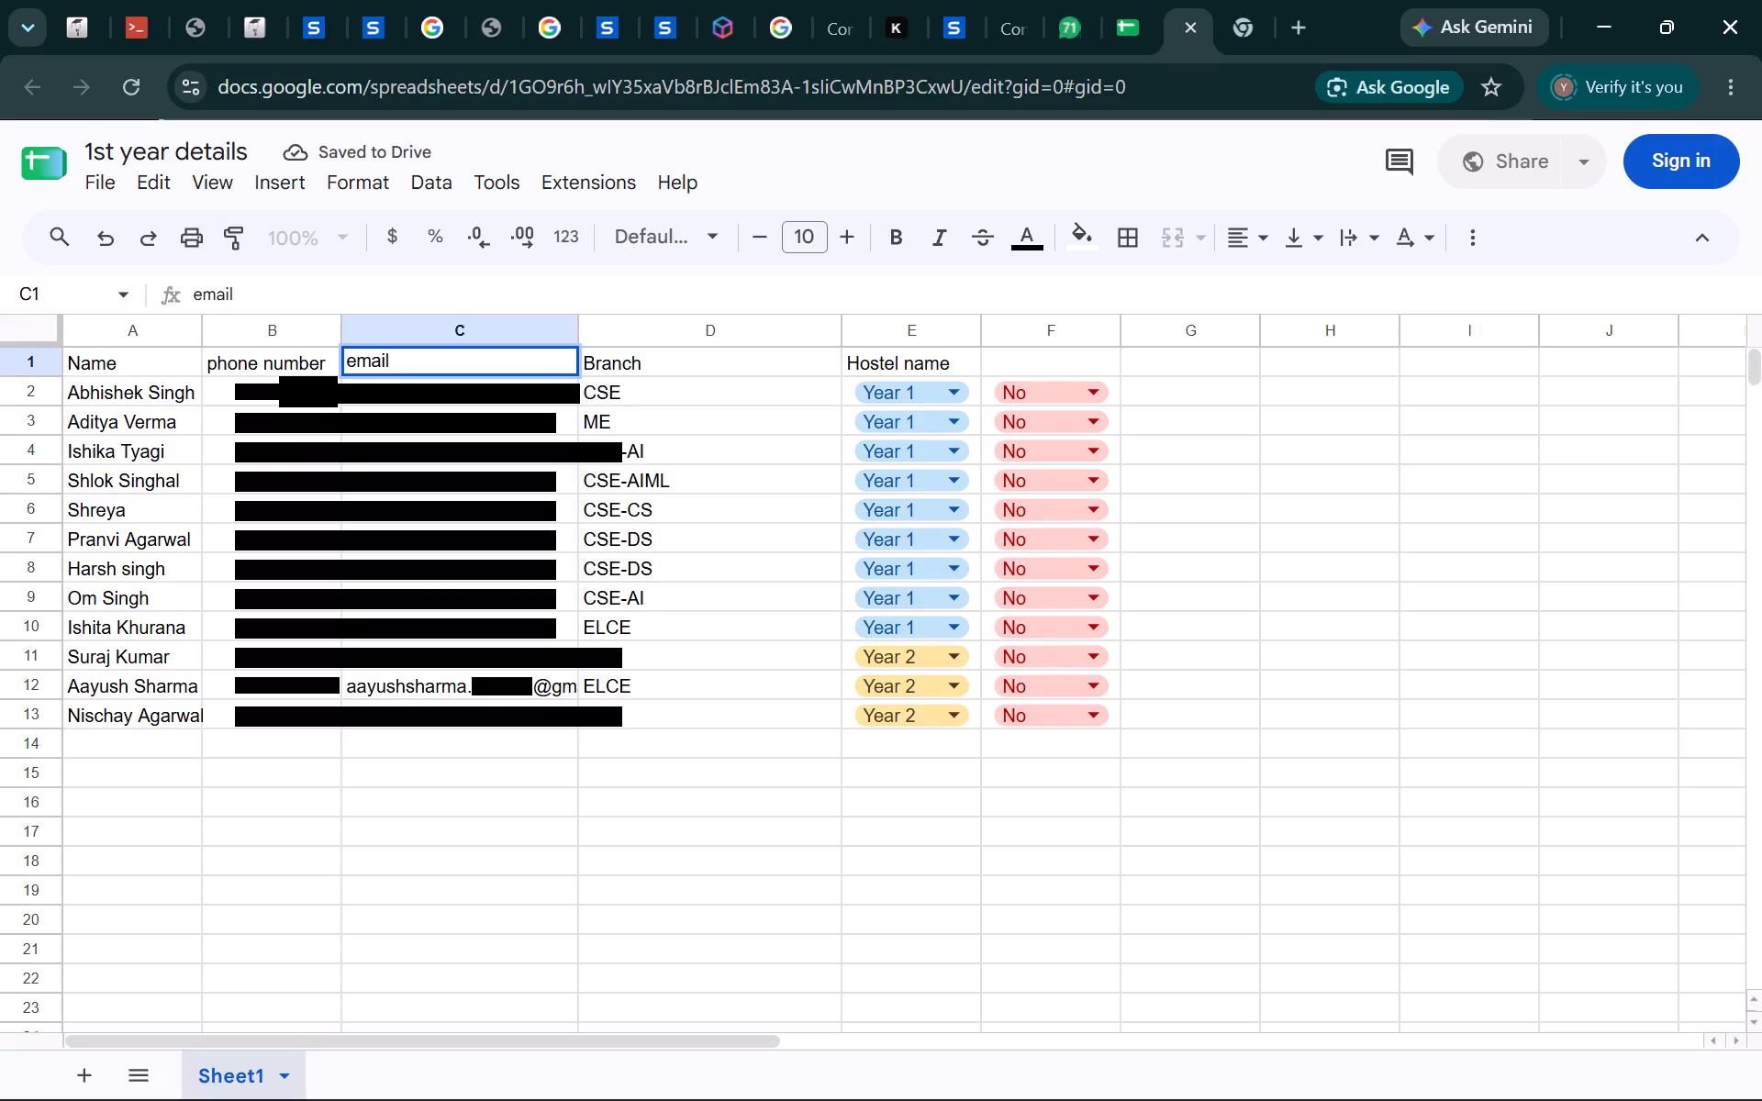
Replace the "Hostel name" header in cell E1 with "year".
click(938, 356)
key(BackSpace)
key(BackSpace)
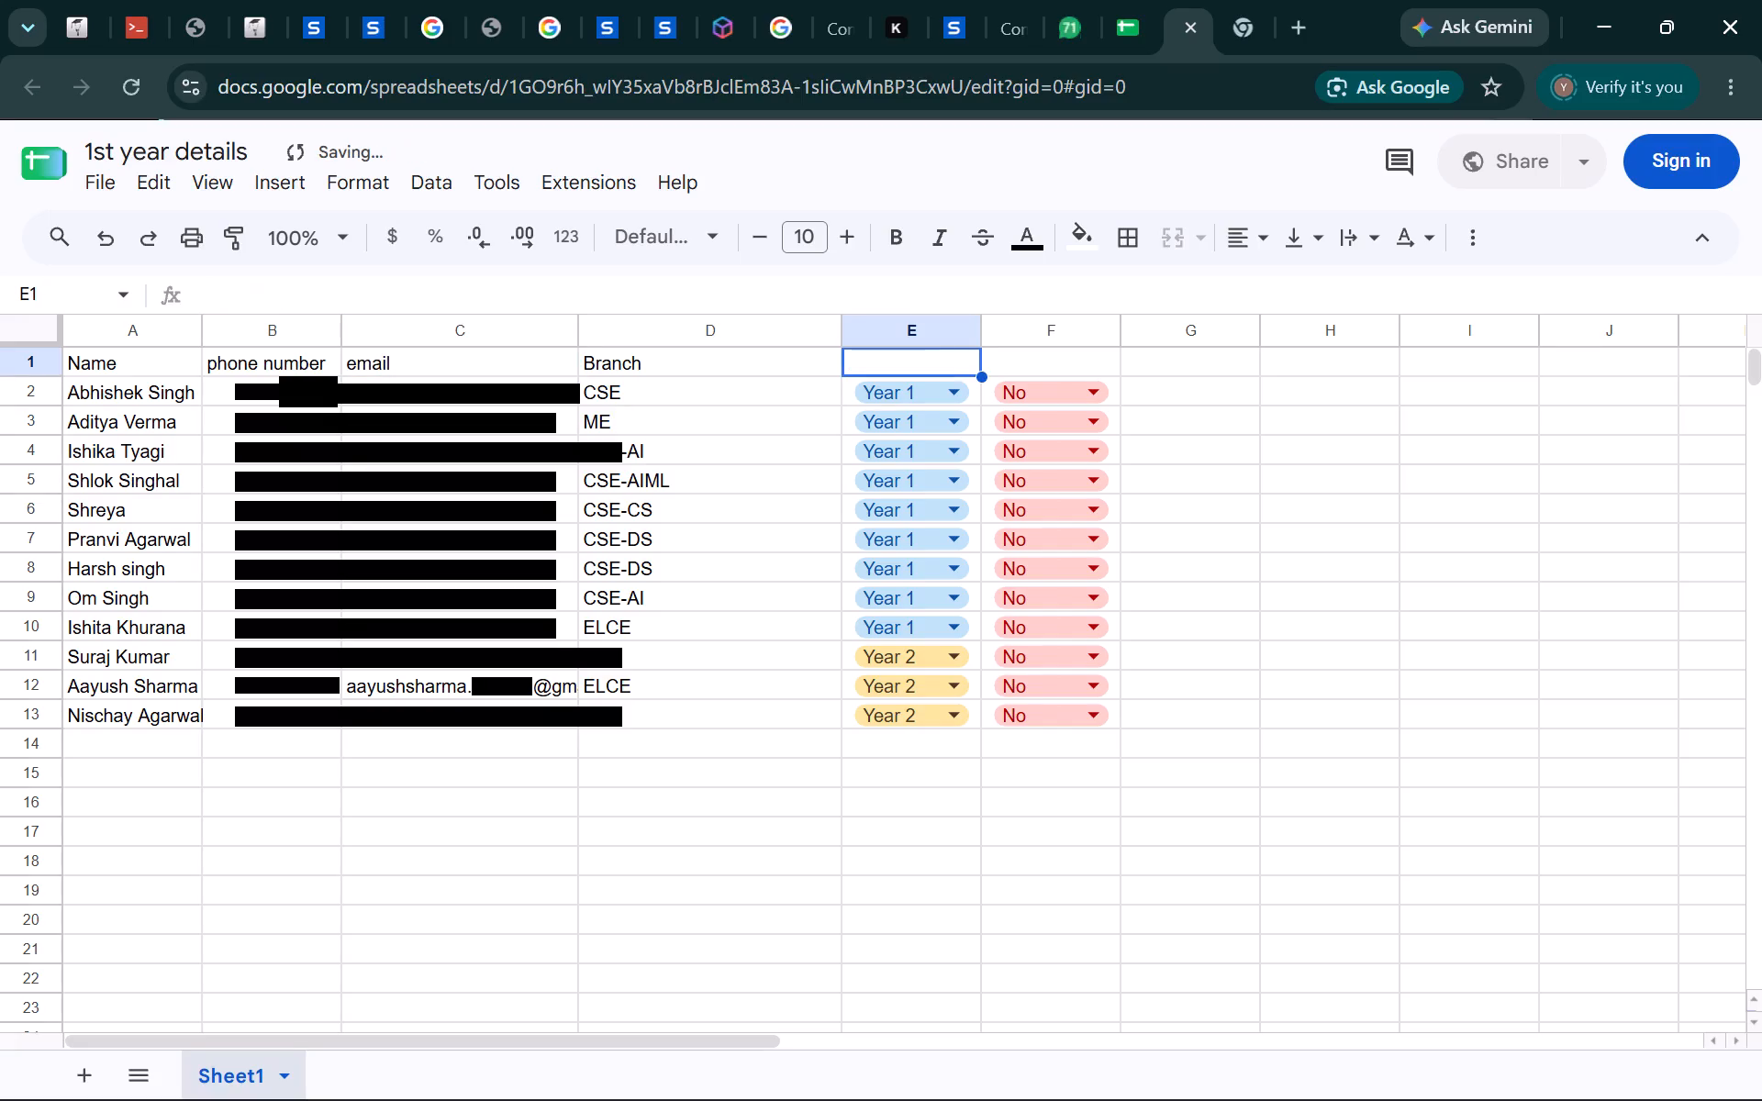
text(yeaer)
key(BackSpace)
key(BackSpace)
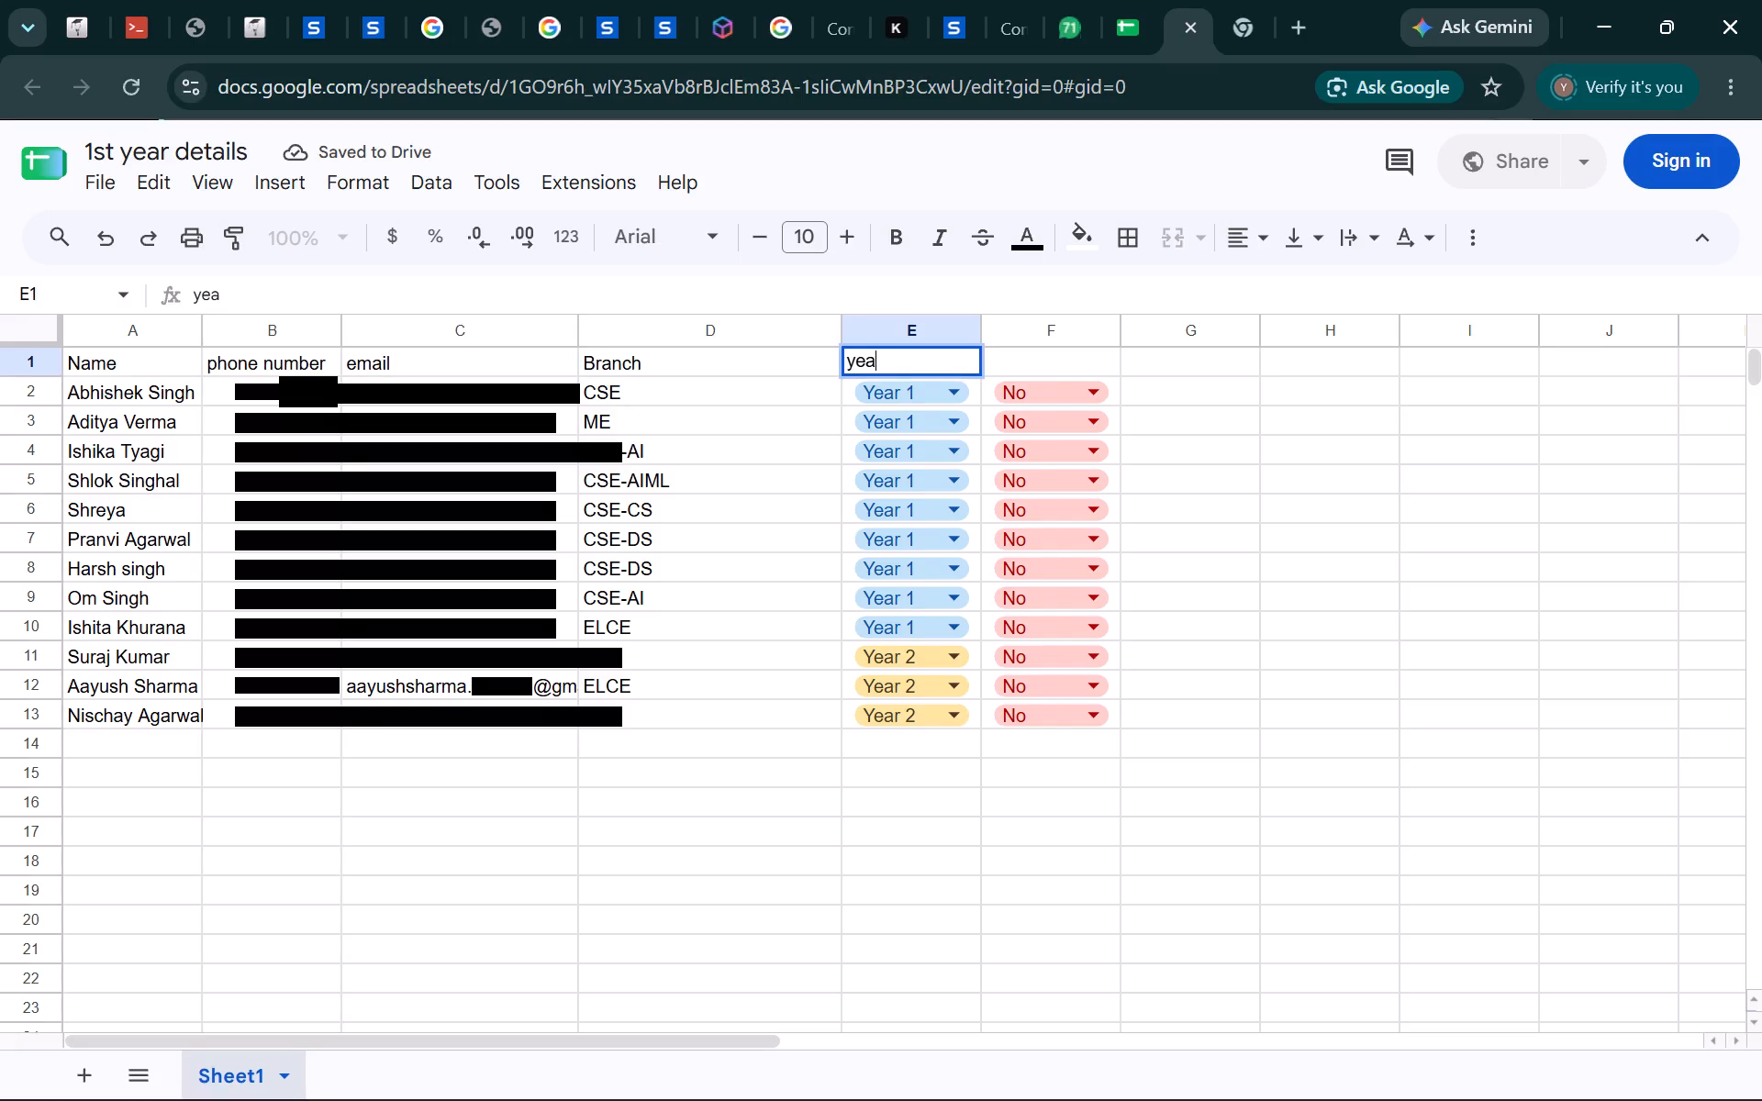
key(r)
Enter "dayscholar" as the header in cell F1.
click(1076, 359)
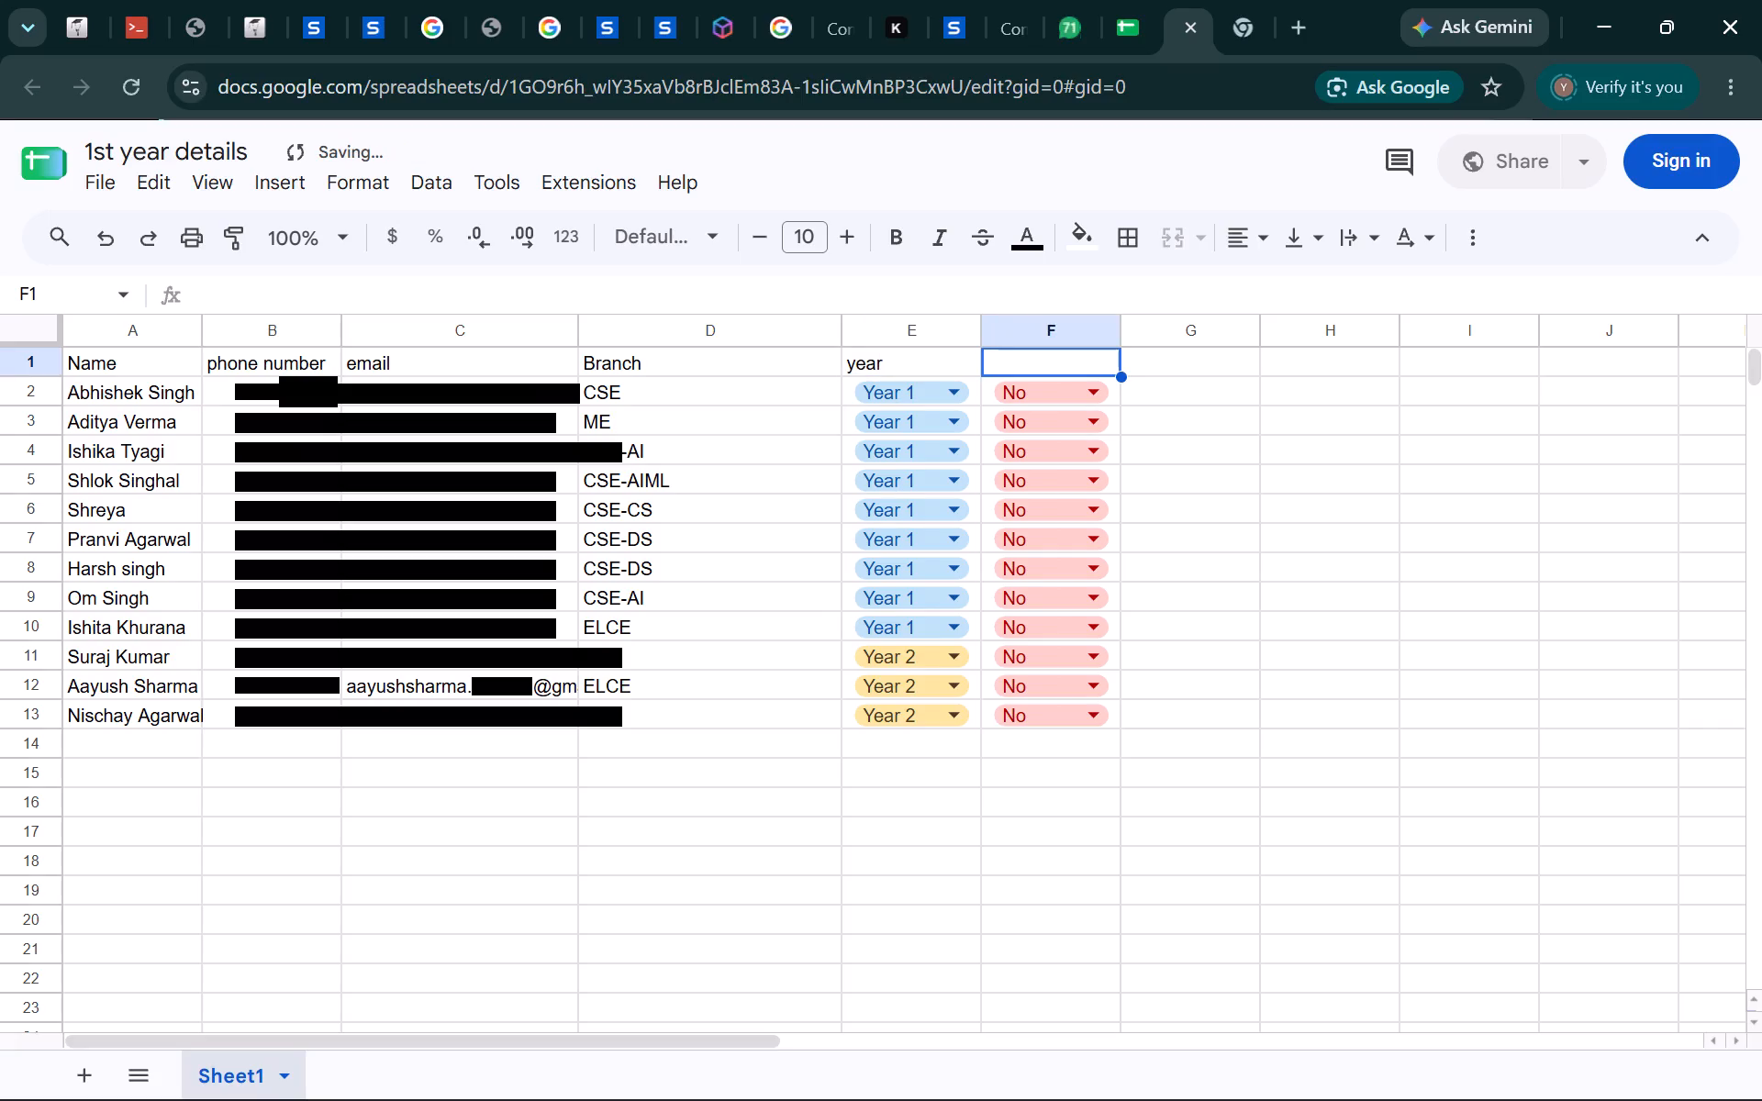
text(dat)
key(BackSpace)
key(y)
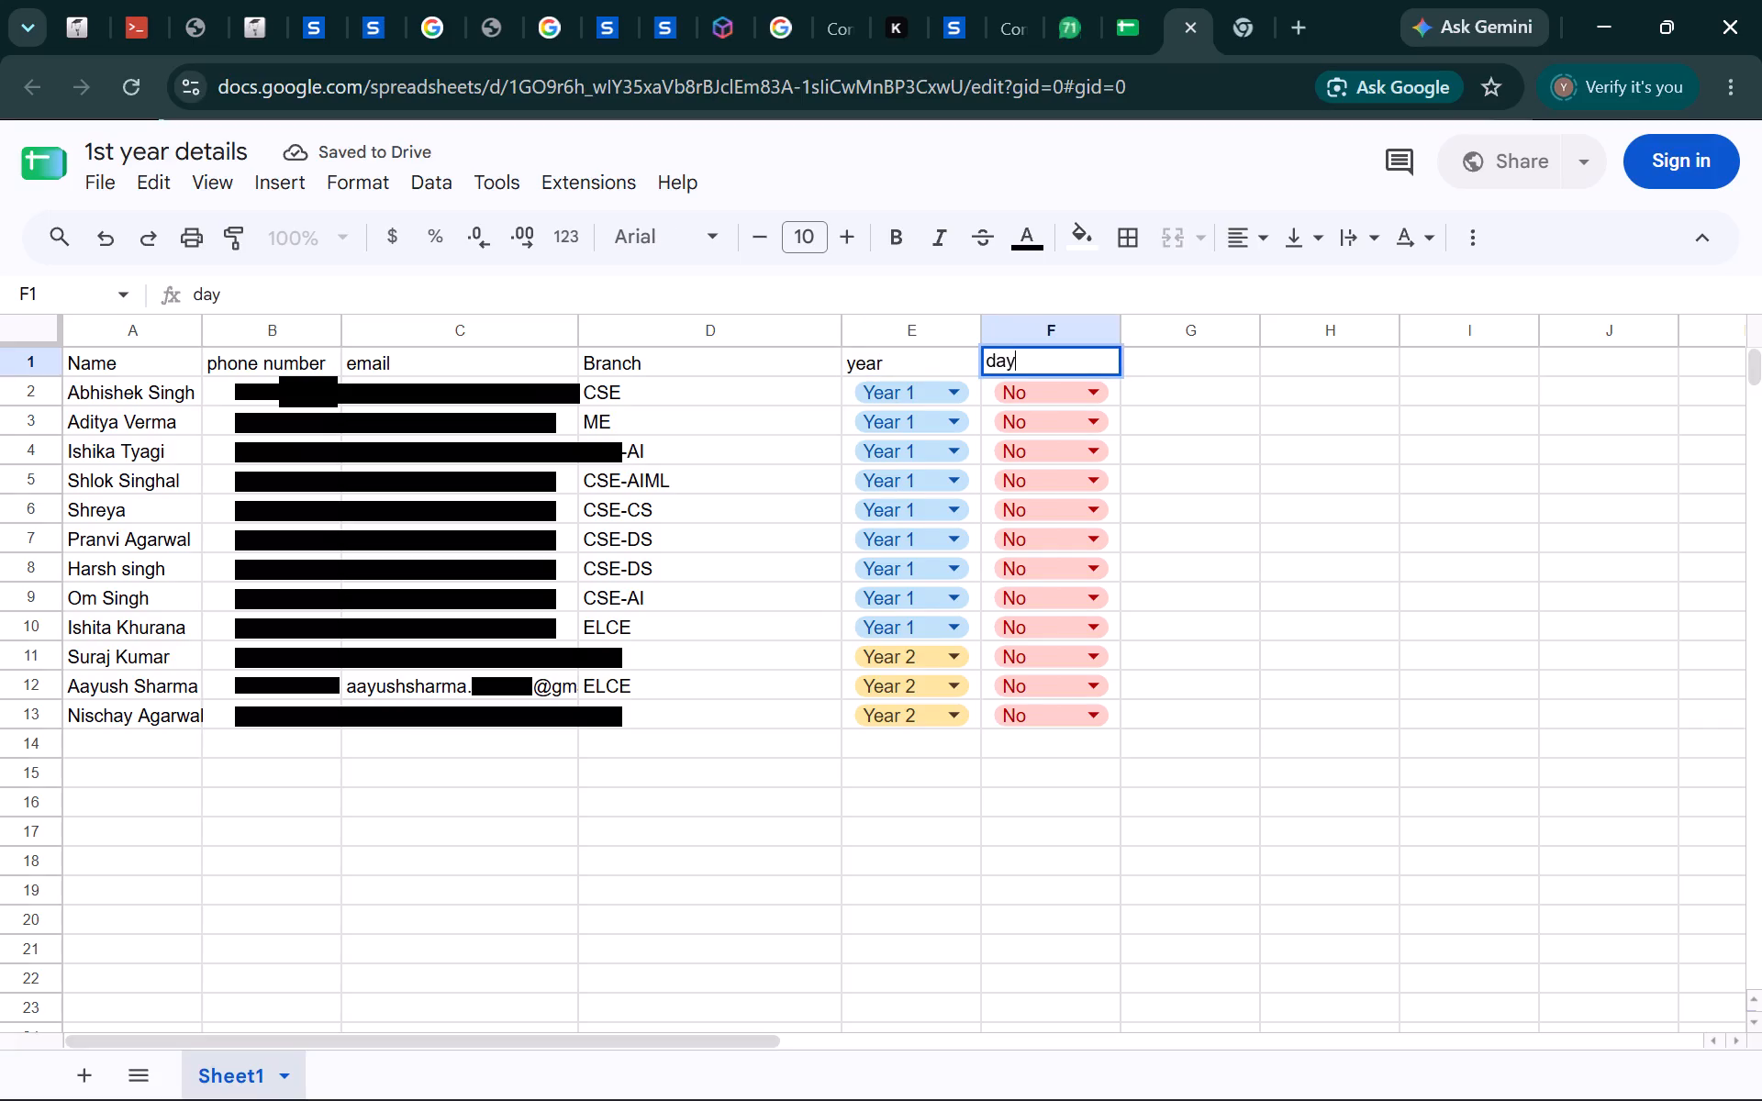
key(s)
text(cholar)
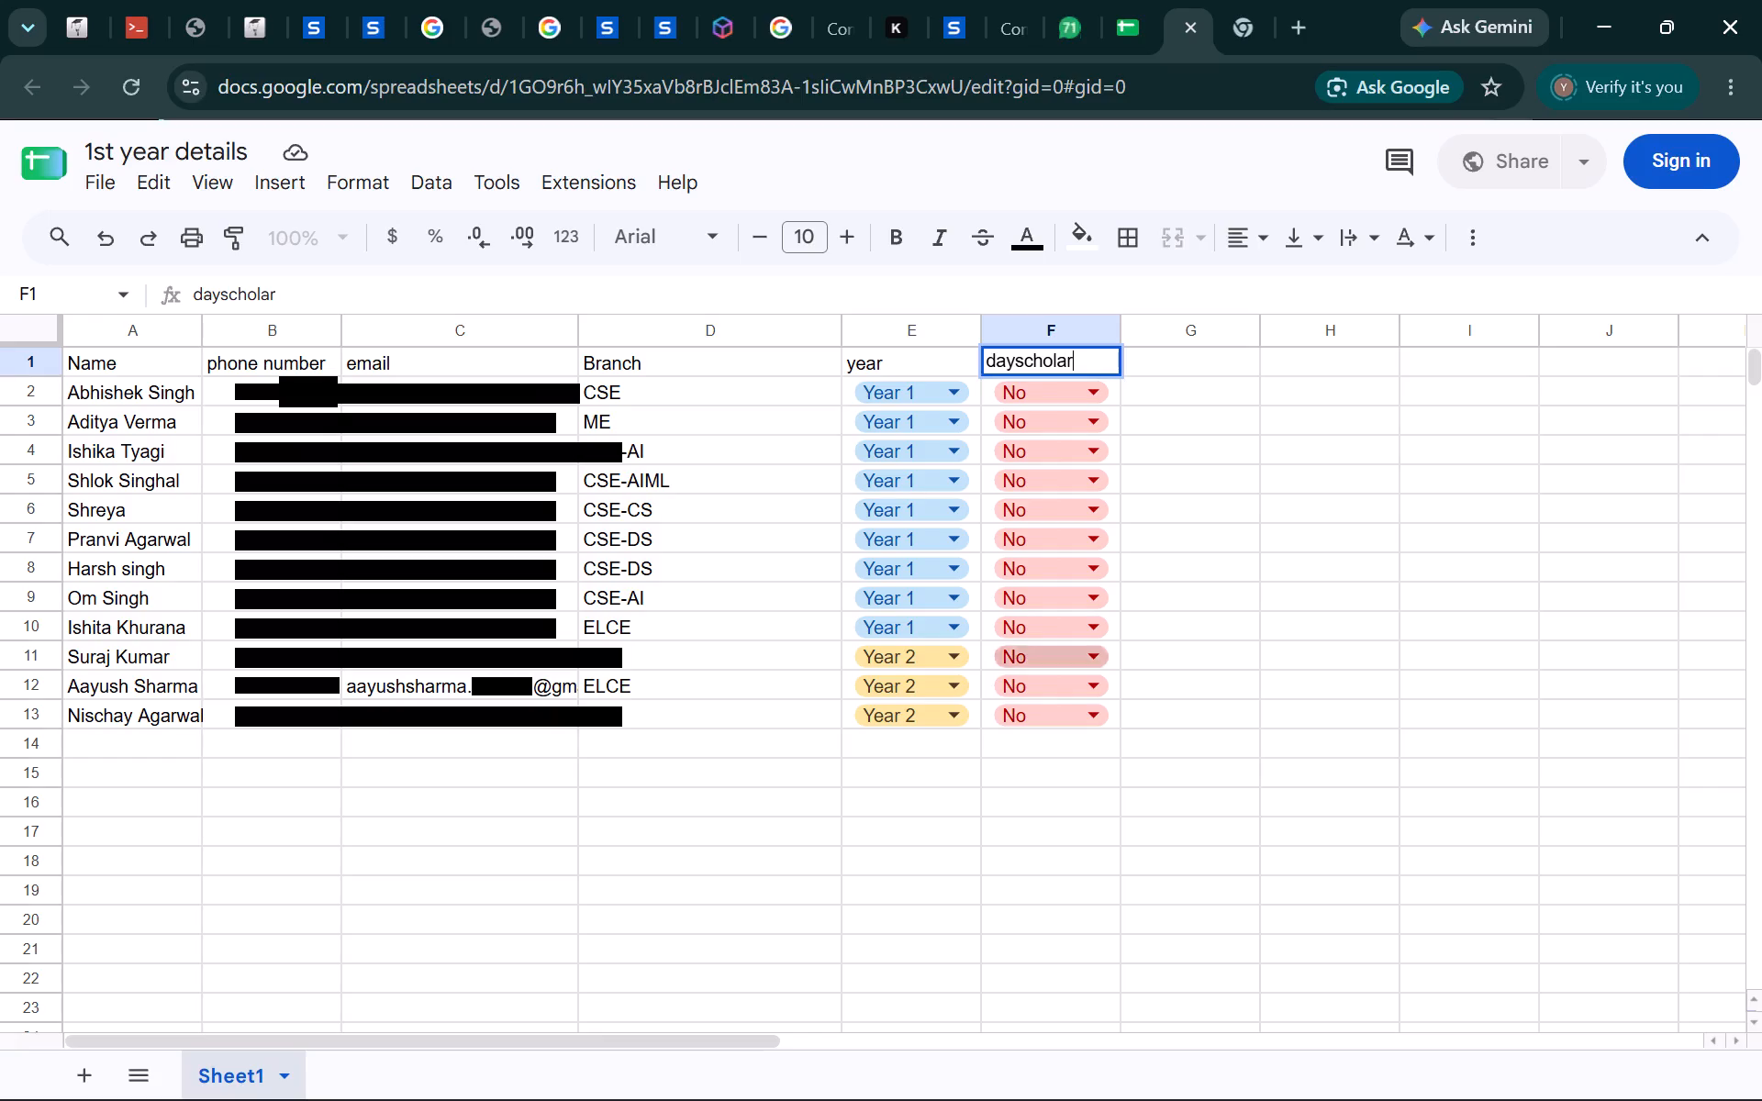
Switch to the "Selected Students" spreadsheet and sort Sheet7 by the Hostel Name column from A to Z.
click(1129, 1)
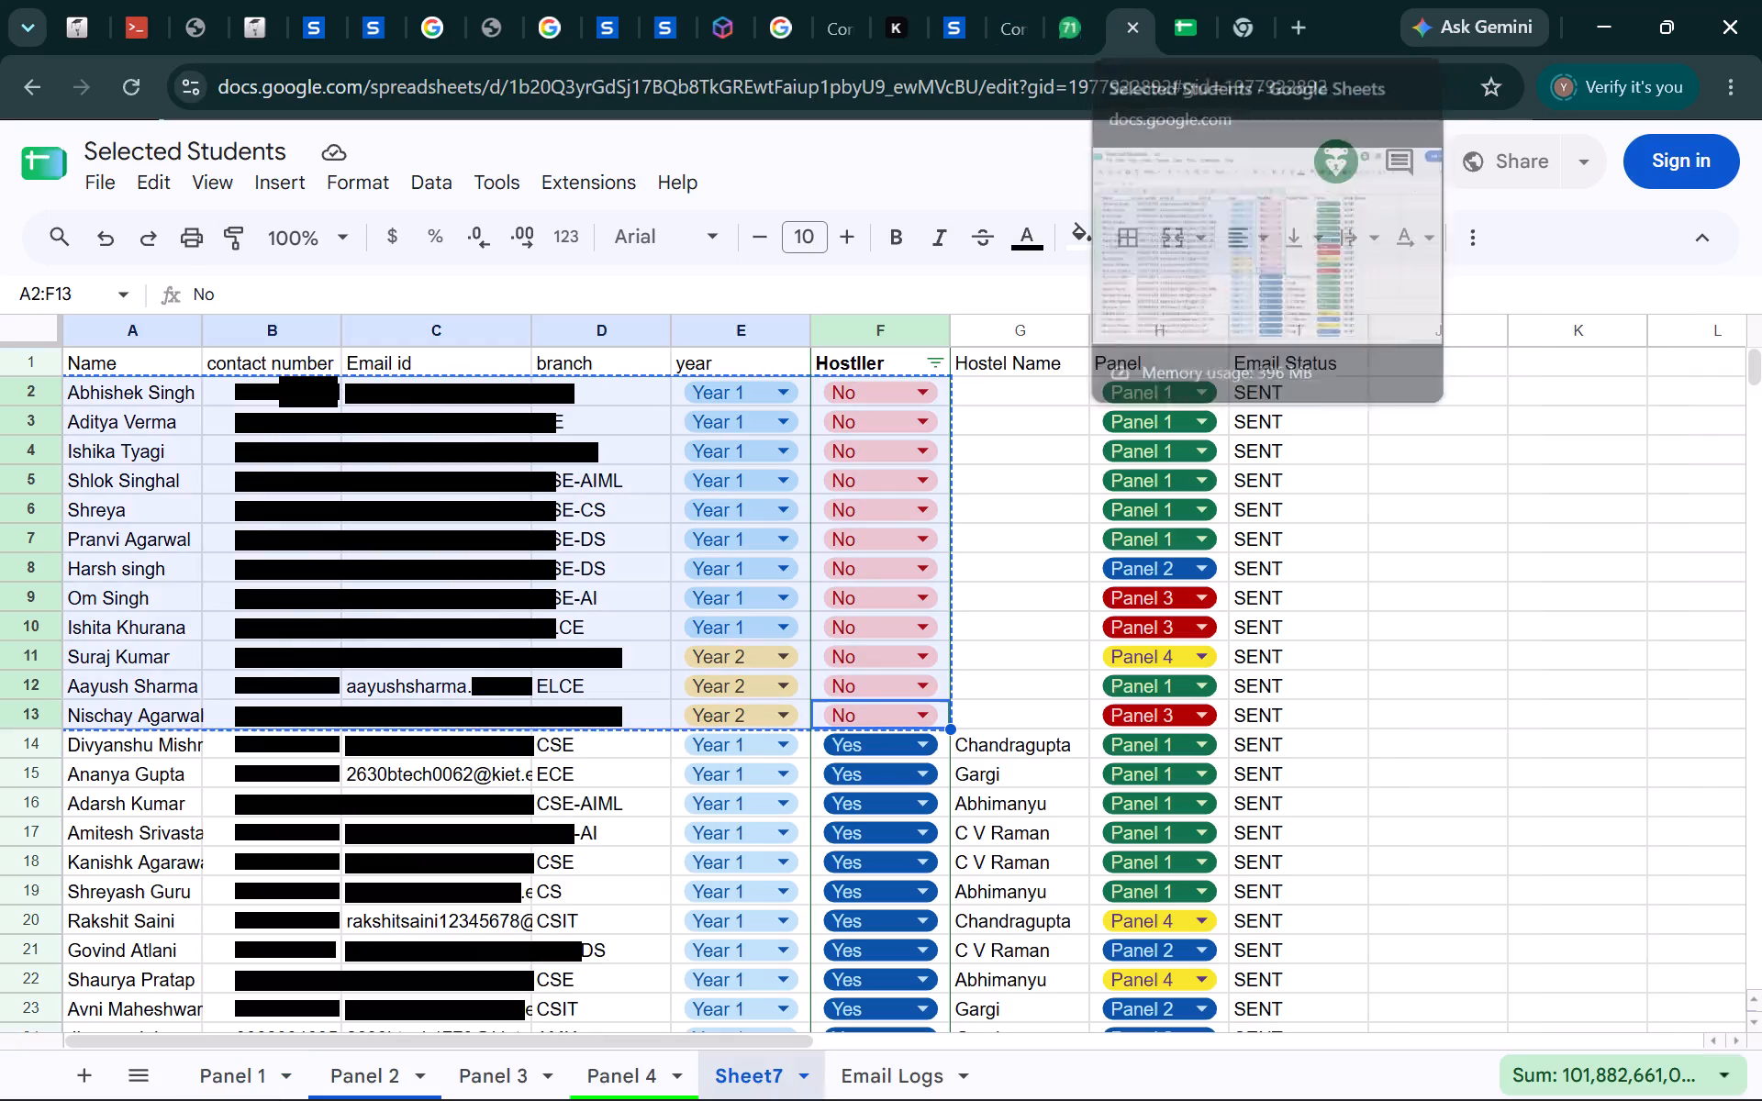
click(1055, 340)
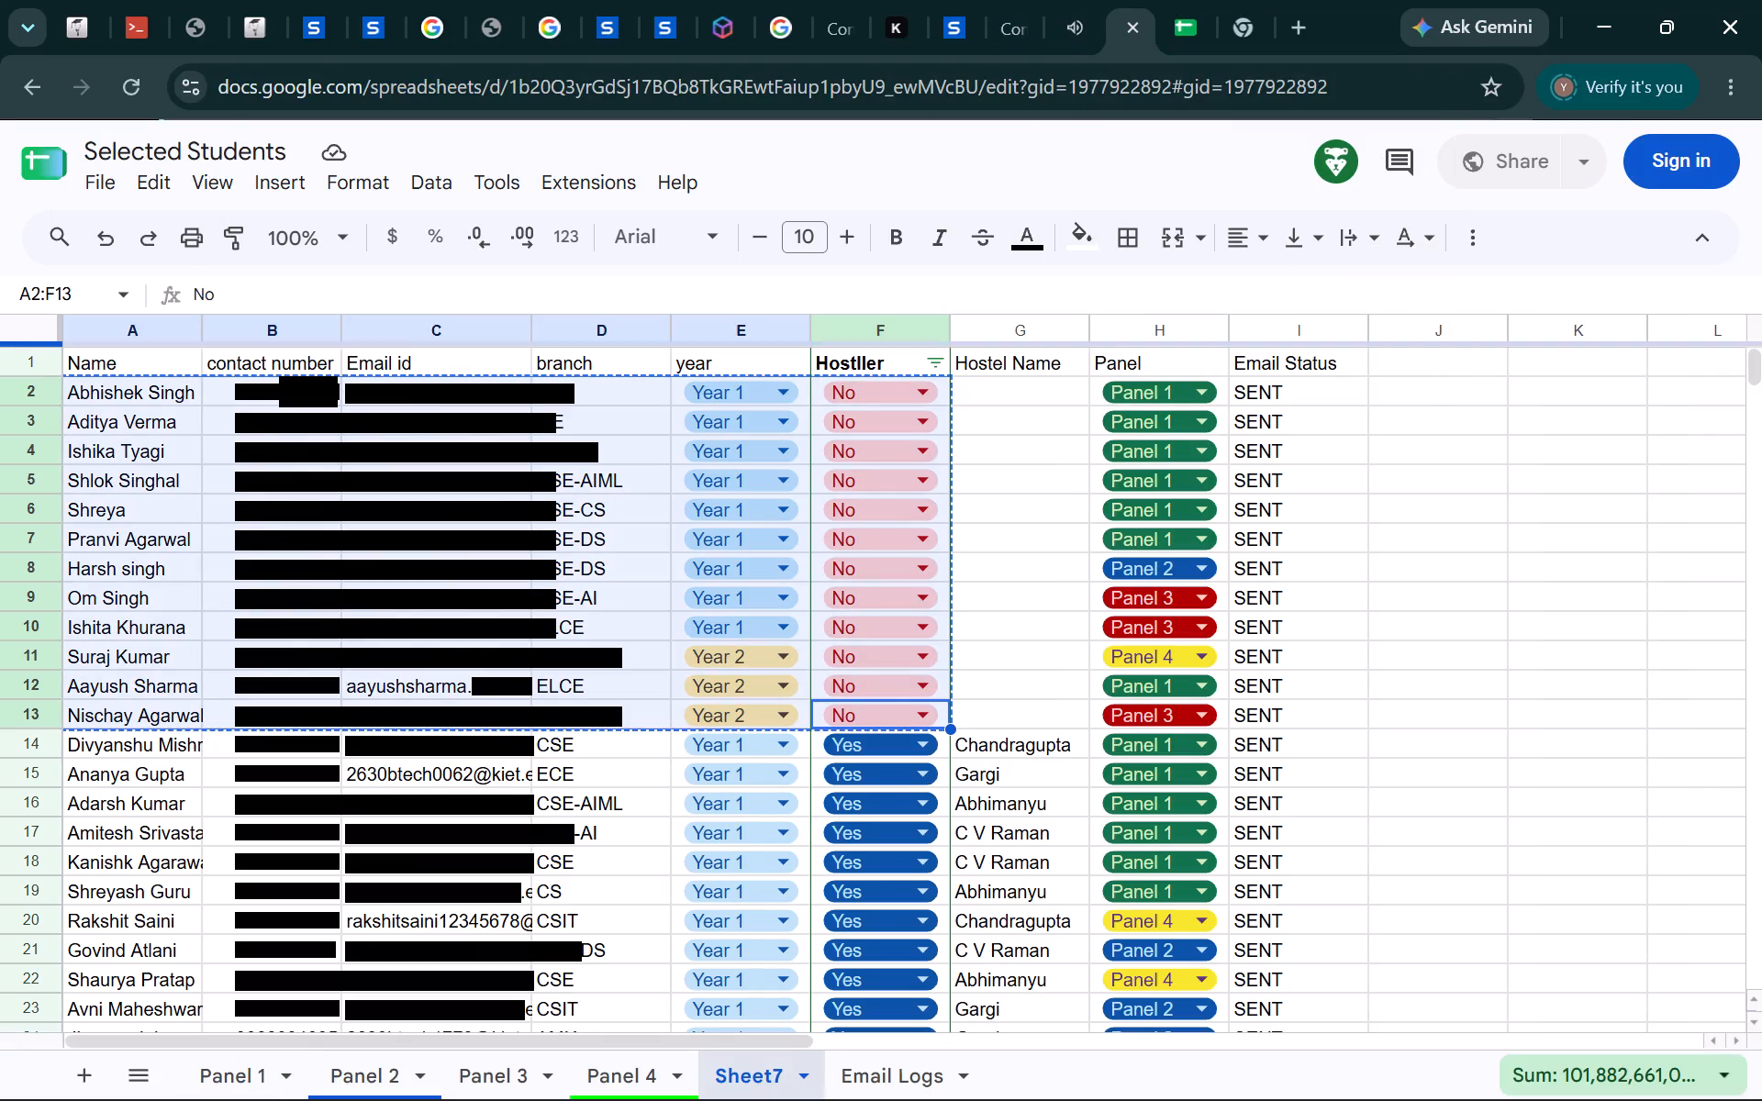
click(1046, 325)
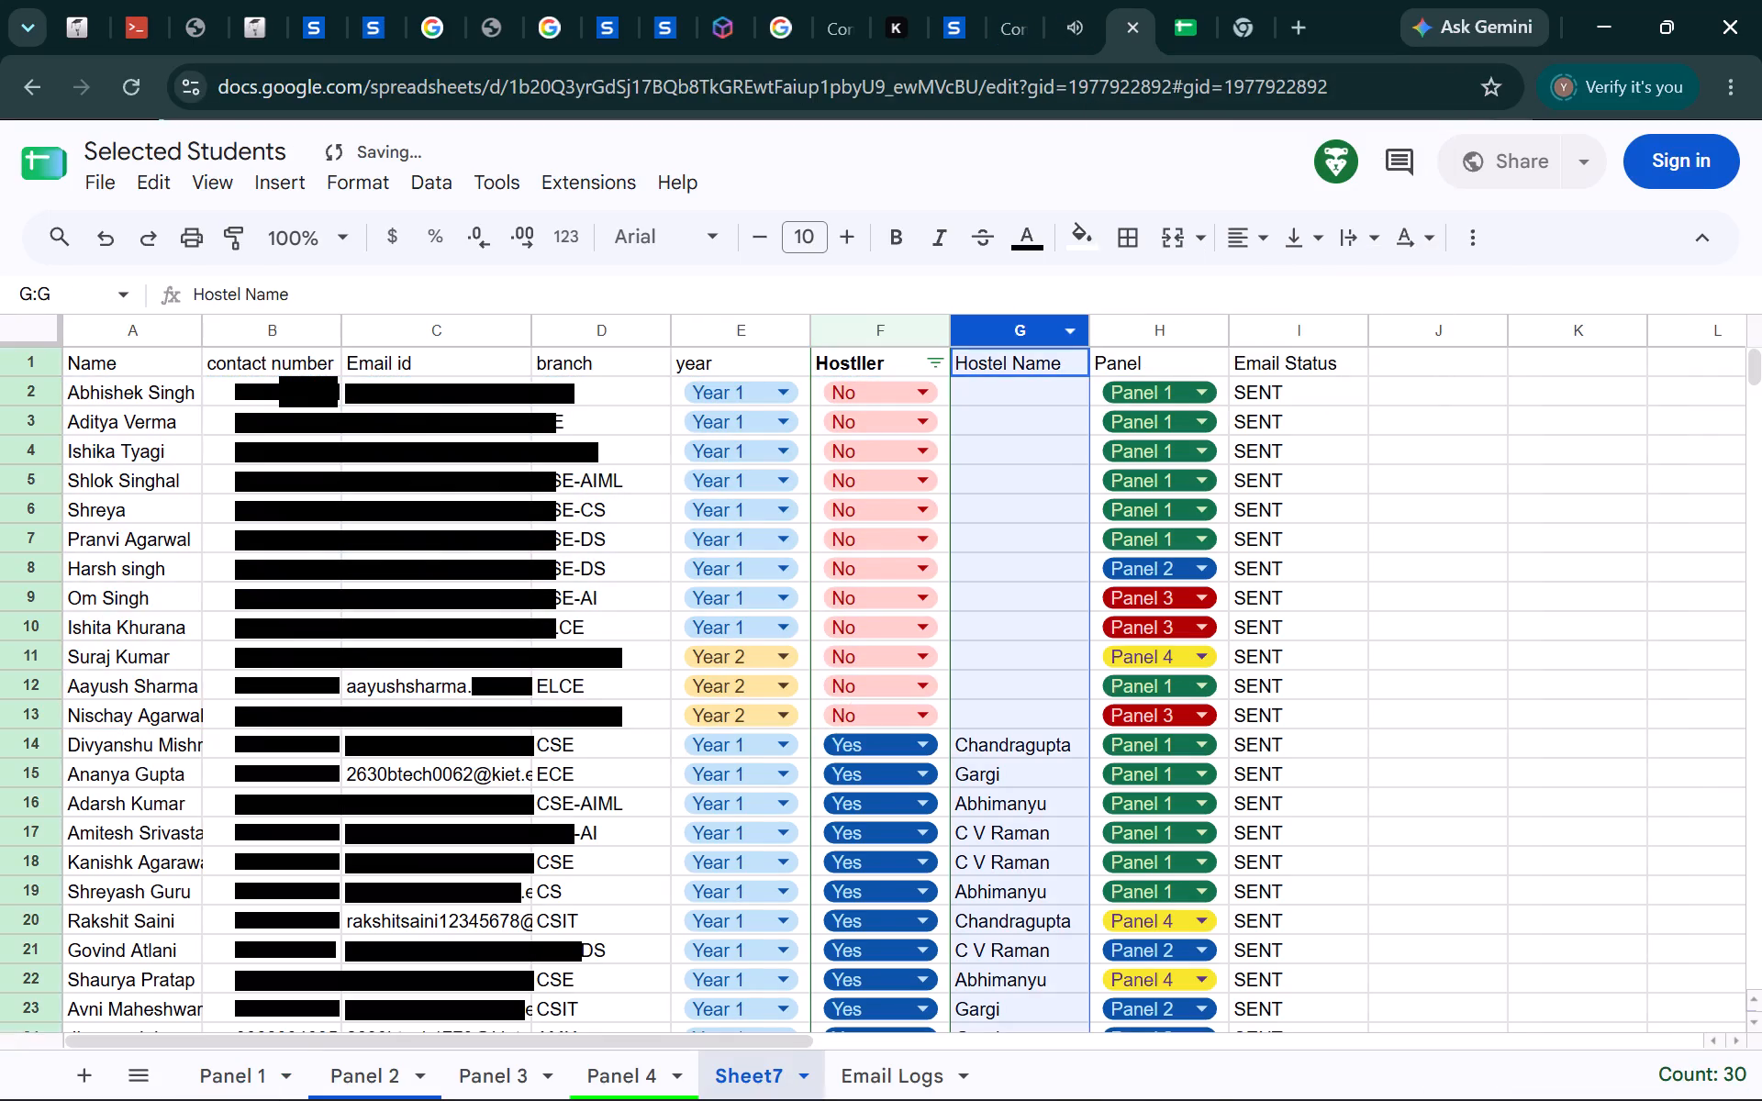
click(1076, 337)
click(1228, 802)
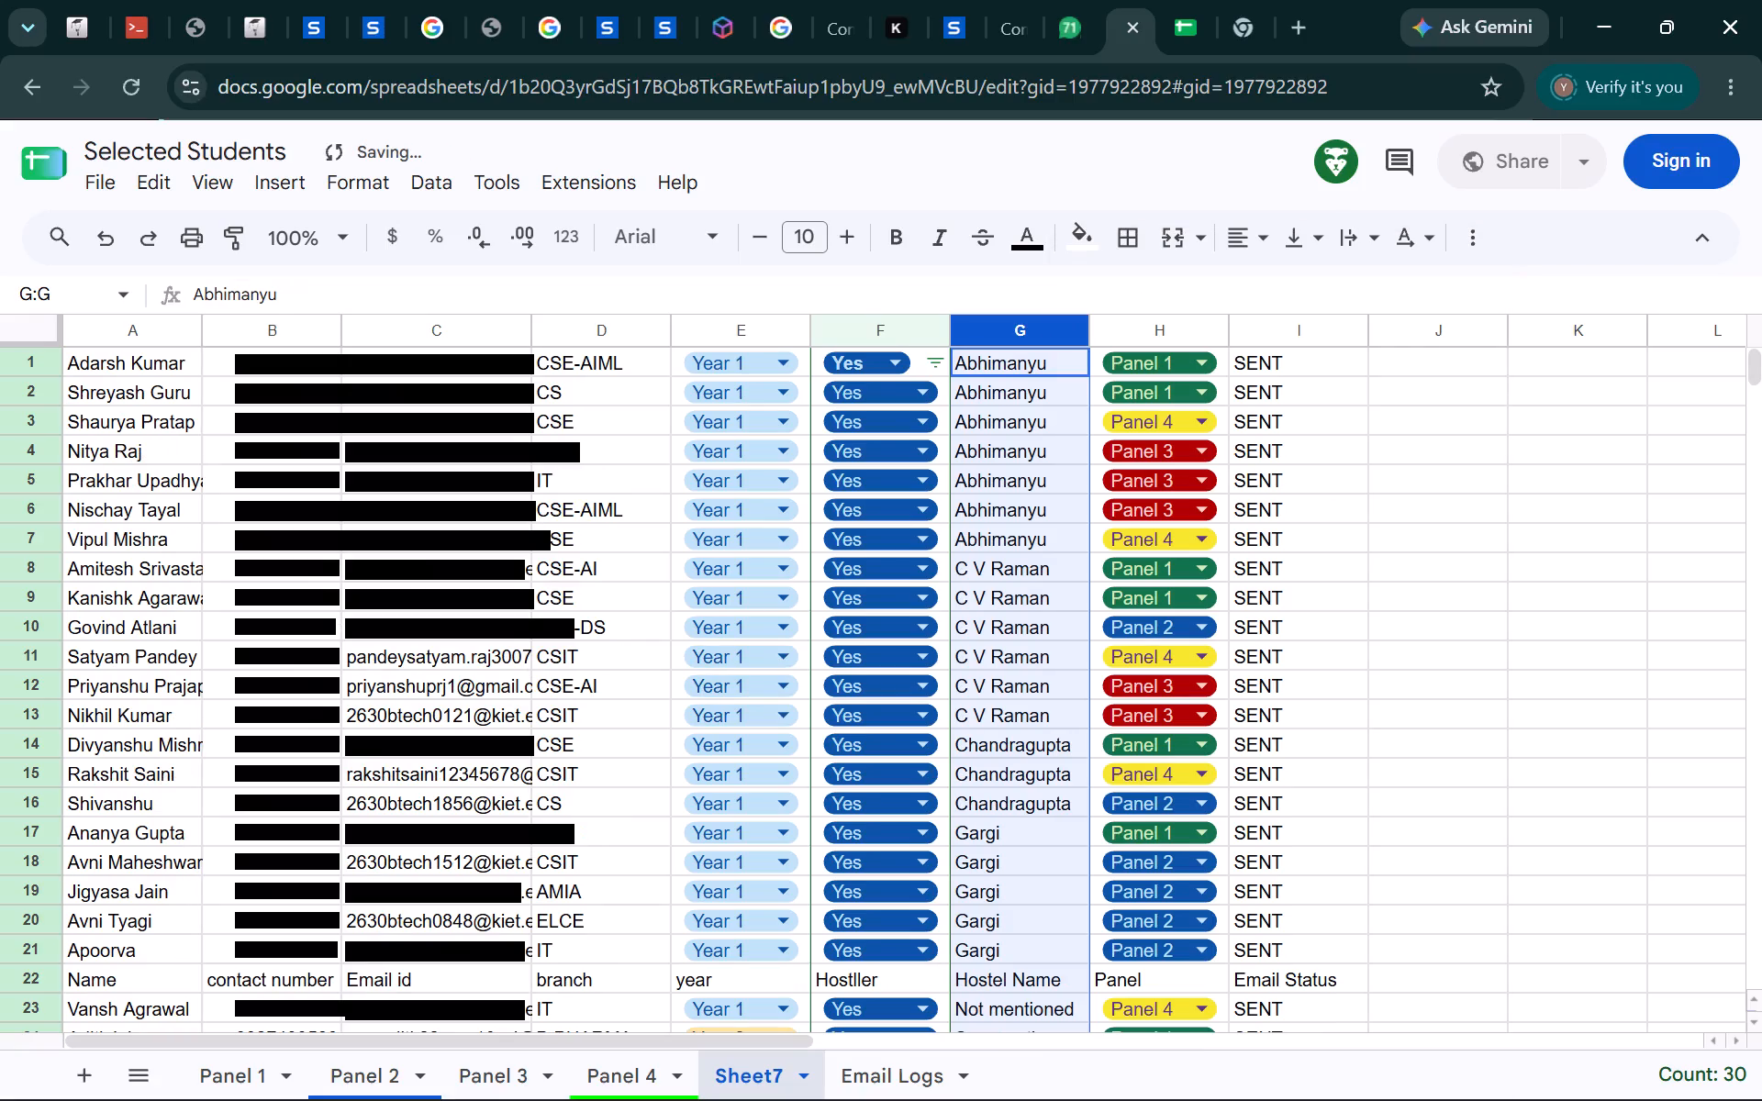
Copy the Abhimanyu hostel rows A1:G7 from Sheet7 and paste them into "1st year details" starting at cell A14.
click(1298, 536)
drag(1055, 535, 114, 365)
key(ctrl+c)
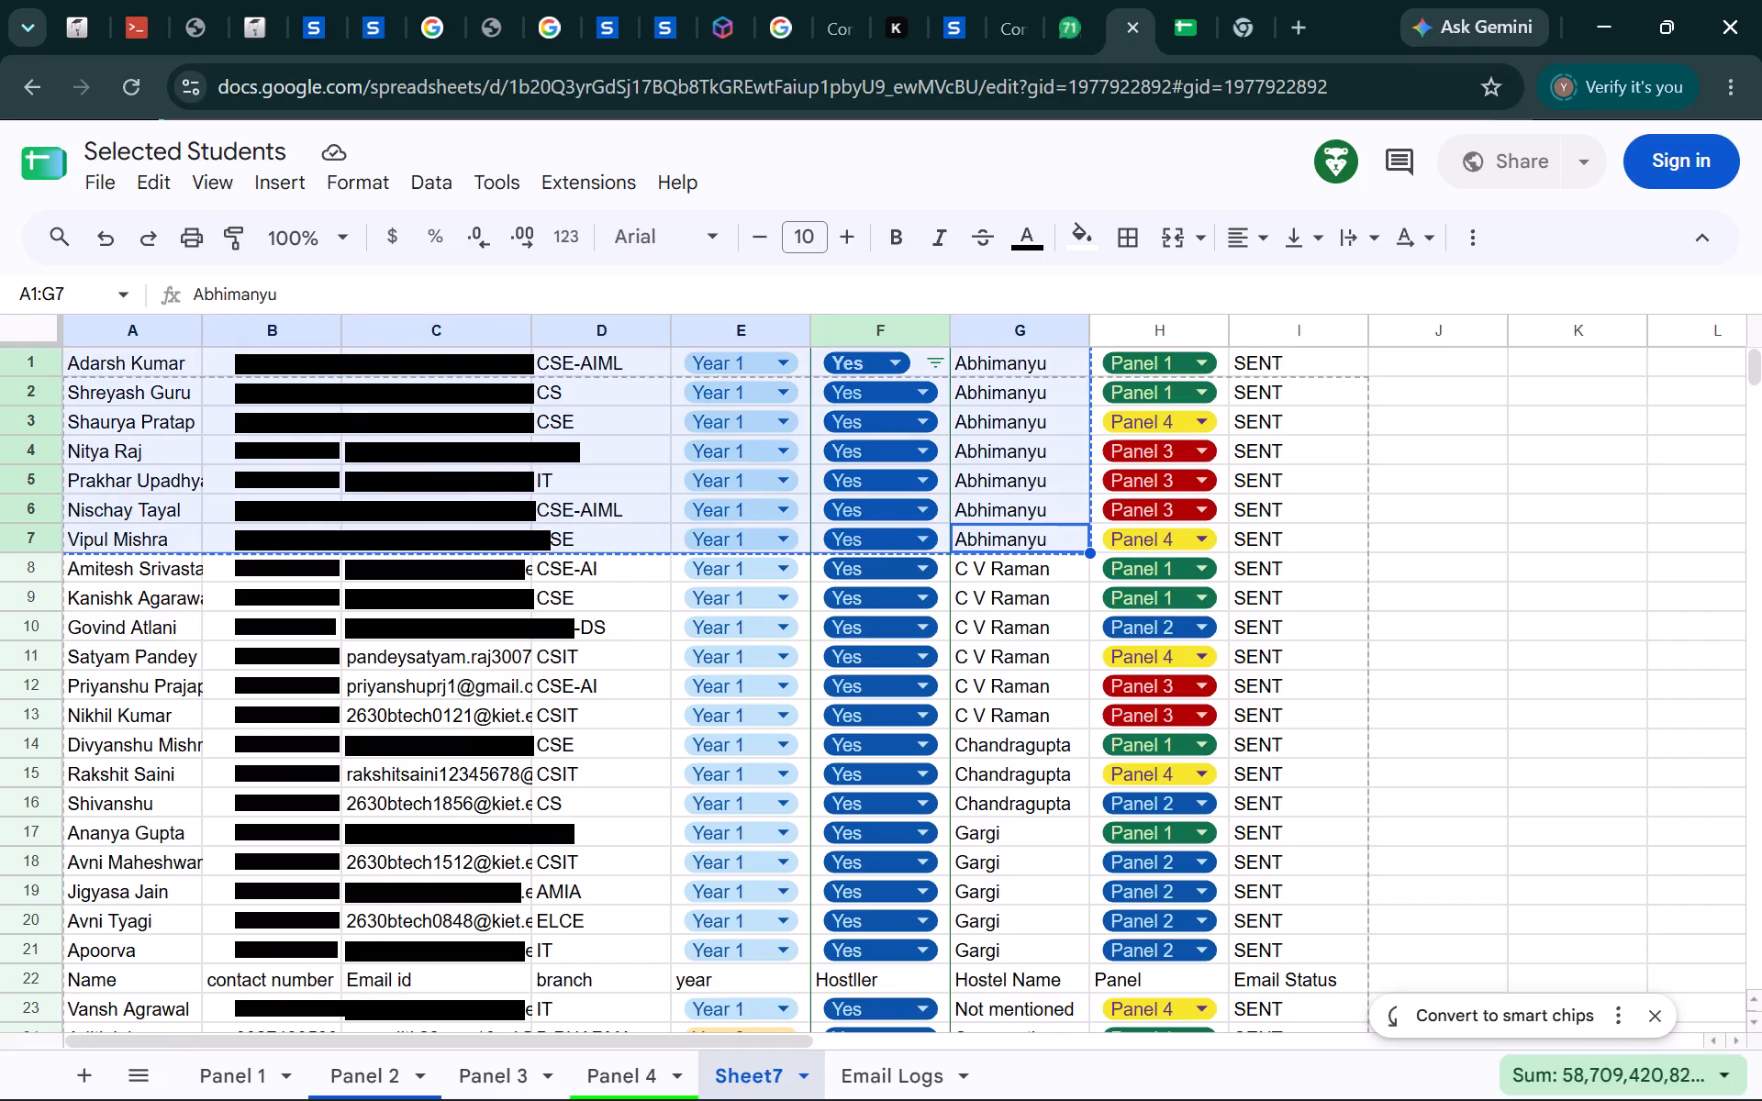
click(1187, 5)
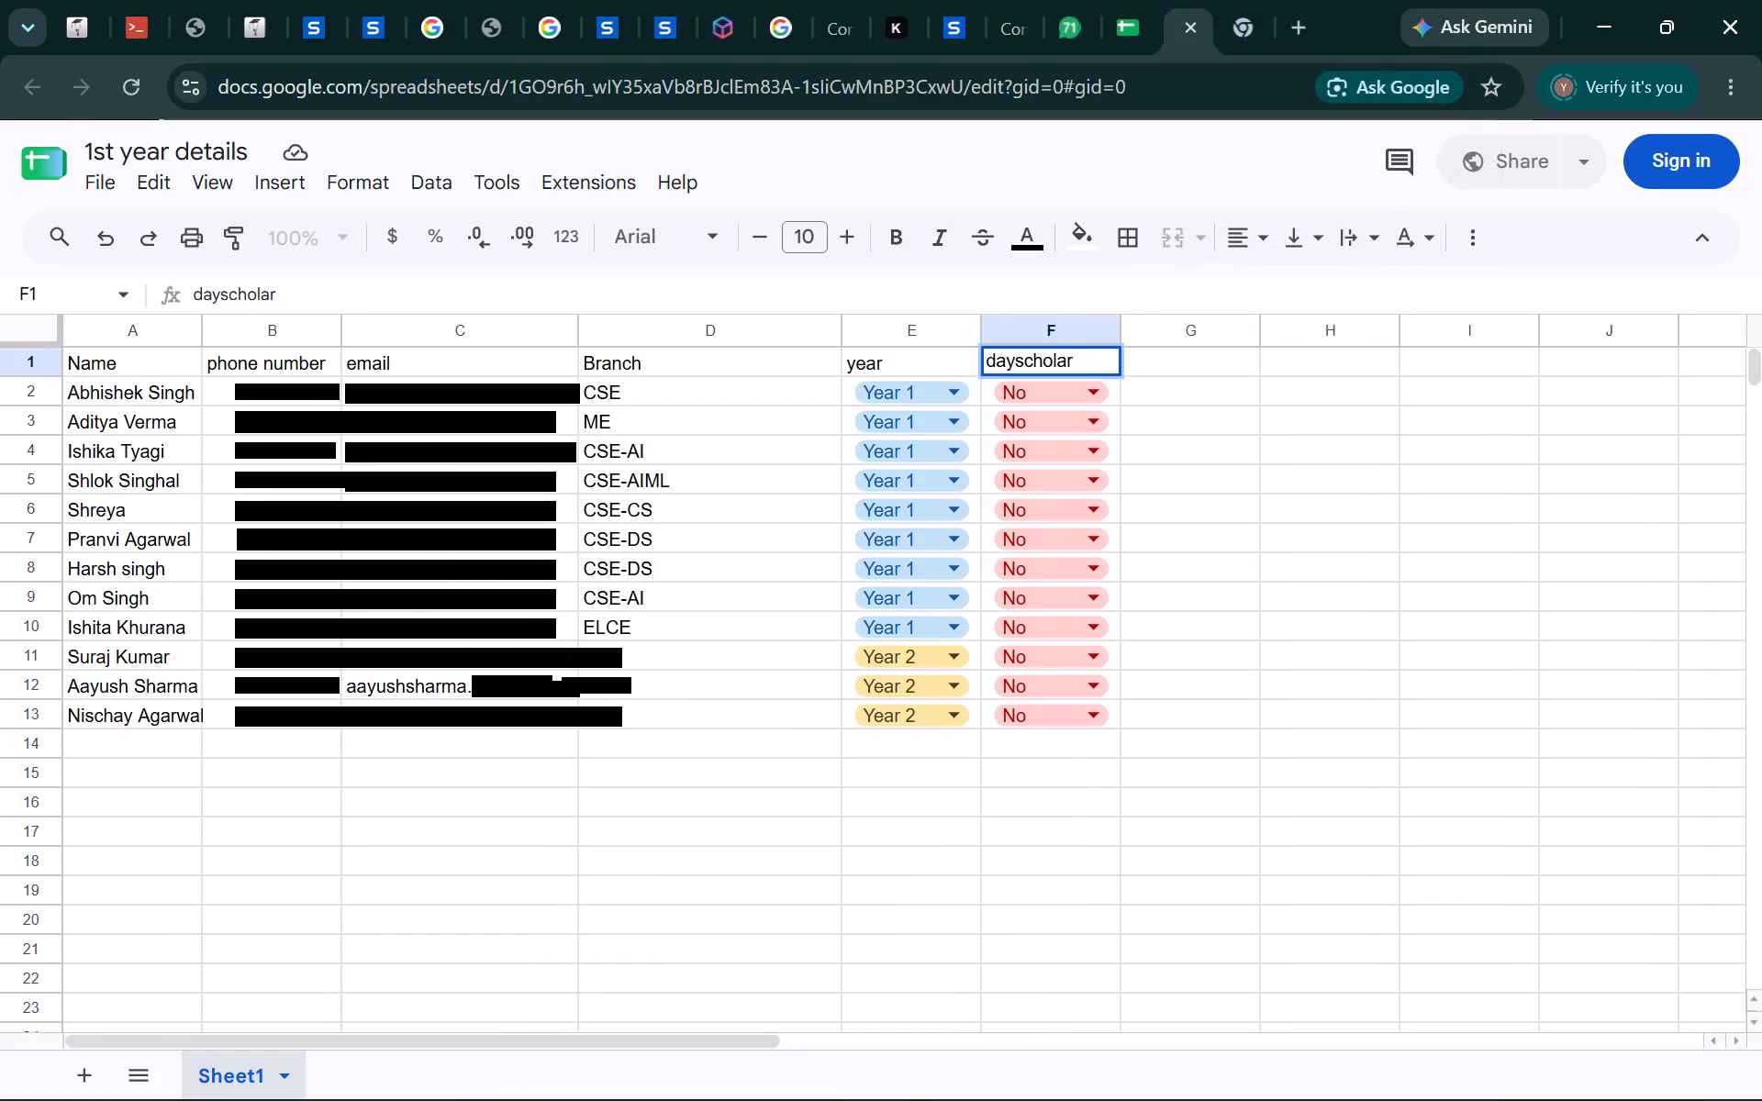
click(155, 740)
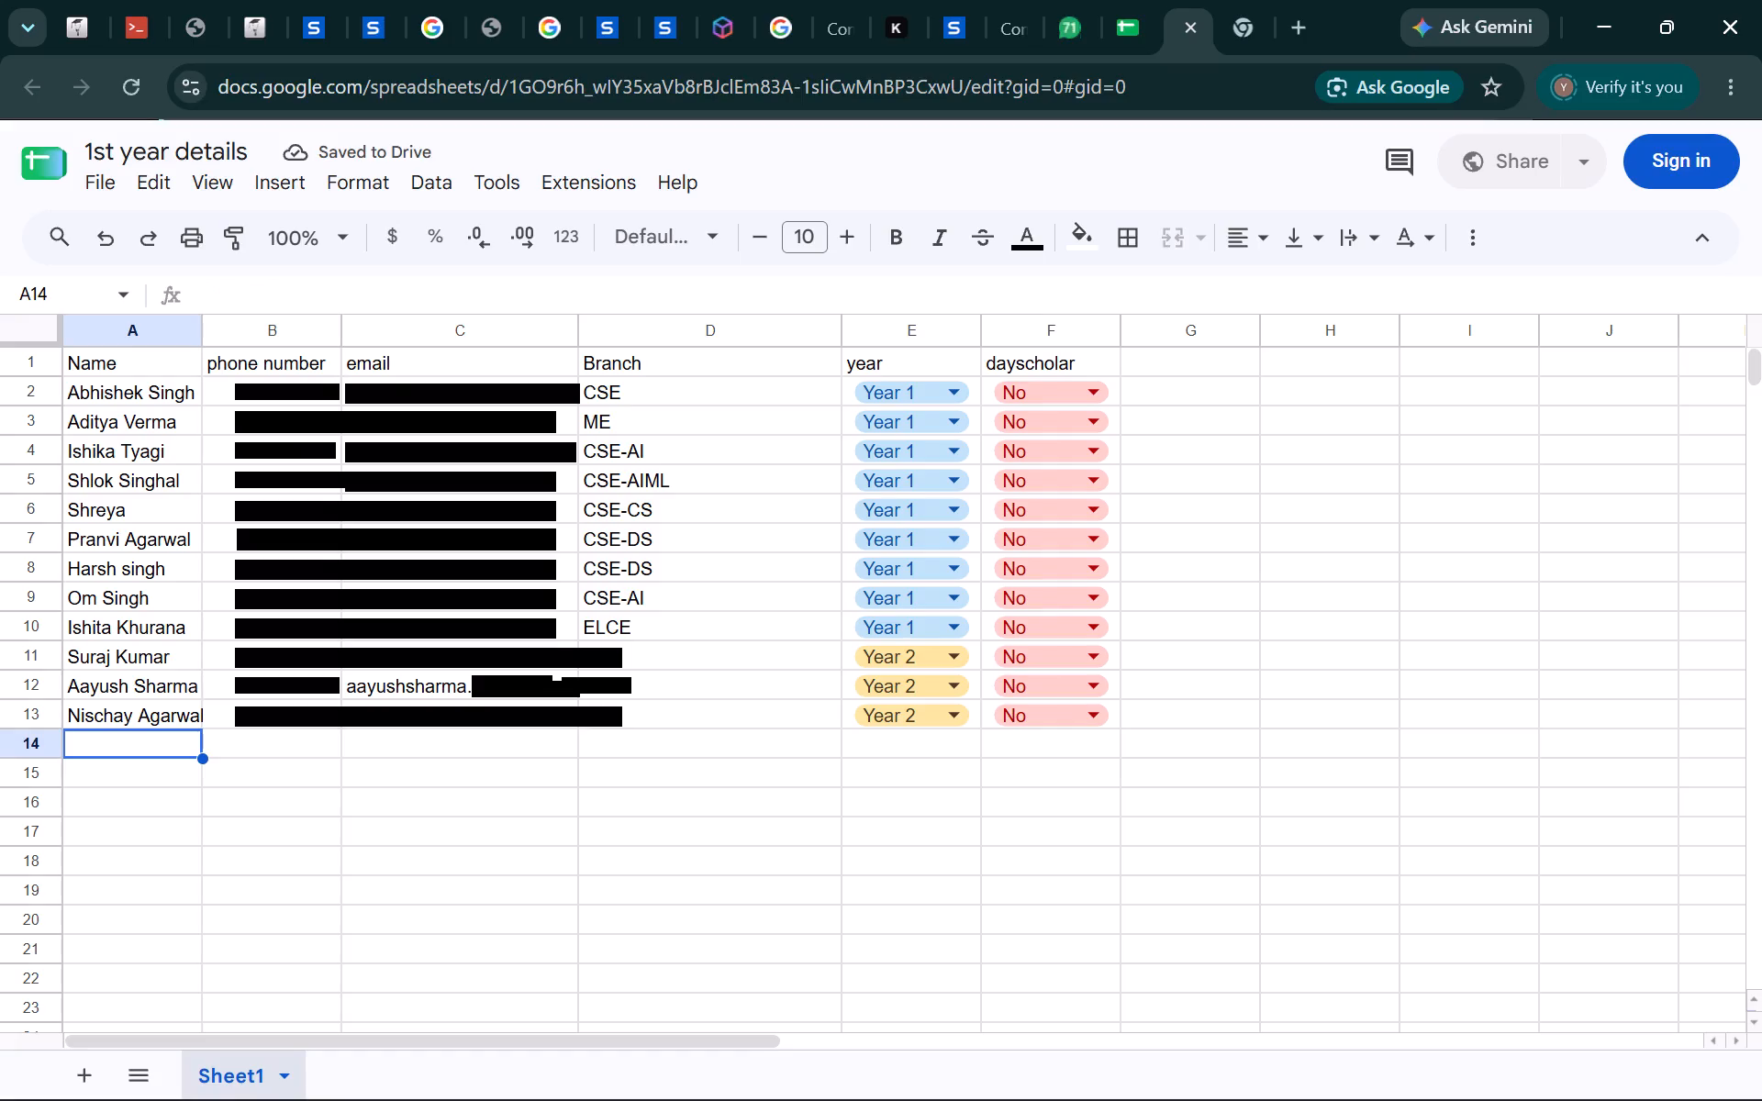
key(ctrl+v)
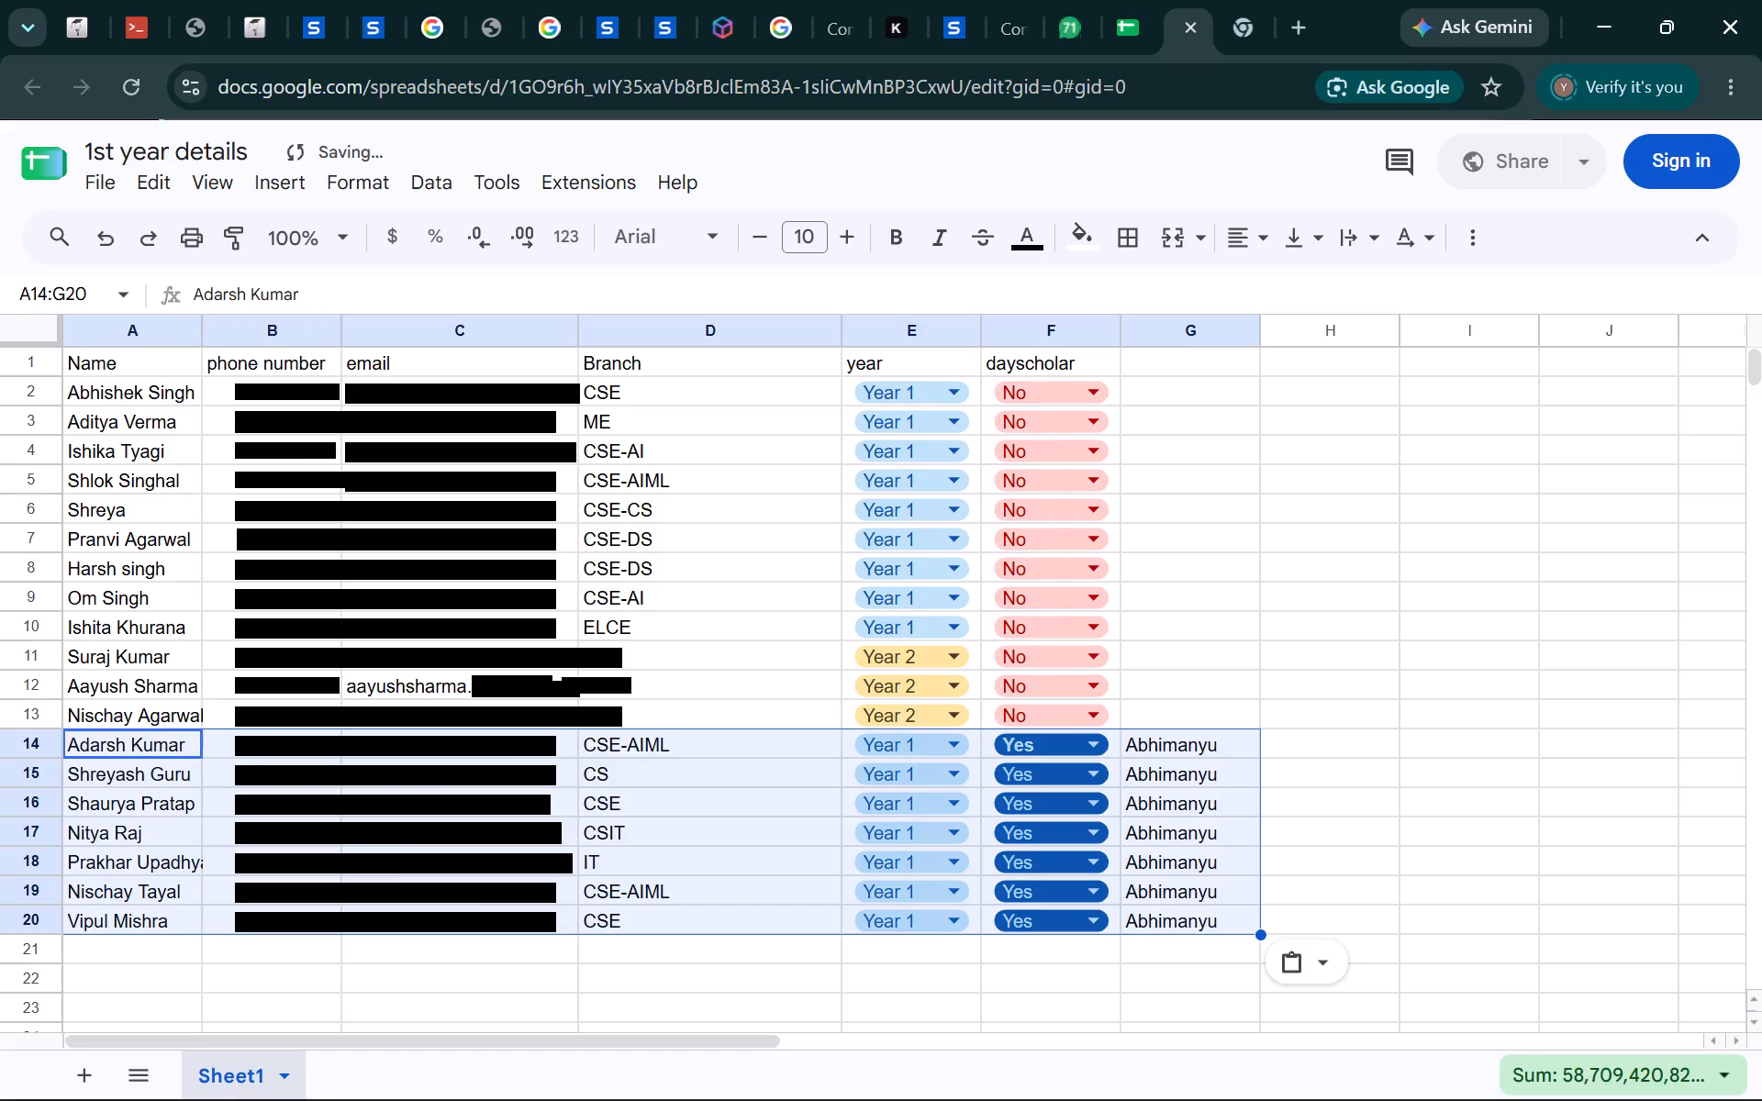
click(1420, 621)
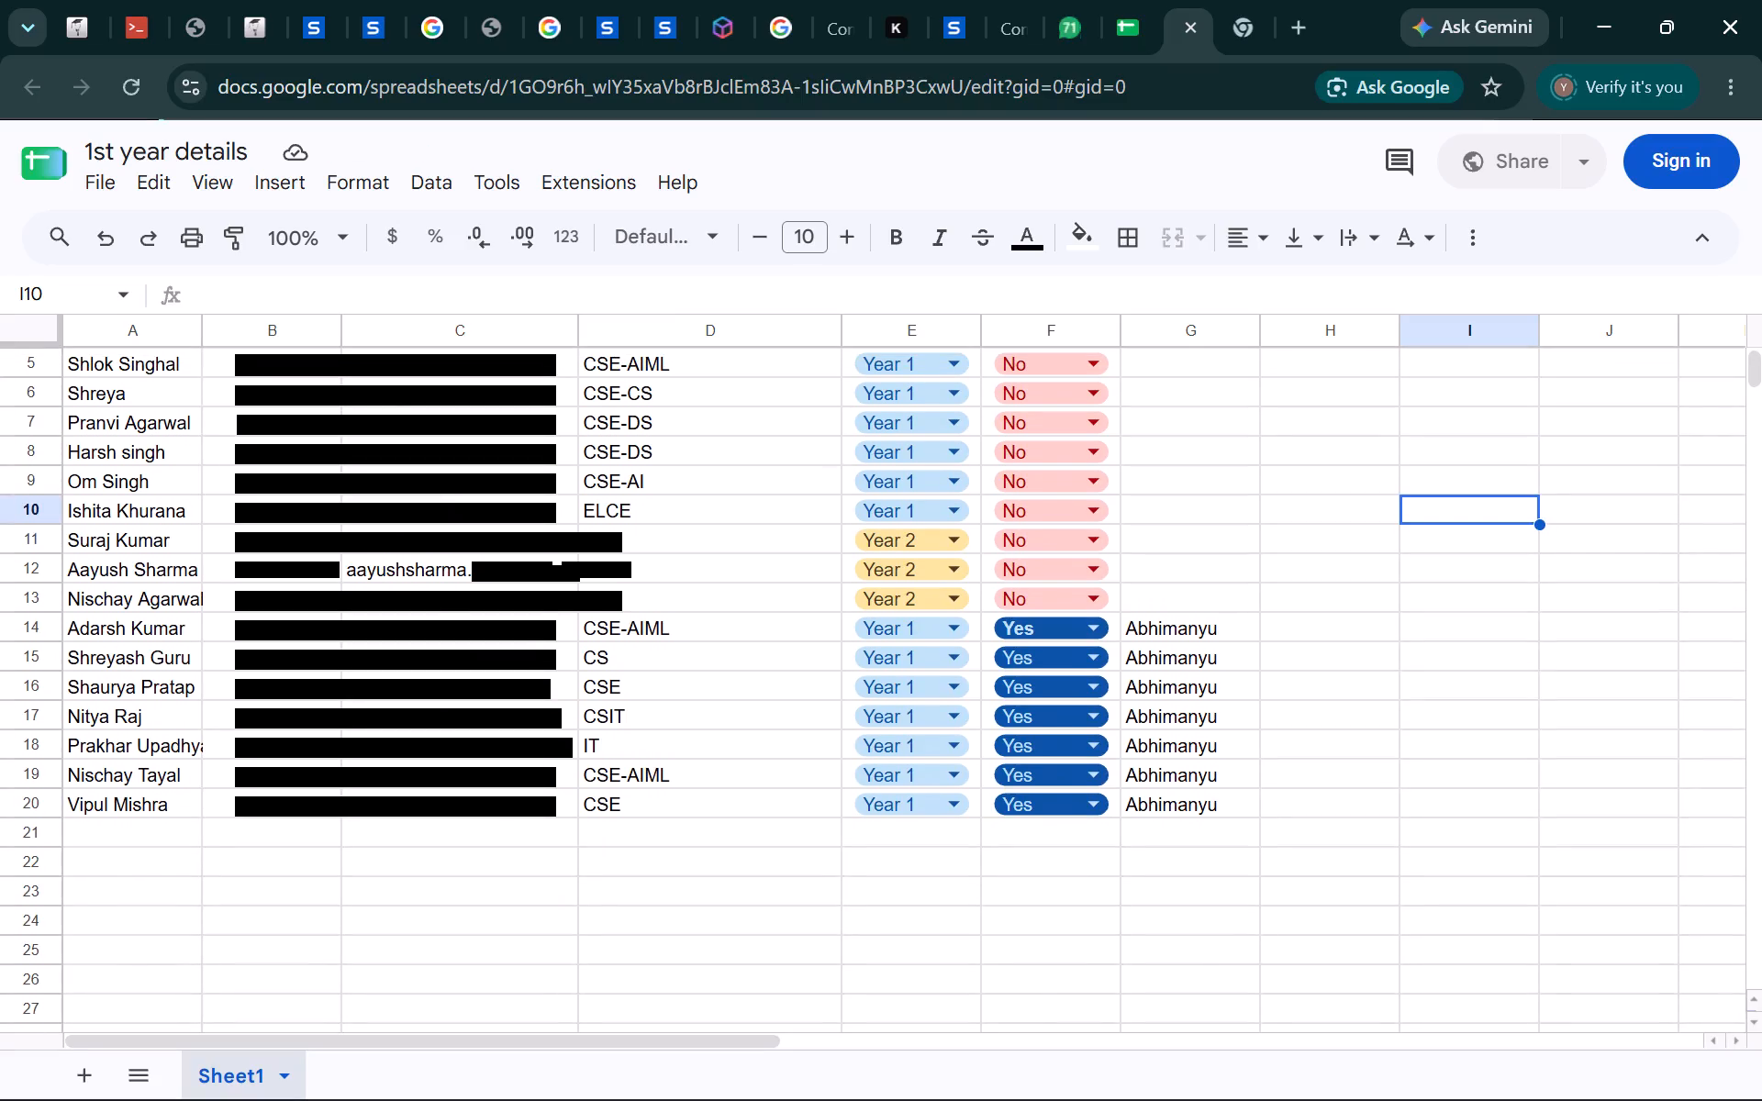
Move the Abhimanyu hostel names from G14:G20 into F14:F20, replacing the "Yes" entries.
drag(1244, 619, 1189, 811)
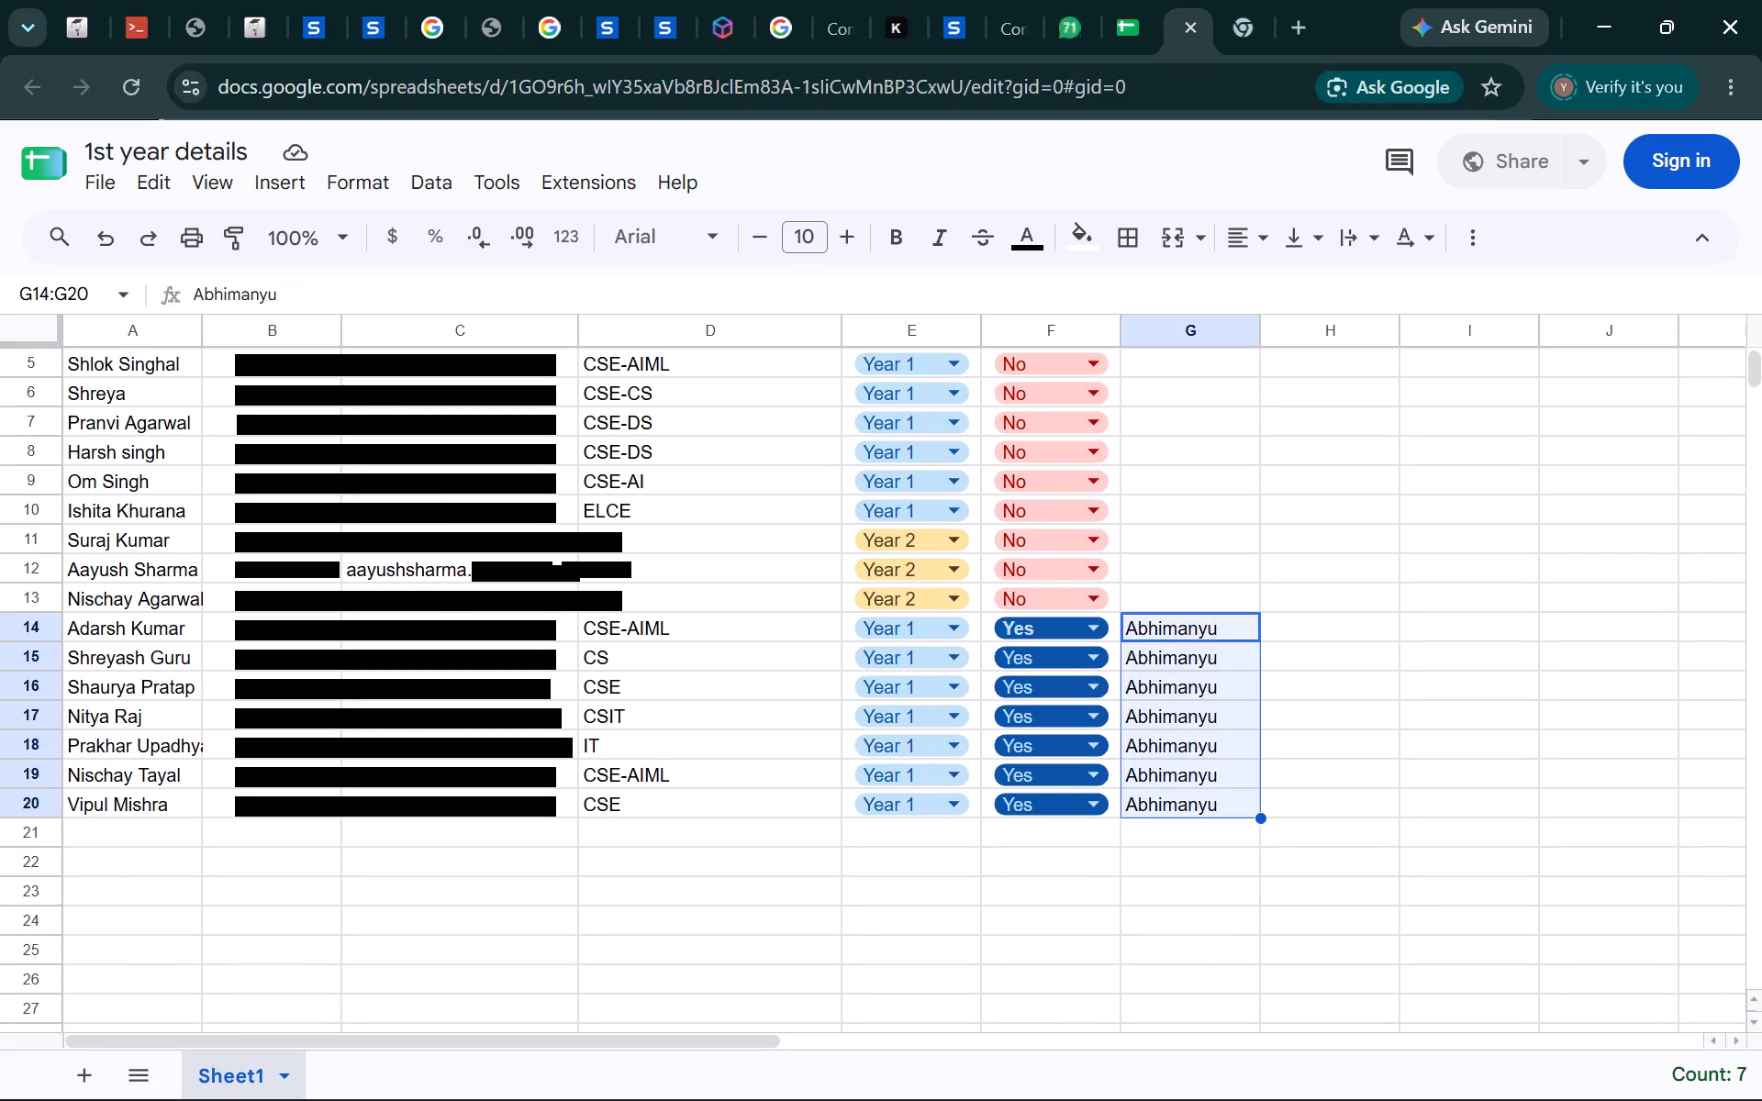
key(ctrl+x)
click(989, 616)
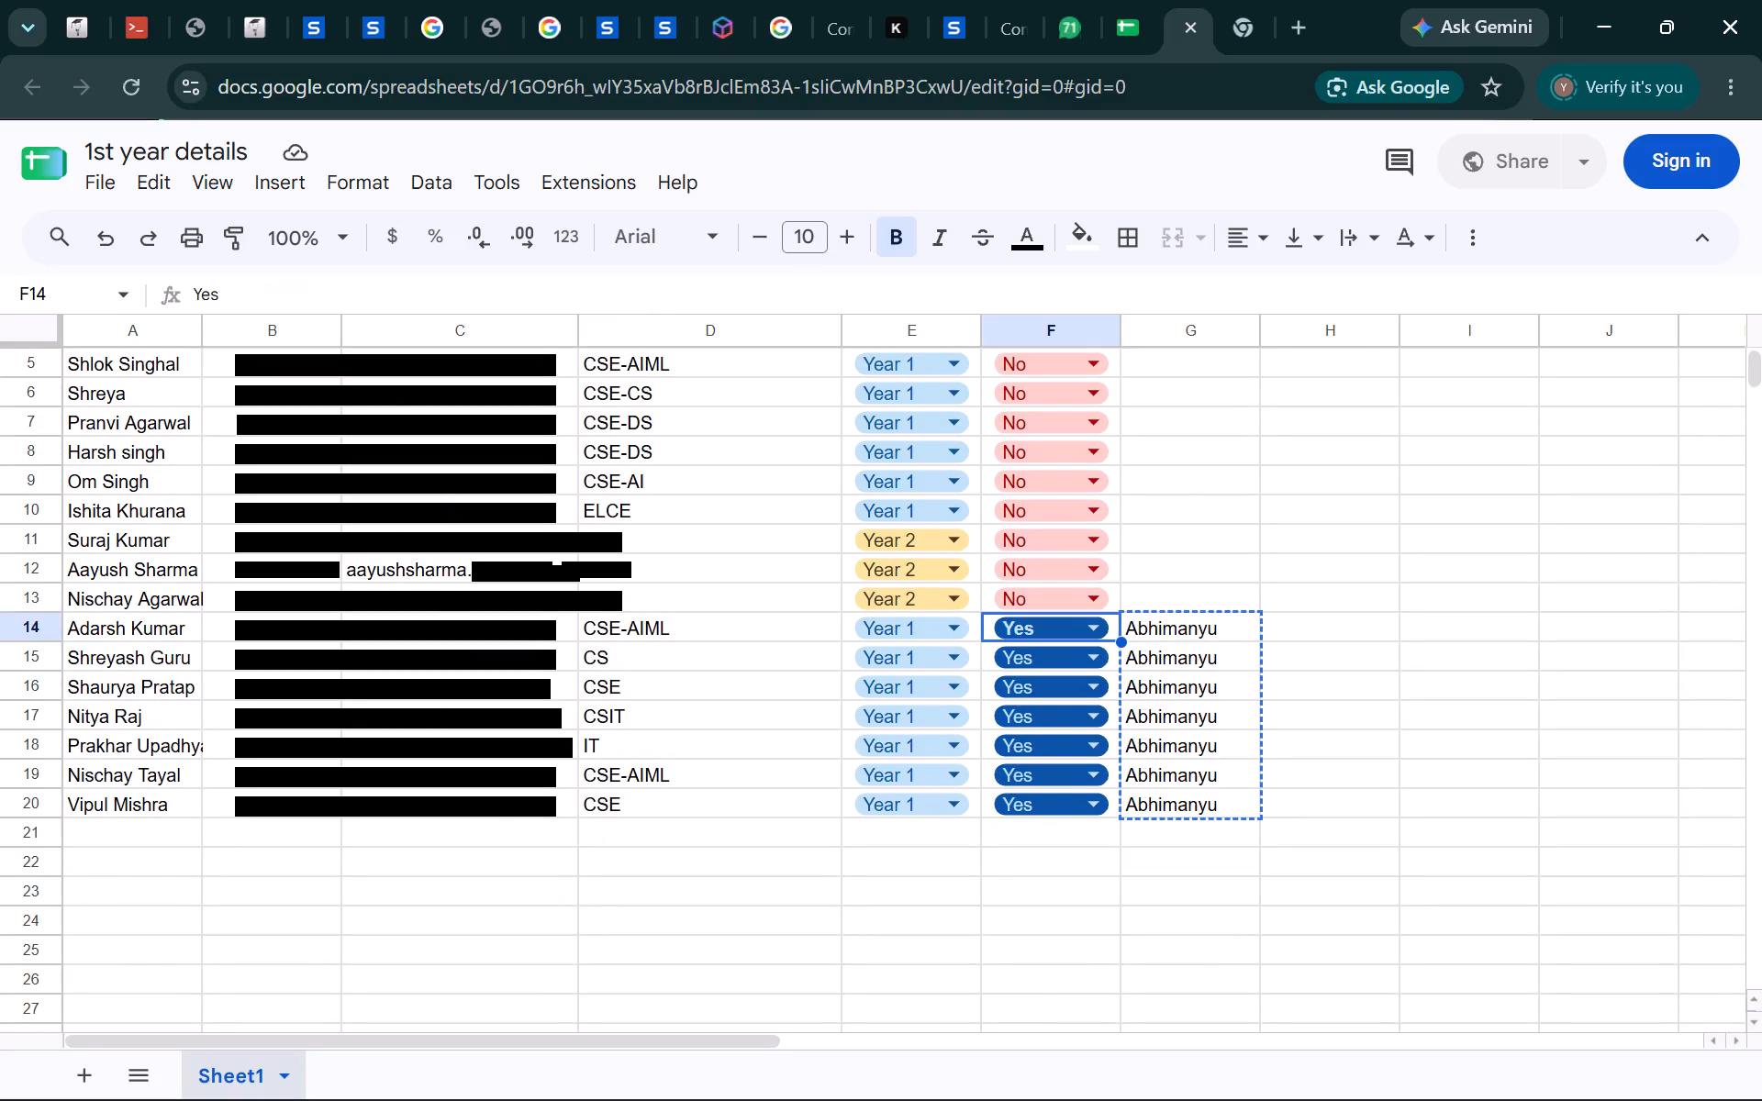
key(ctrl+v)
click(1395, 663)
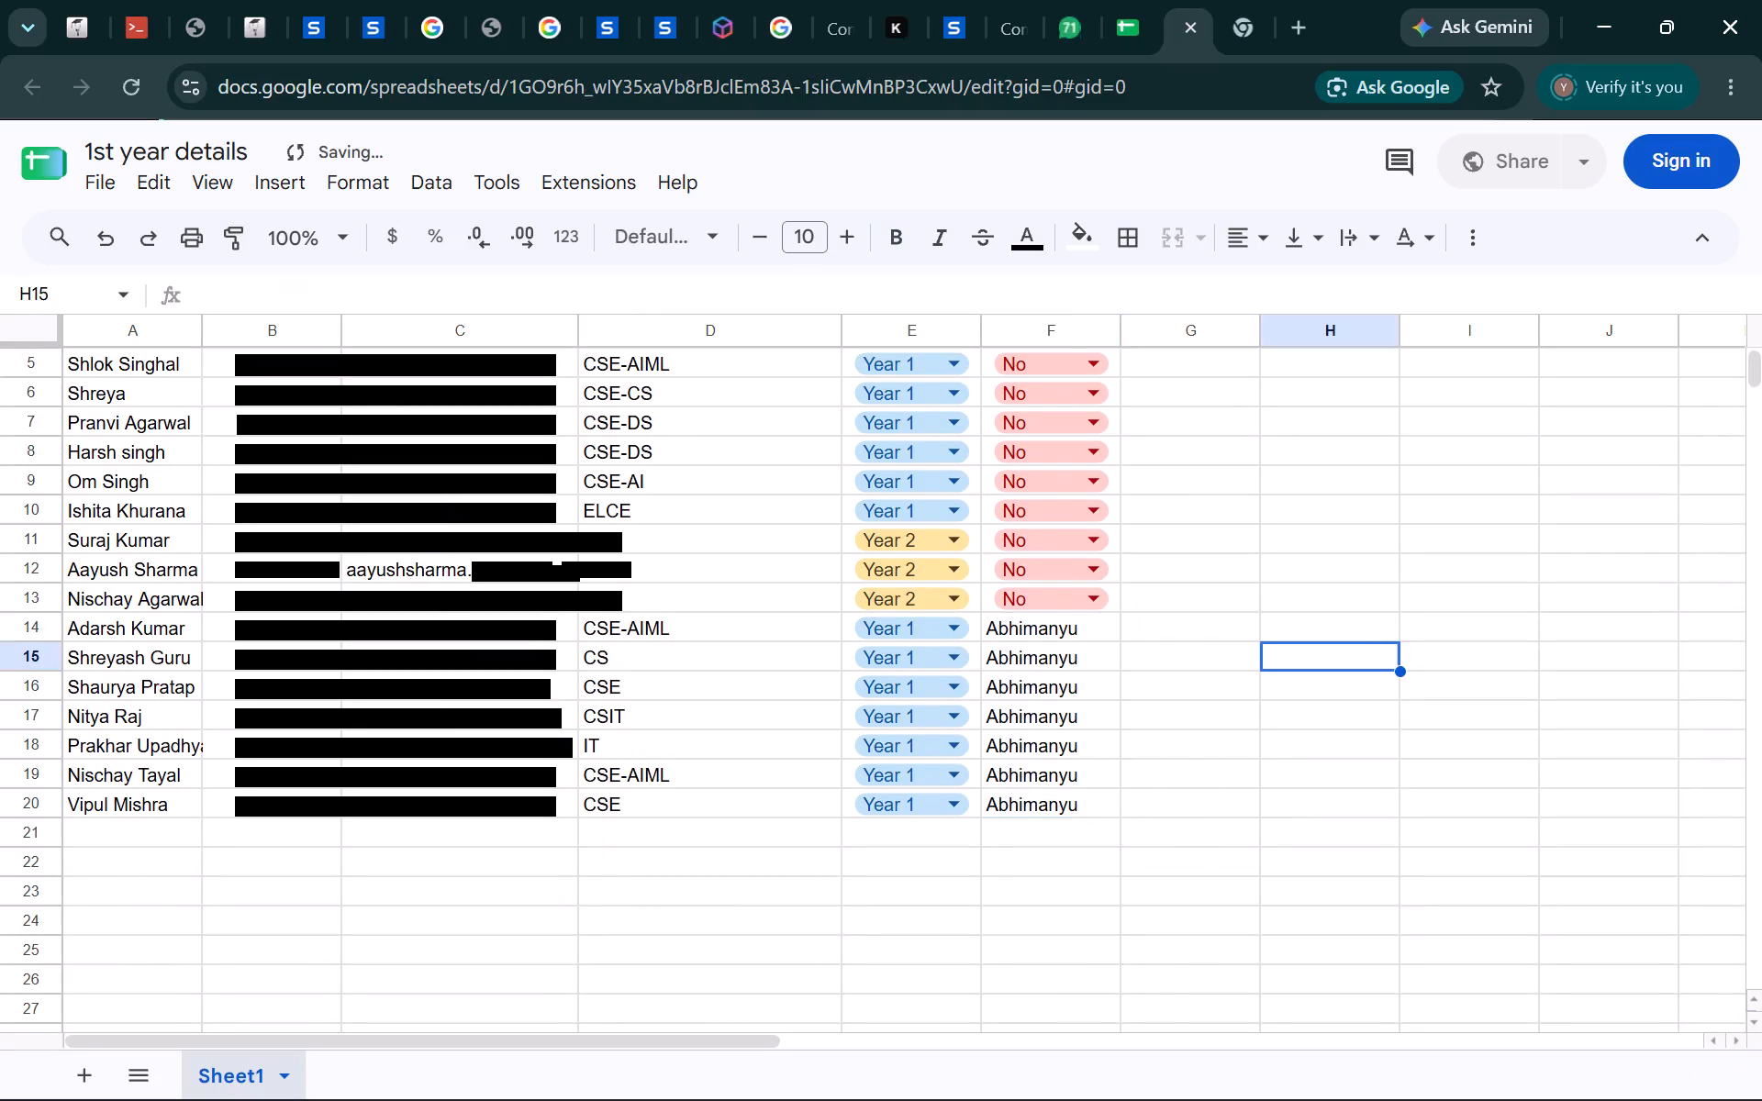
Select the "No" entries in the dayscholar column, starting from cell F2.
scroll(922, 830, down, 1)
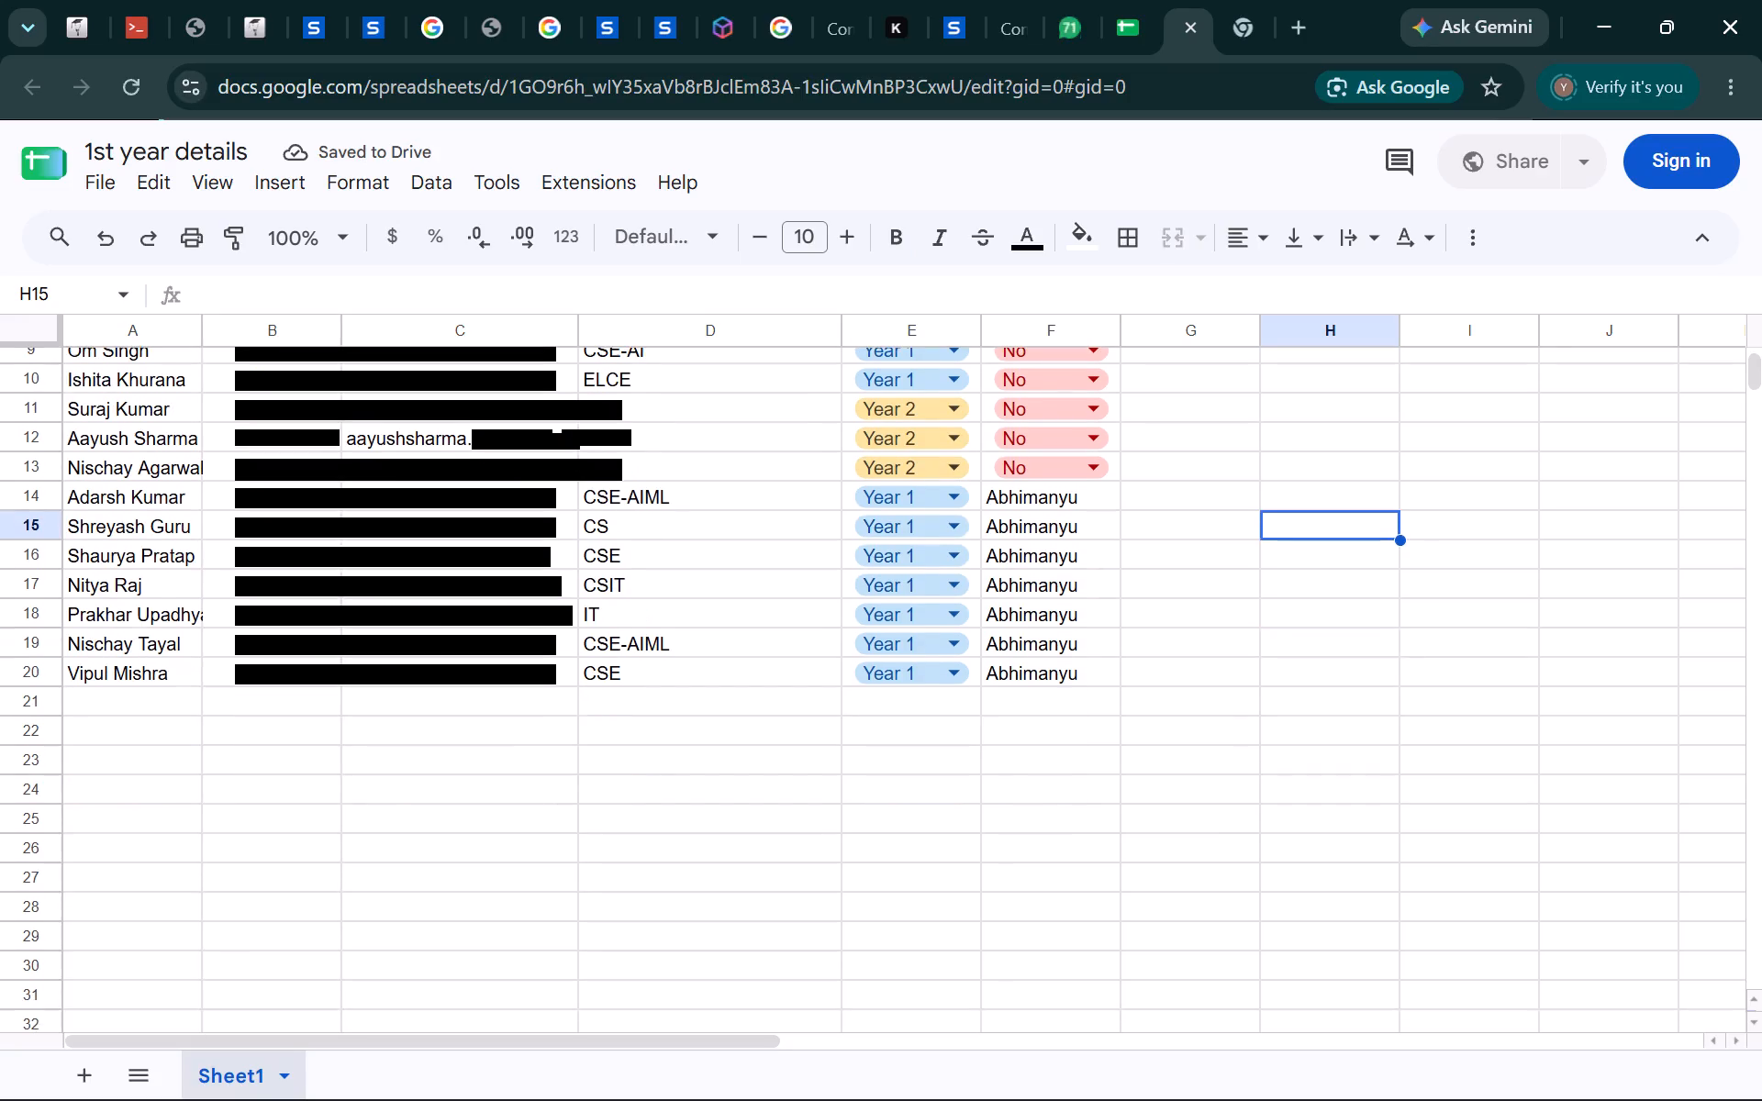
scroll(922, 830, down, 2)
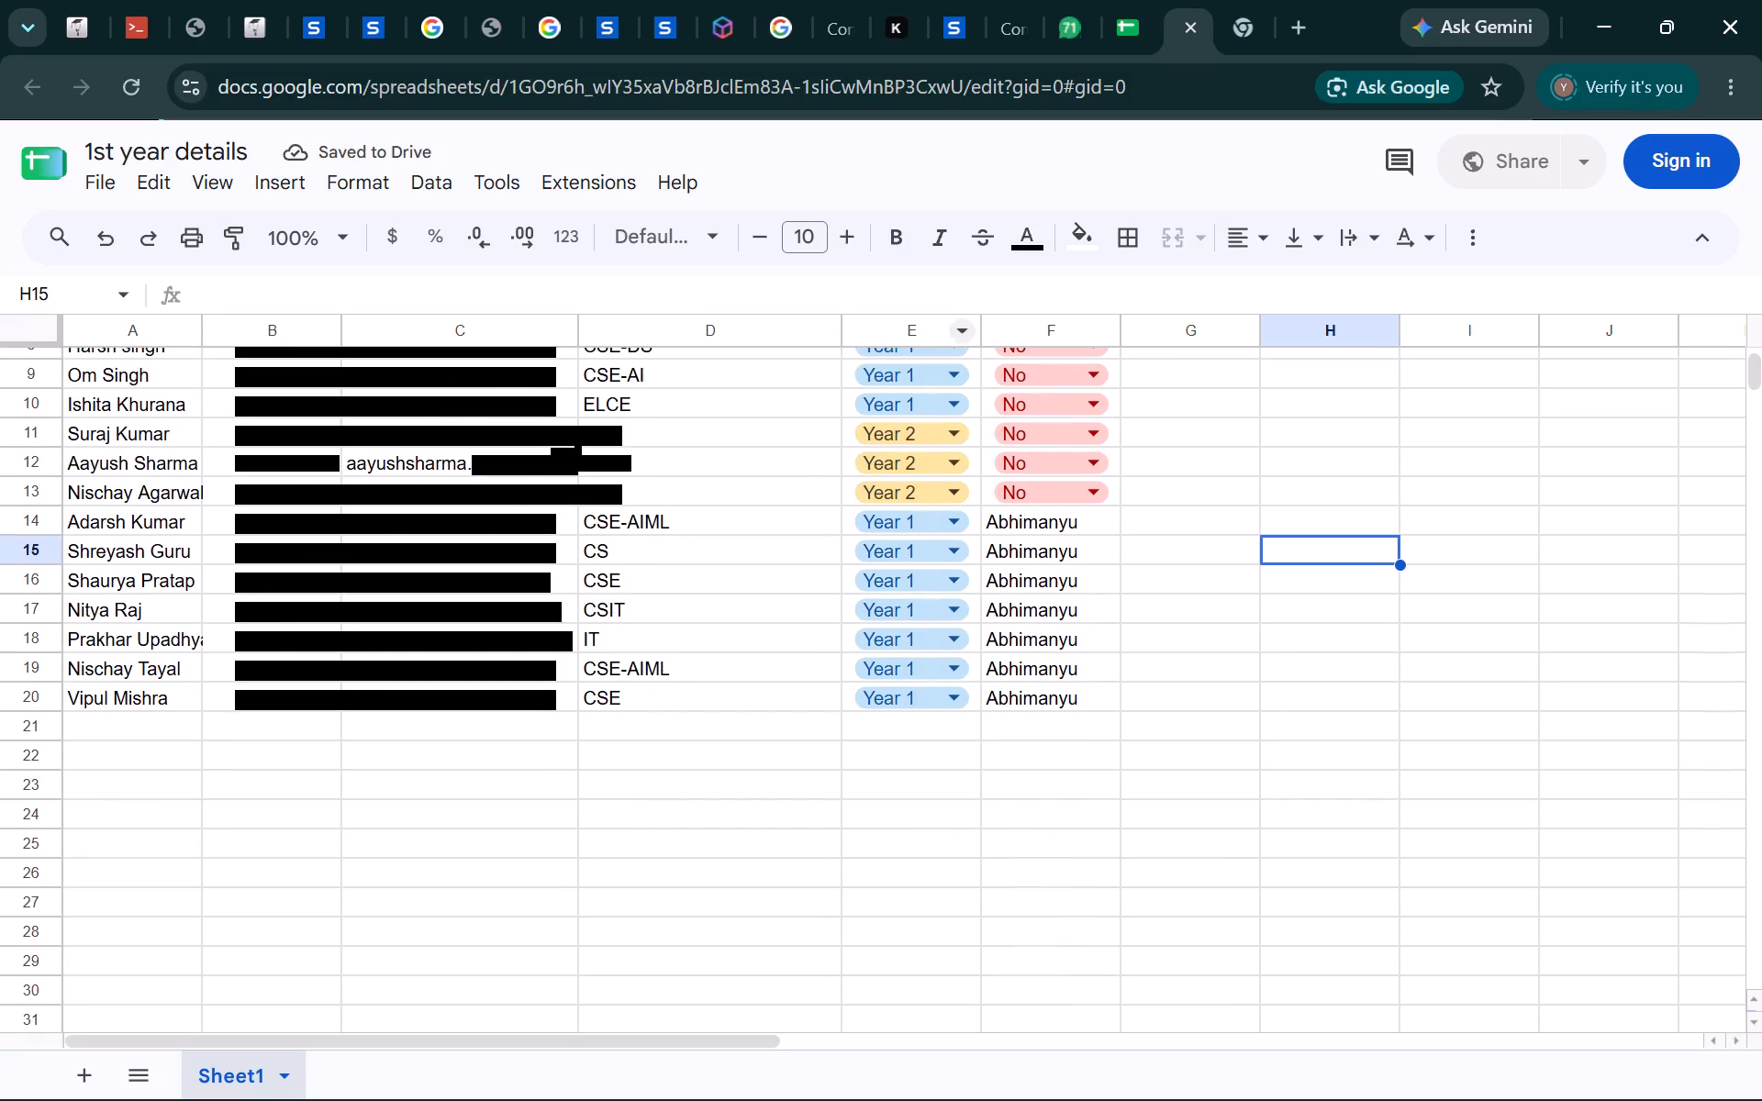
scroll(811, 479, up, 1)
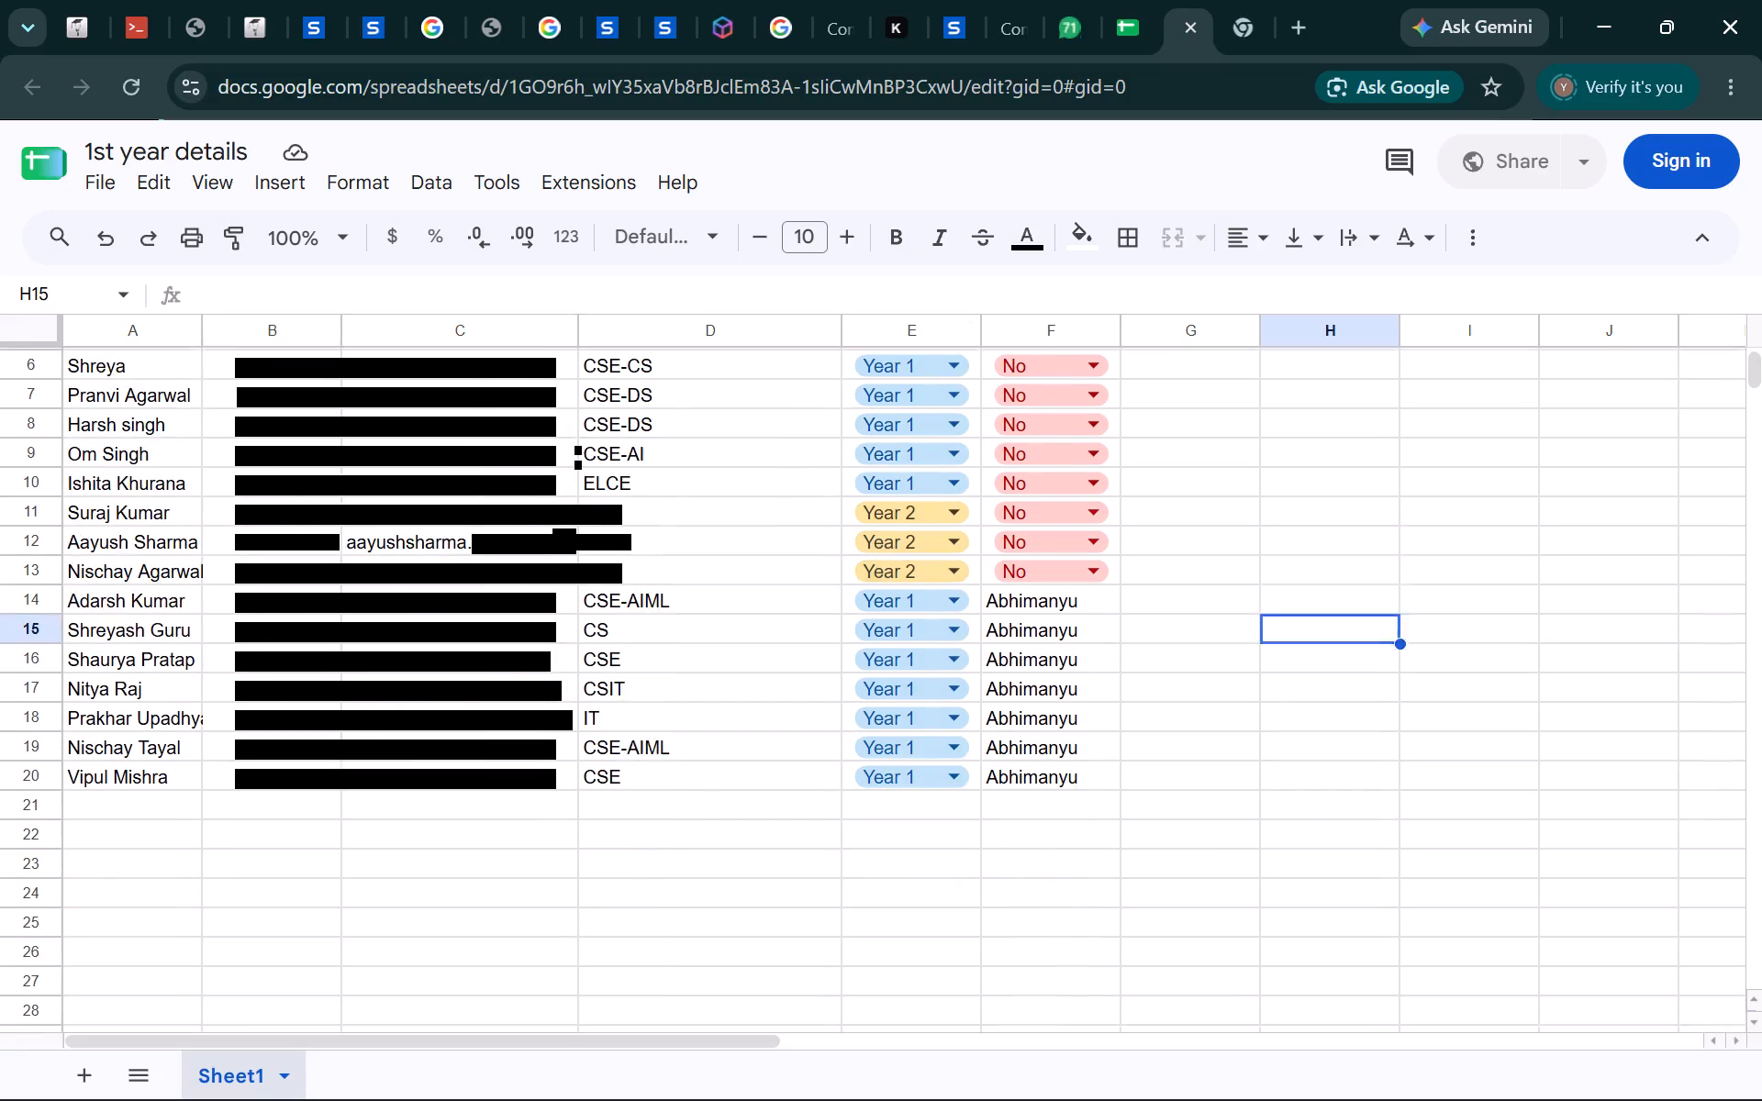
scroll(811, 479, up, 2)
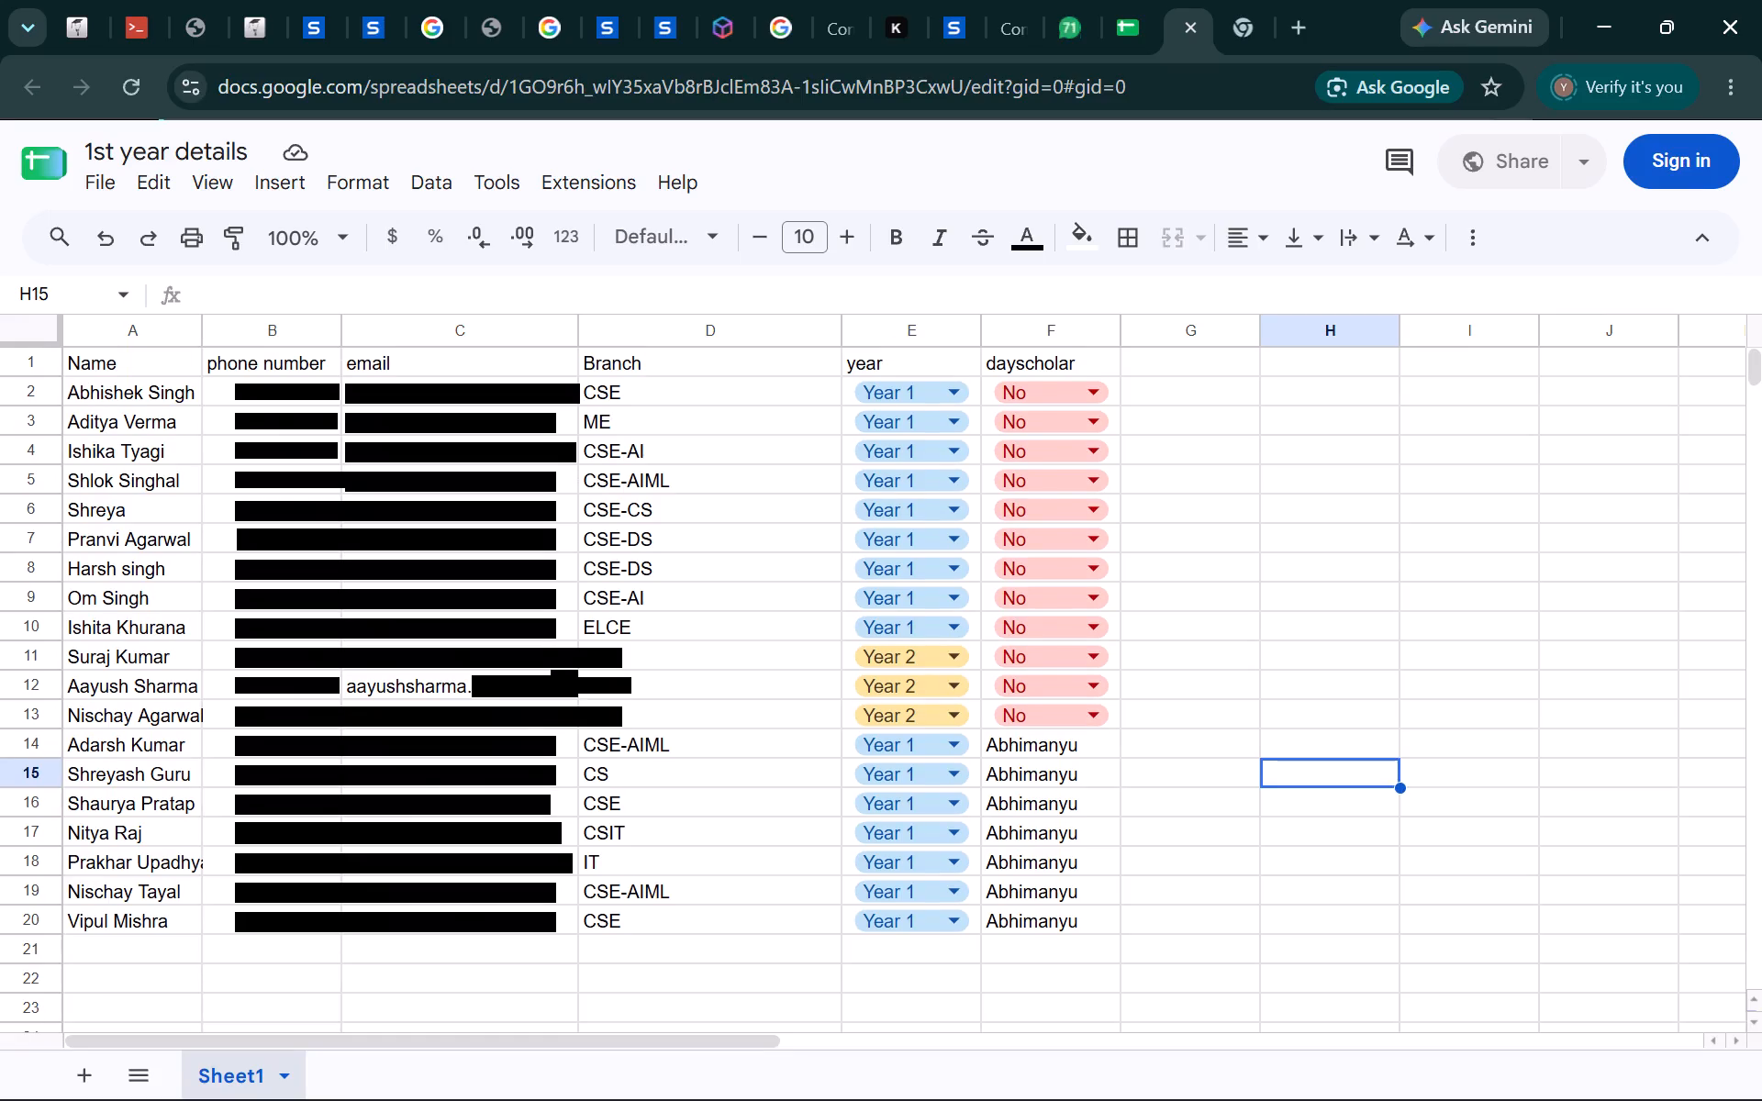
drag(1113, 380, 1113, 407)
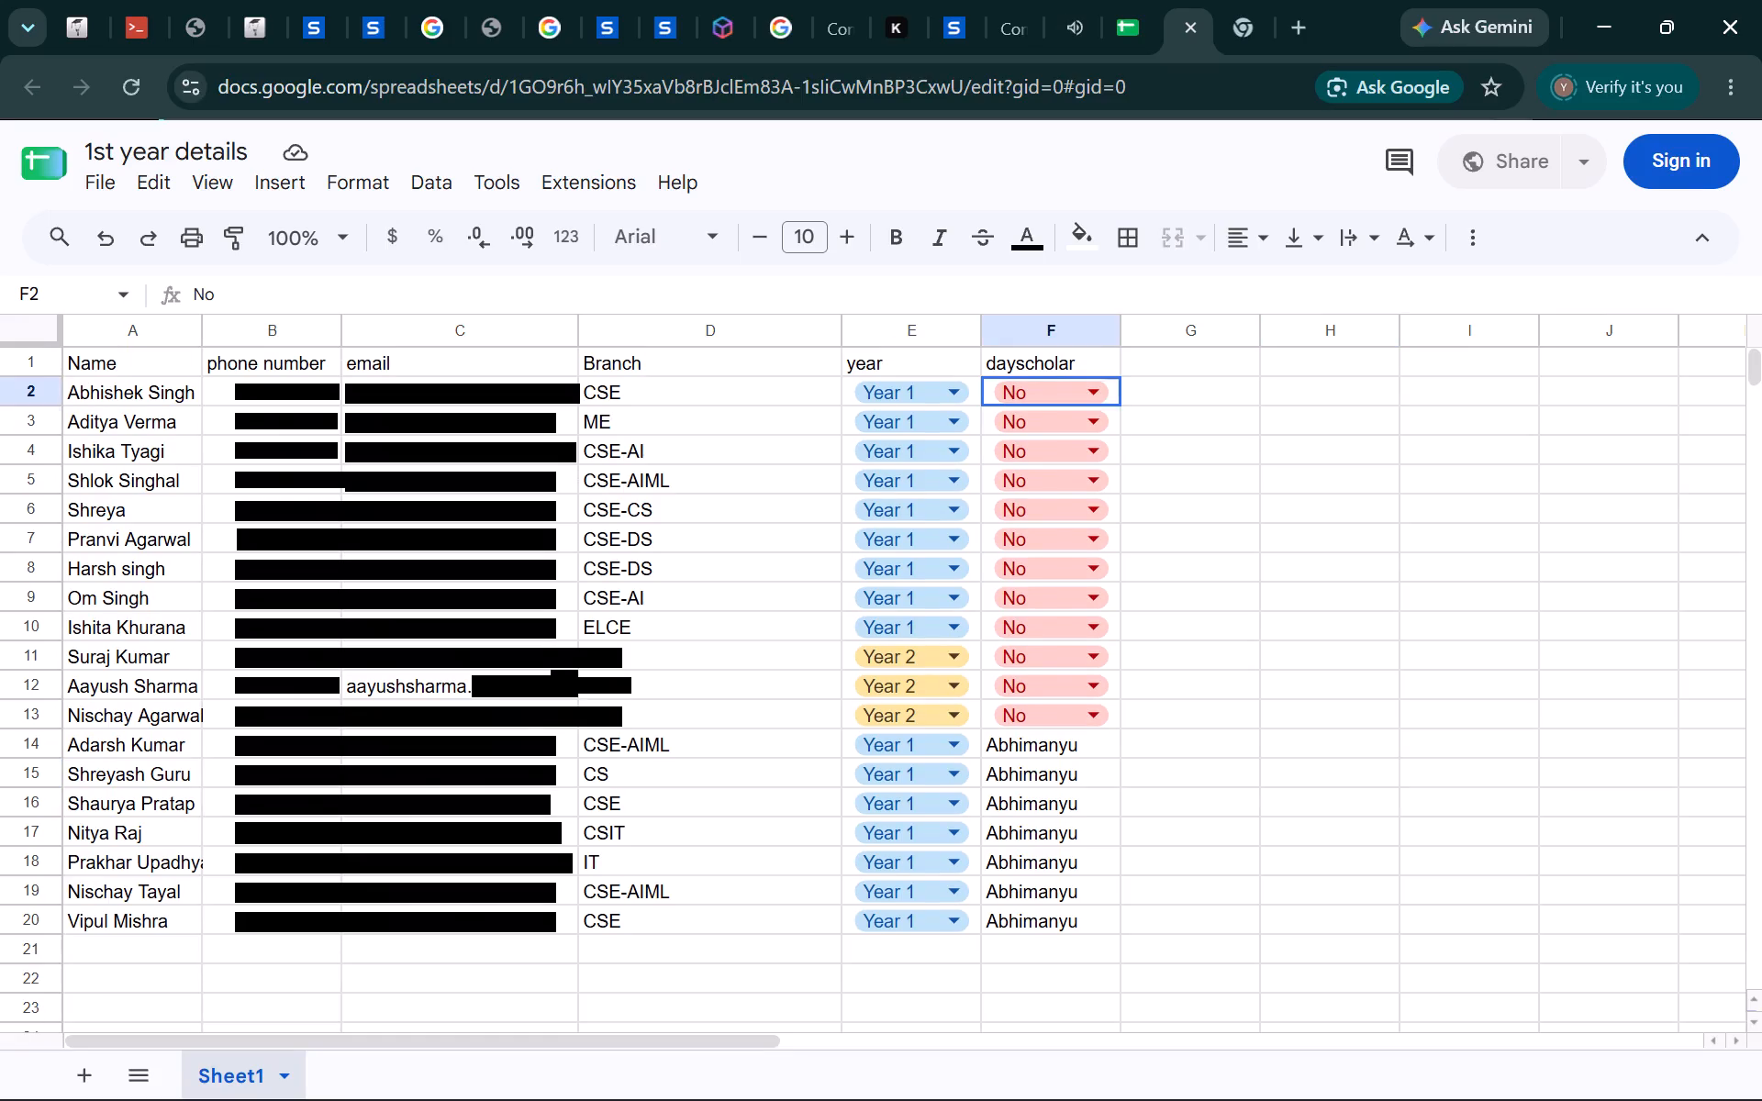
Clear the "No" entries from F2:F13 in the dayscholar column and set F2 to "Yes".
drag(1113, 407, 1085, 720)
key(BackSpace)
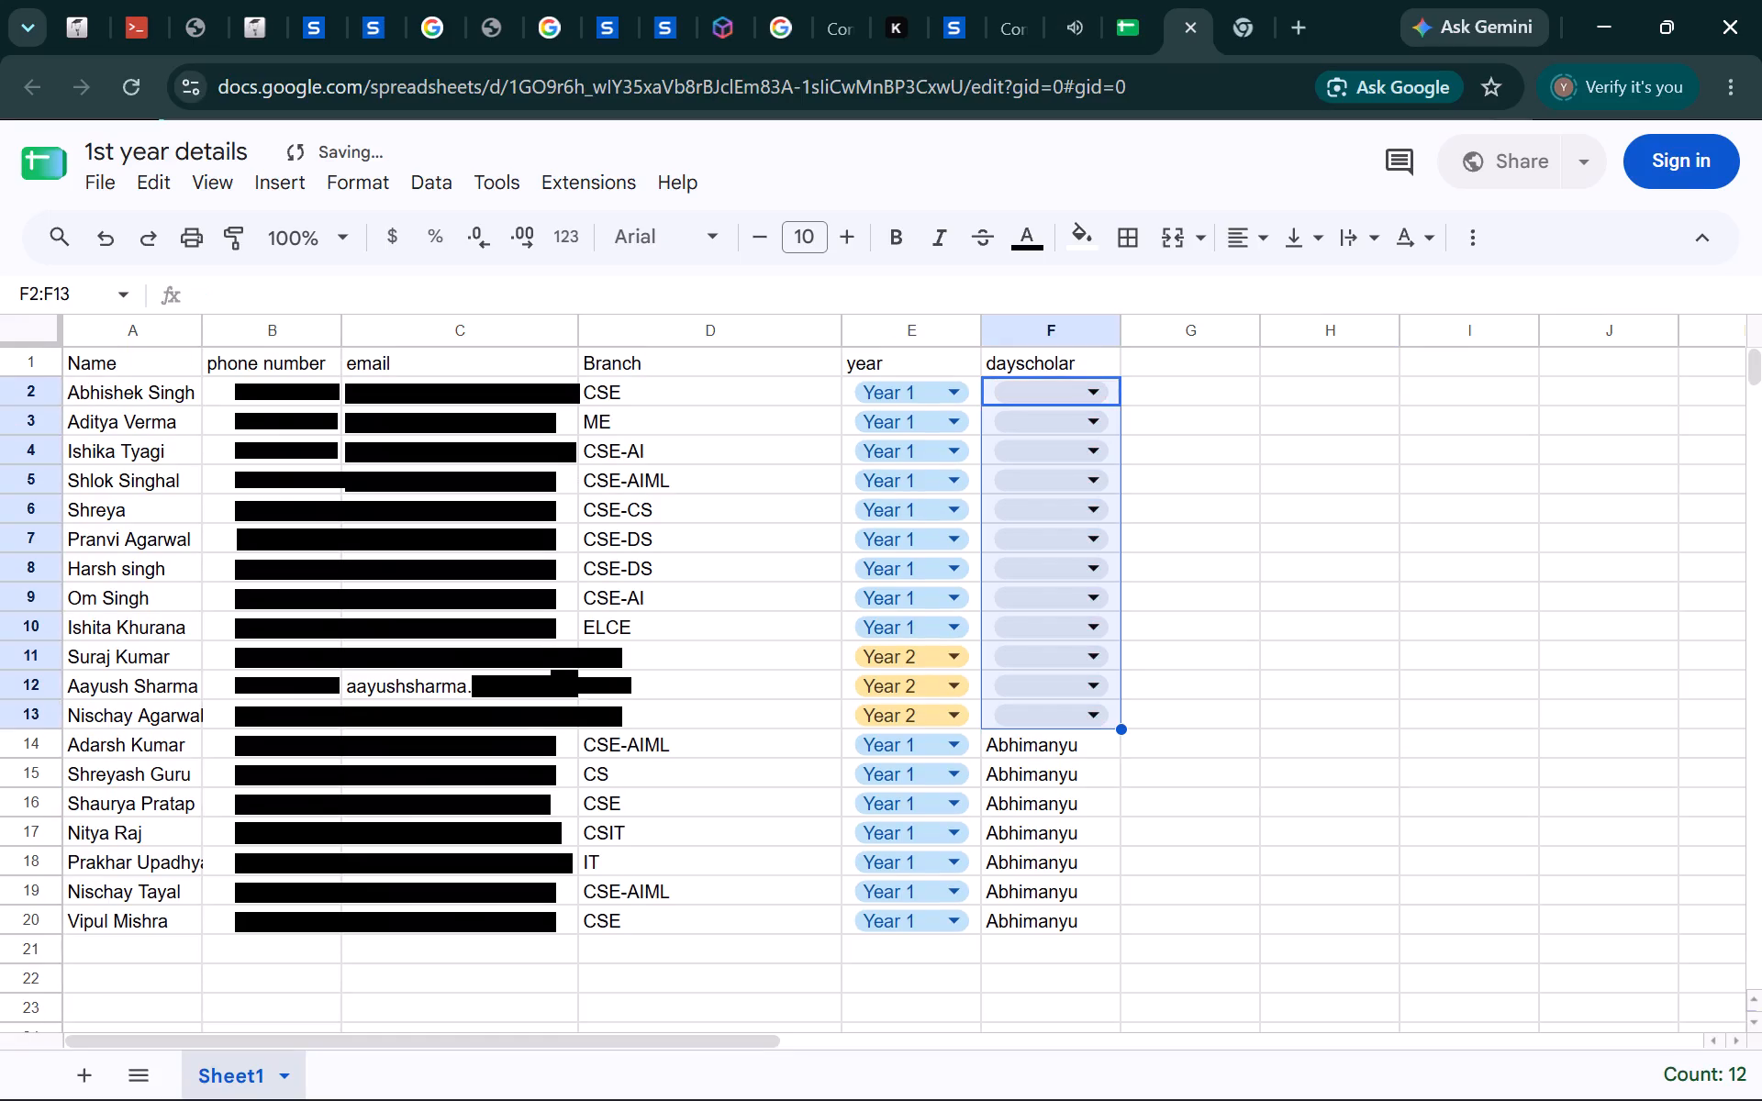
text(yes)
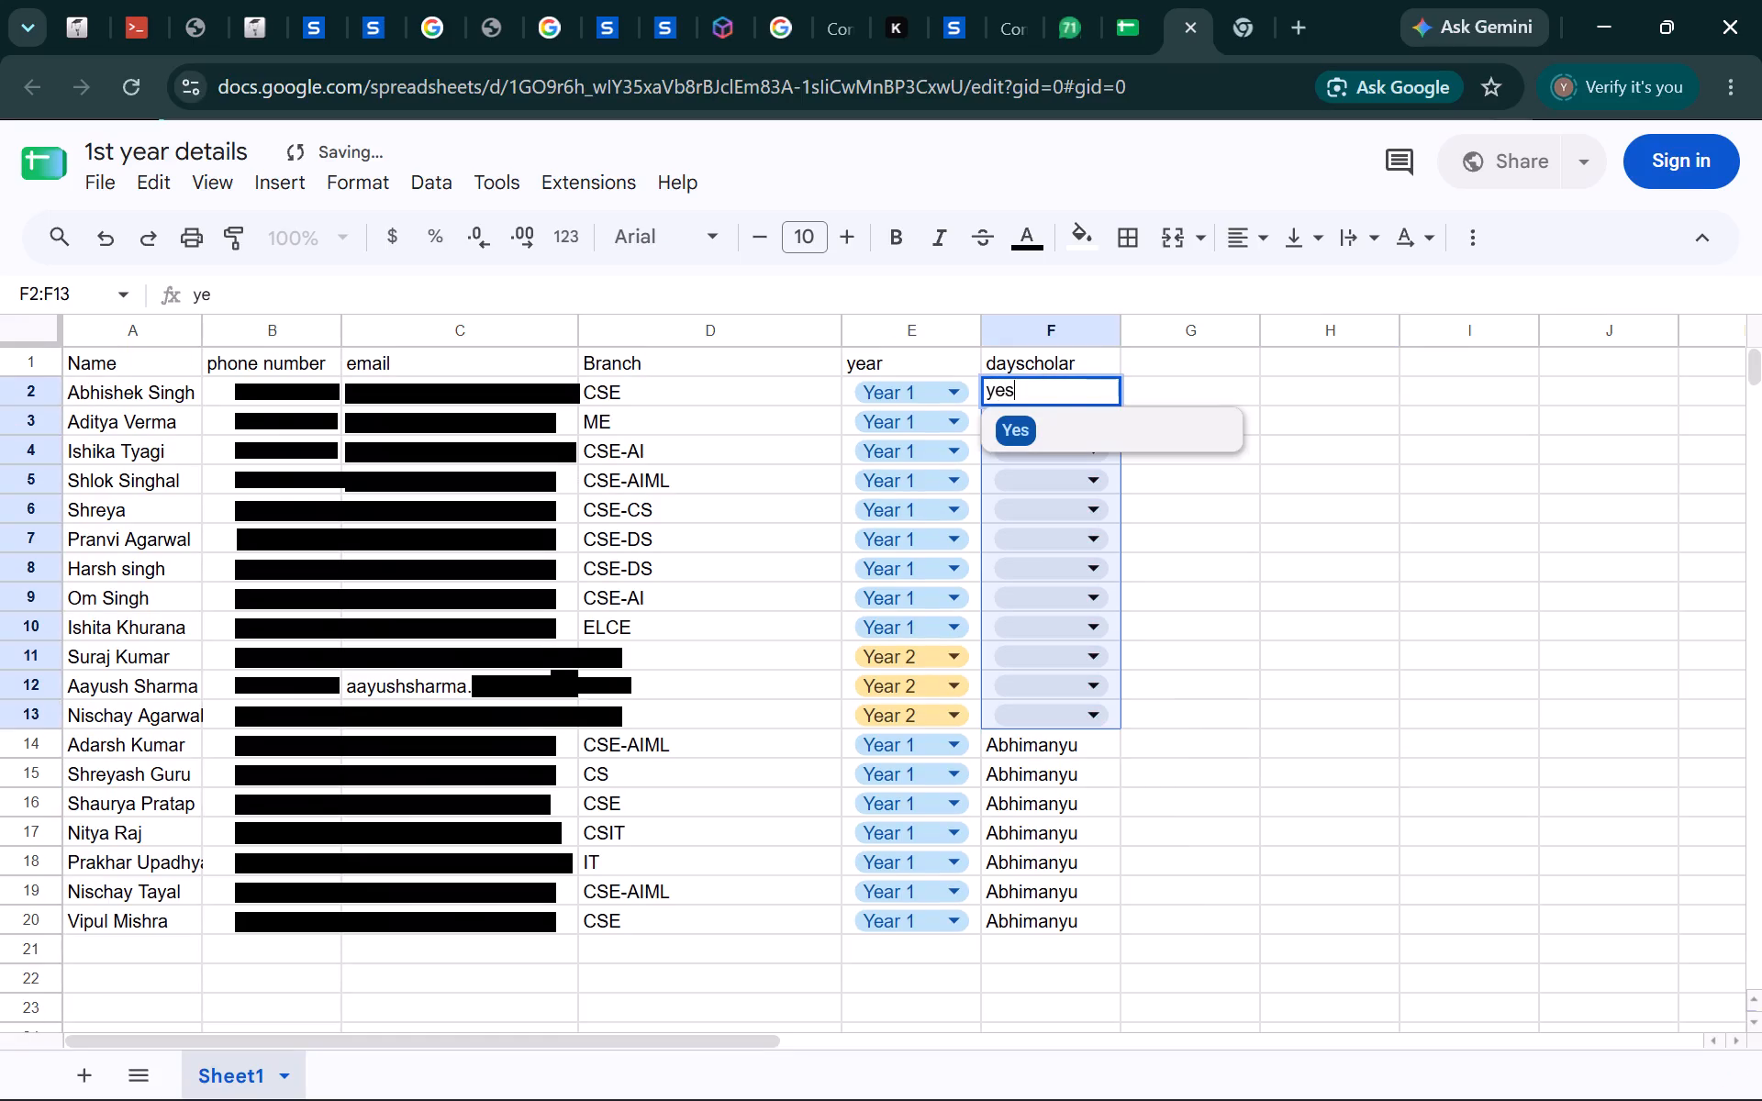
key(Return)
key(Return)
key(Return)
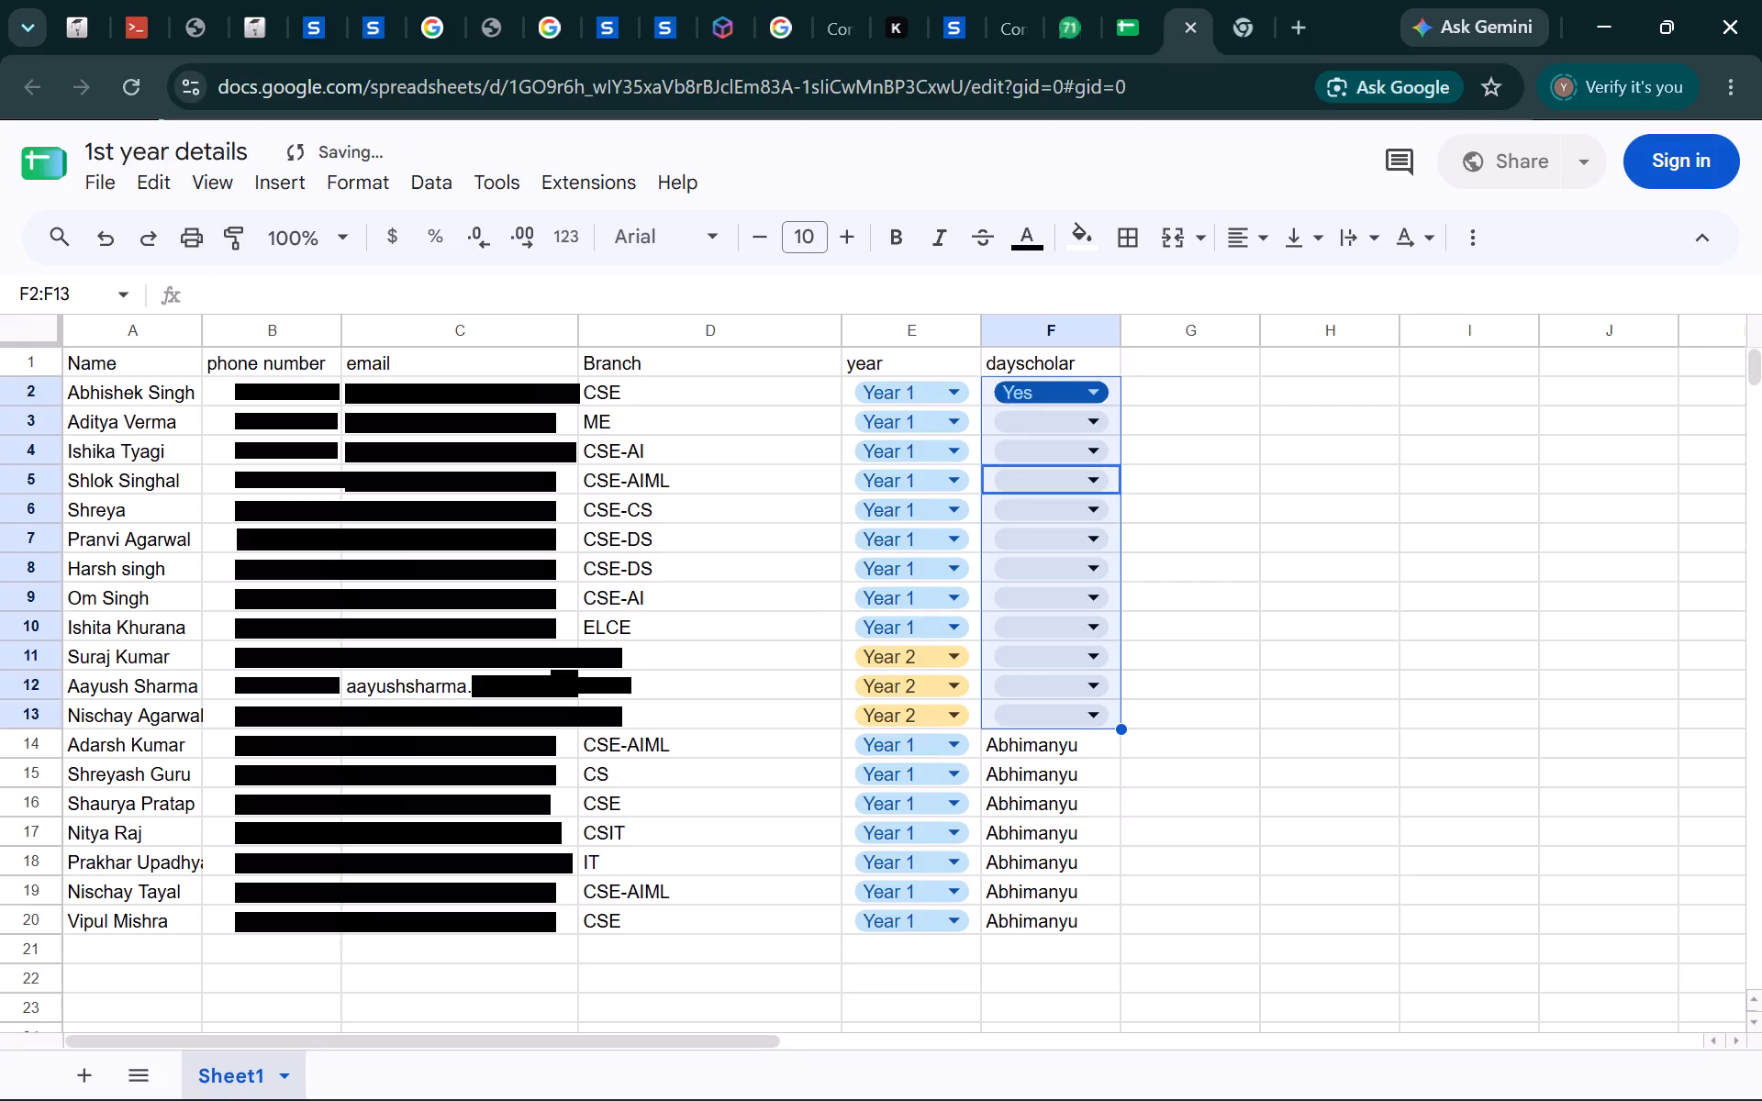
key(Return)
Set the empty dayscholar cells F3 through F7 to "Yes".
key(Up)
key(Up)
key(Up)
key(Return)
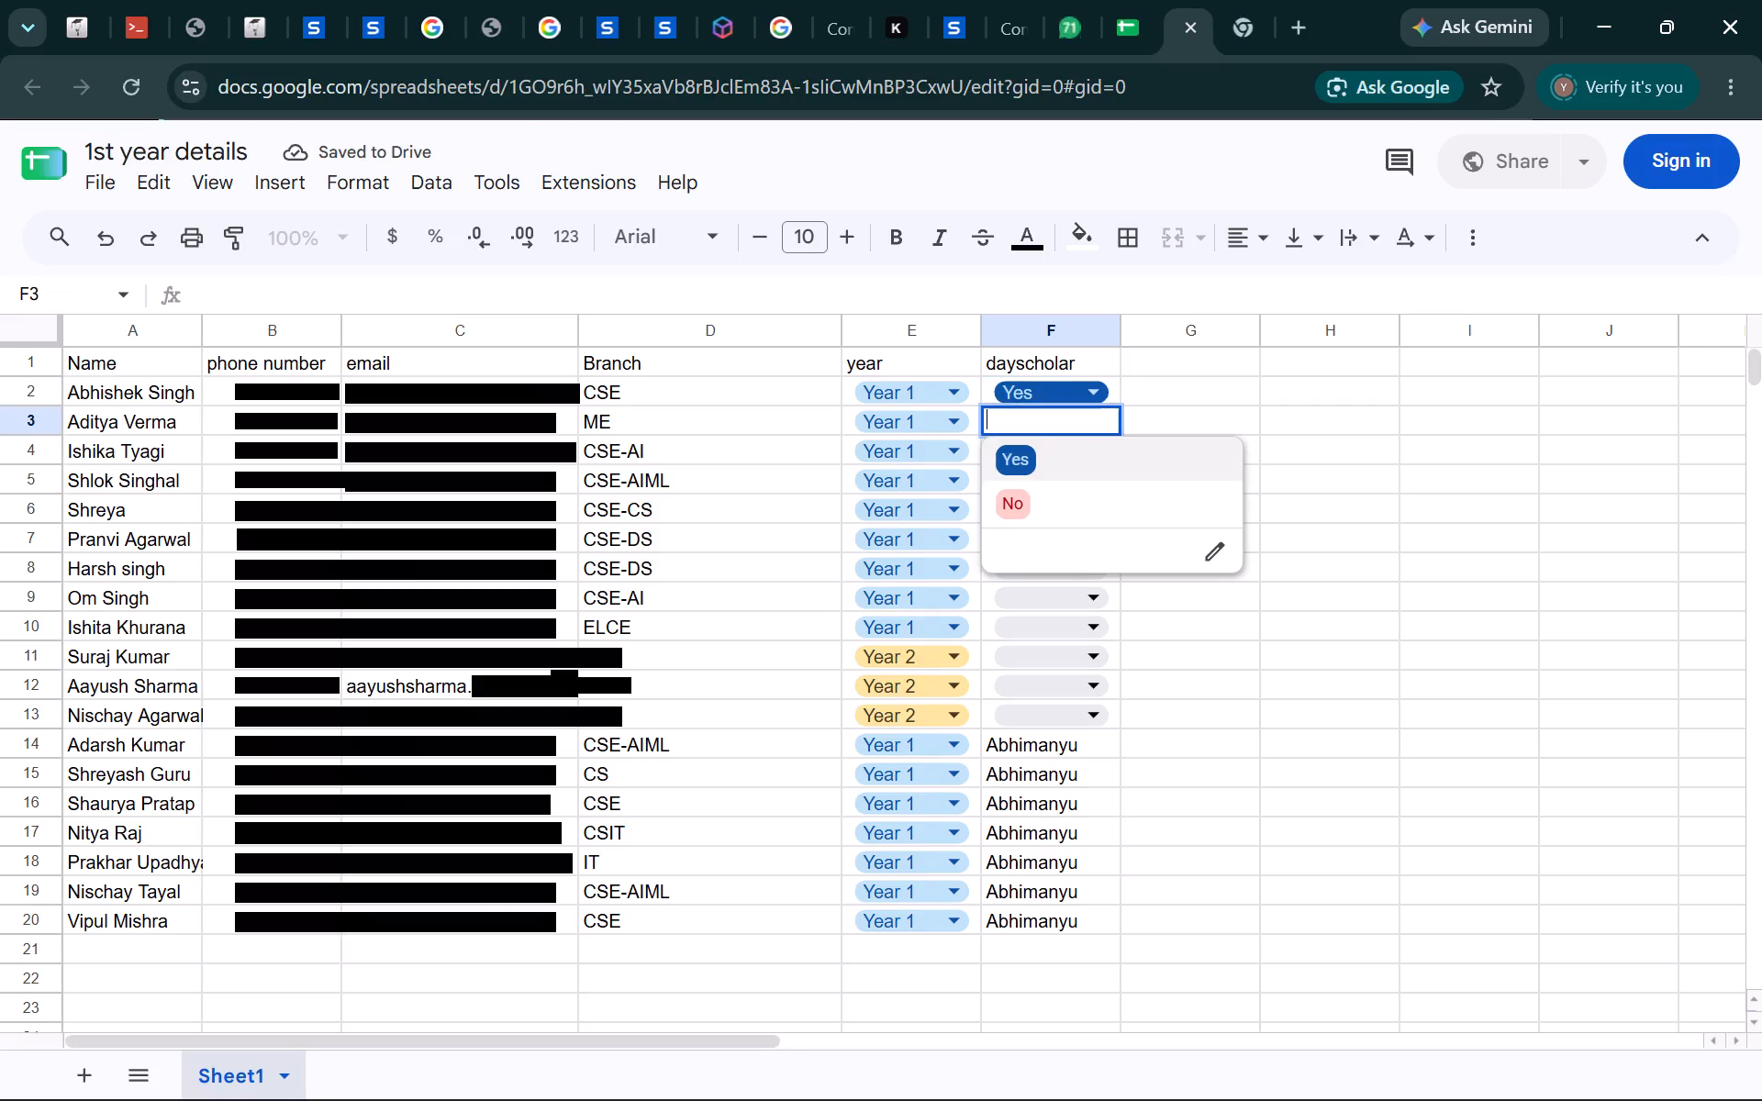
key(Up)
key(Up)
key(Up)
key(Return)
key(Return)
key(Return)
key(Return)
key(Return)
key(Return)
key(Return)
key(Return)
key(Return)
Set the remaining empty dayscholar cells F8 through F13 to "Yes".
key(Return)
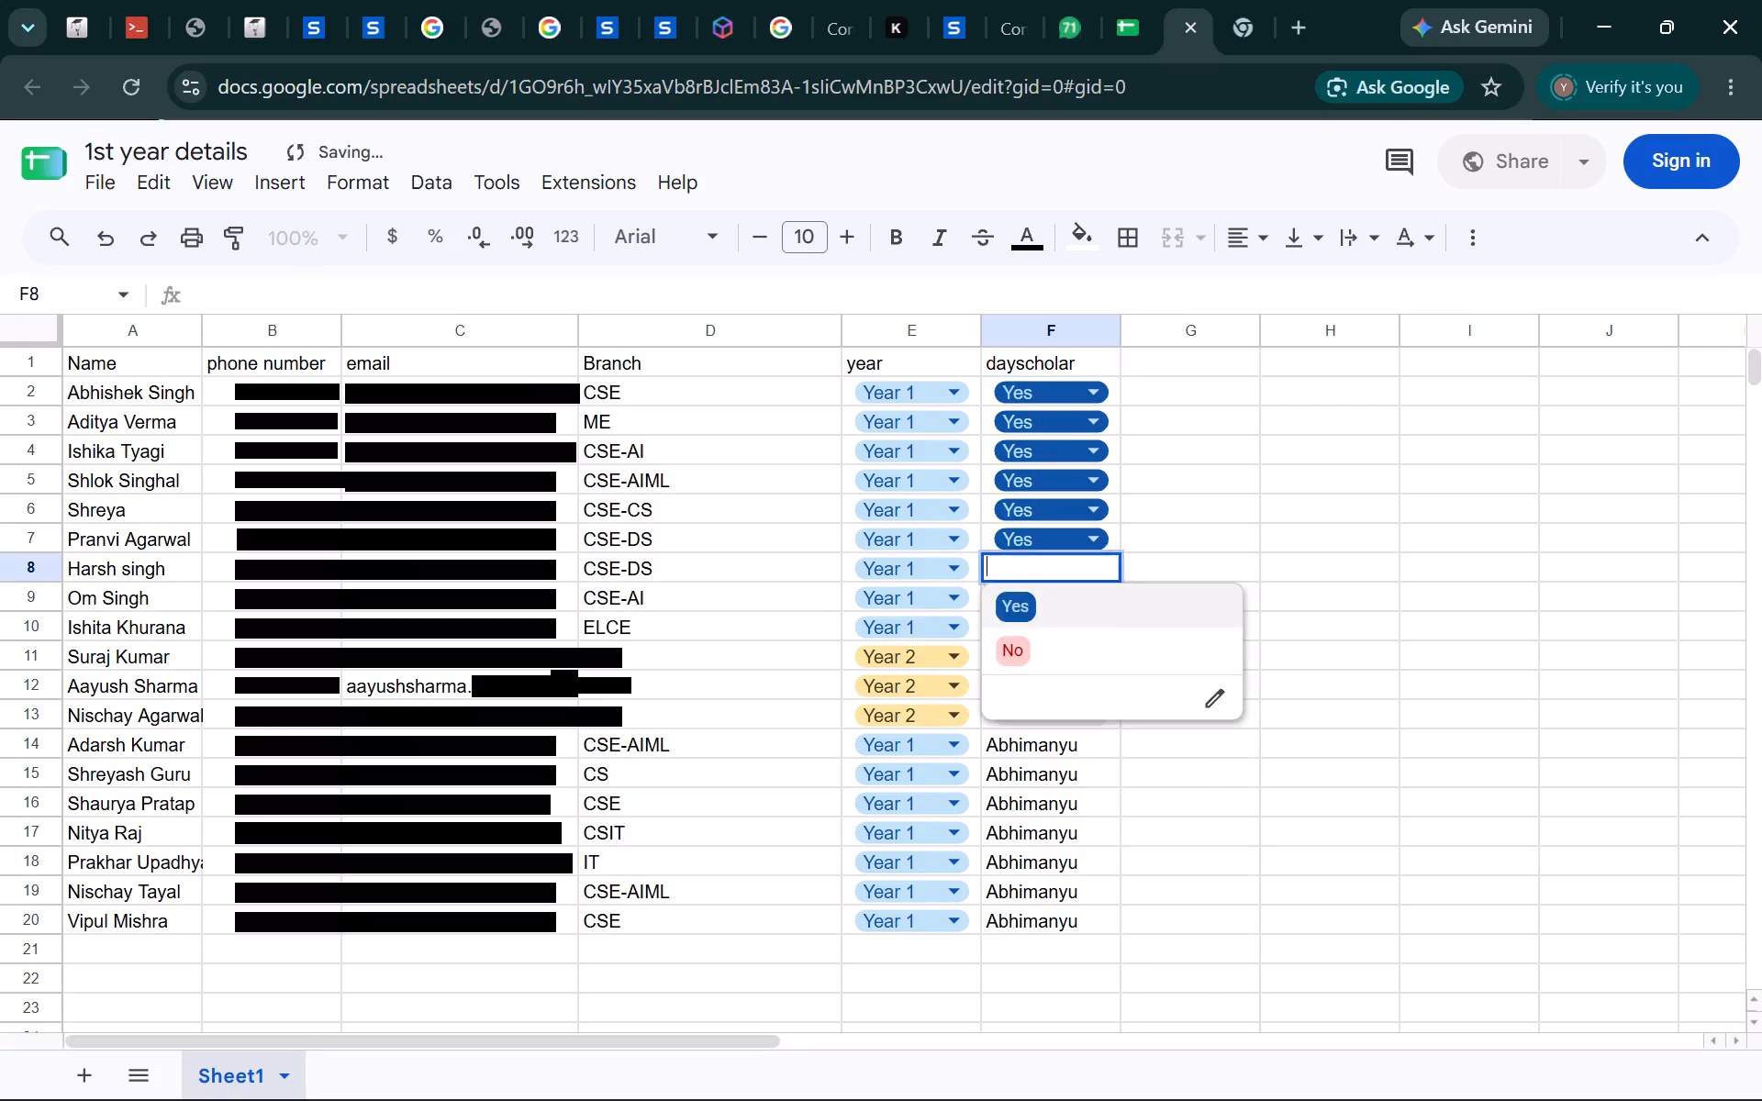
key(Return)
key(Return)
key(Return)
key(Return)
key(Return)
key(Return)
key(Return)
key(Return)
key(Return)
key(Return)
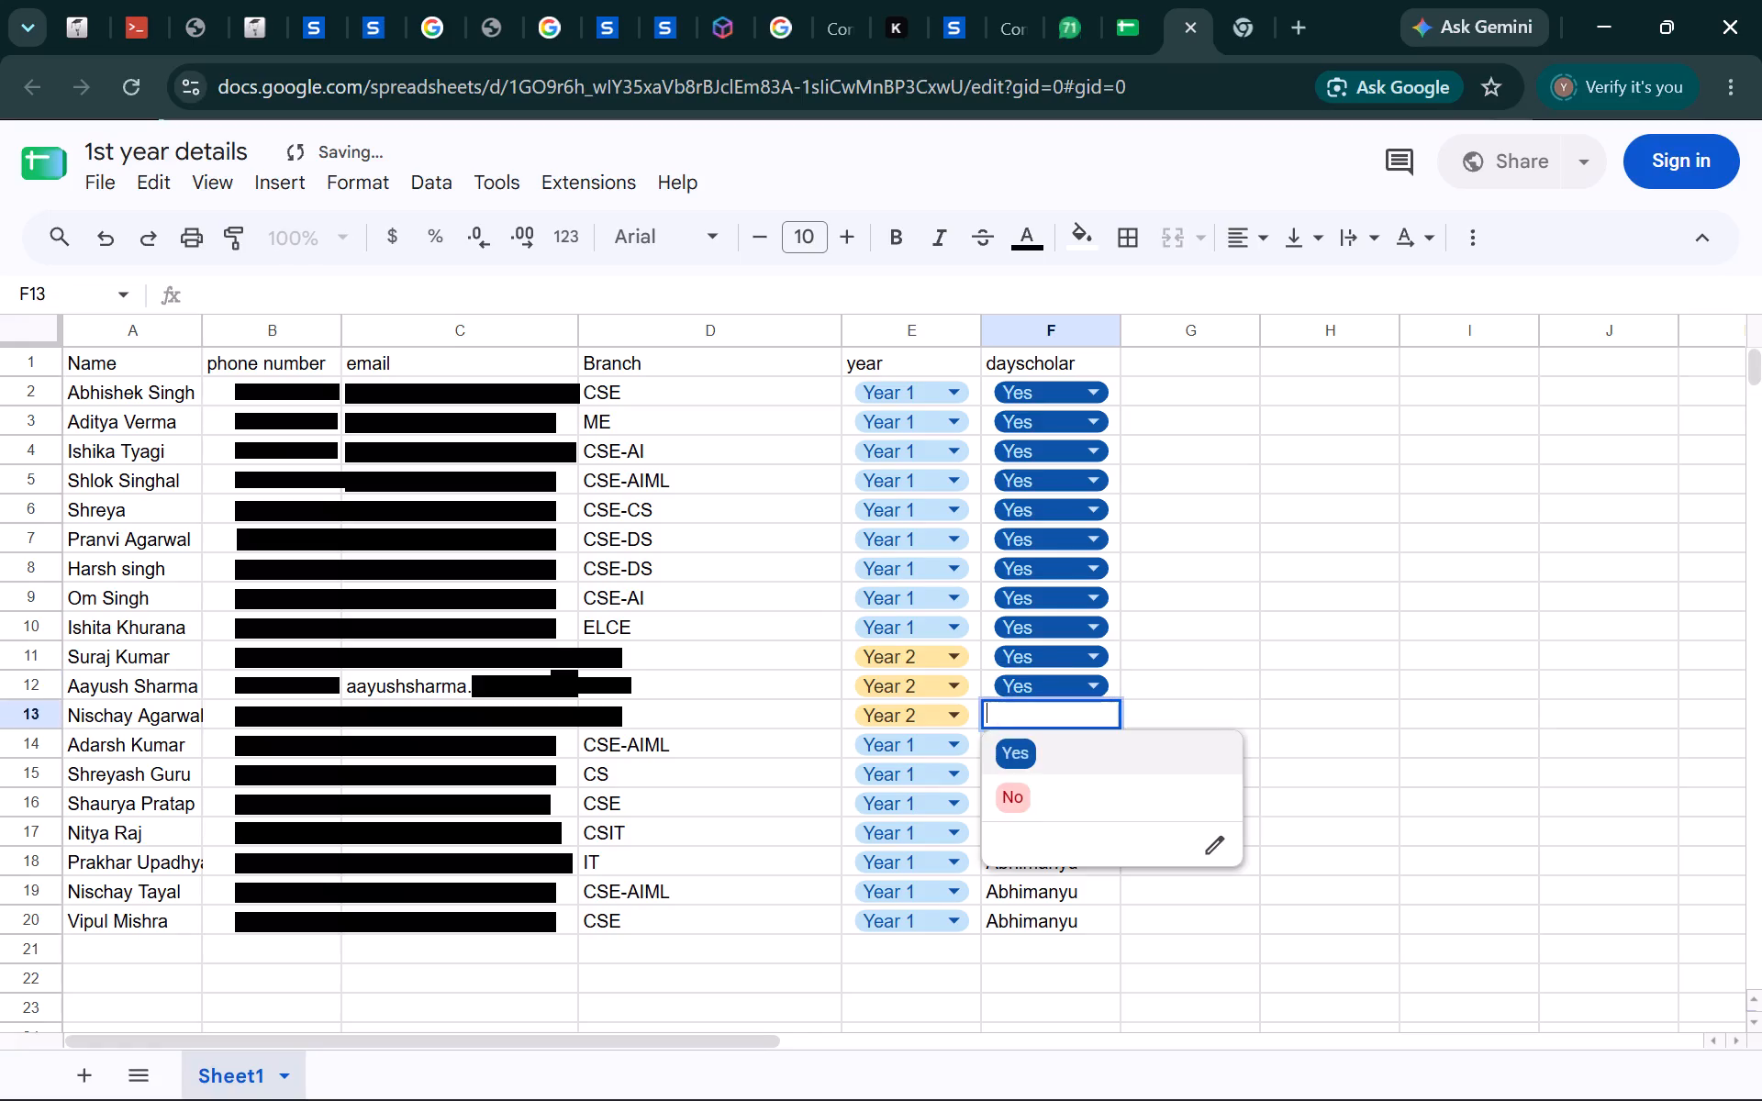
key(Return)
Compare the "1st year details" list with Sheet7 of the "Selected Students" spreadsheet, checking down to its last rows.
scroll(1085, 720, down, 1)
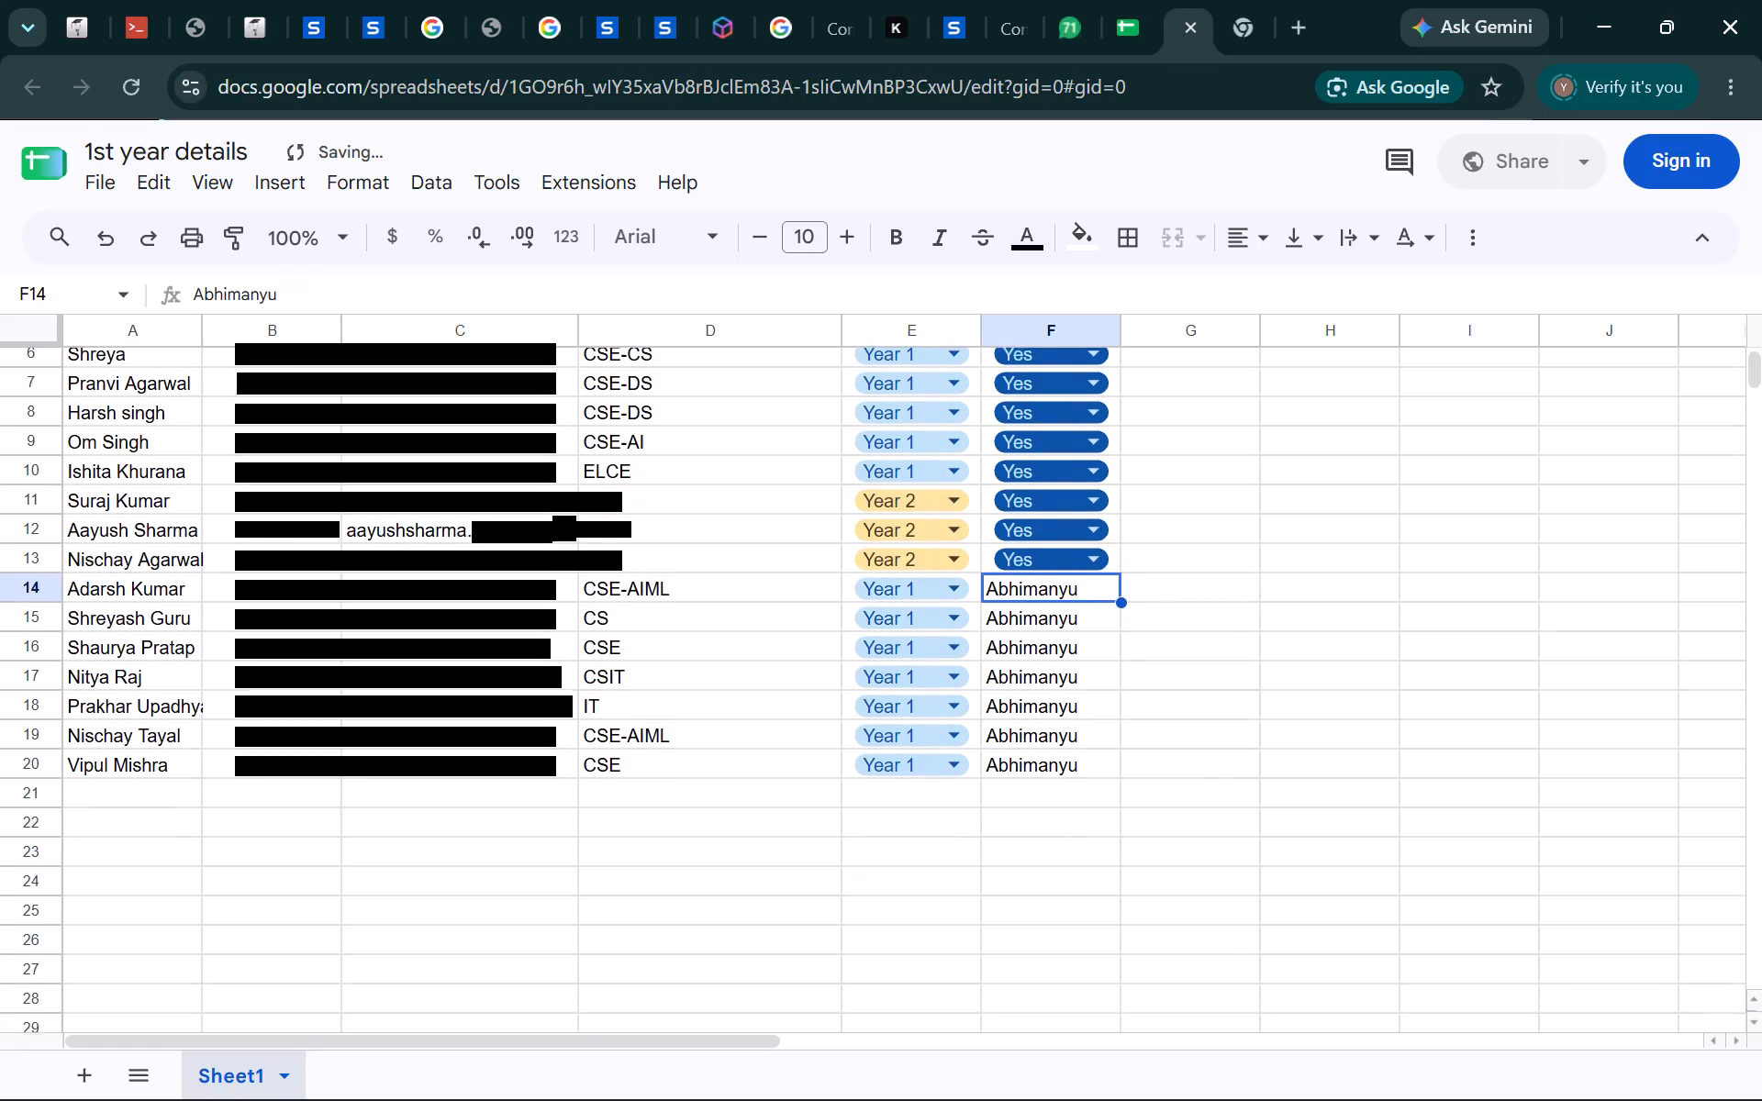
scroll(1085, 720, down, 1)
scroll(1085, 720, up, 2)
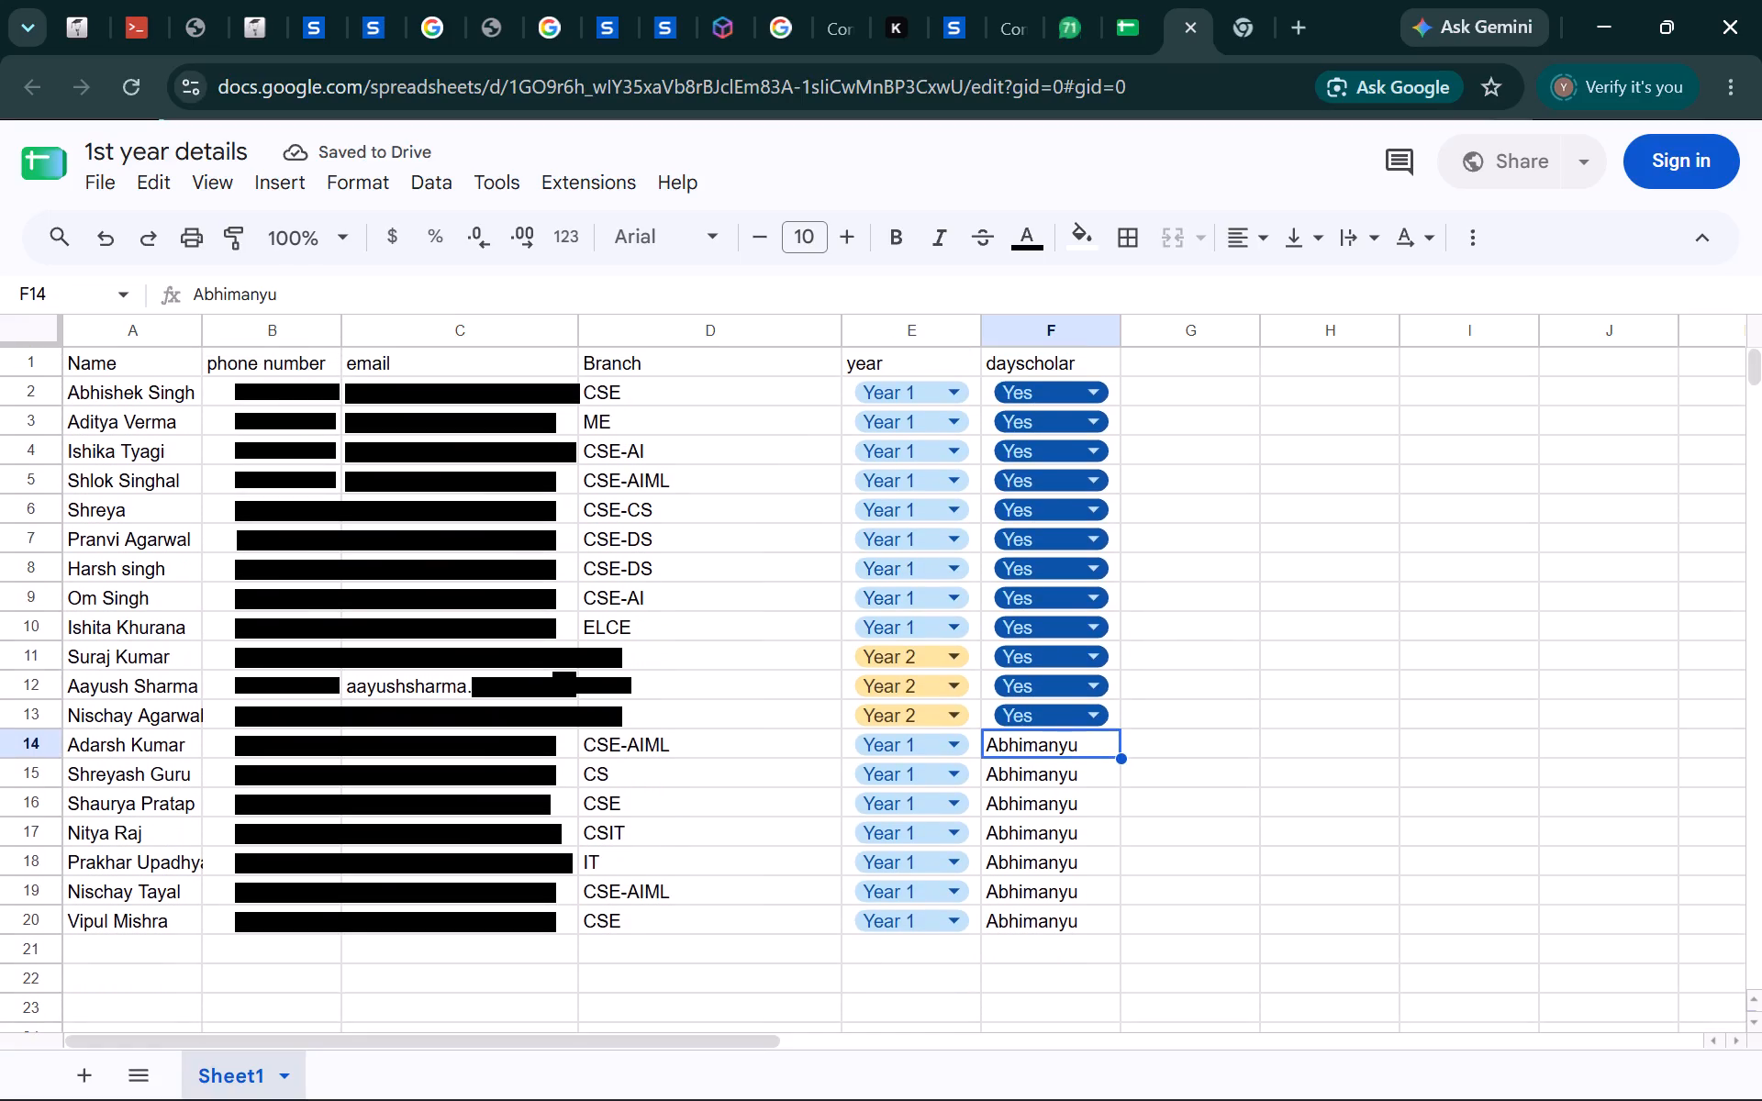
click(1277, 831)
click(1110, 1)
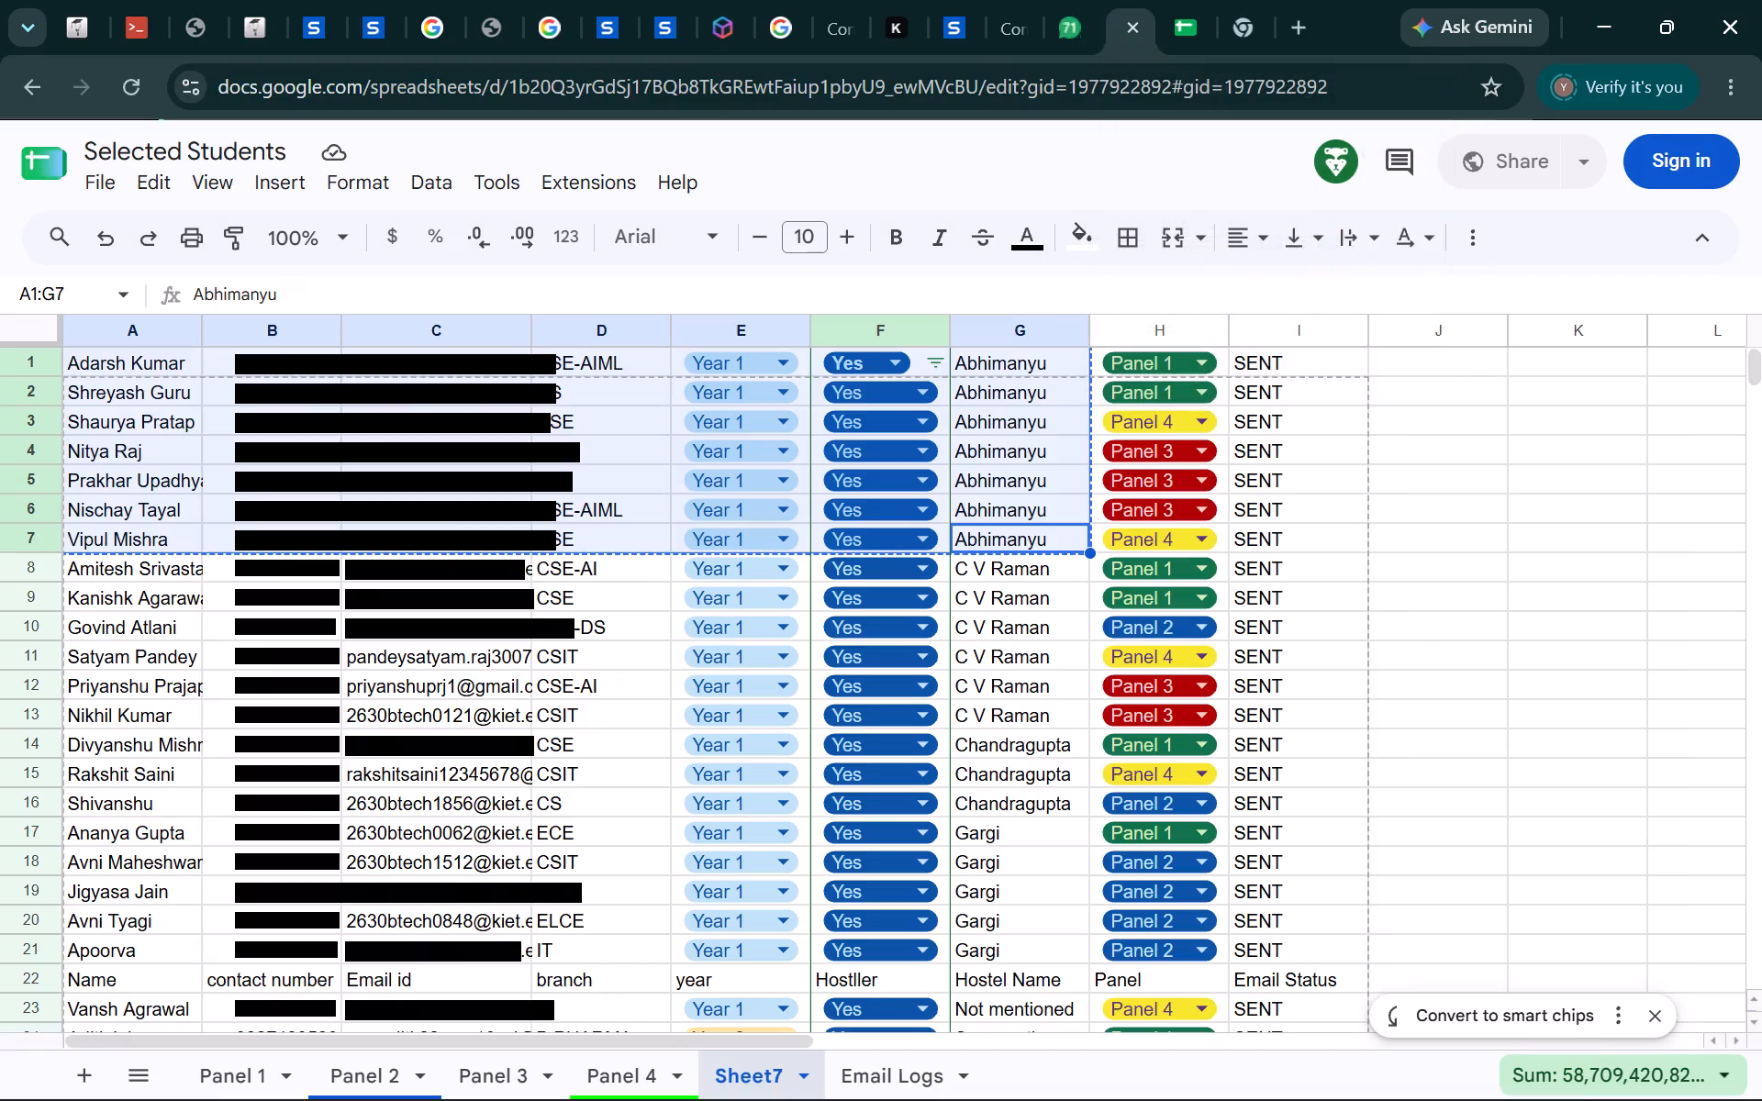
scroll(917, 759, down, 3)
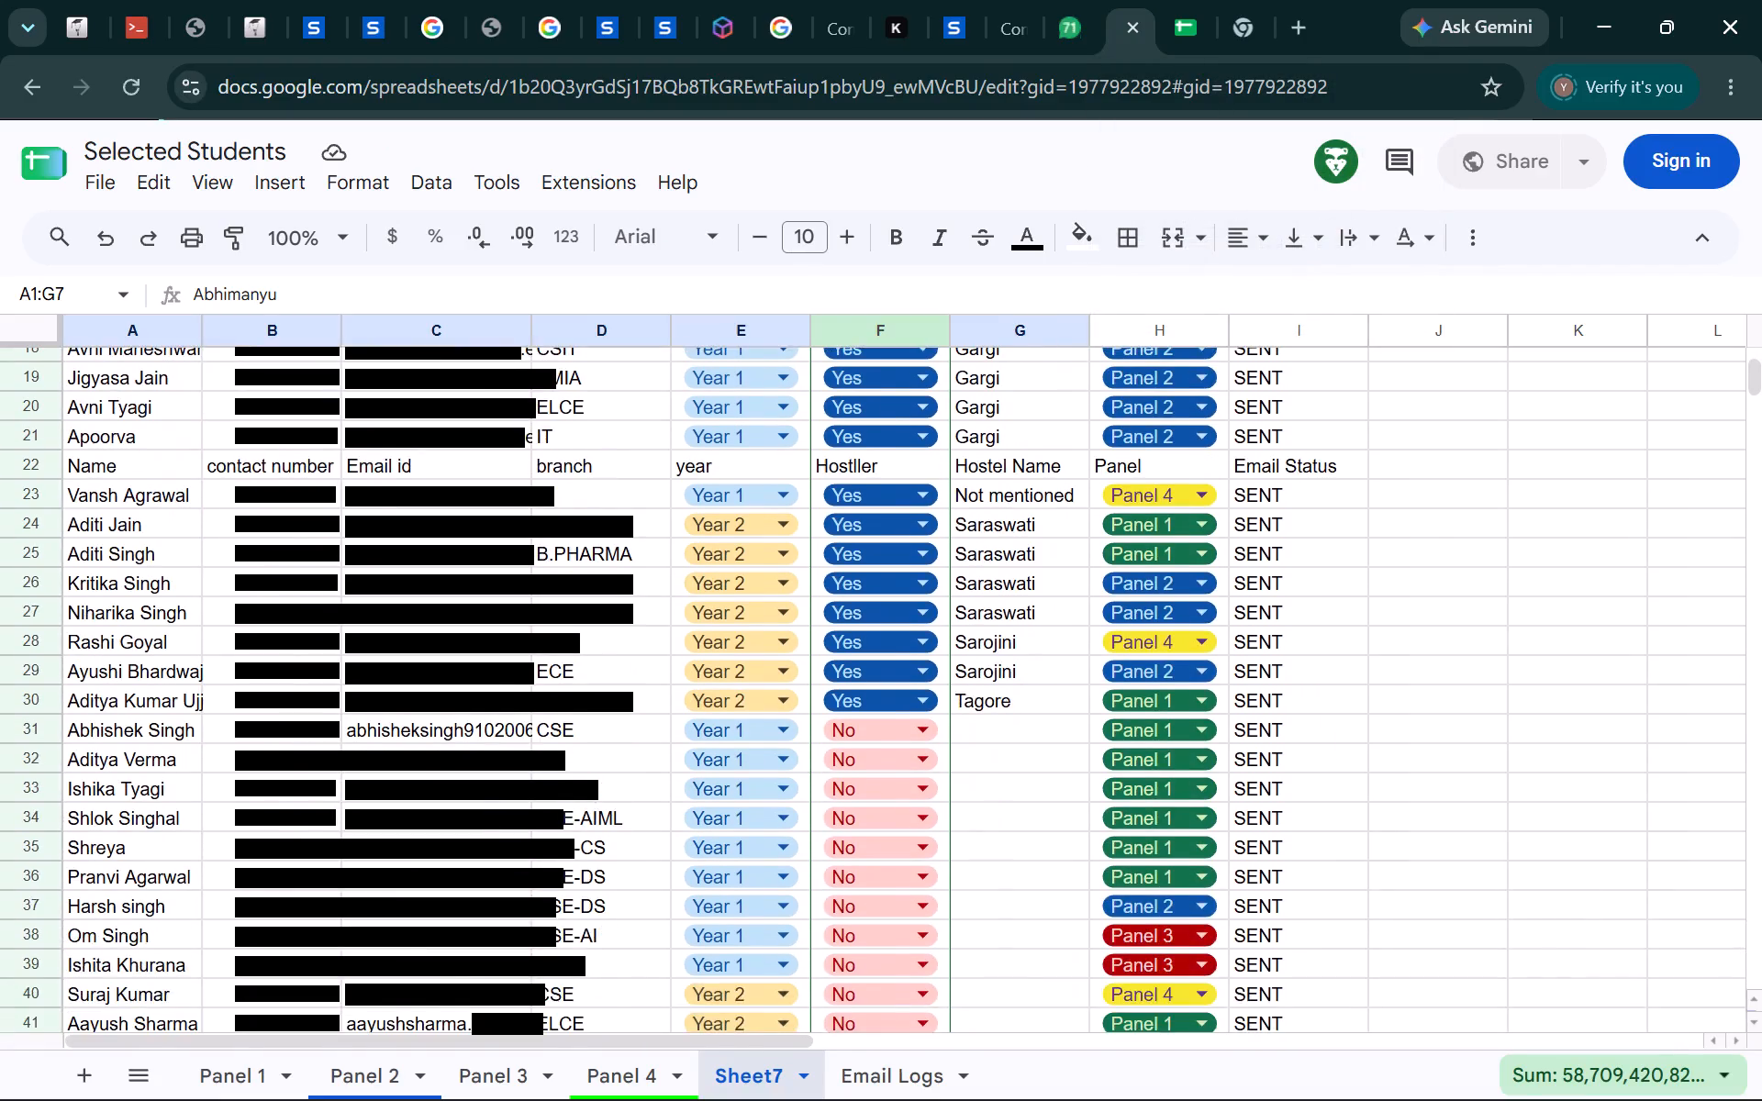
scroll(917, 759, down, 3)
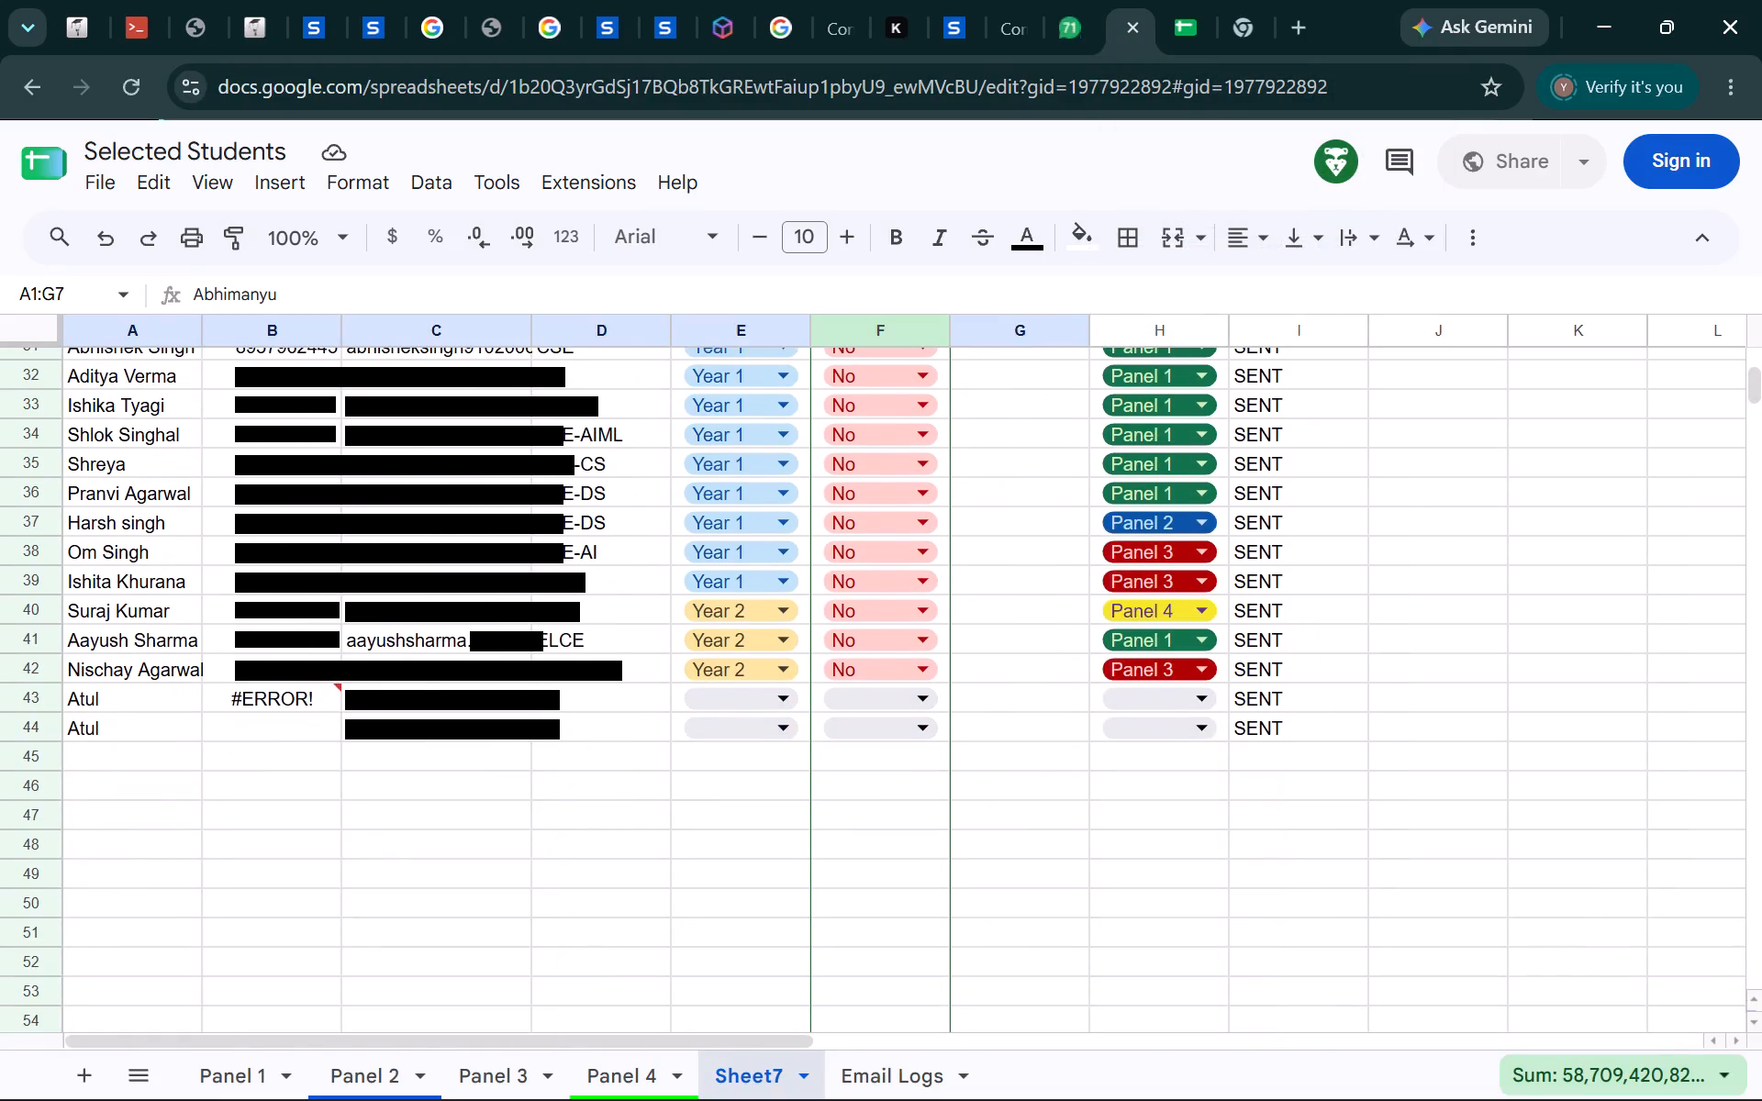
click(1201, 867)
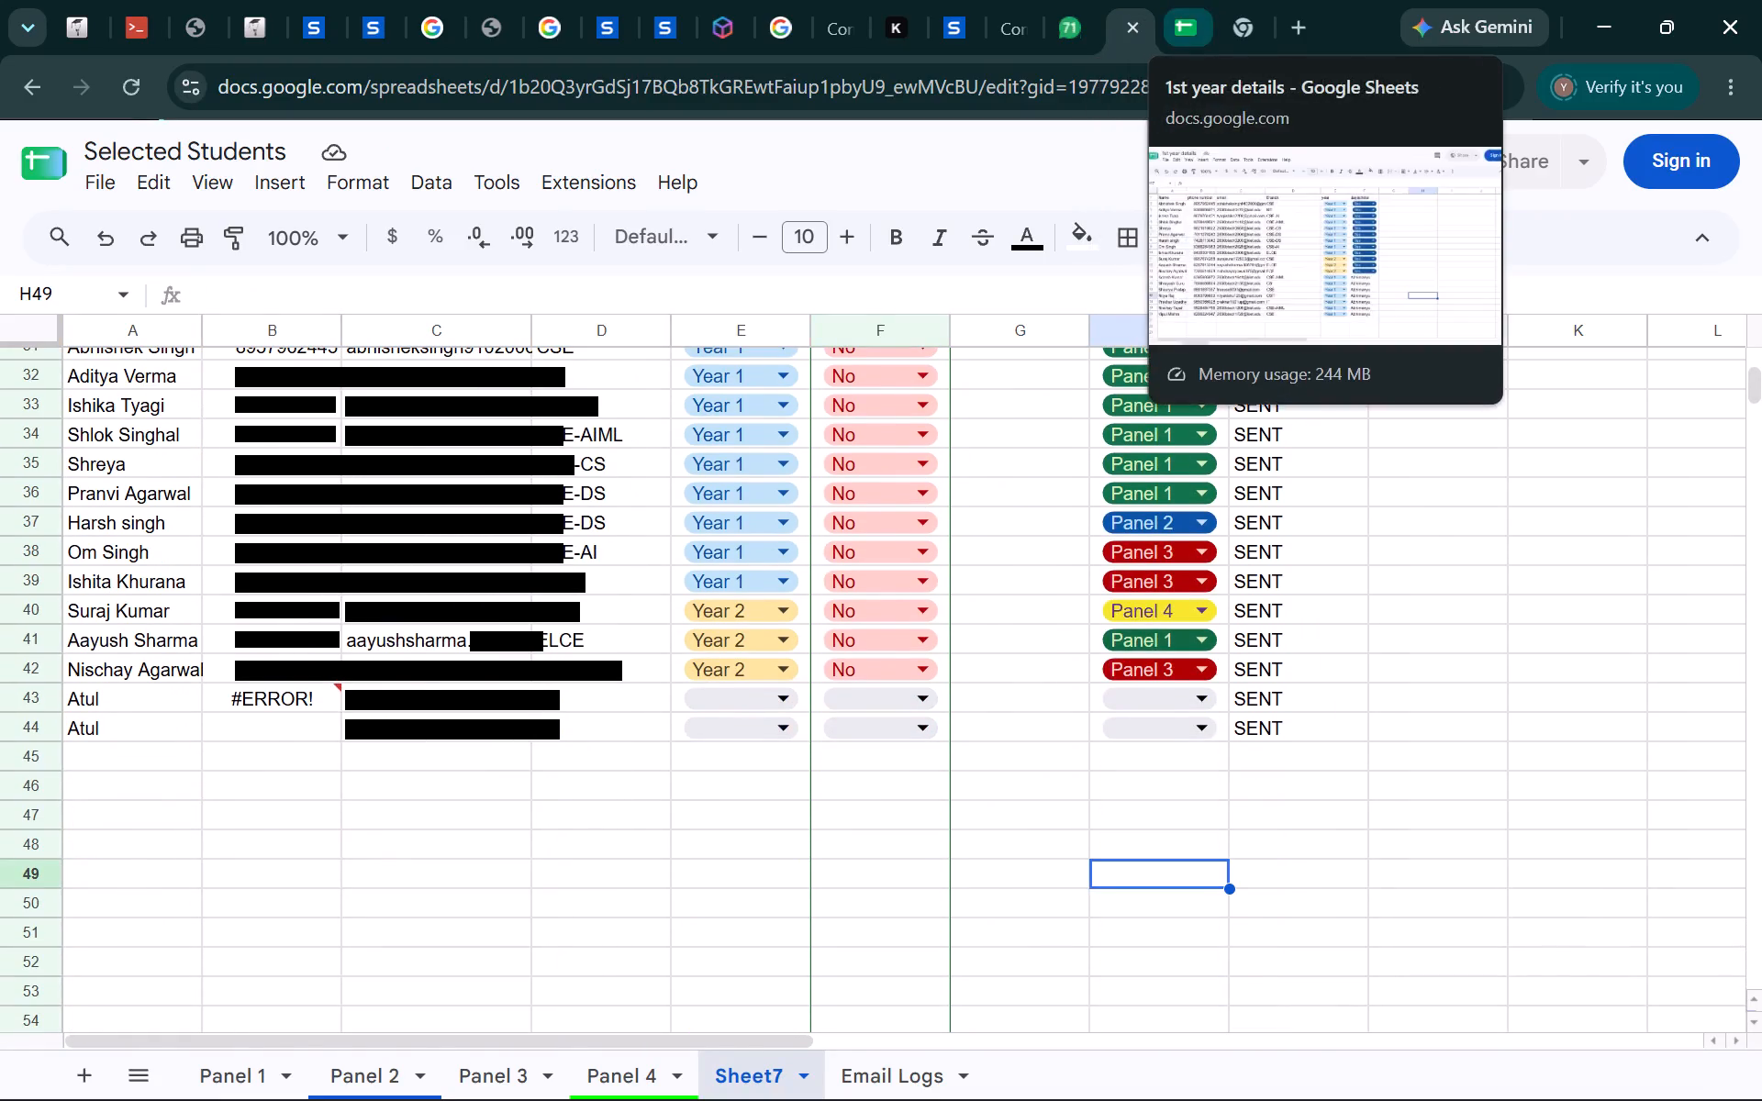
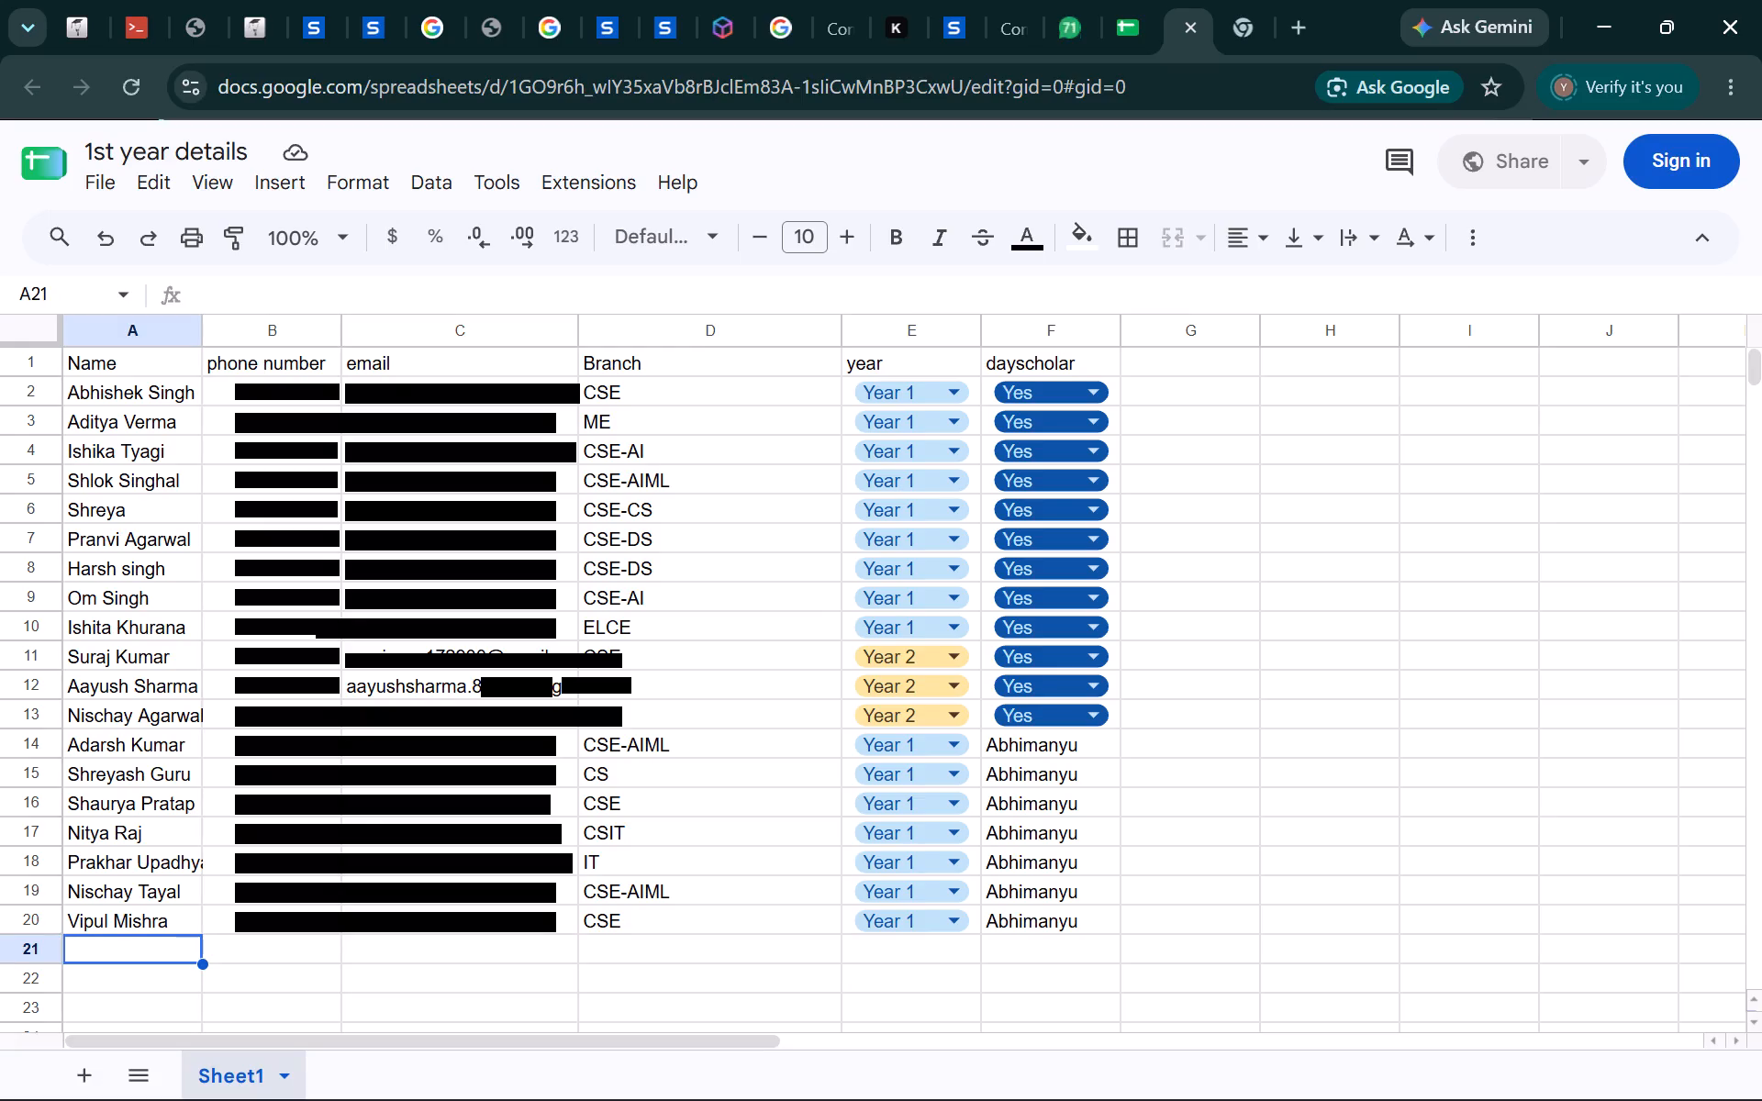
Enter the next student's full name in cell A21 of the Name column, directly below the Abhimanyu hostel rows.
key(shift+a)
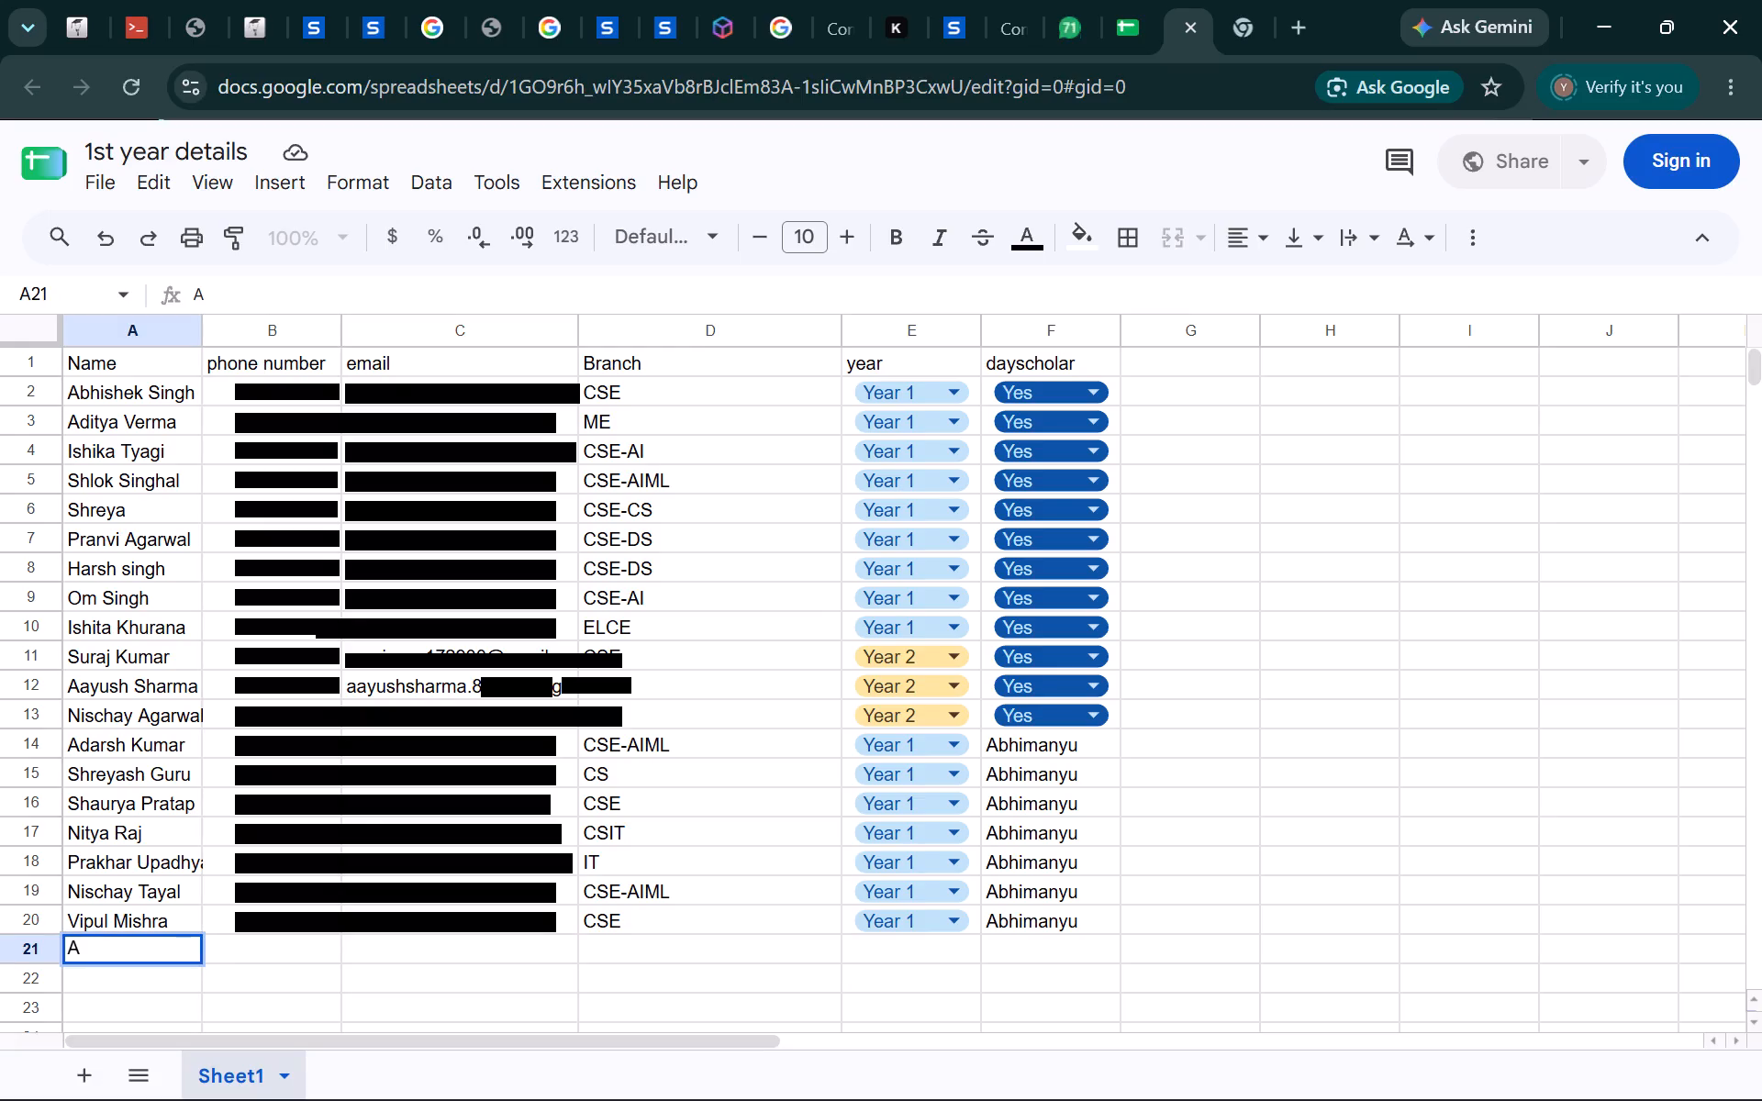
text(nus)
key(BackSpace)
key(BackSpace)
text(ish)
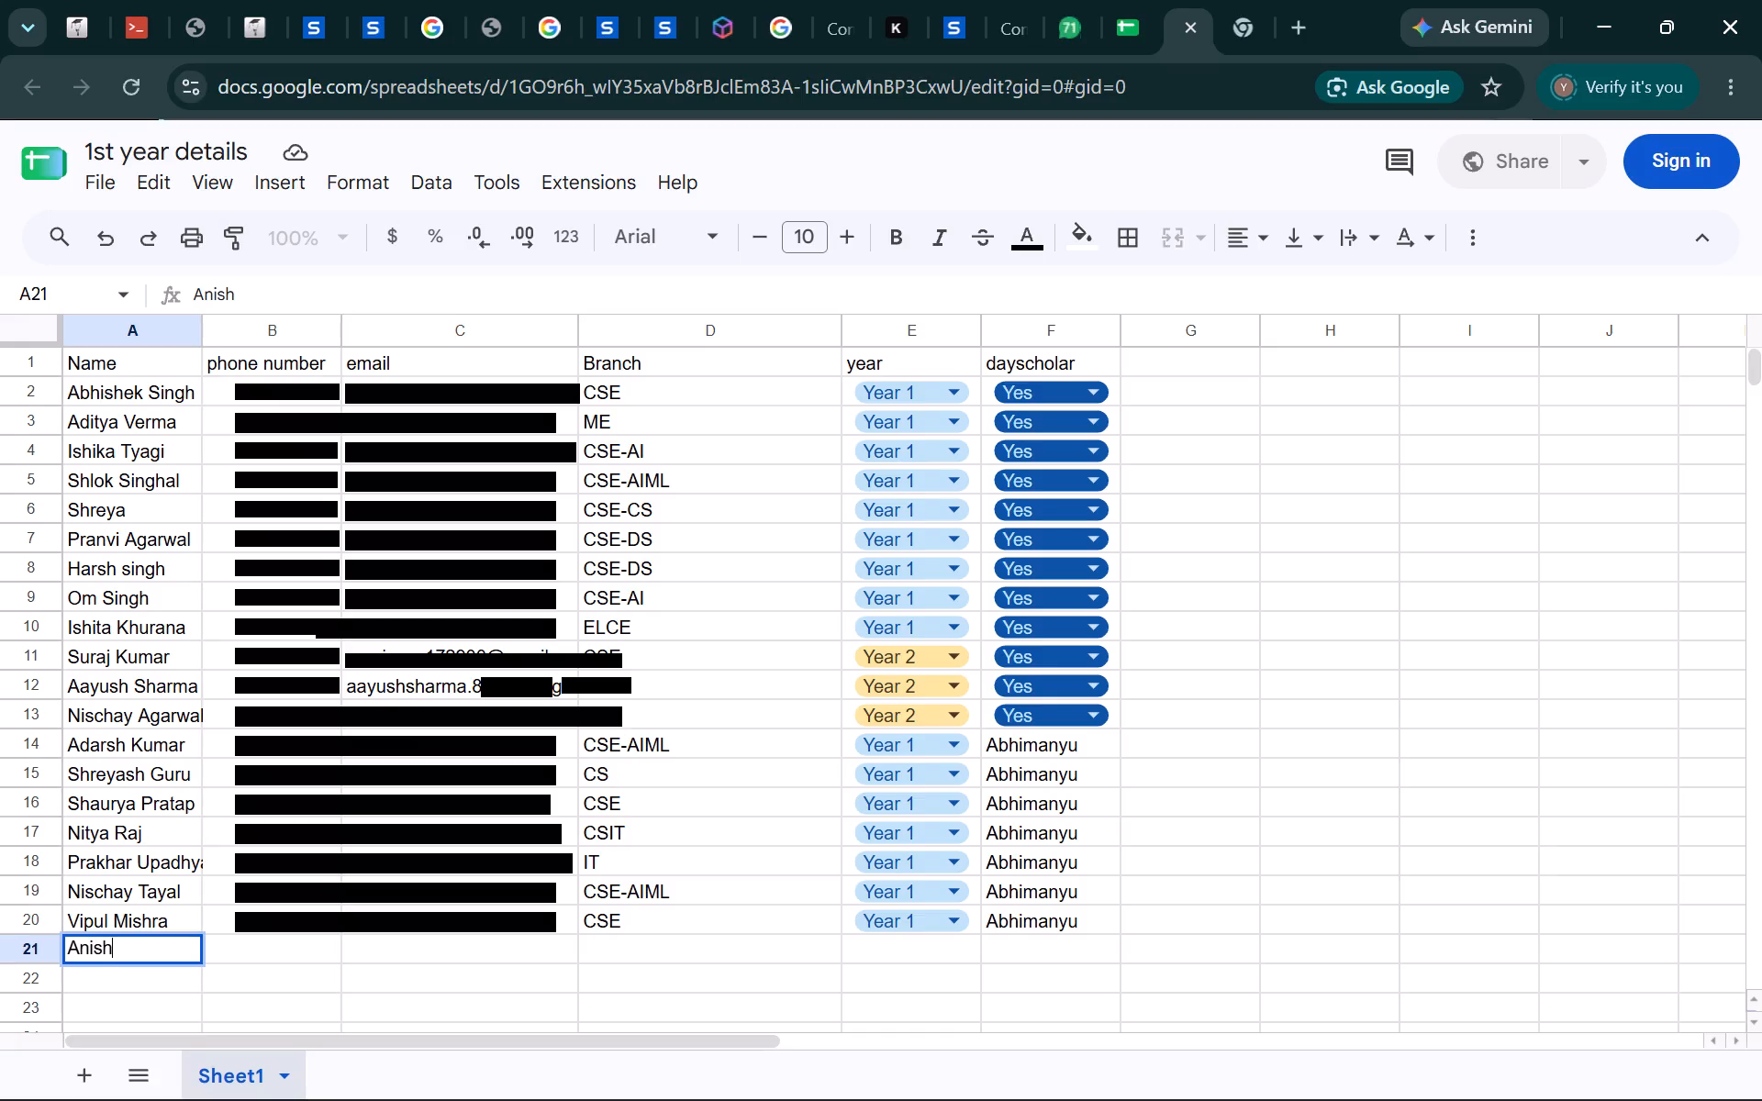
key(space)
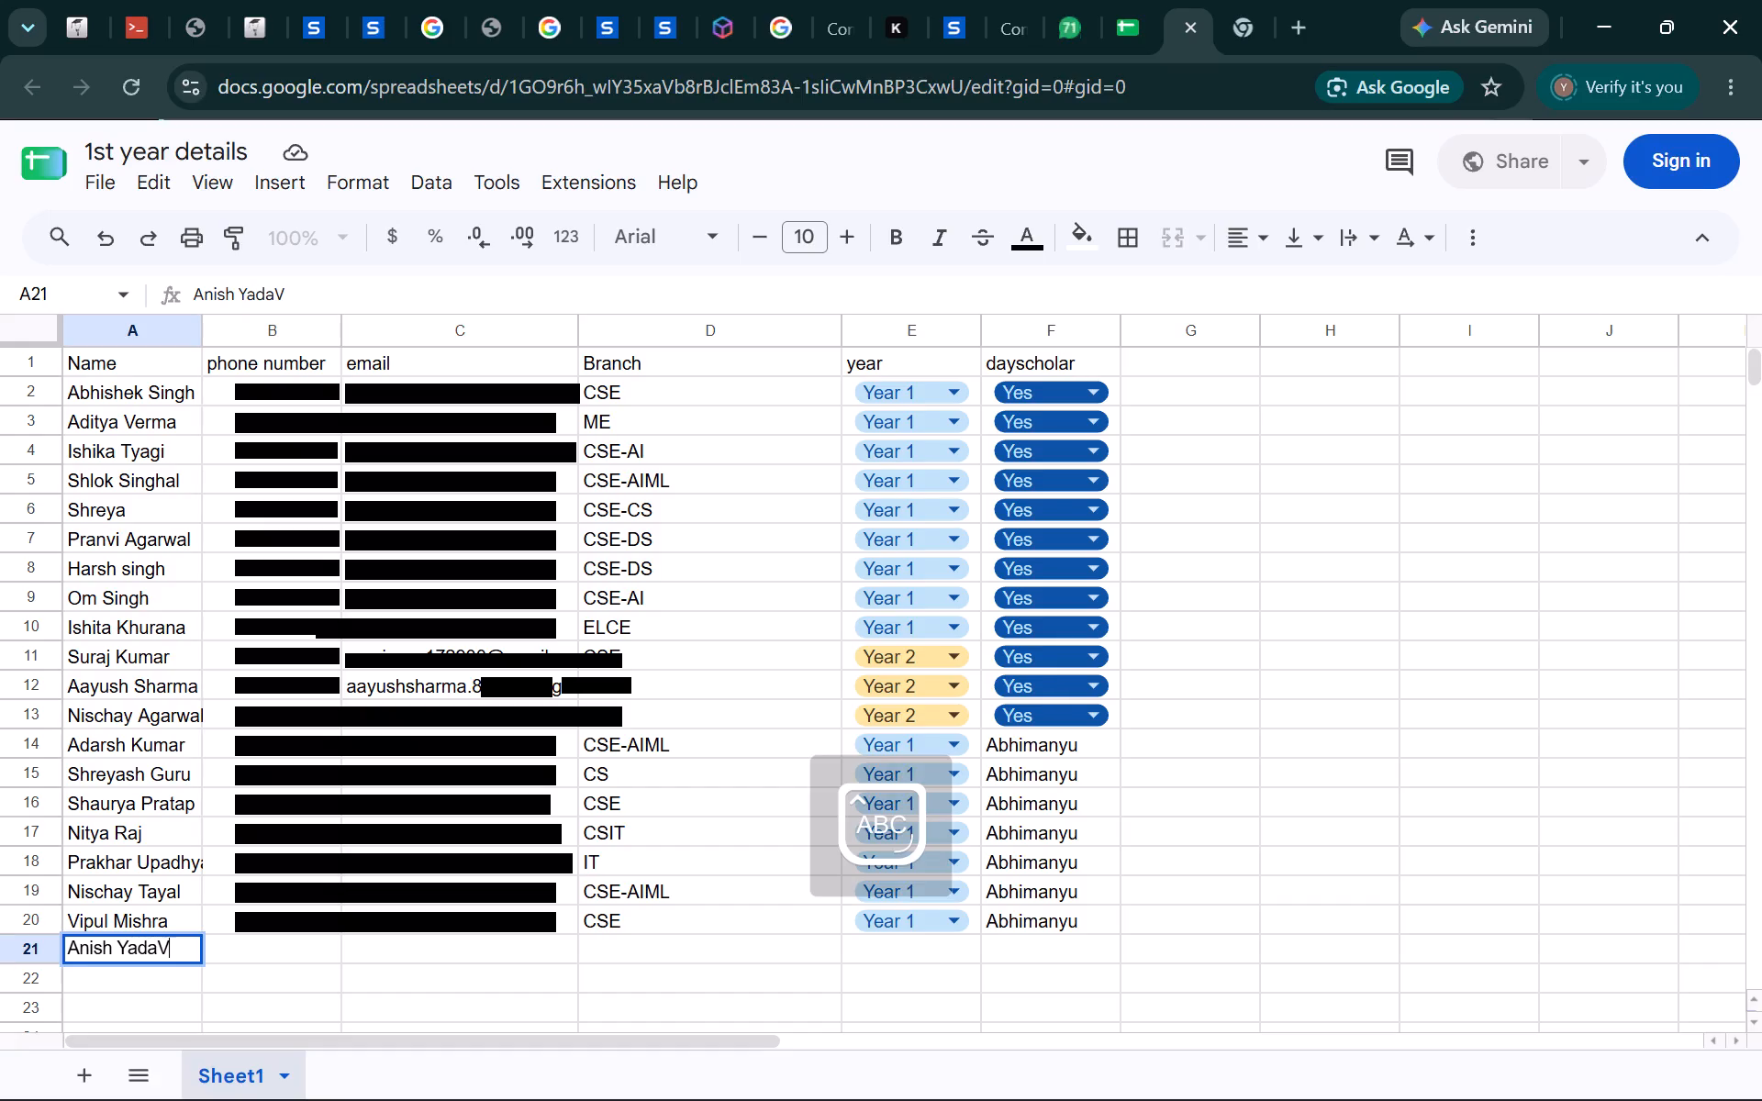
key(BackSpace)
key(equal)
key(v)
key(BackSpace)
key(BackSpace)
key(v)
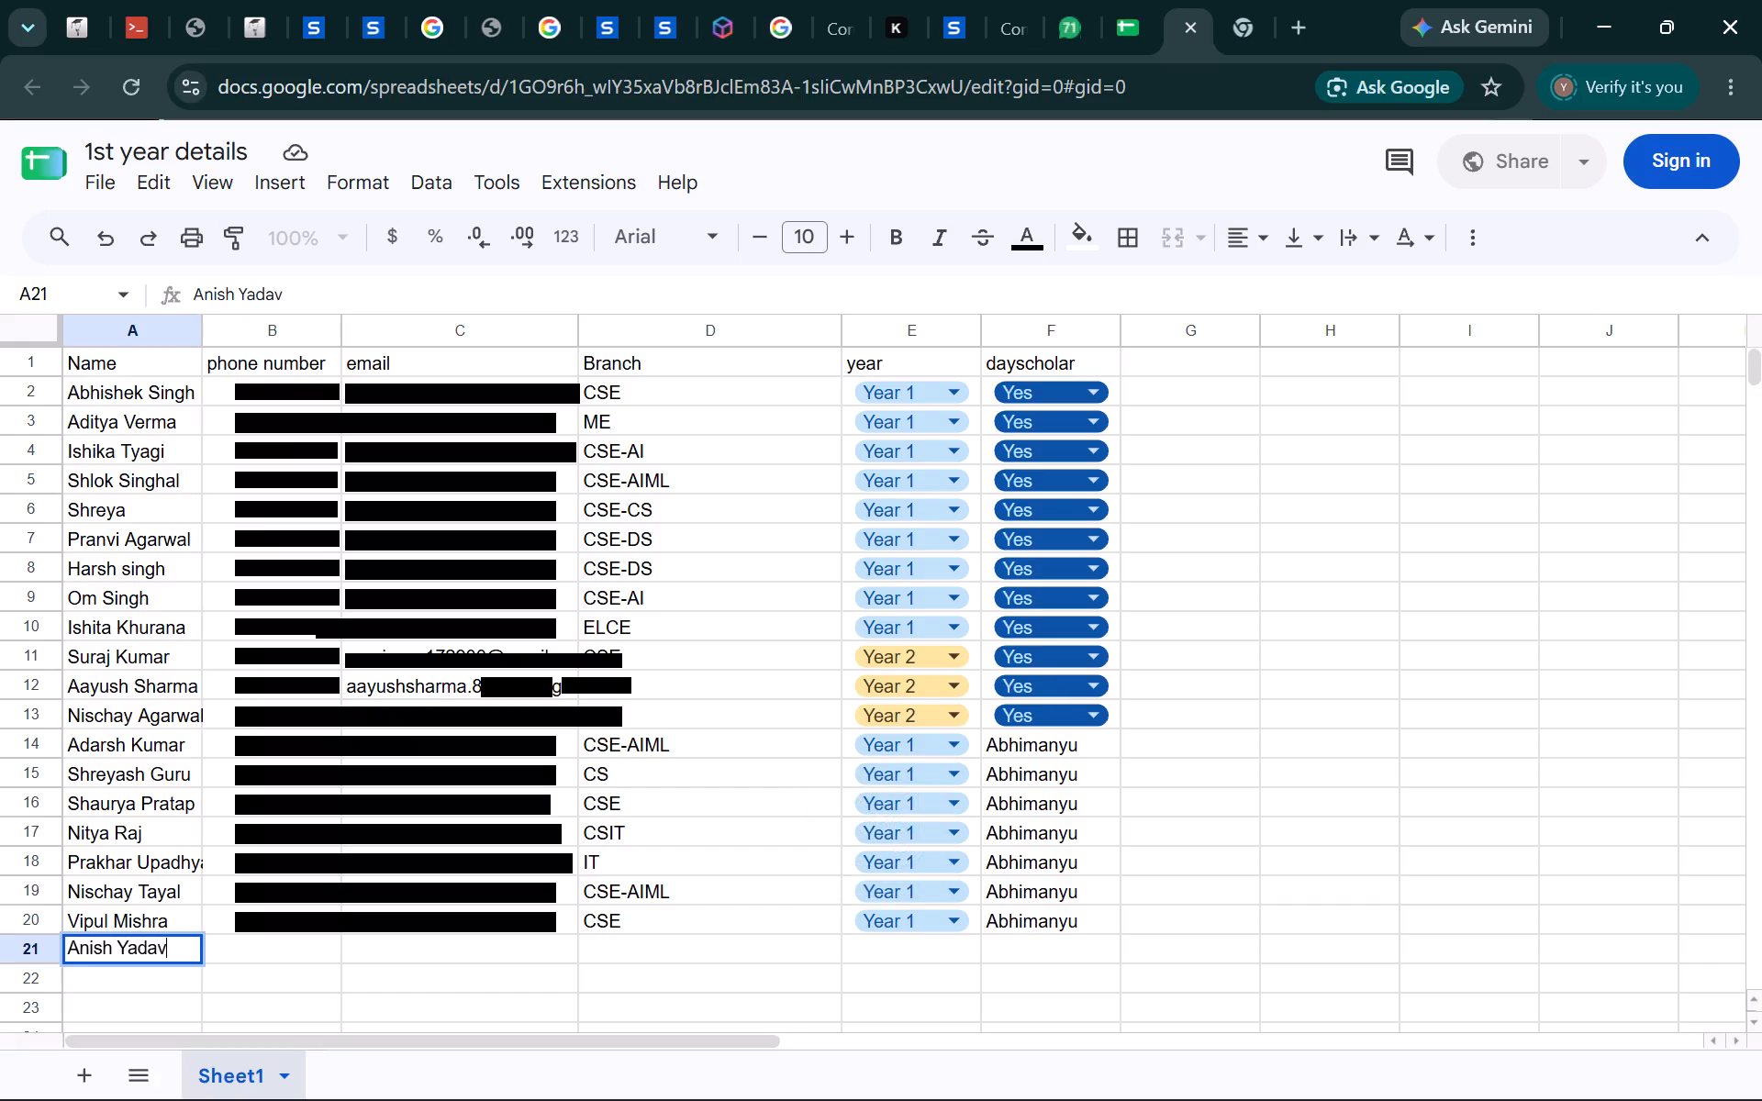
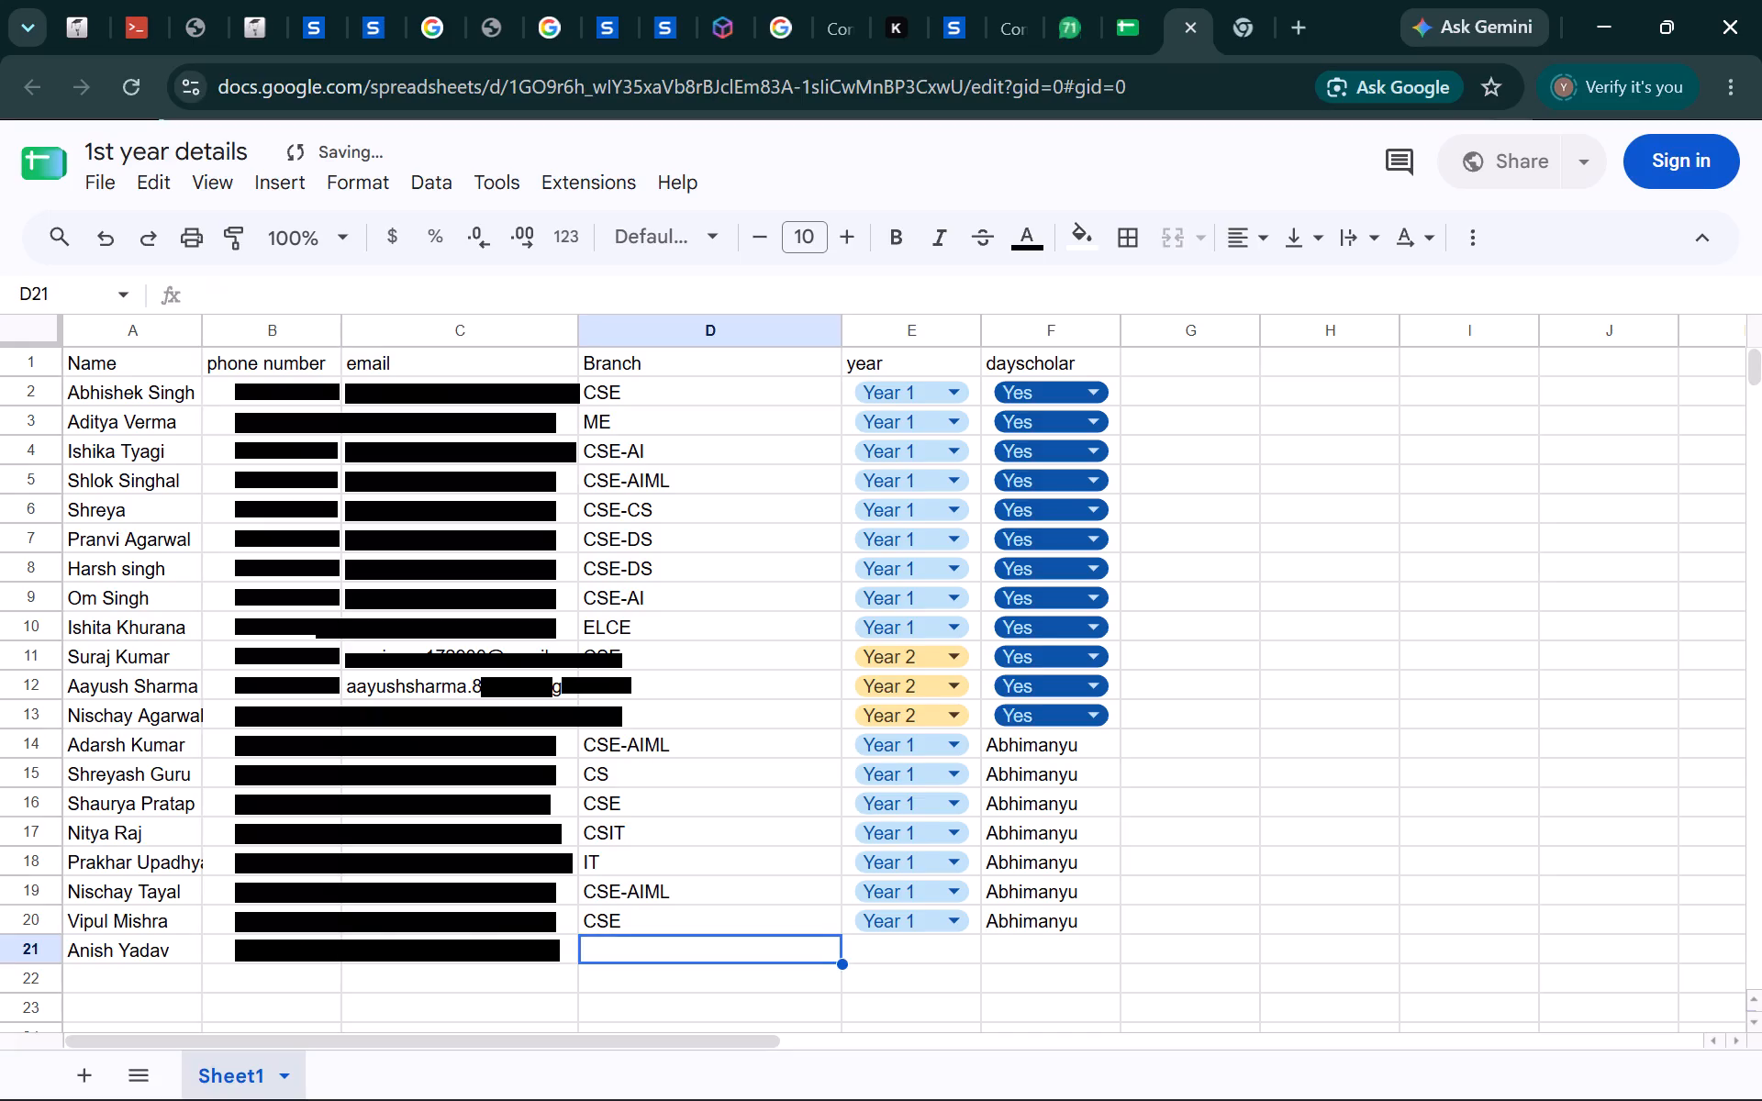
Enter CSIT as the branch in cell D21 for the newly added student.
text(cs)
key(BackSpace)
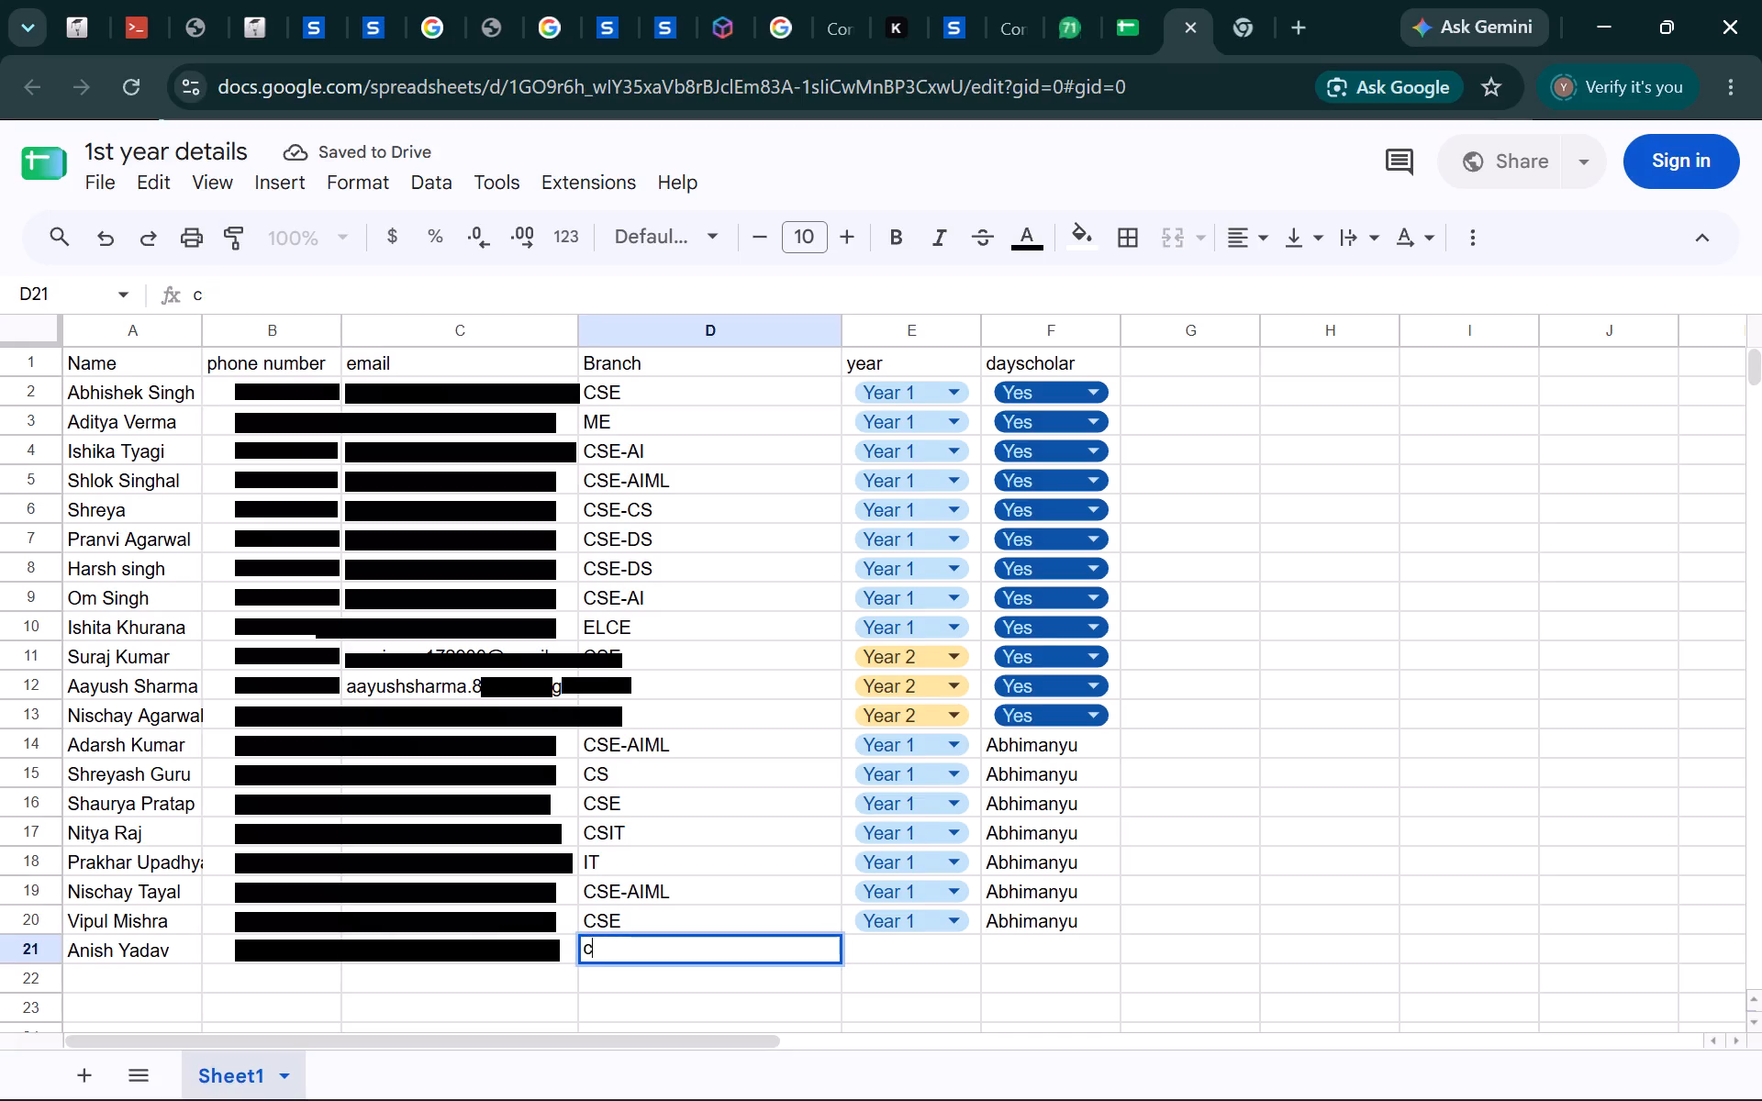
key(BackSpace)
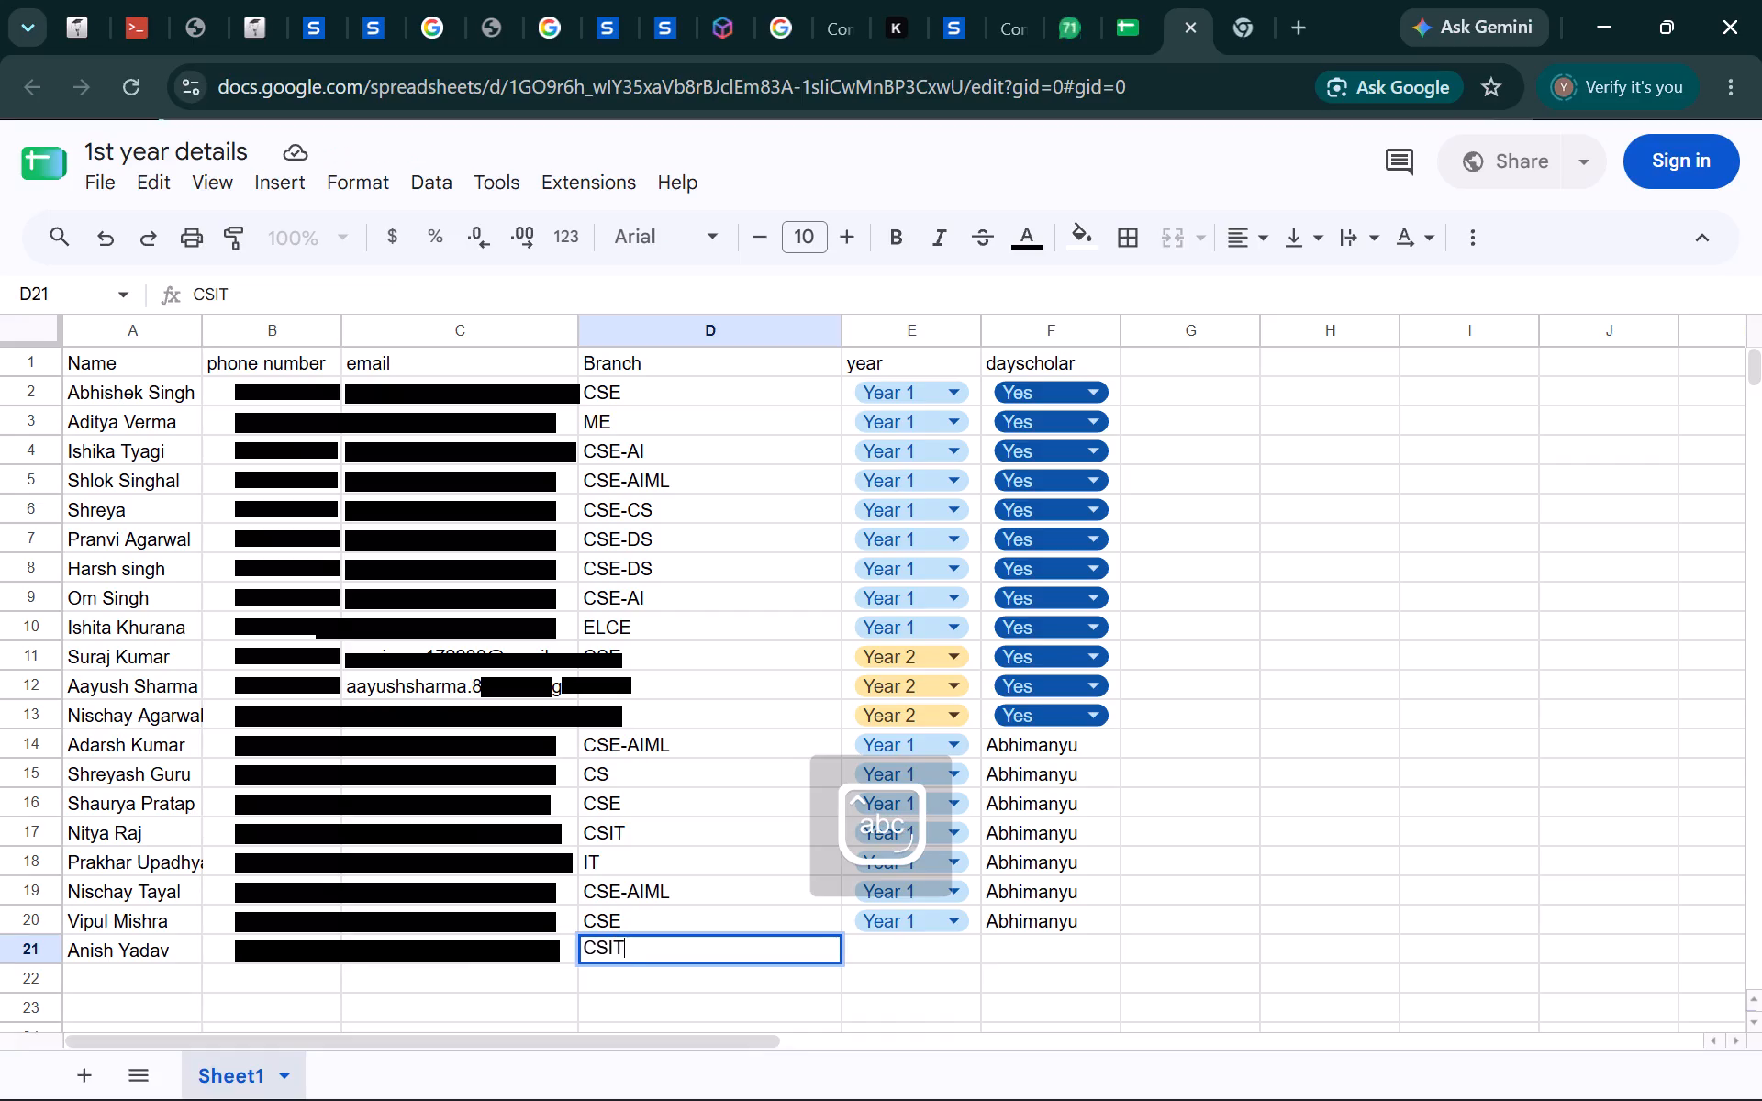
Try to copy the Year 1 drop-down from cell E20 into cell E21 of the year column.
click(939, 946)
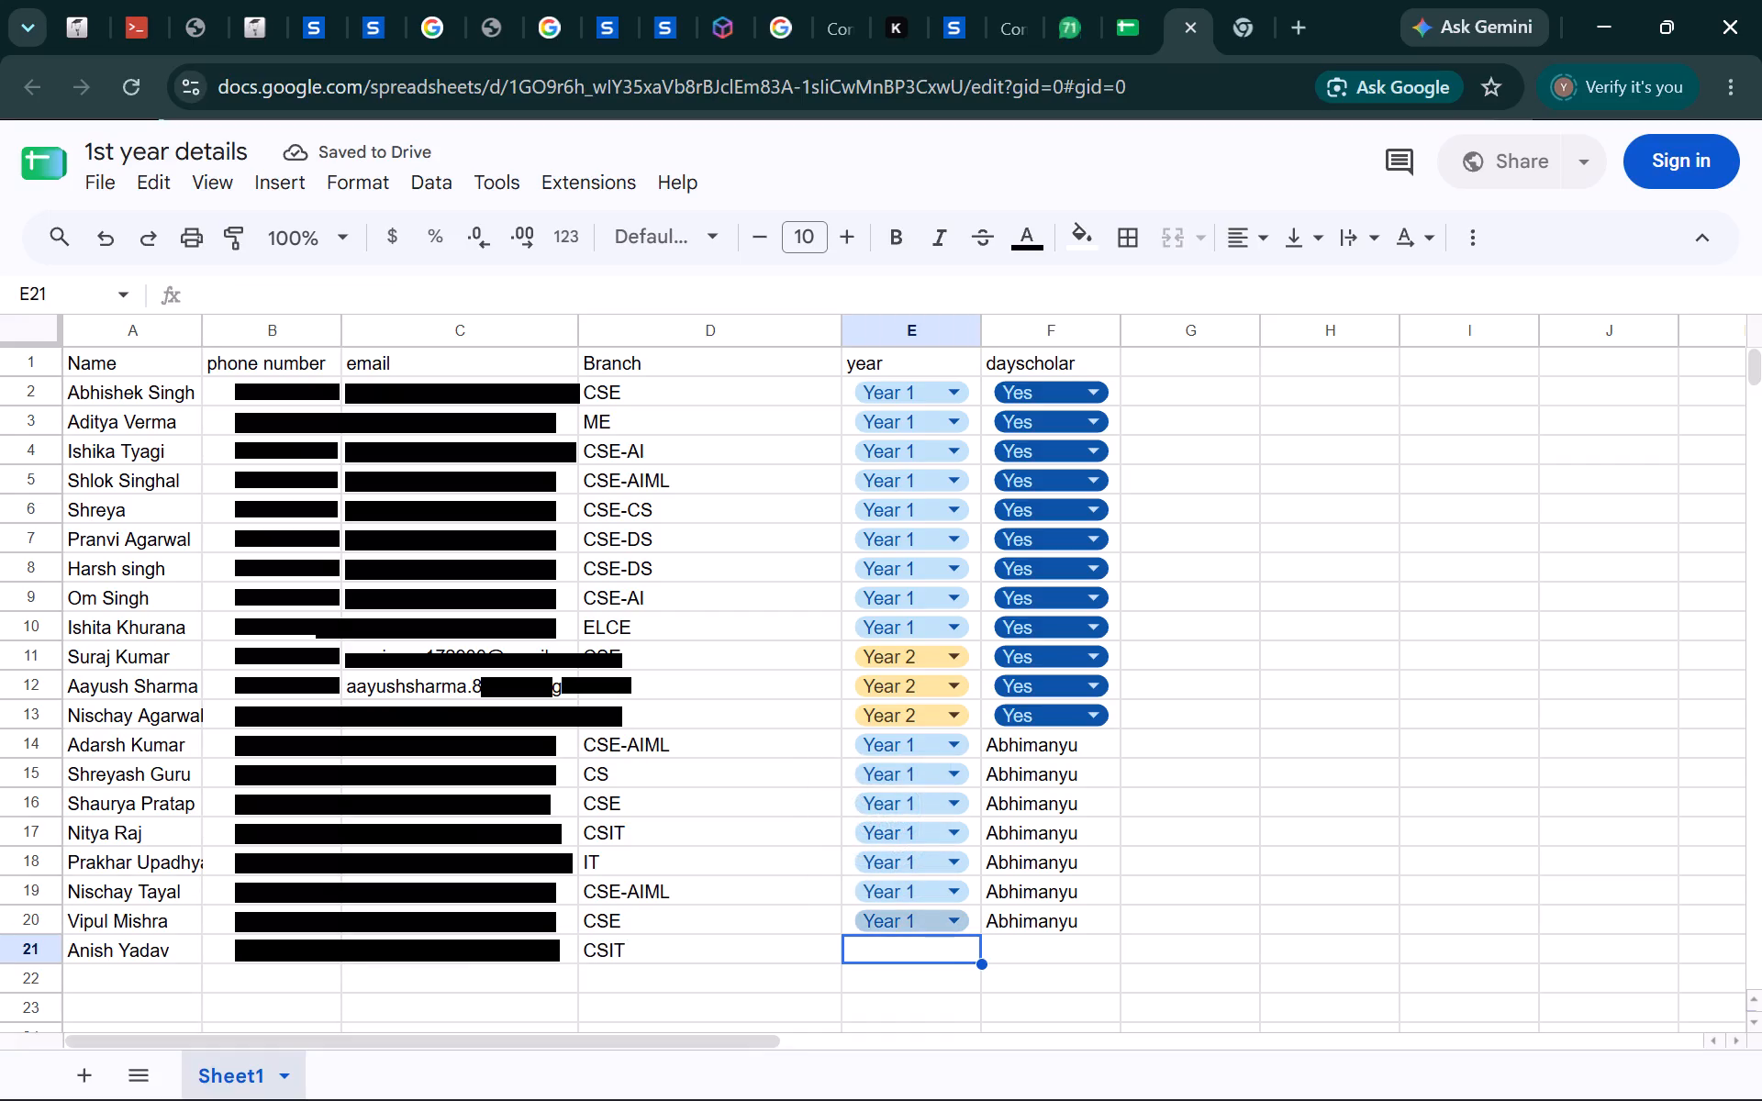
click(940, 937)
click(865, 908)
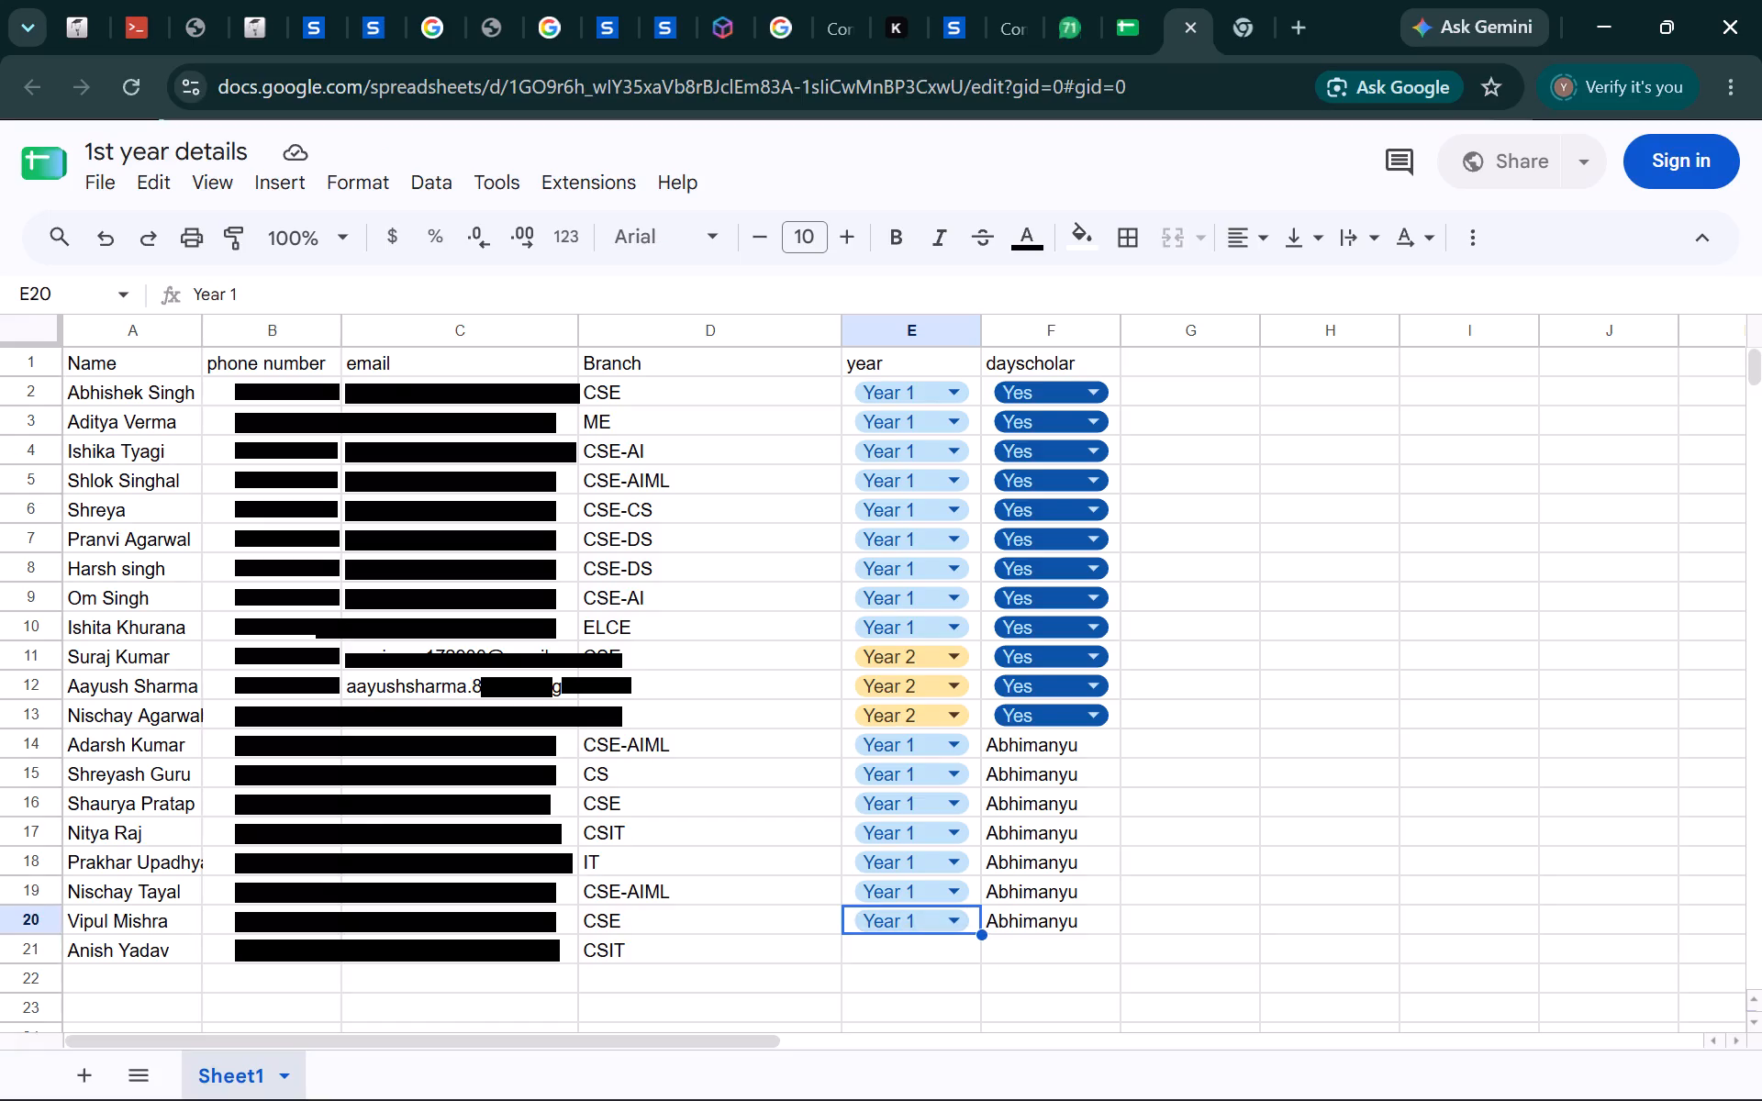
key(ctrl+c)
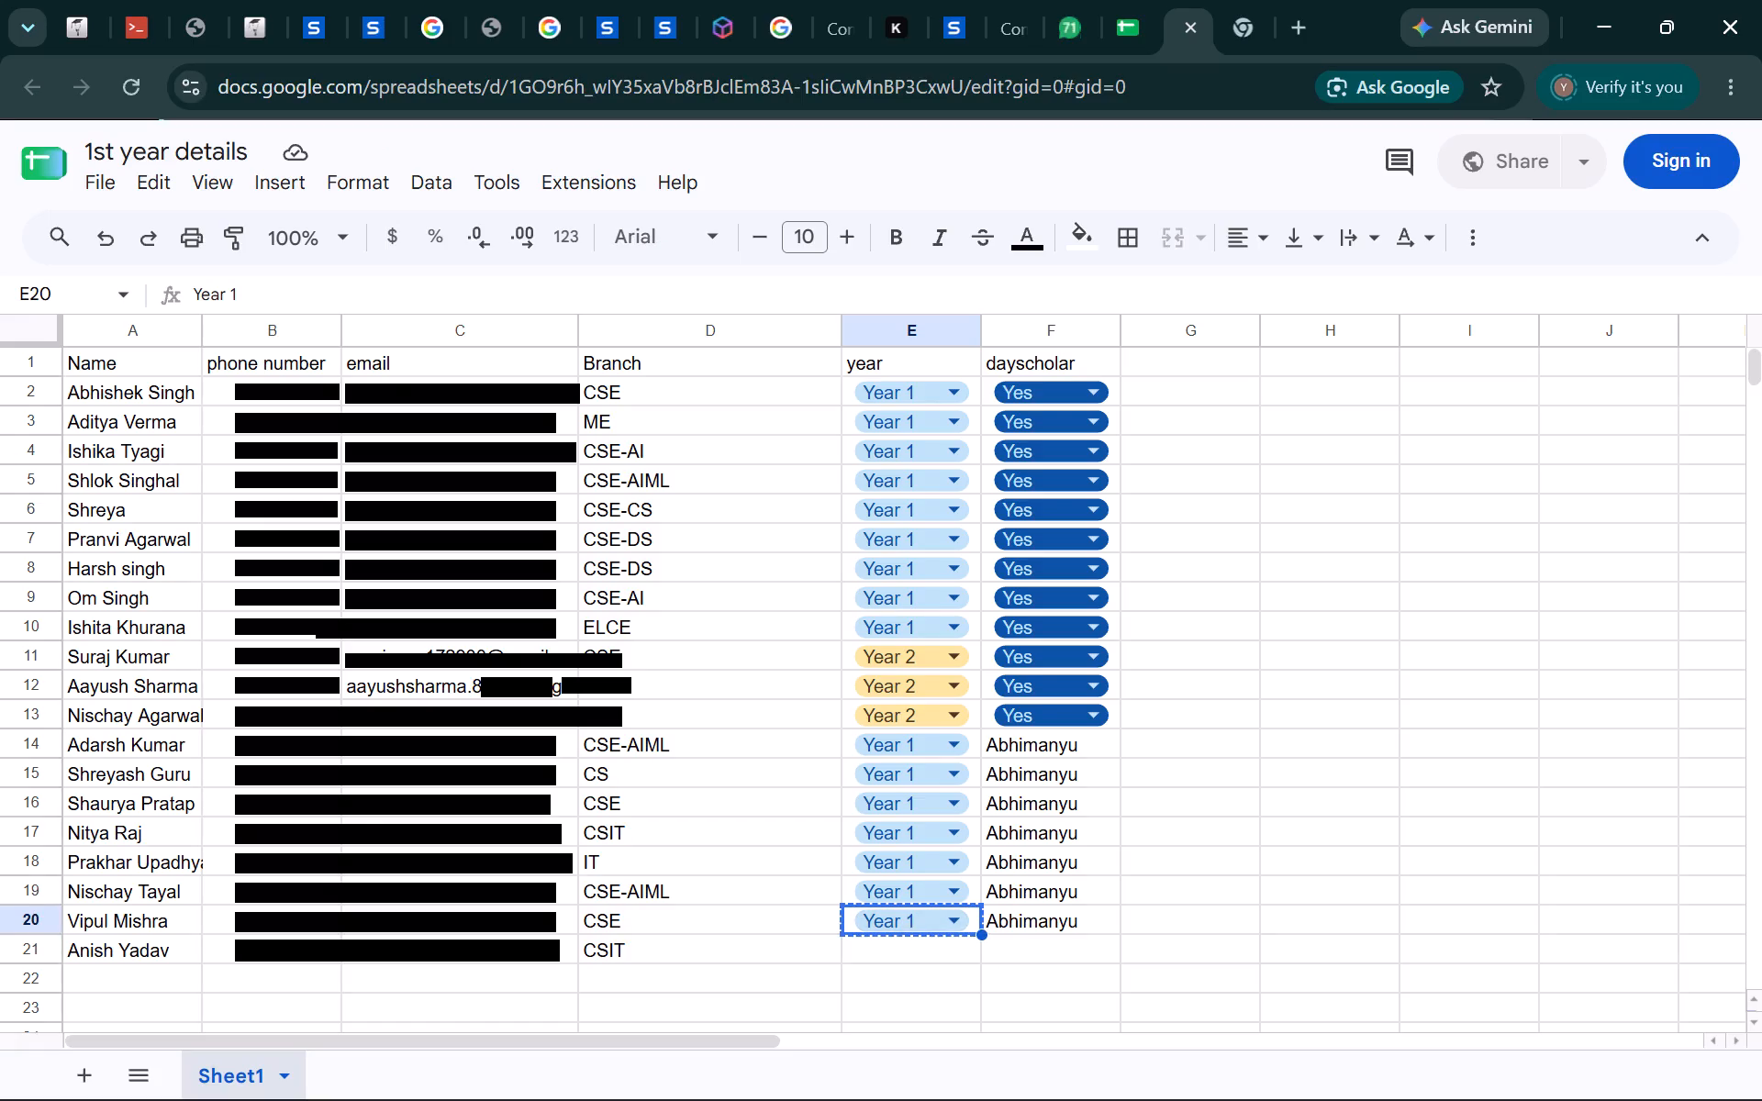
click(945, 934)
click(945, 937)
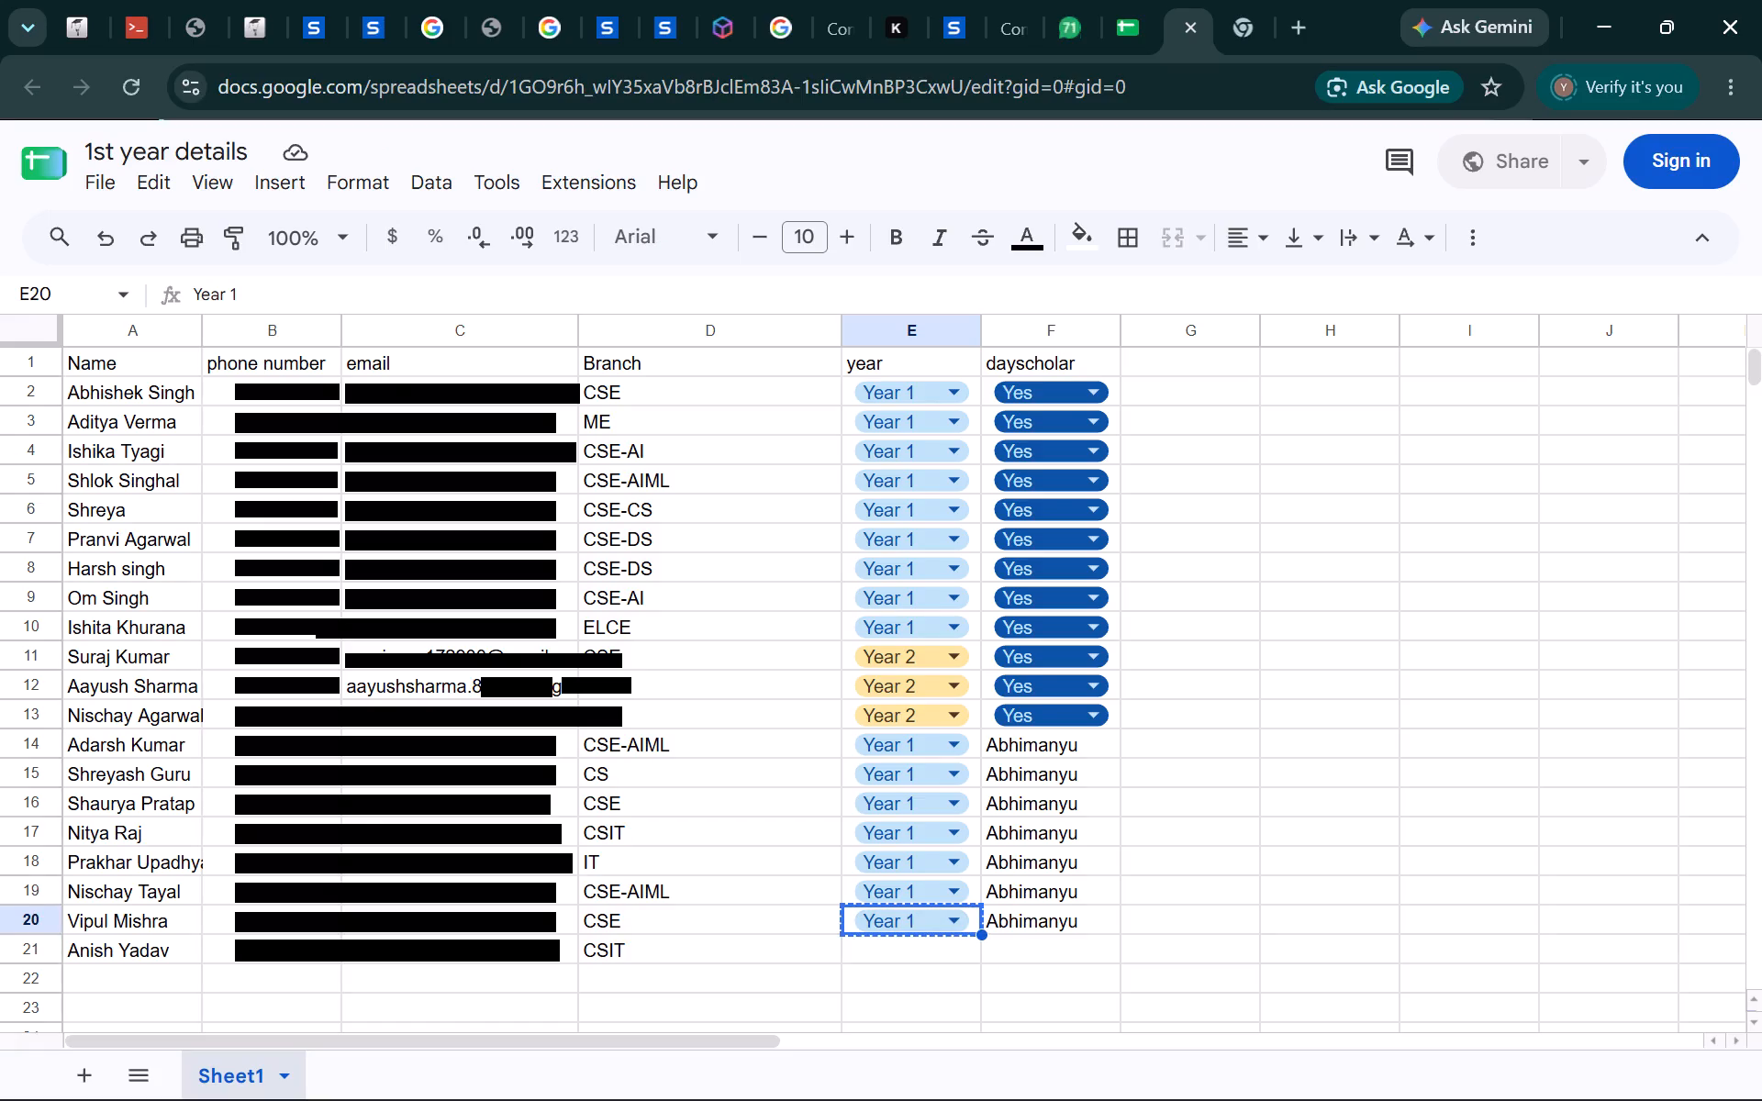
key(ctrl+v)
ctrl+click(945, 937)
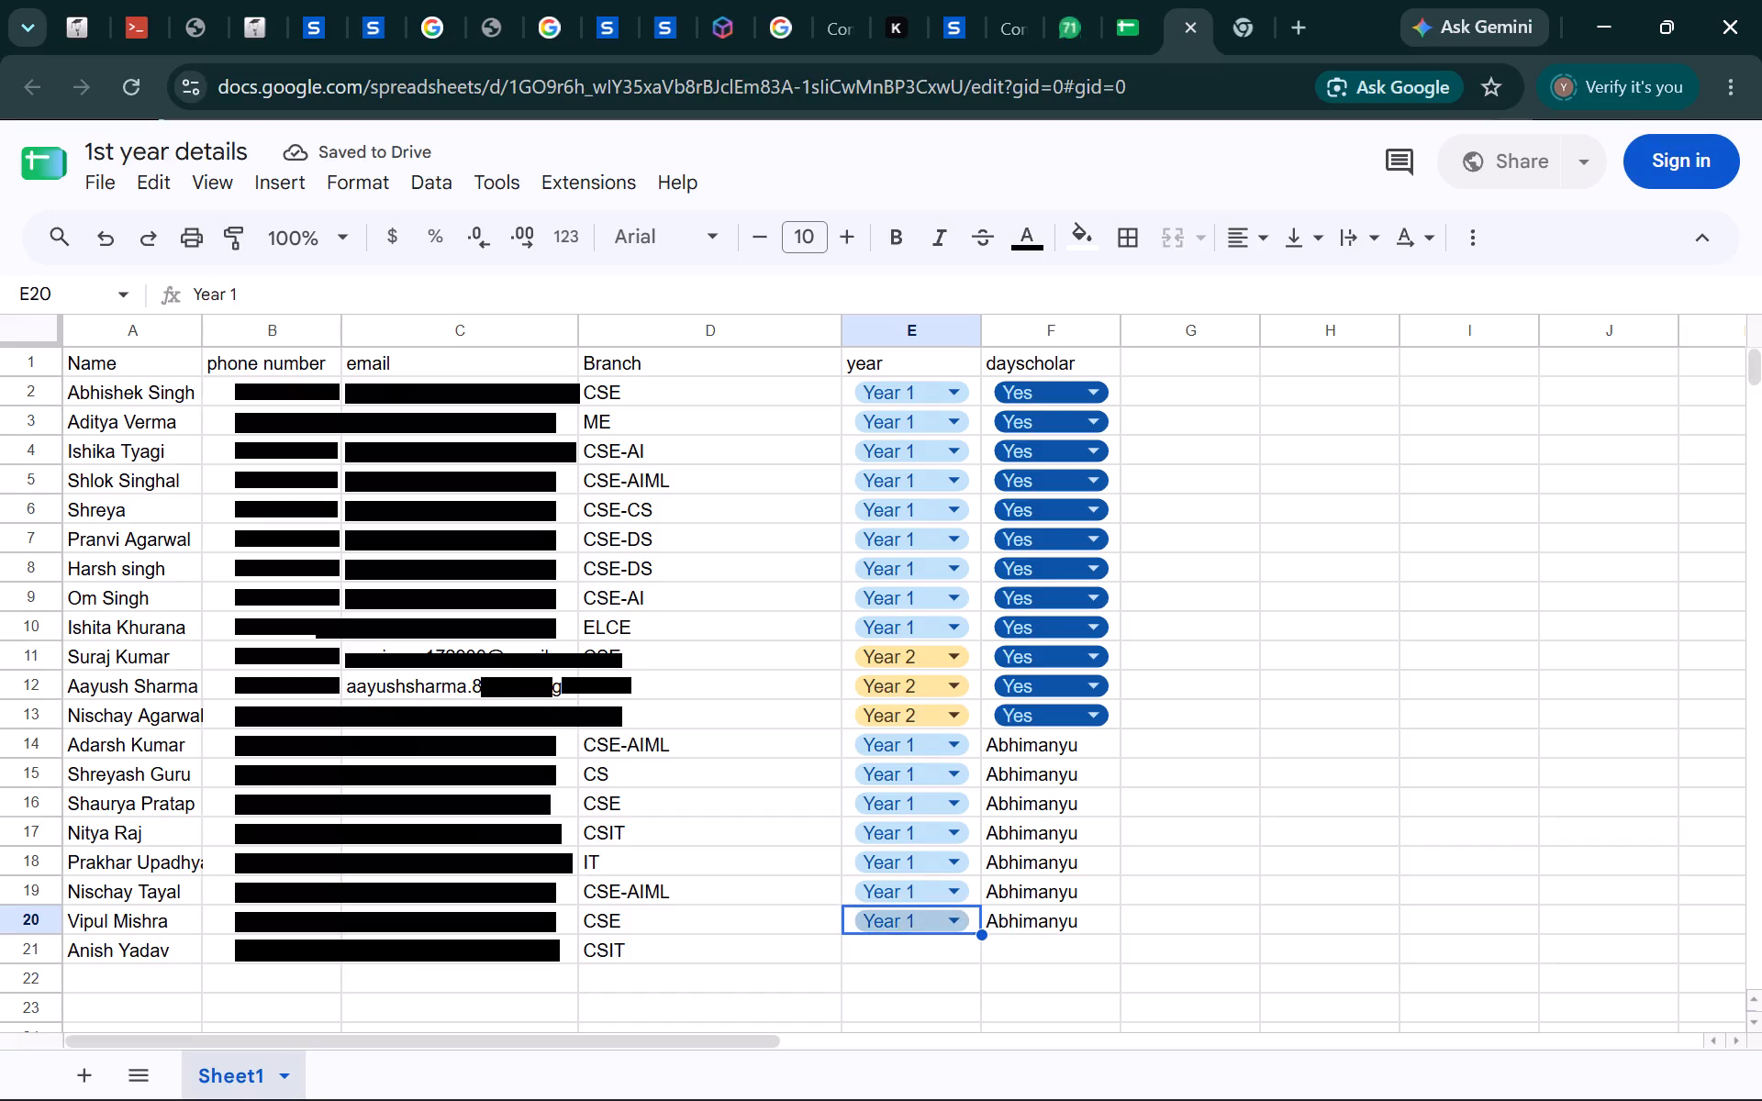
Move the Year 1 drop-down from E20 to E21 and copy it back into E20, so both rows have it.
drag(973, 937, 913, 704)
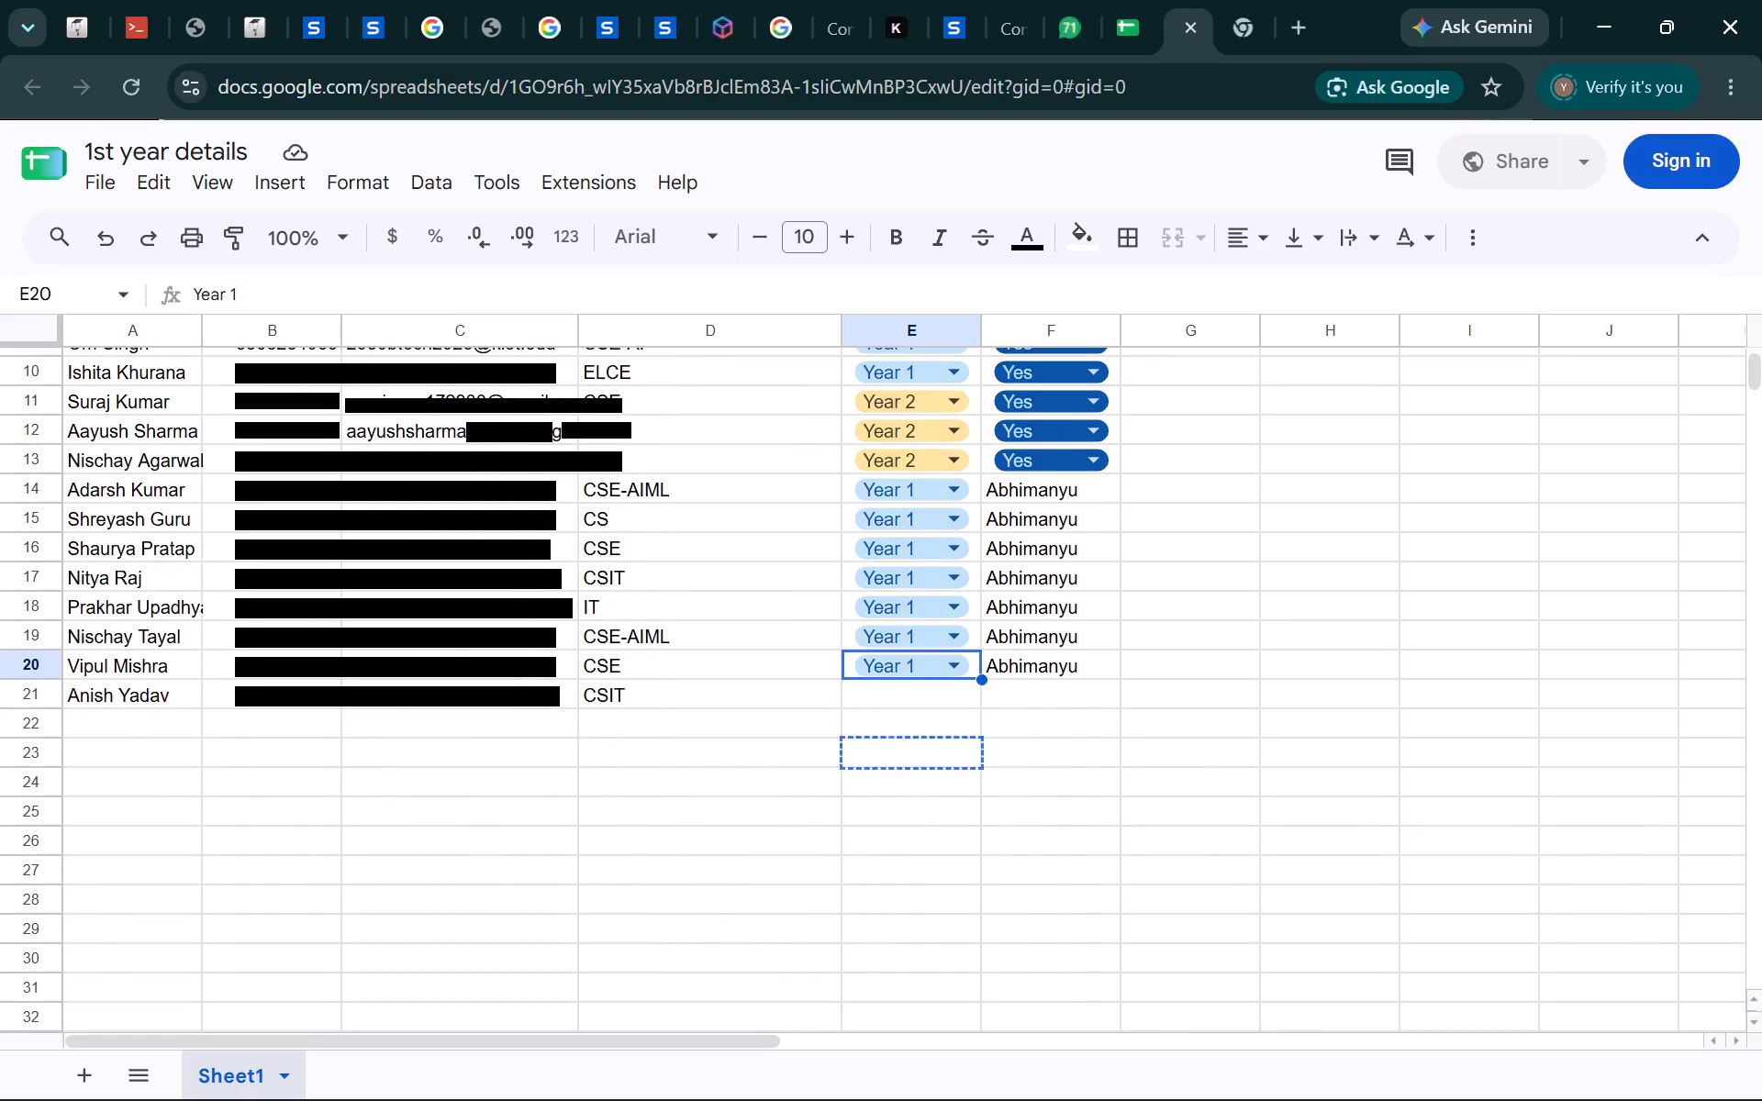
drag(913, 704, 912, 690)
key(ctrl+c)
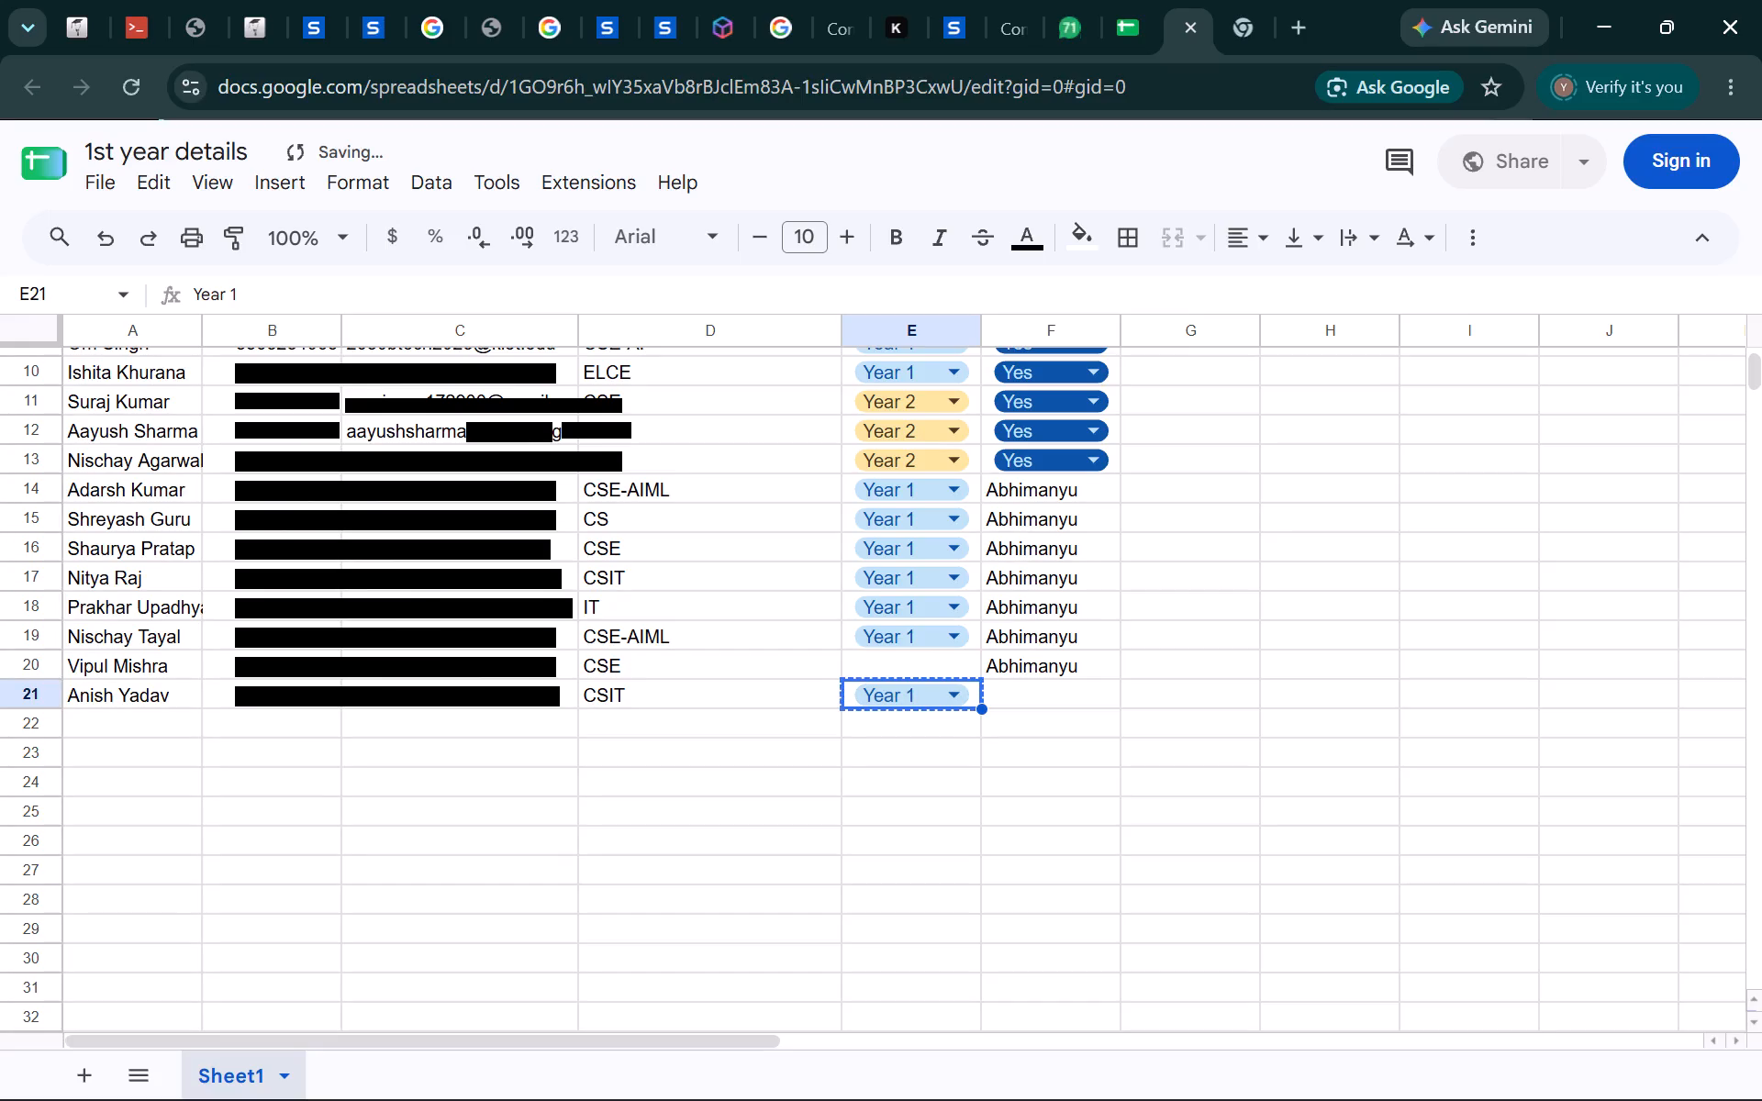
click(921, 658)
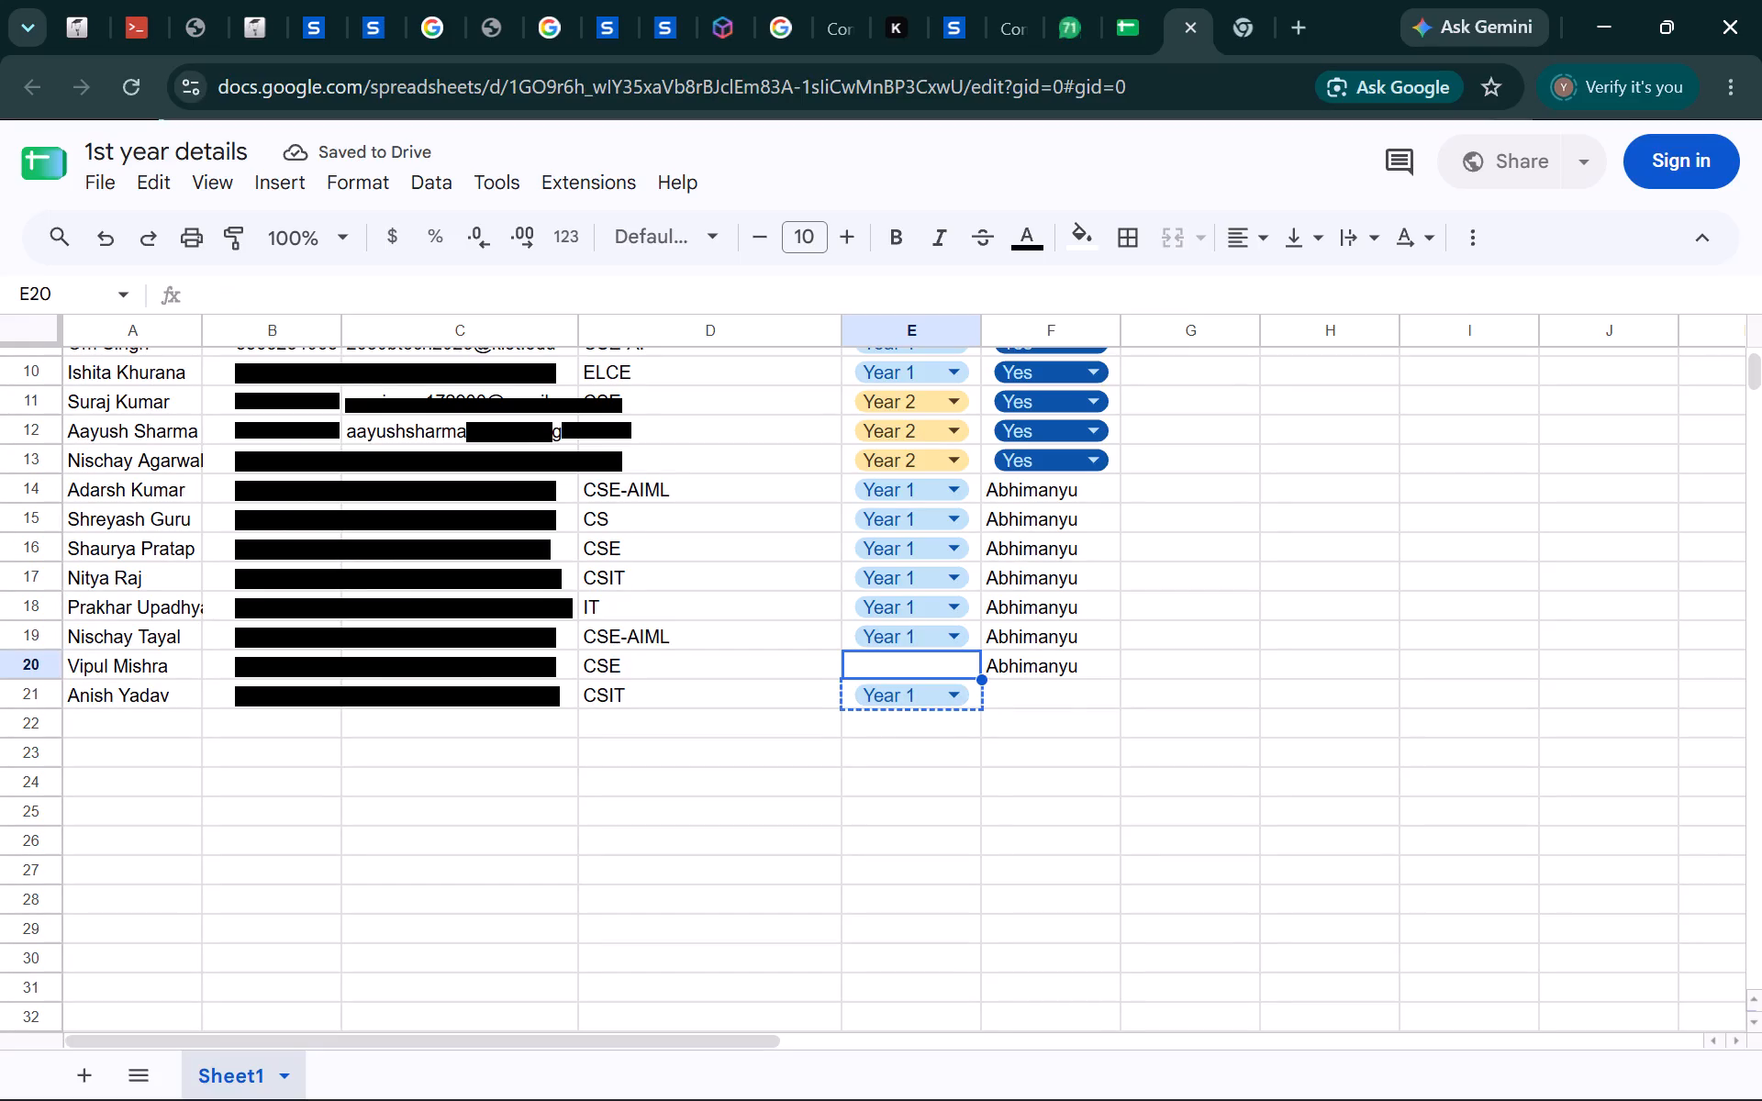
key(ctrl+v)
Paste the copied Year 1 drop-down into cells E22 to E41 of the year column.
drag(934, 720, 917, 985)
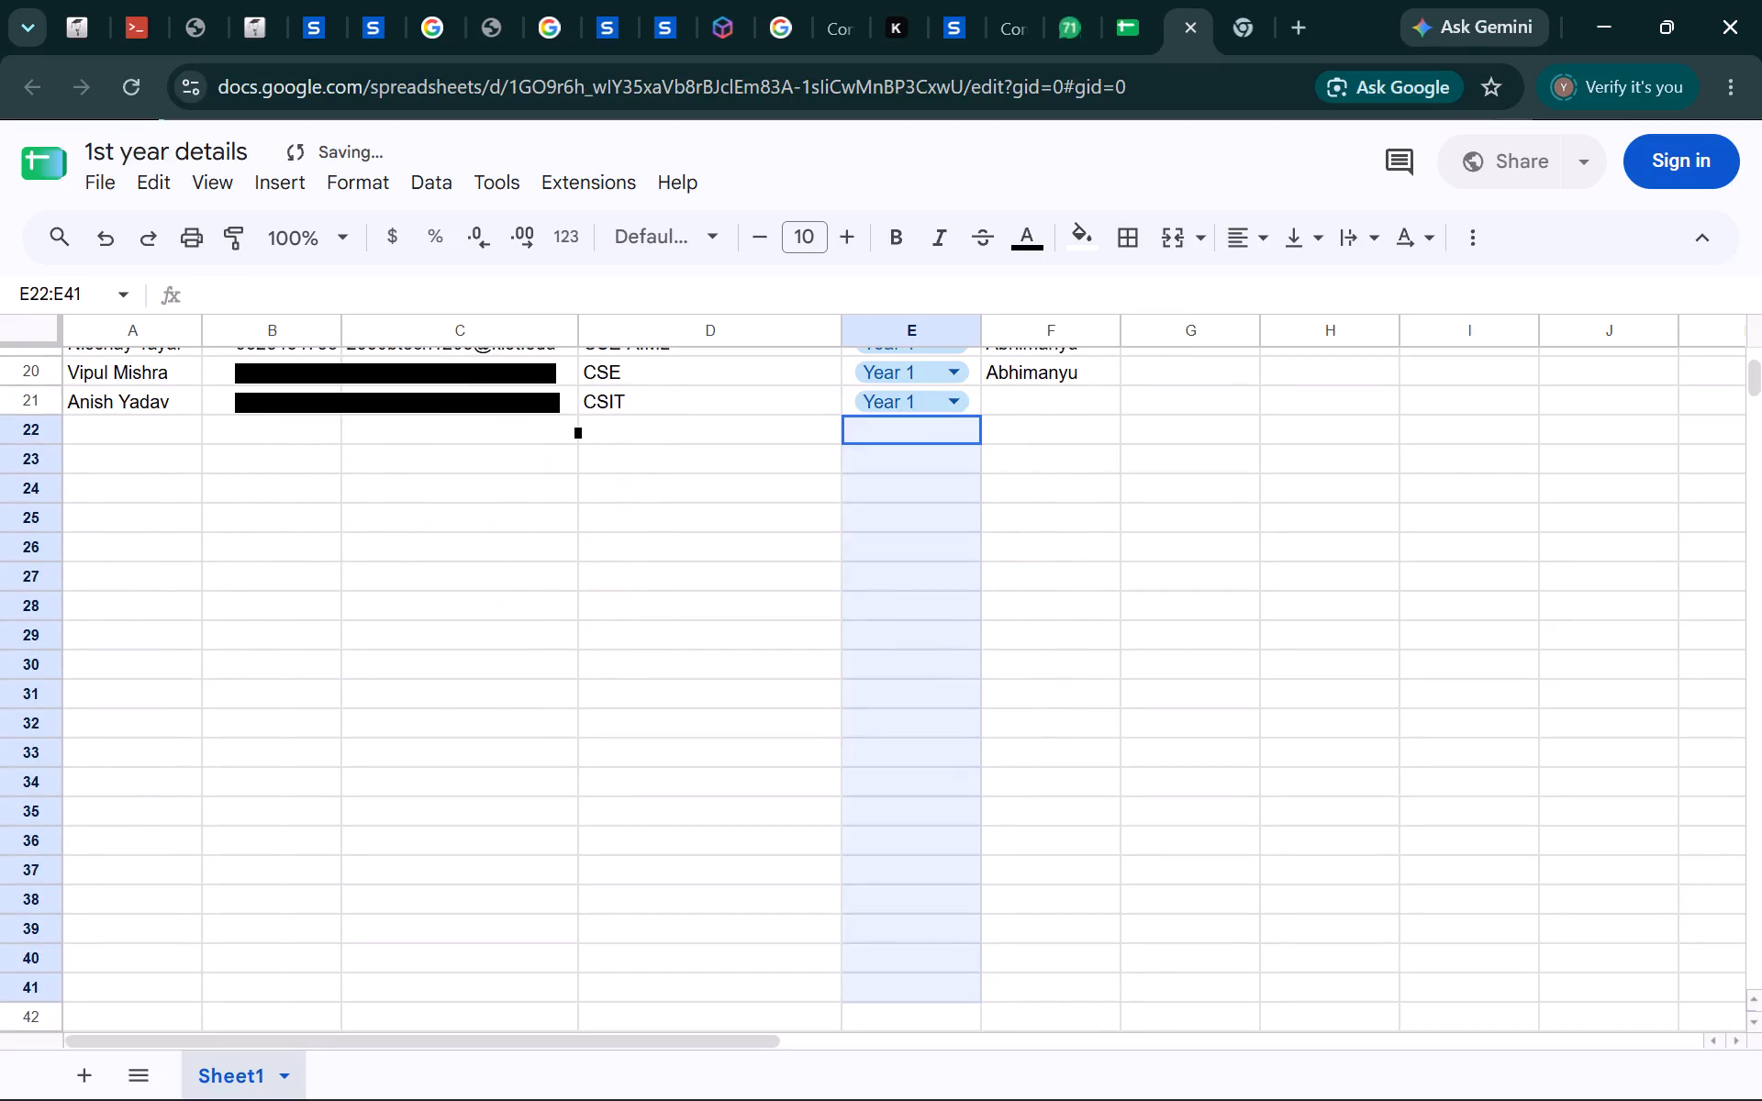
drag(917, 985, 913, 987)
key(ctrl+v)
click(1193, 694)
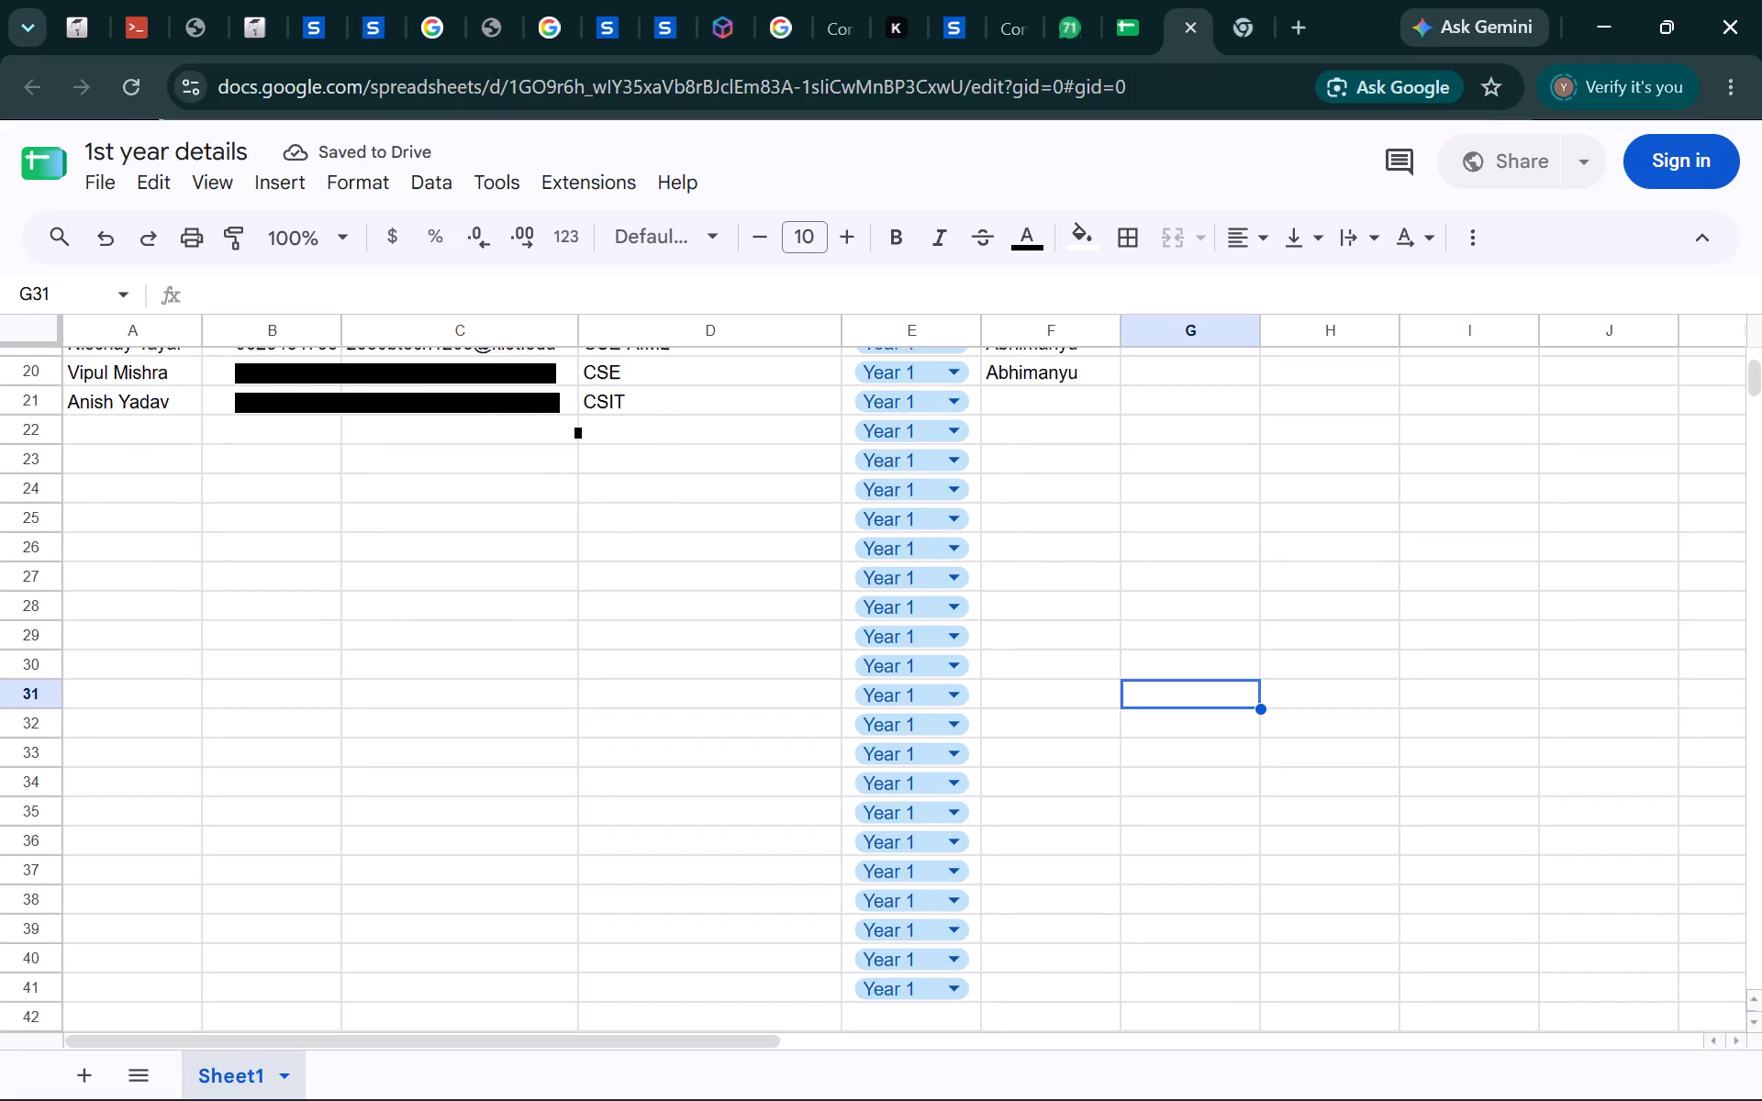
Add Year 3 and Year 4 as new options in the year drop-down of cell E33.
click(909, 753)
click(1094, 892)
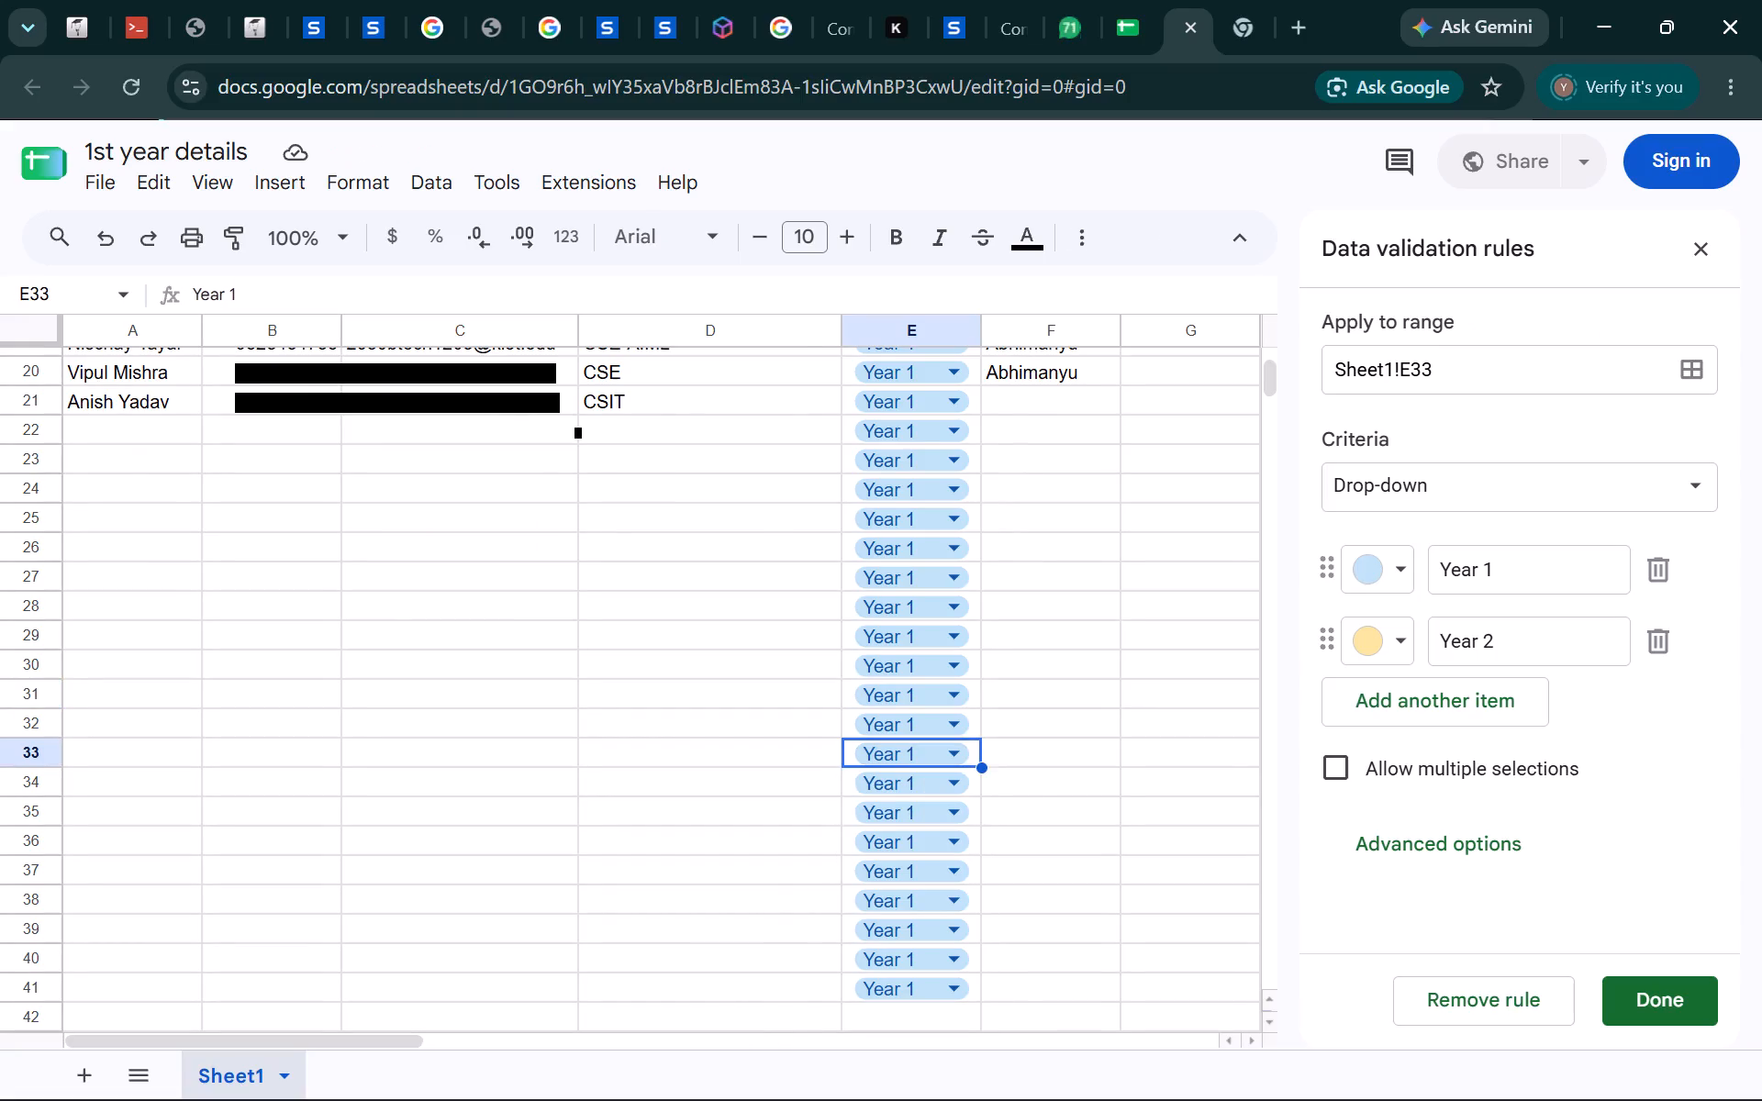
click(1442, 706)
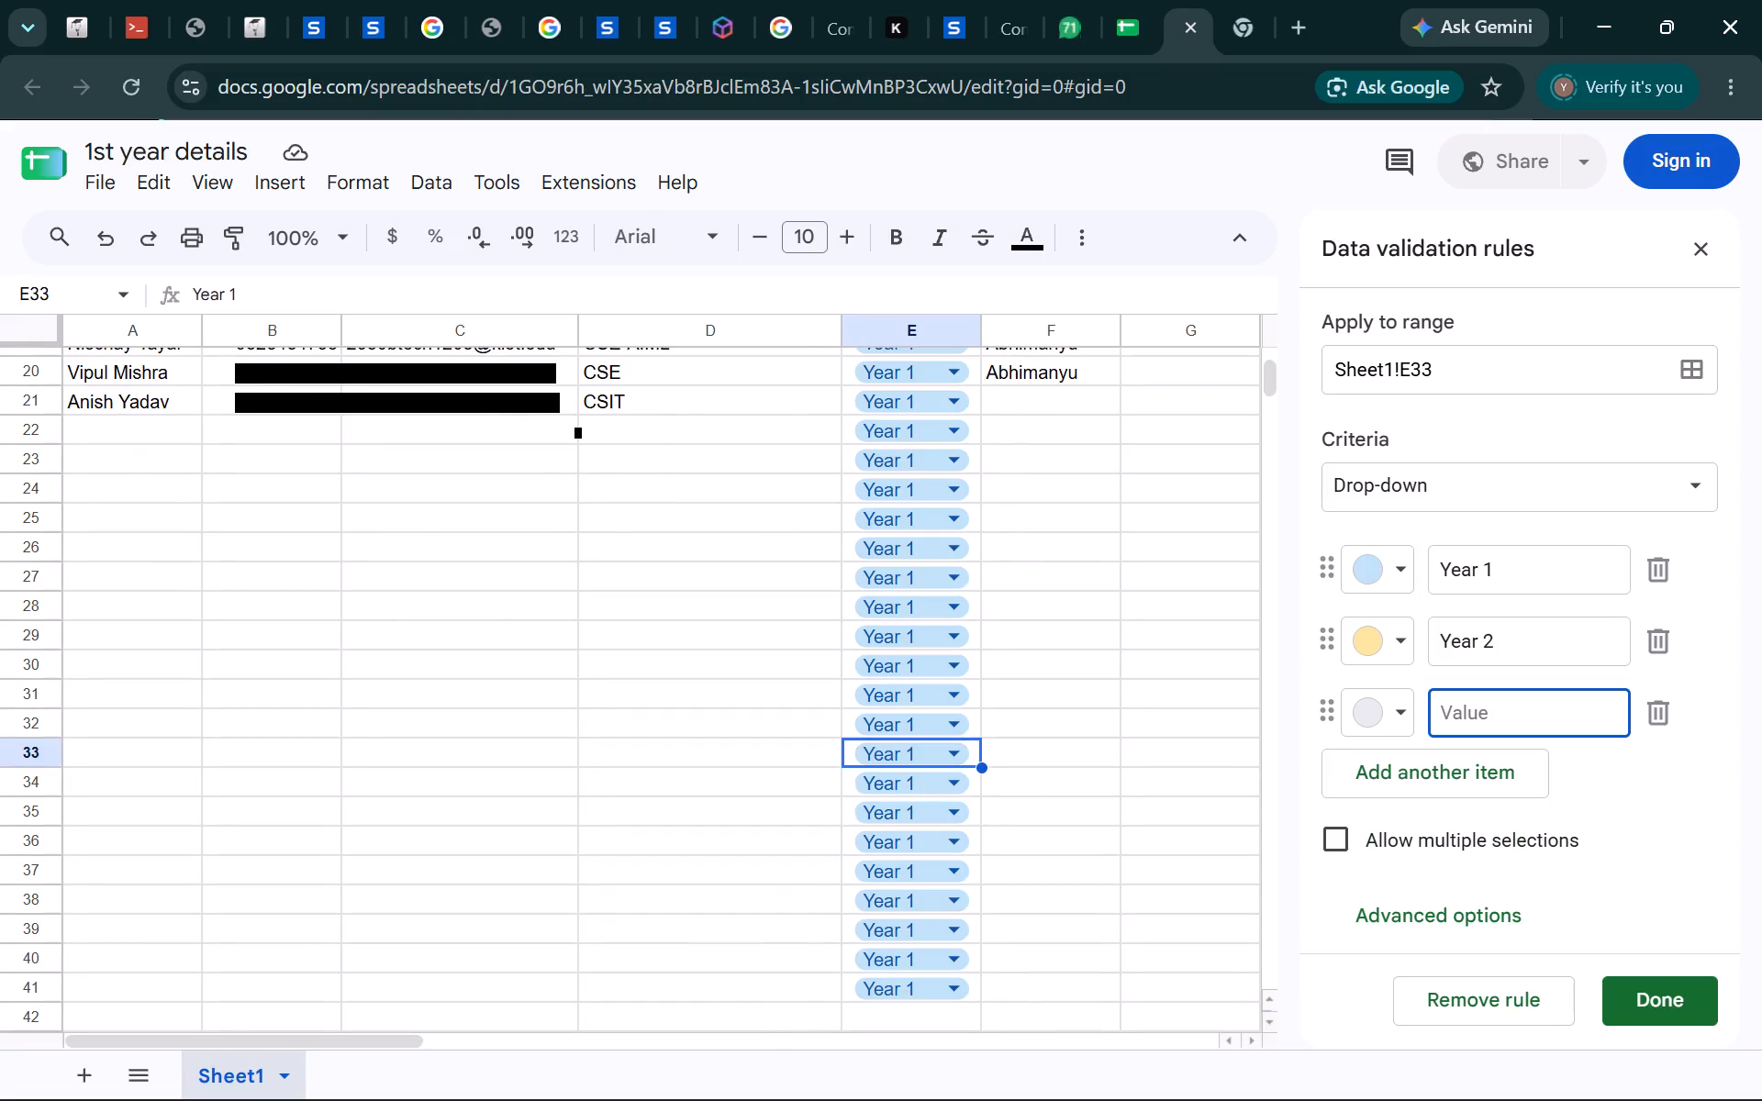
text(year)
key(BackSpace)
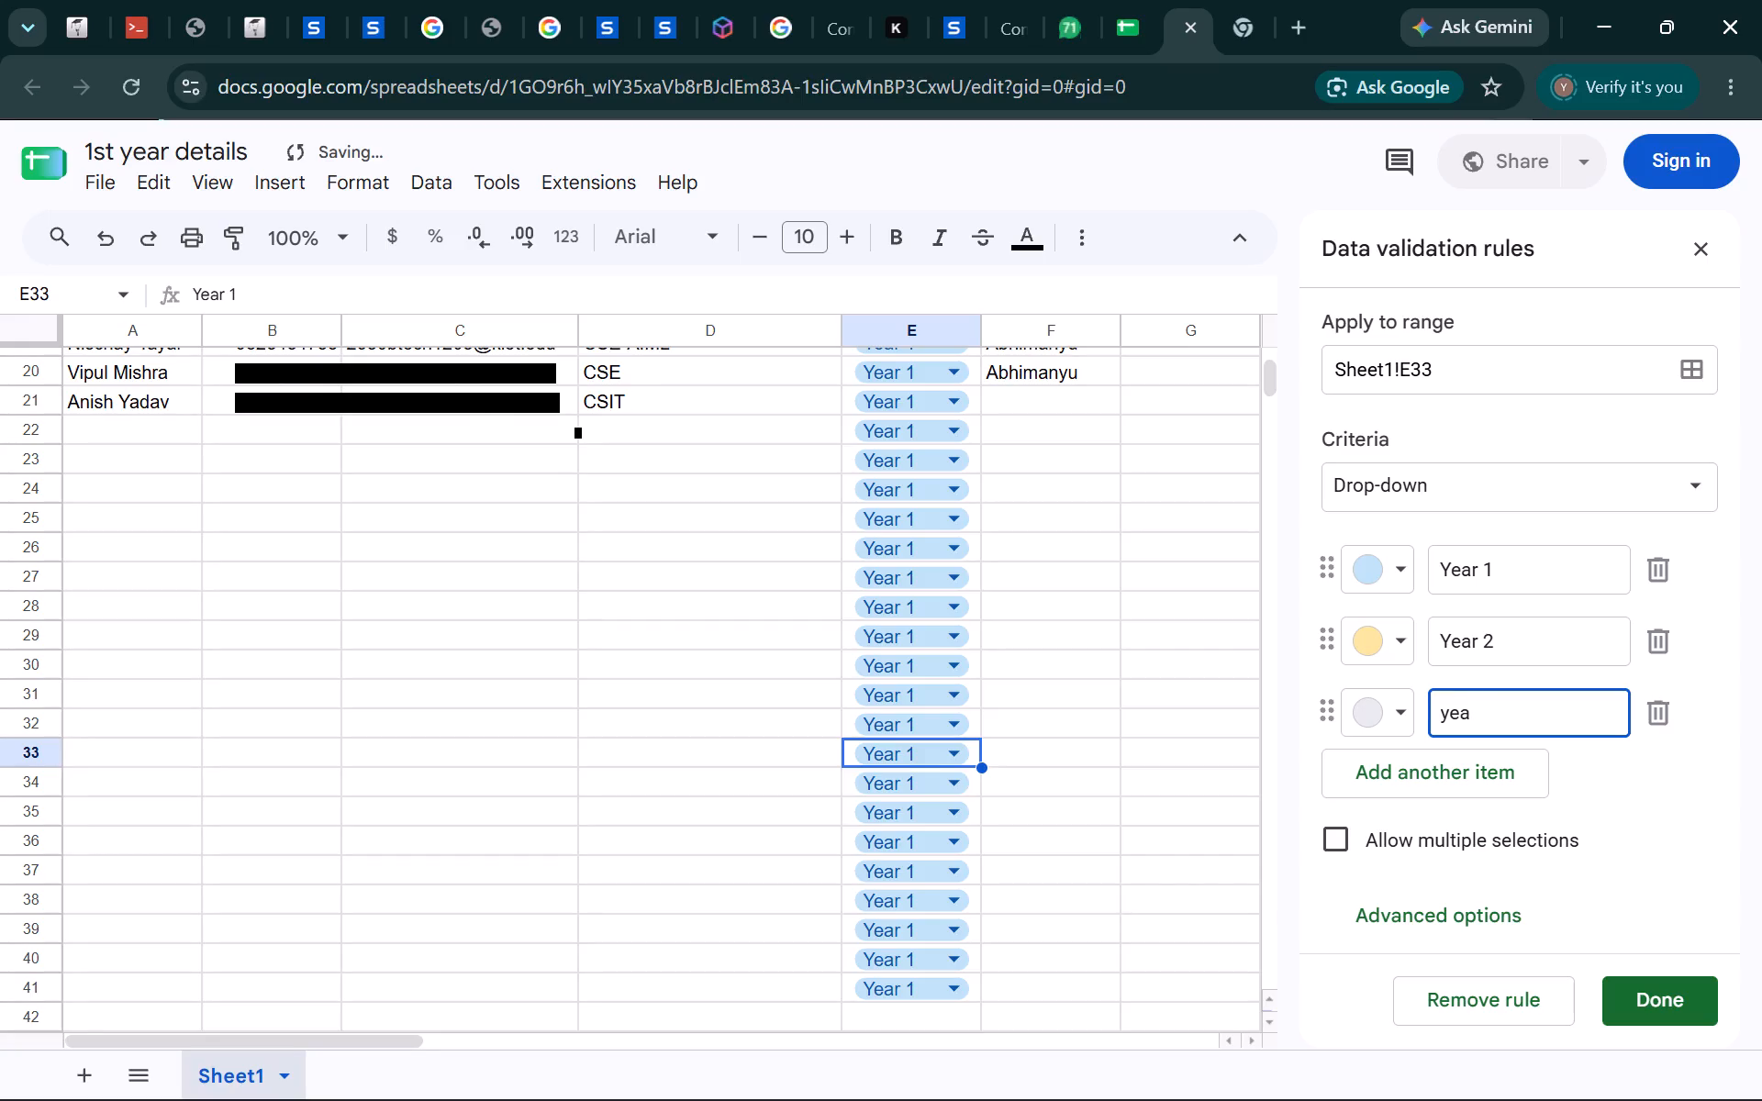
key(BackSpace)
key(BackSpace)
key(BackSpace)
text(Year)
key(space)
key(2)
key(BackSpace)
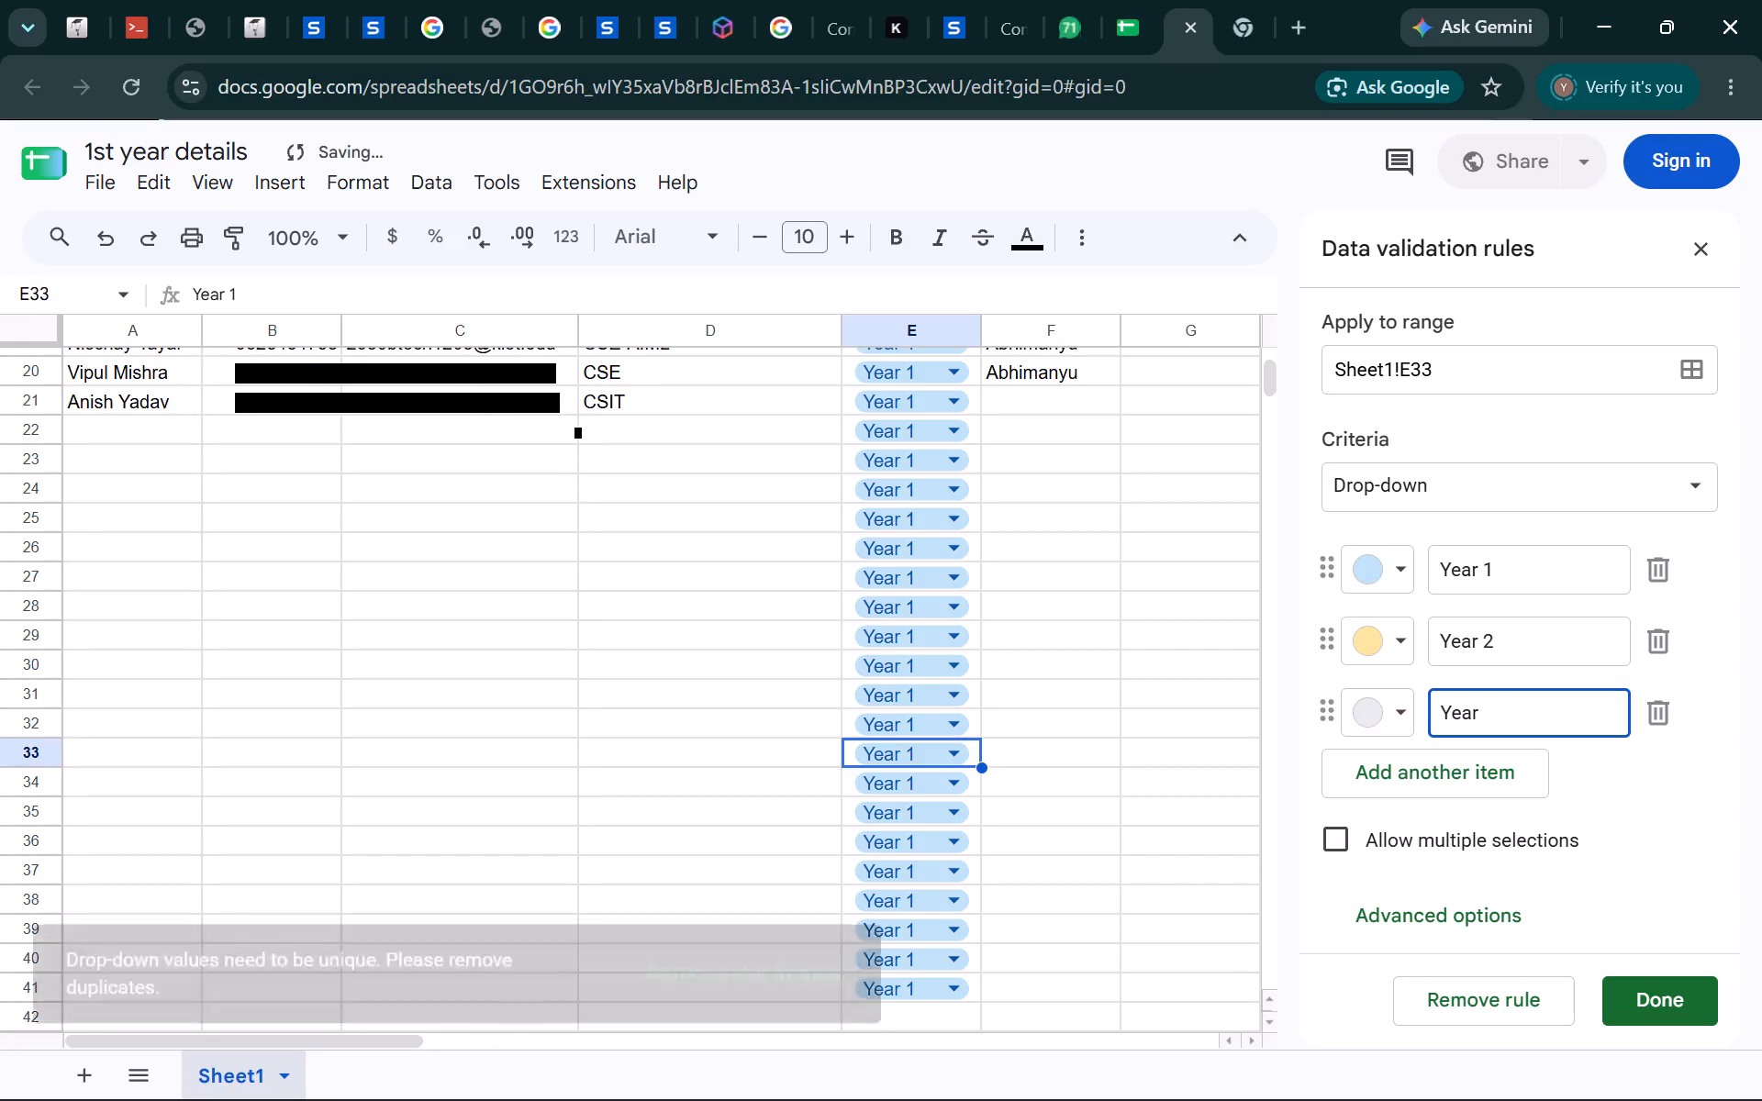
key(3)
click(1466, 786)
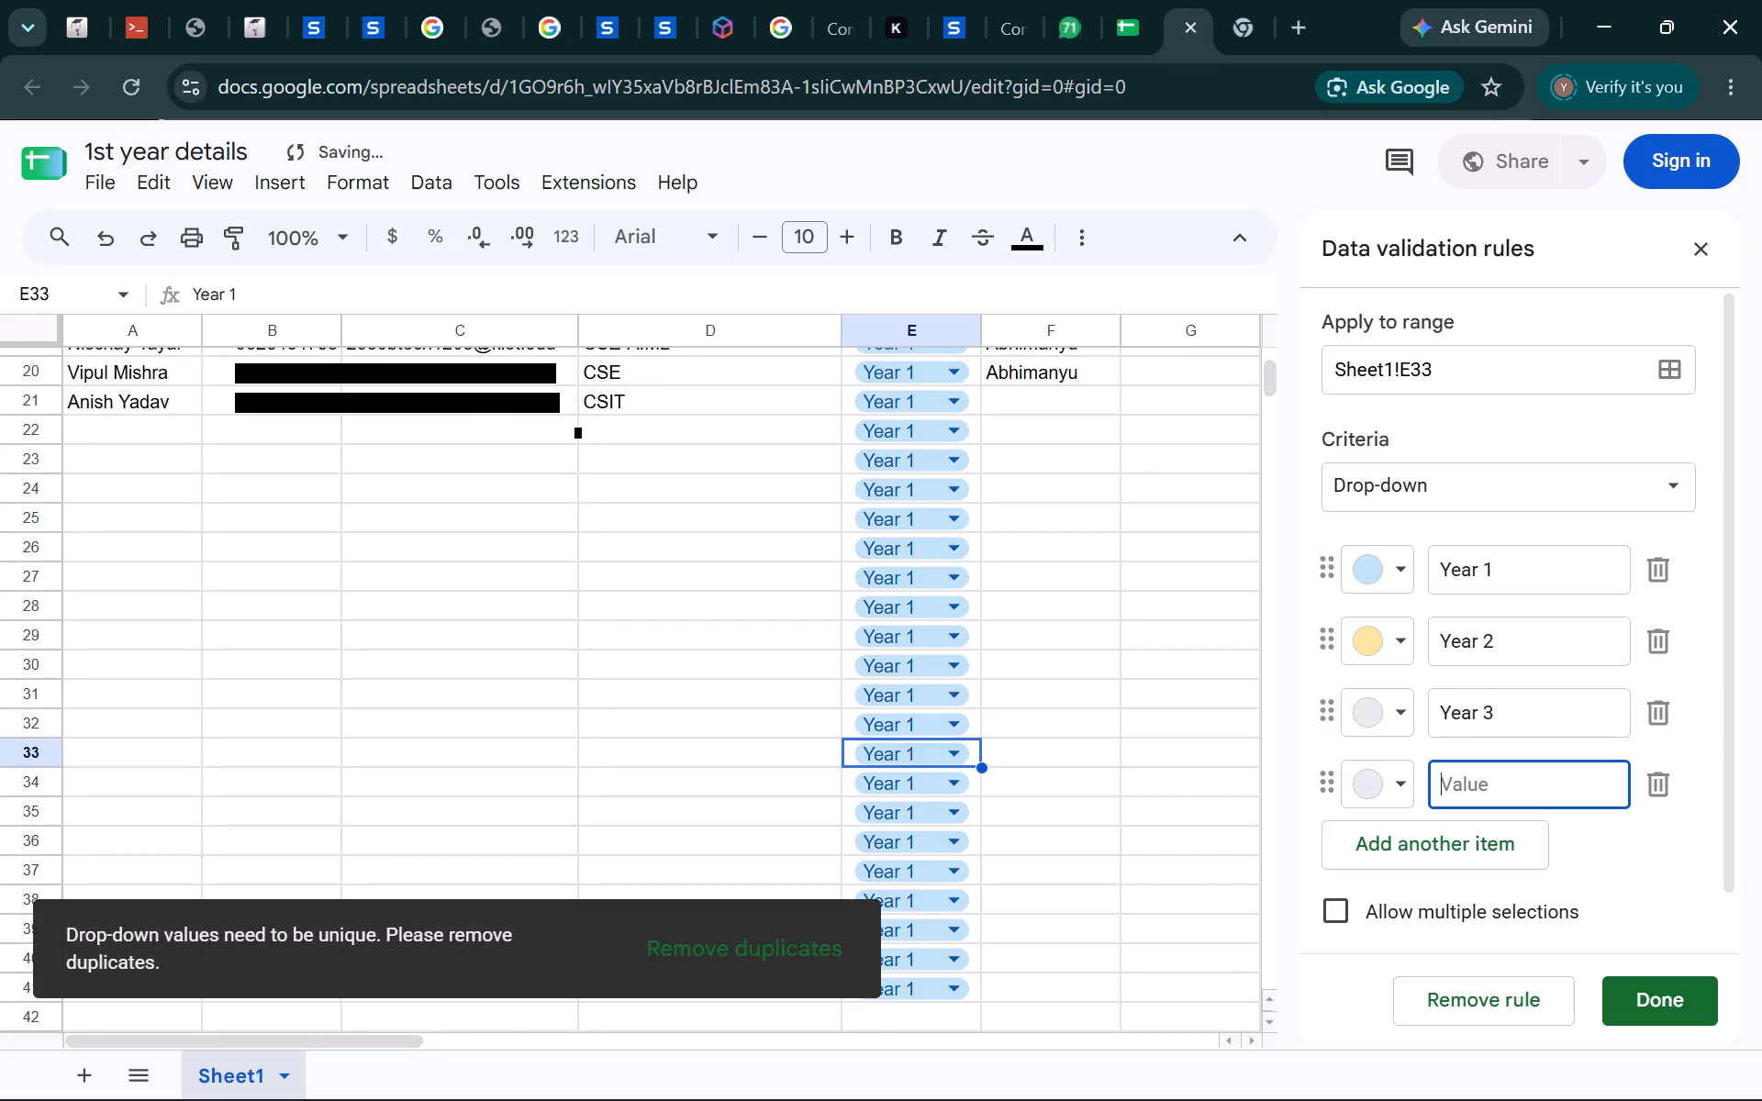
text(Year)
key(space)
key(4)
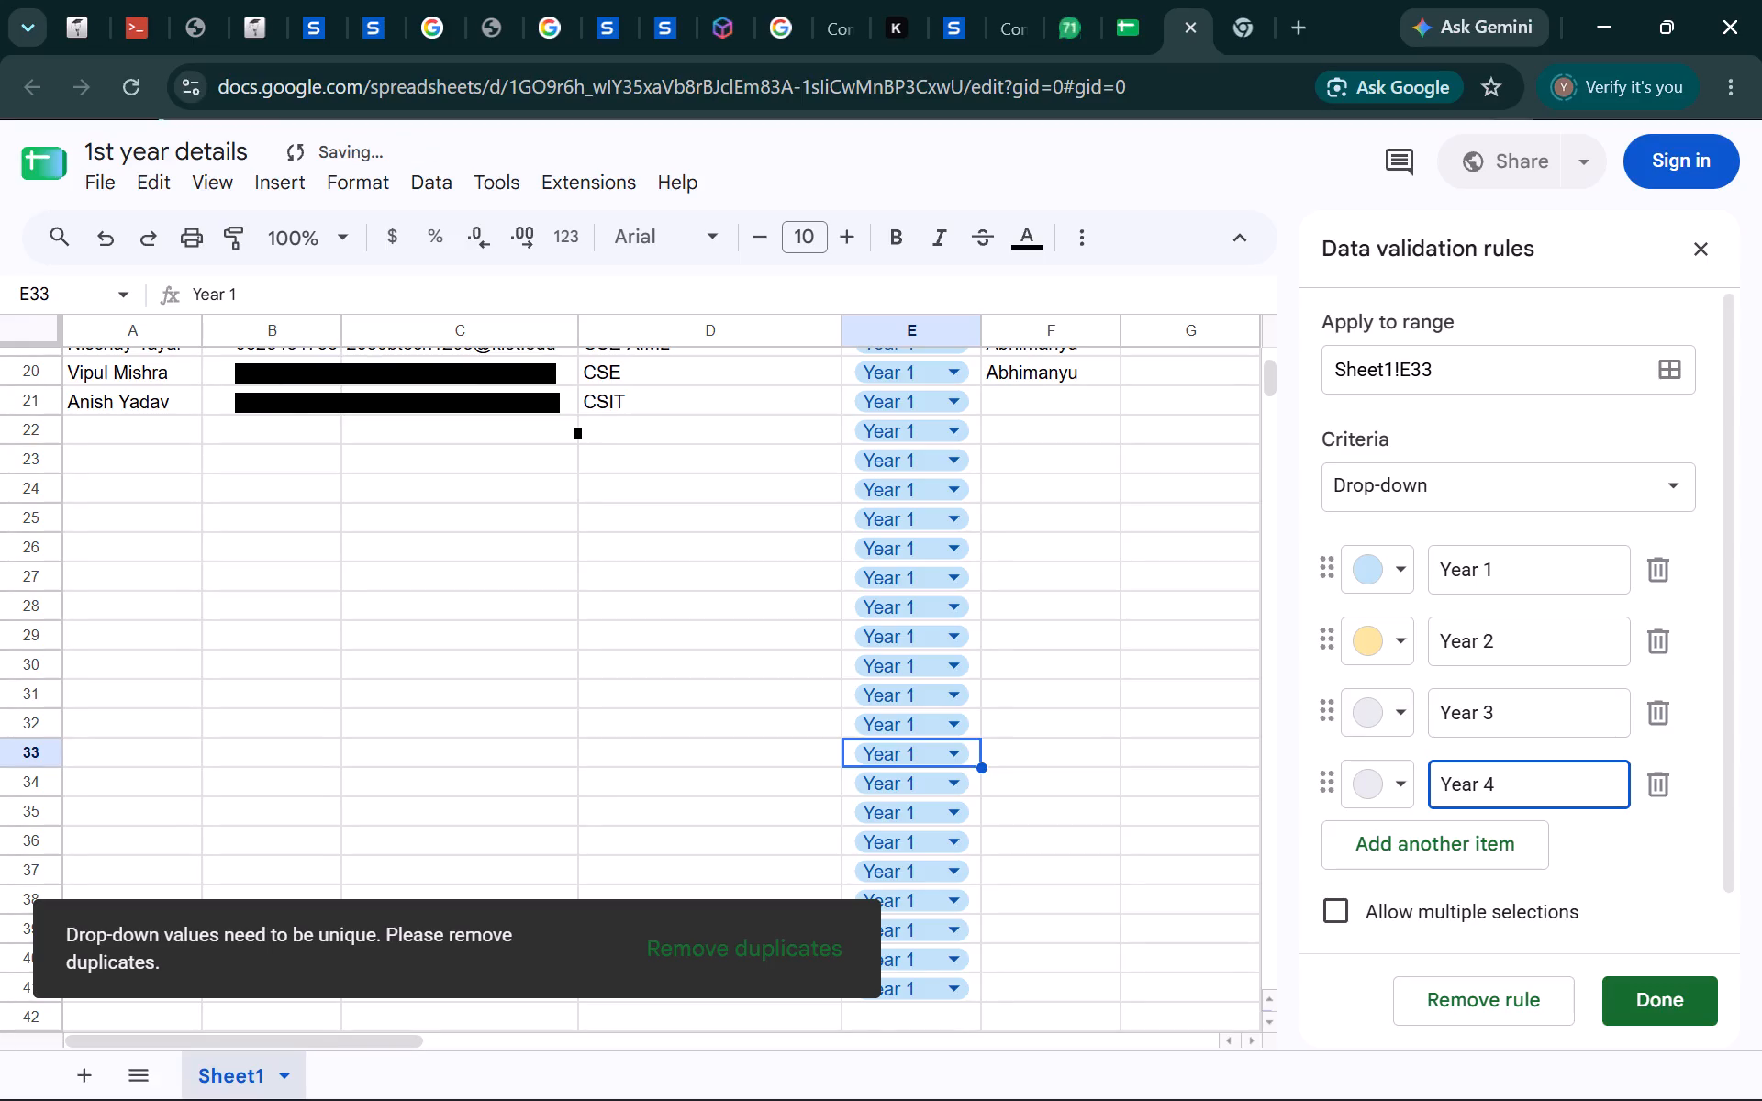
Colour Year 3 light red and Year 4 light green, apply the changes to all matching drop-downs, and close the validation rules.
click(1391, 706)
click(1428, 810)
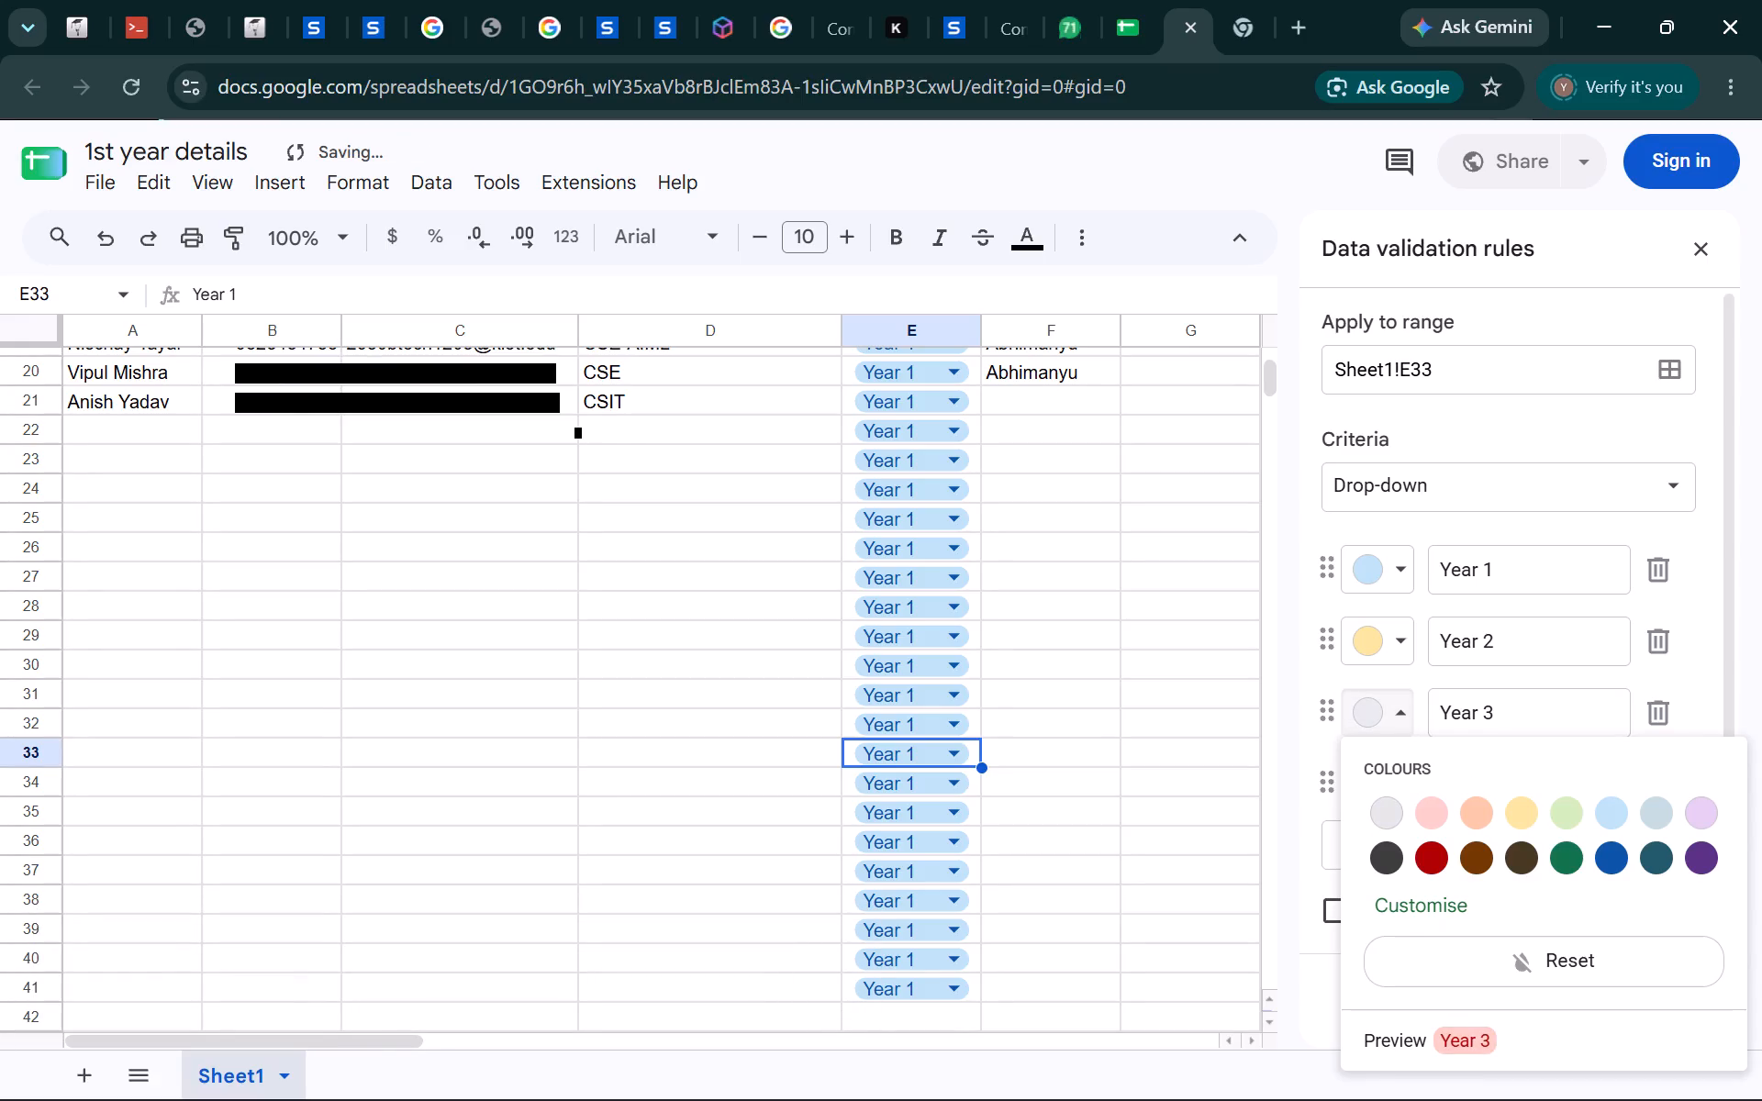
click(1384, 770)
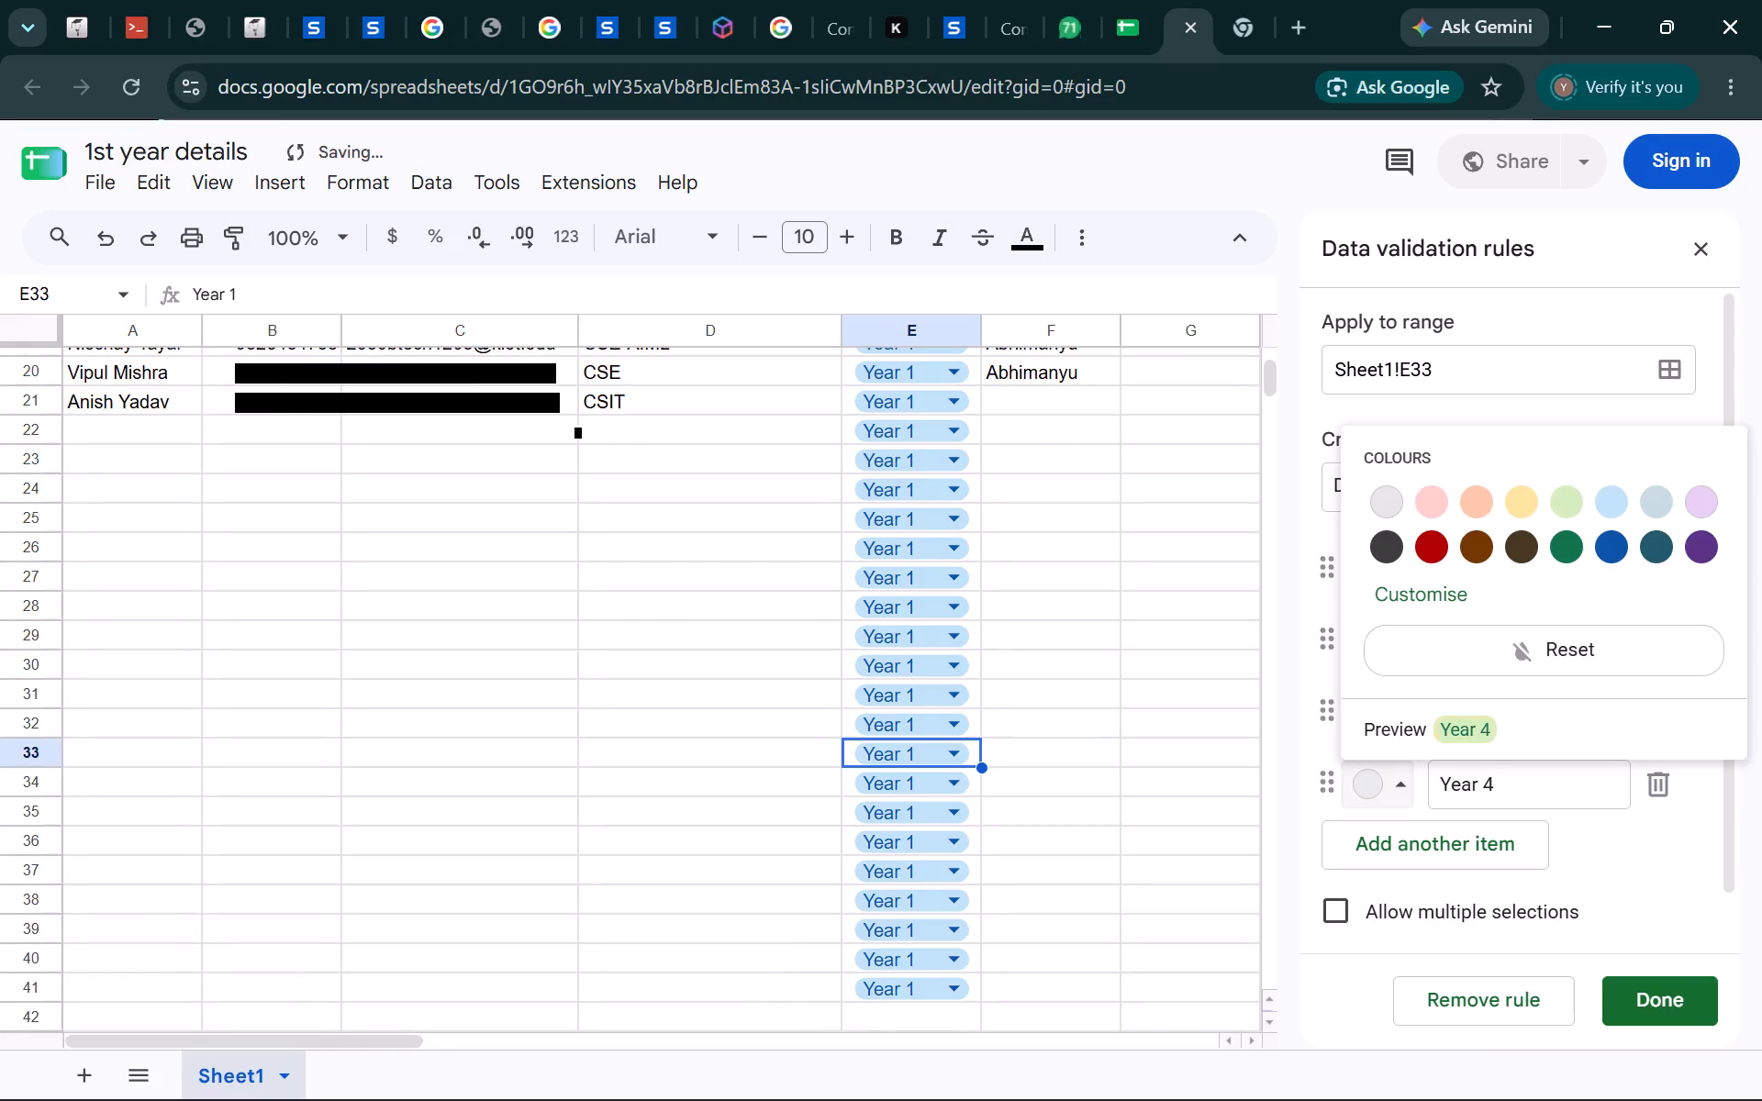
click(1565, 504)
click(1665, 1010)
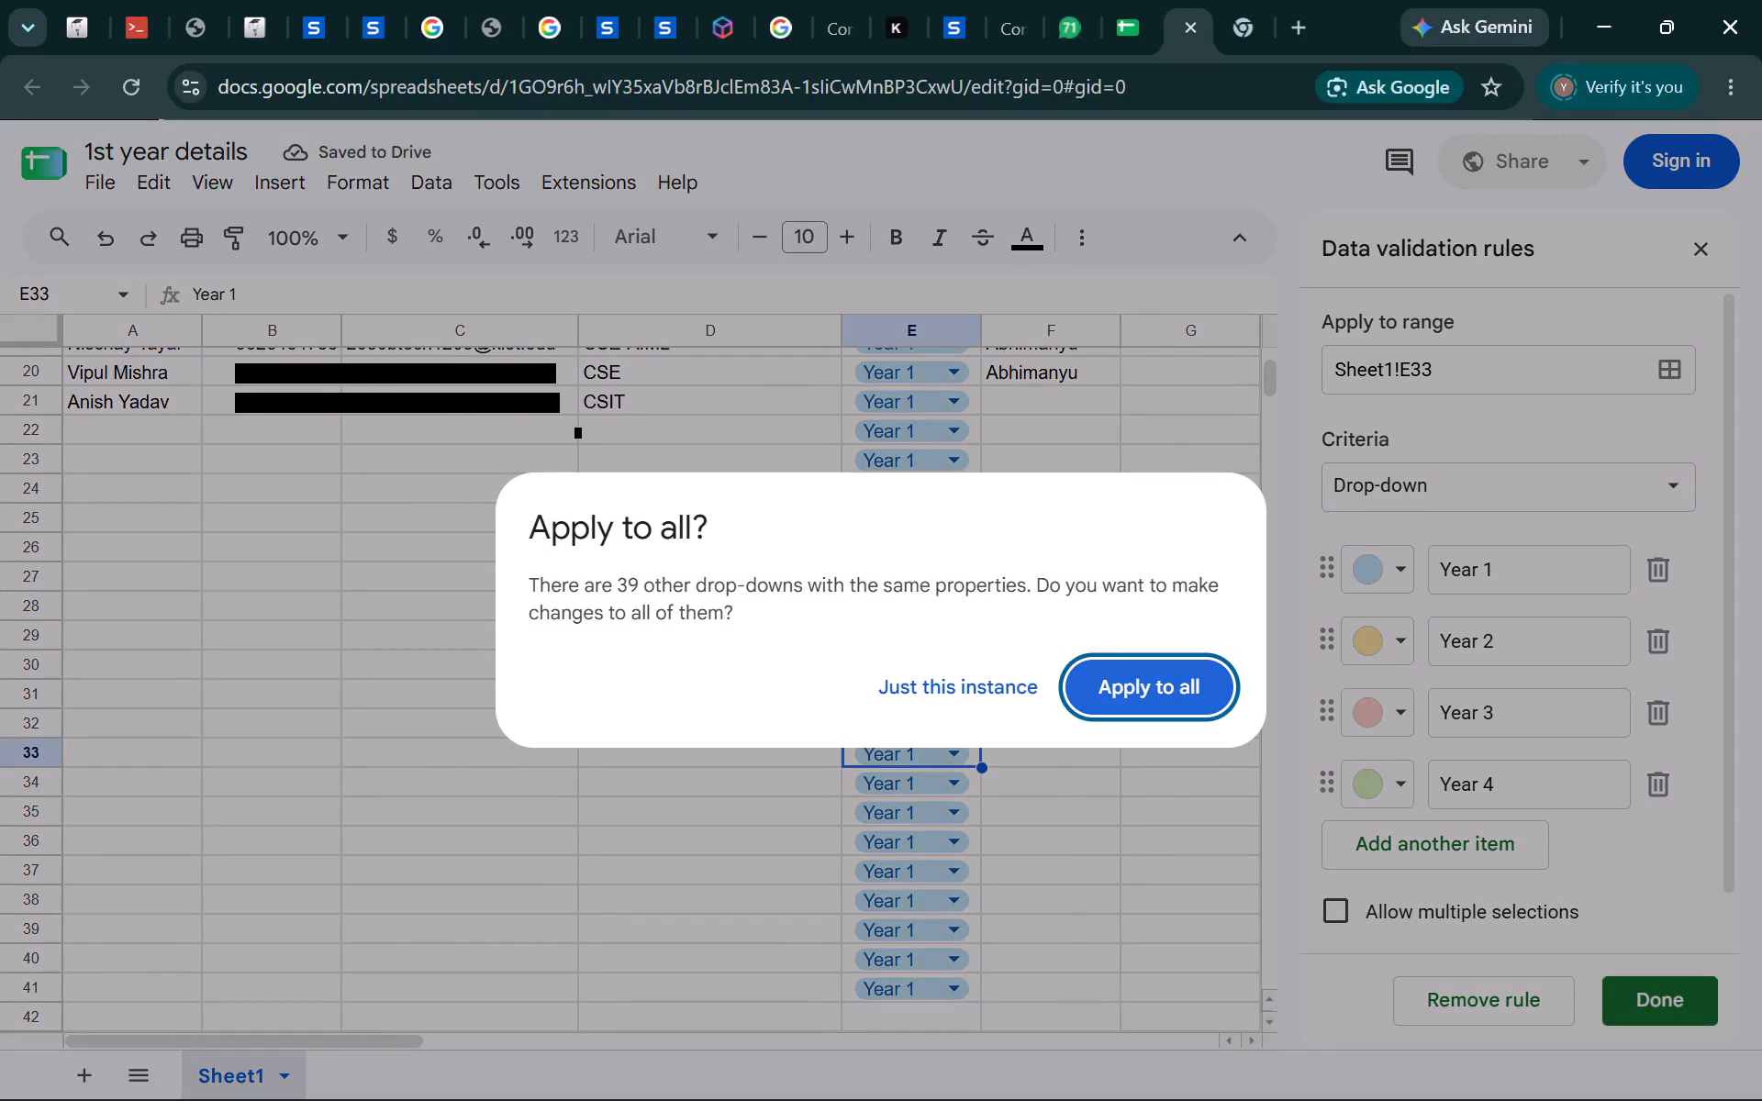
click(1123, 673)
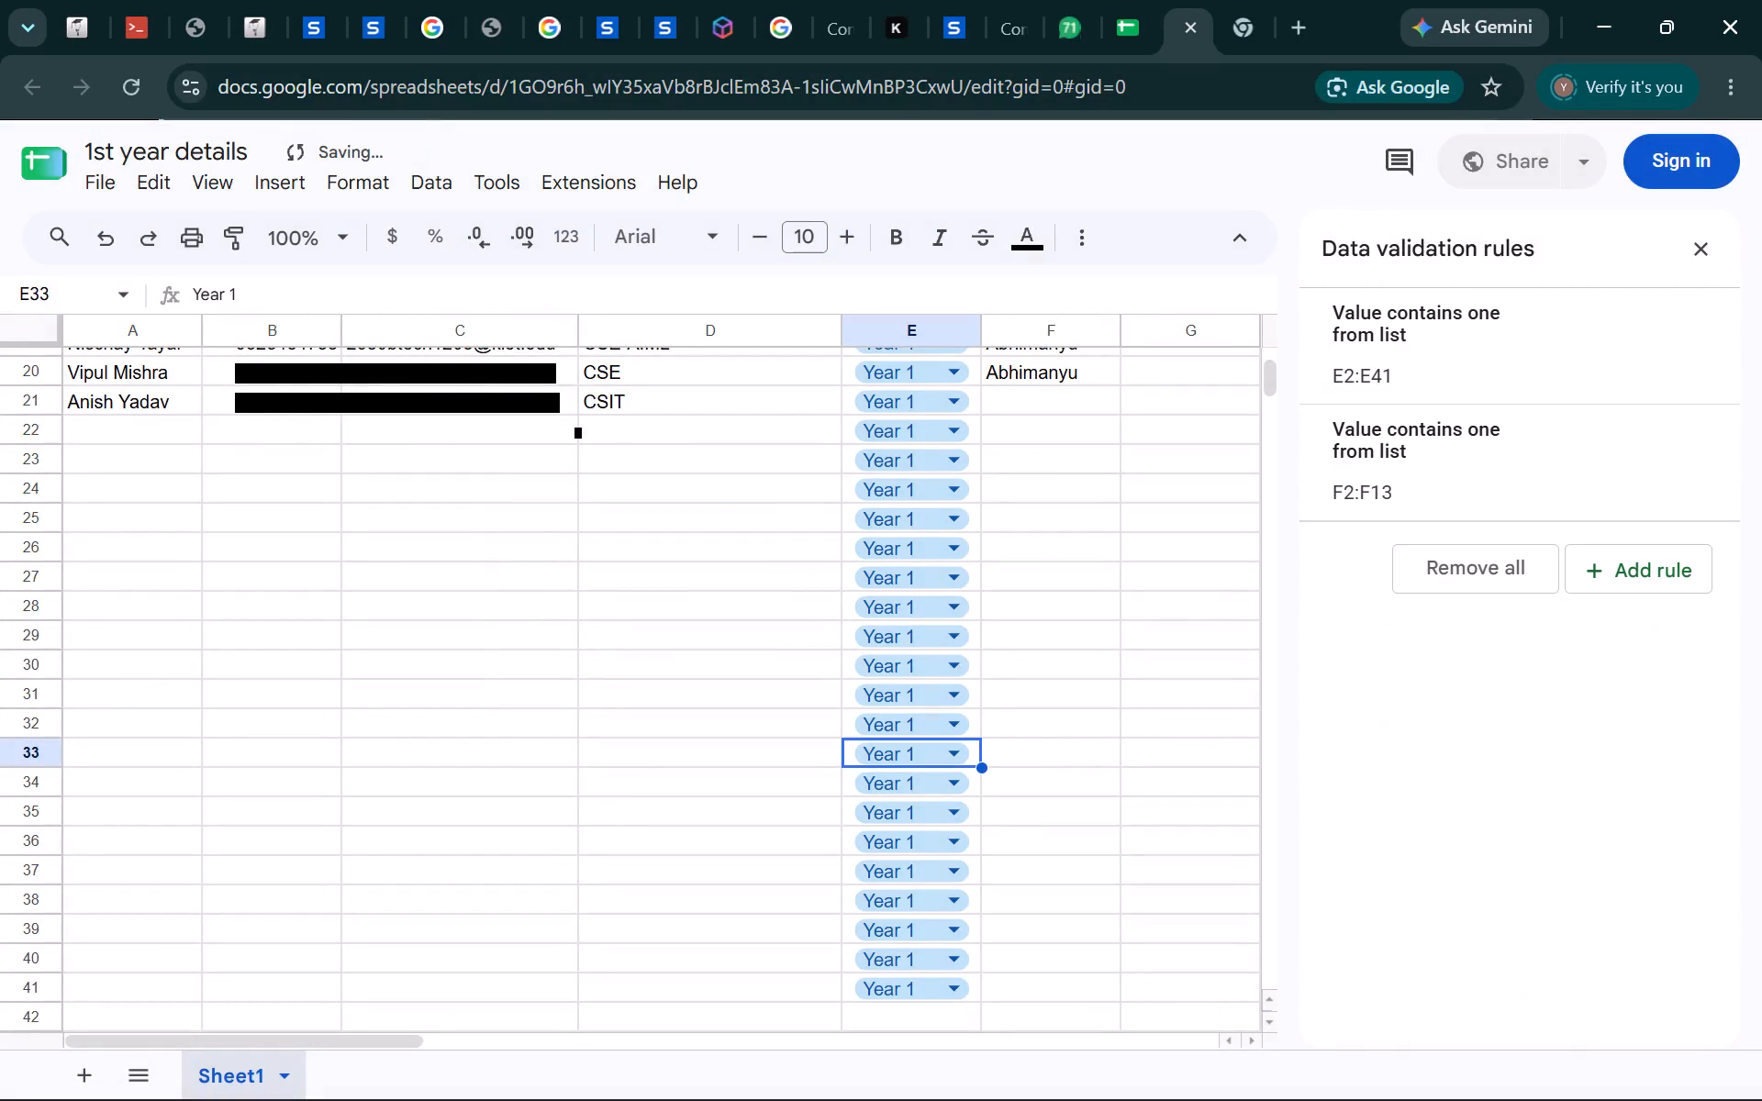
click(1031, 396)
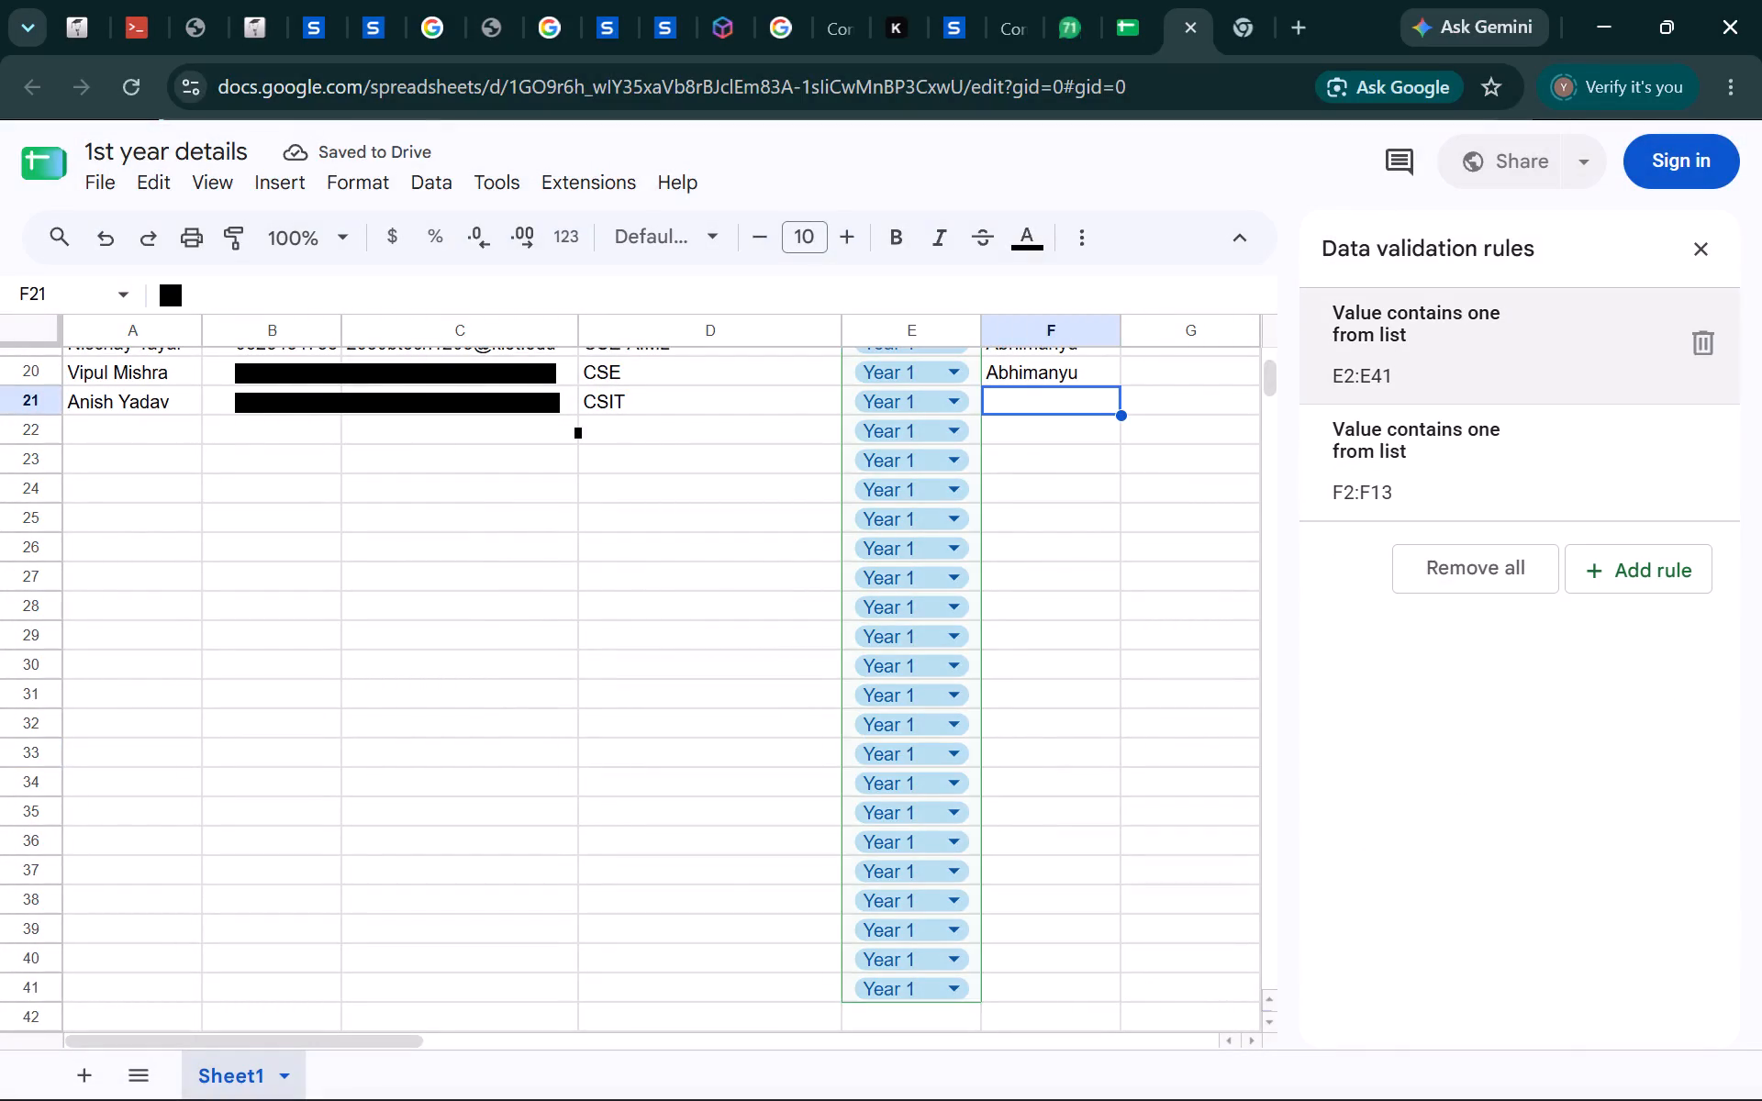
click(1703, 241)
Copy the dayscholar Yes drop-downs in range F2:G5 and paste them starting at cell F21.
scroll(1121, 525, up, 2)
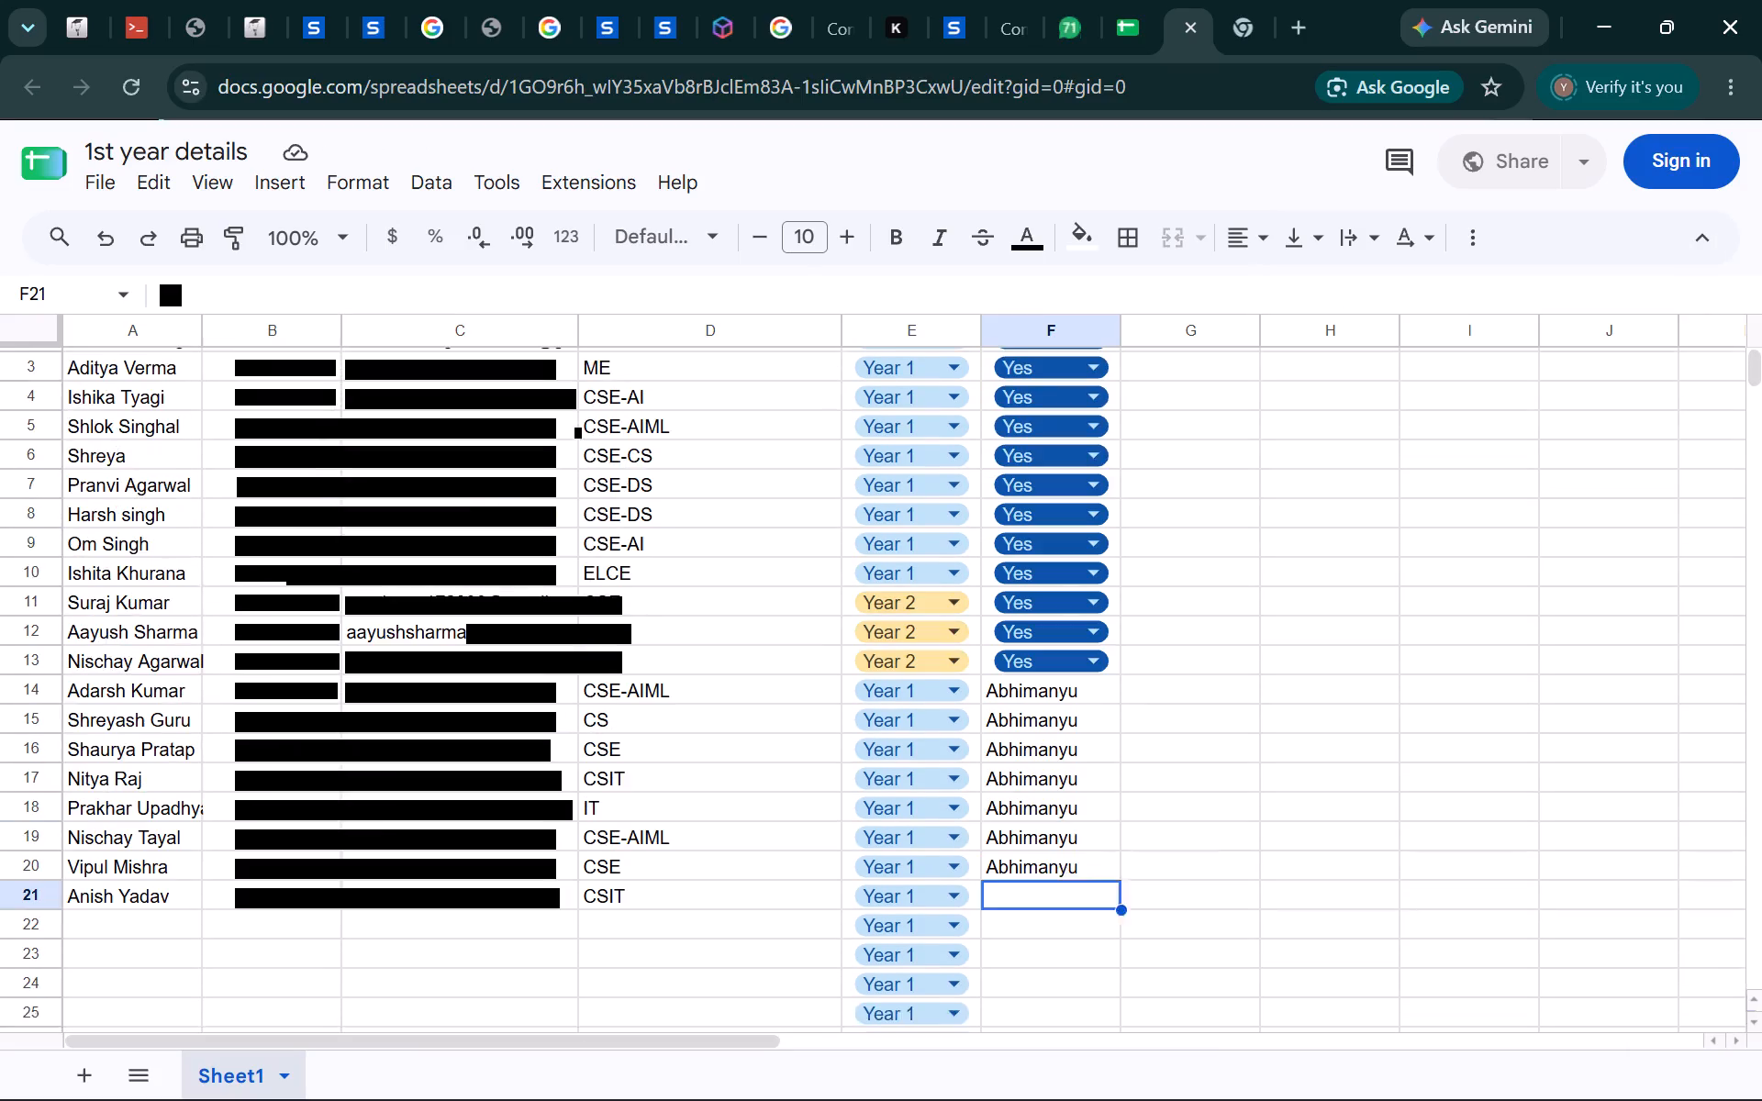
scroll(1121, 525, up, 3)
scroll(1121, 525, left, 1)
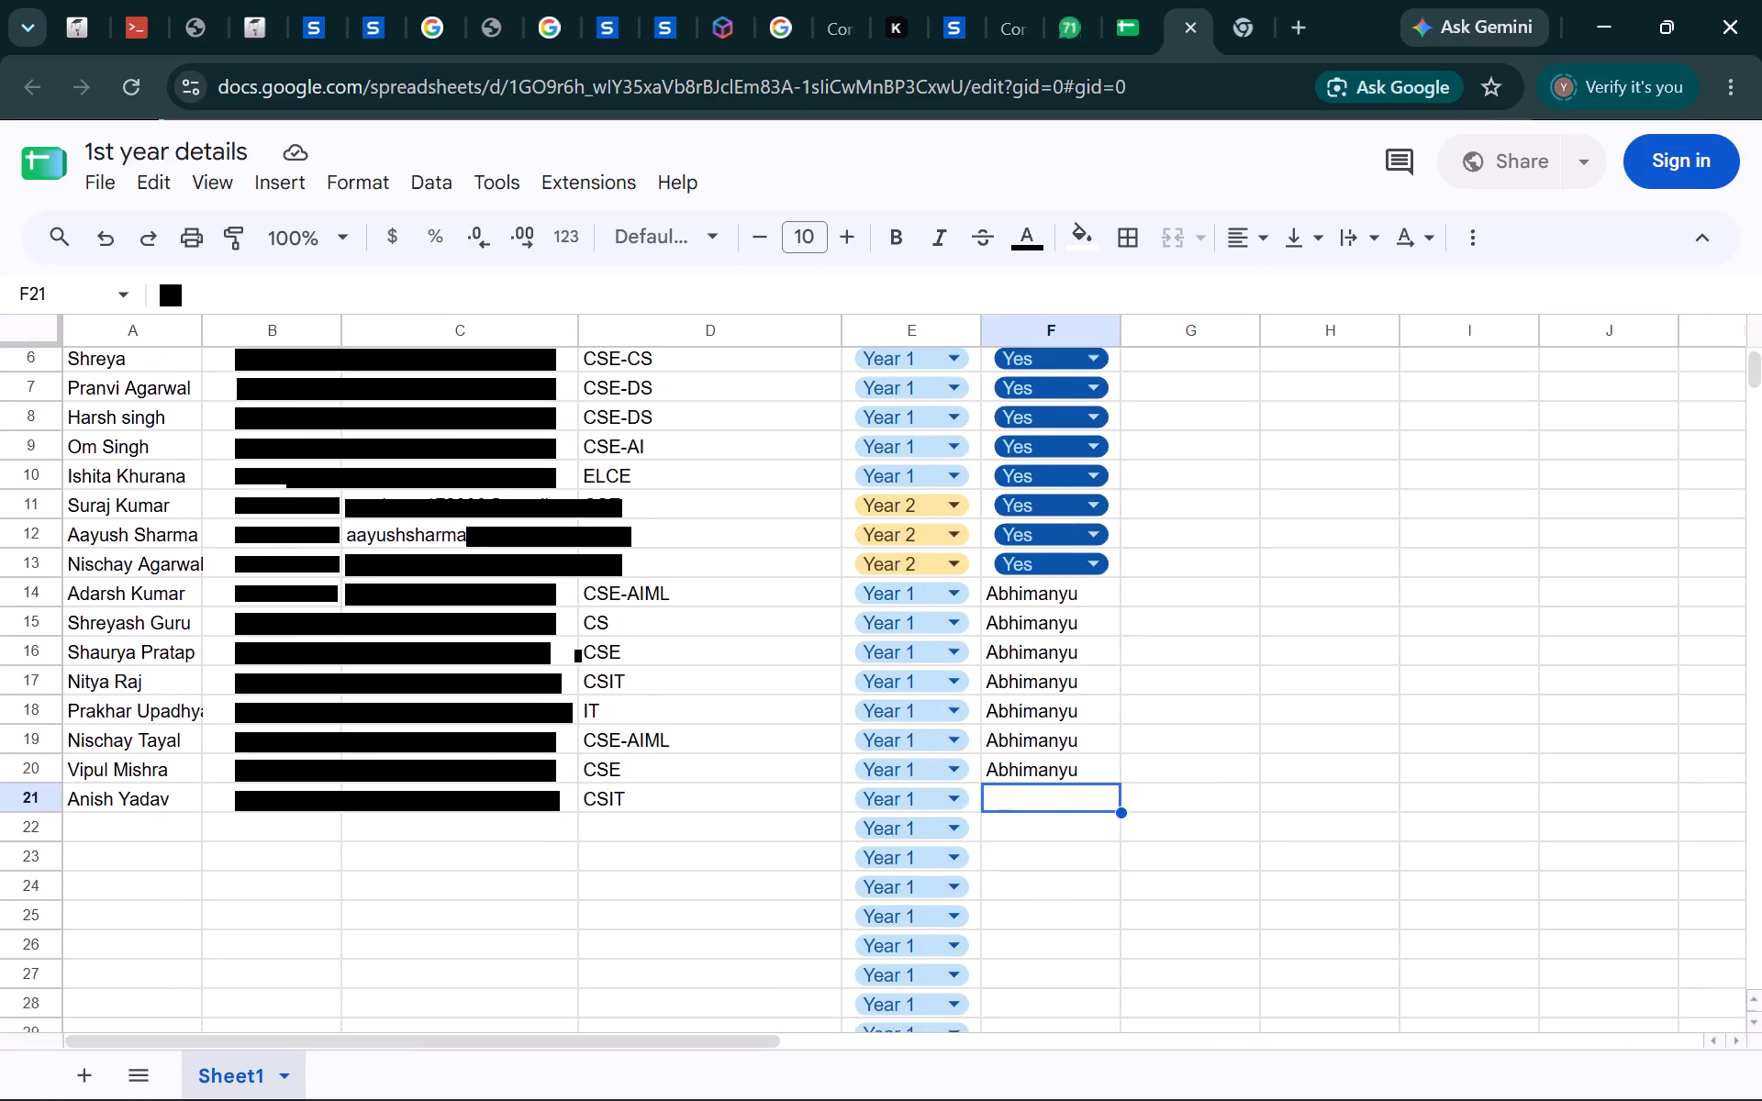
scroll(1121, 525, left, 1)
scroll(1121, 525, up, 1)
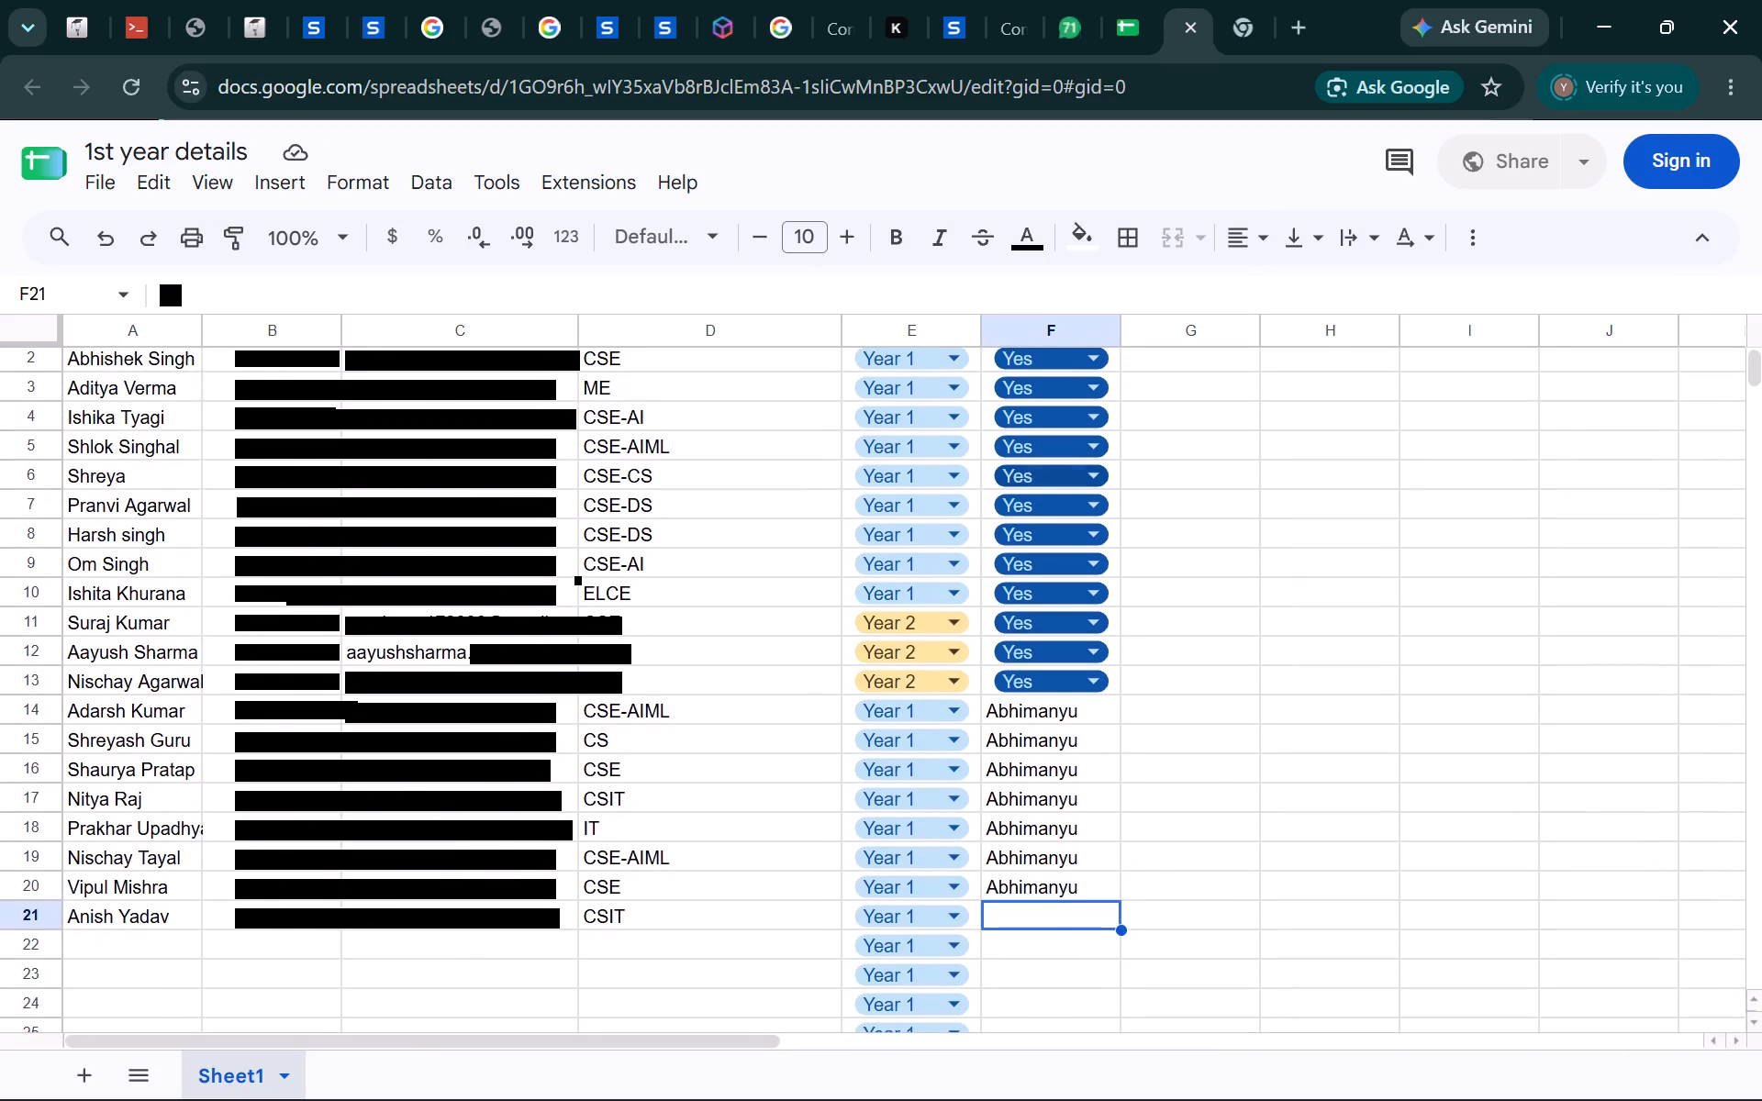
scroll(994, 371, down, 1)
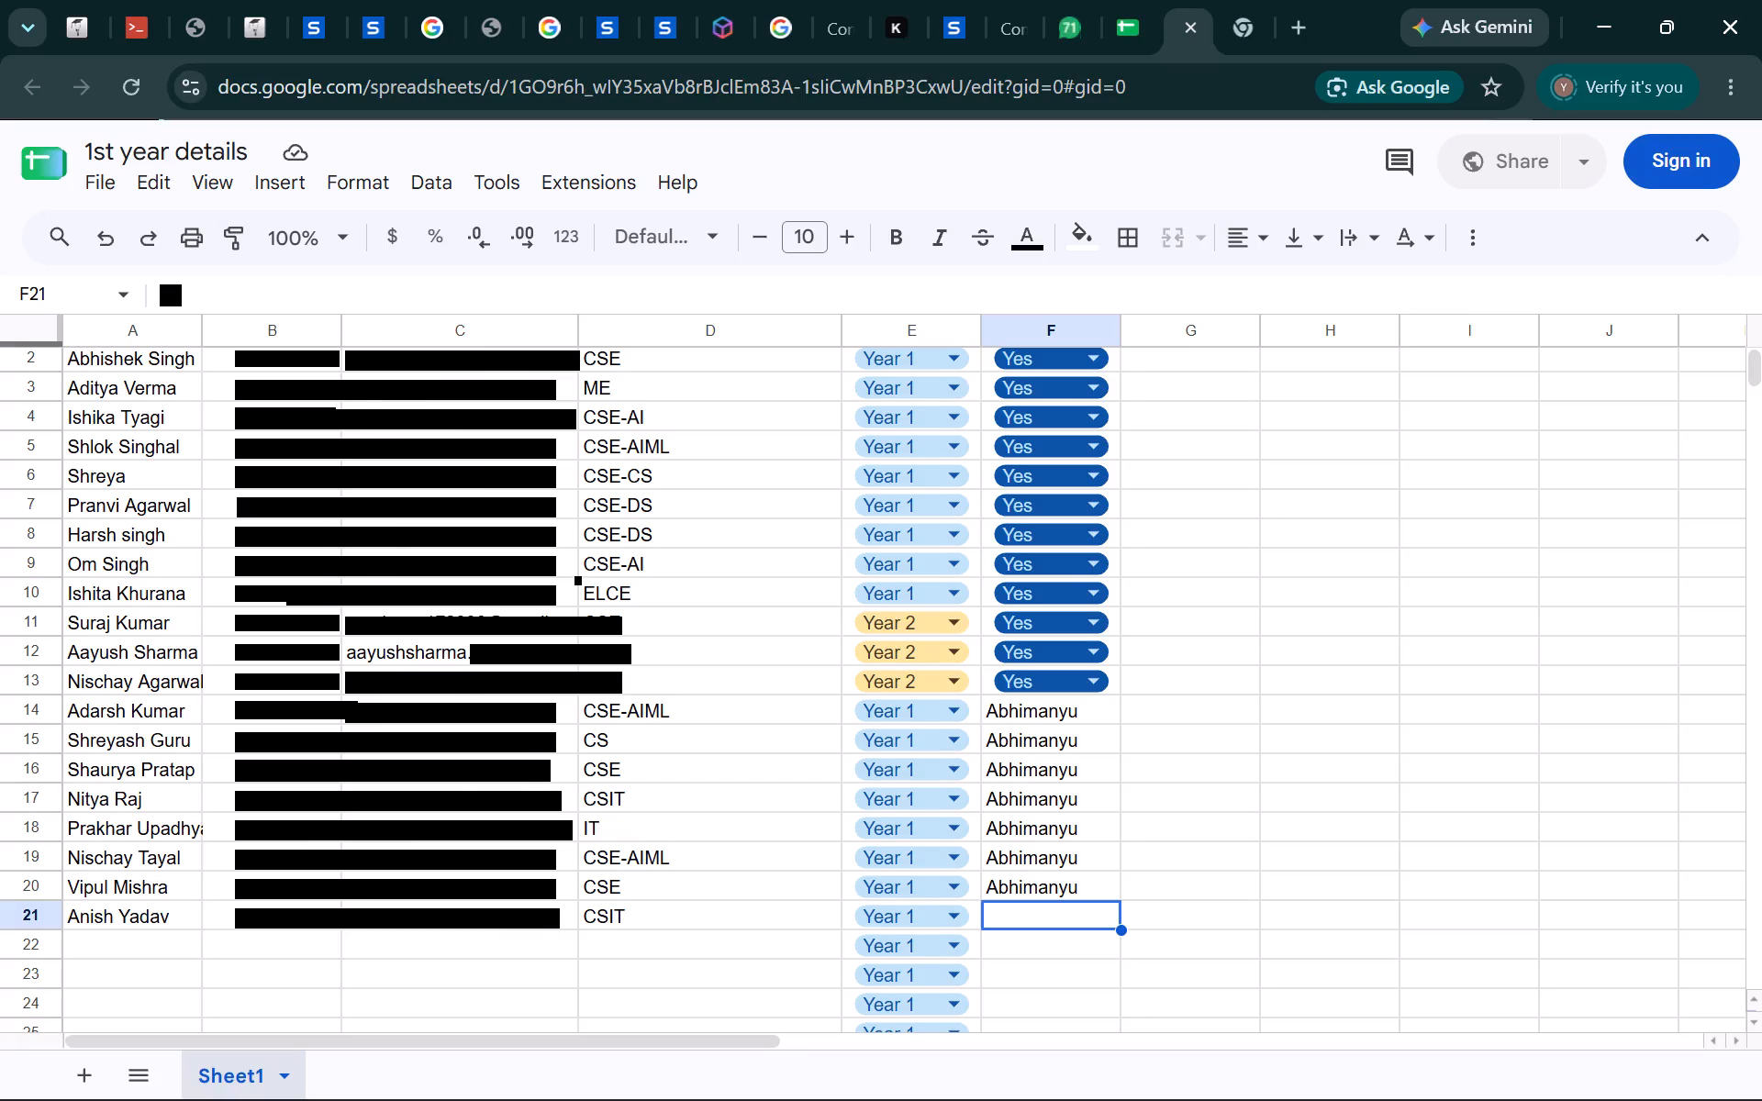
drag(990, 346, 1126, 706)
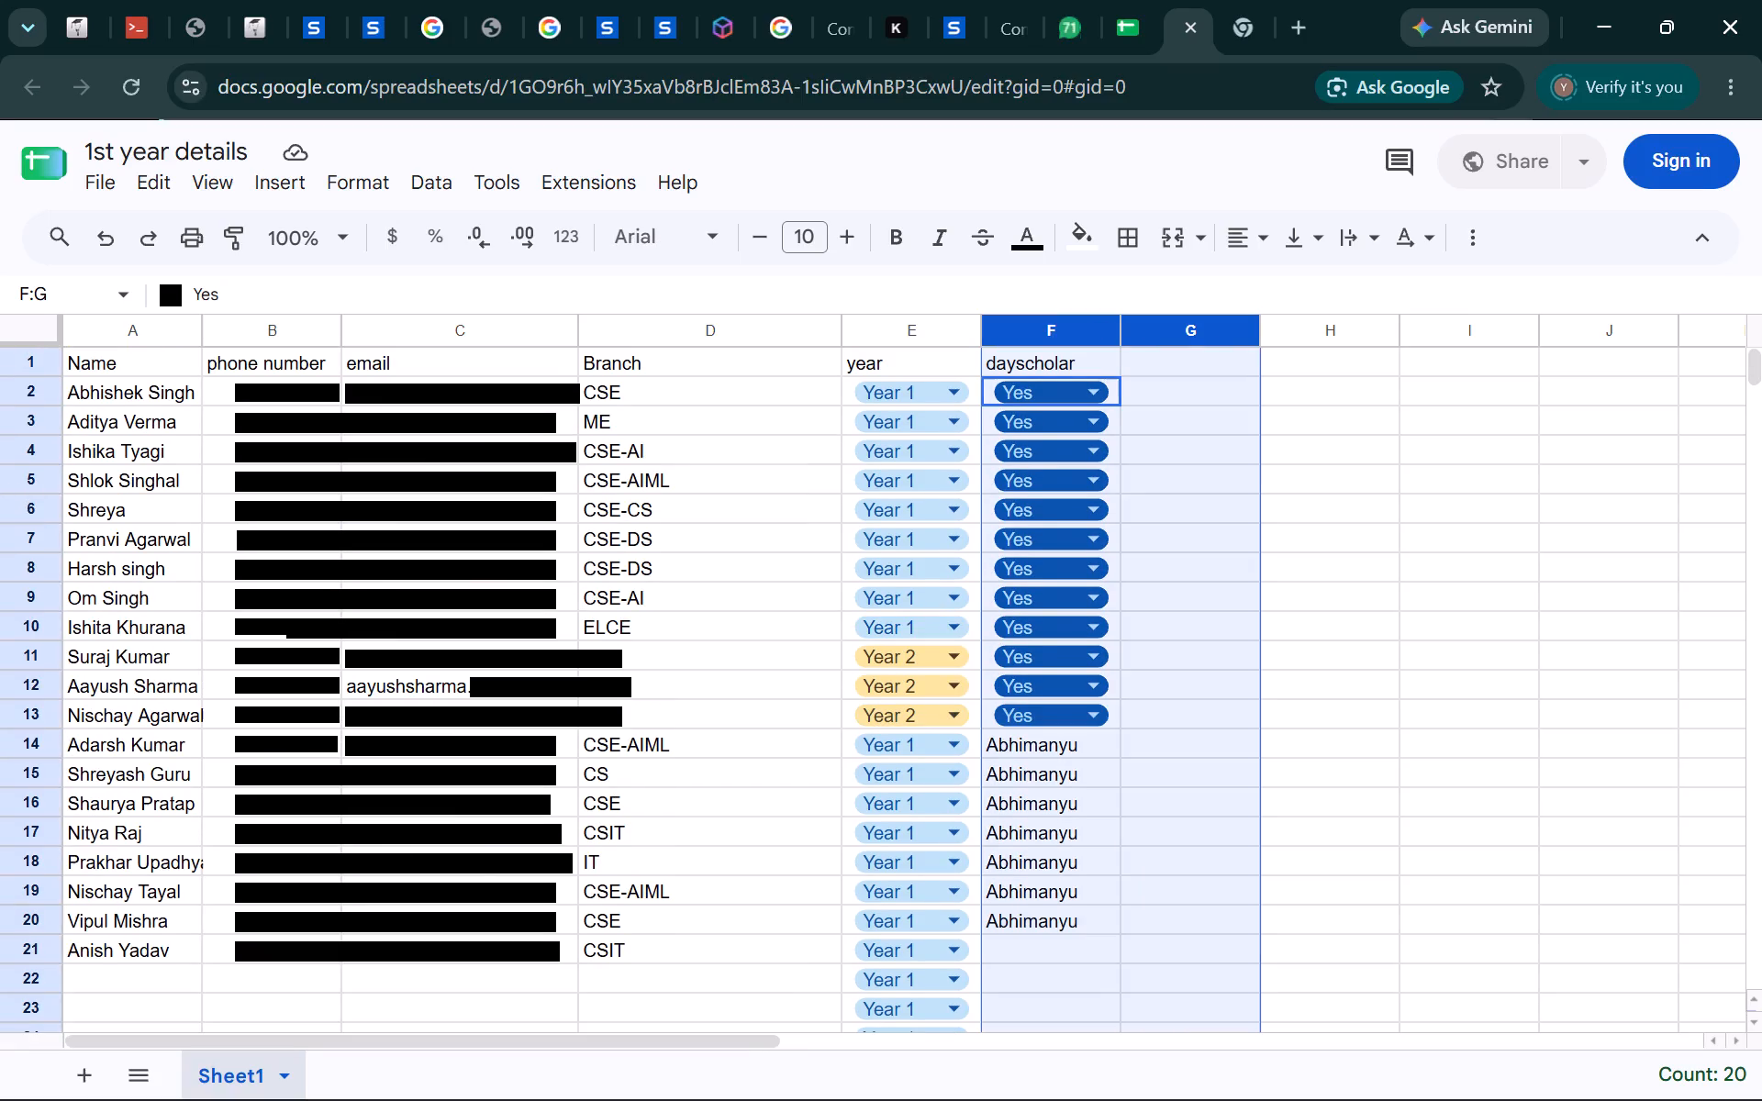
drag(1132, 703, 940, 382)
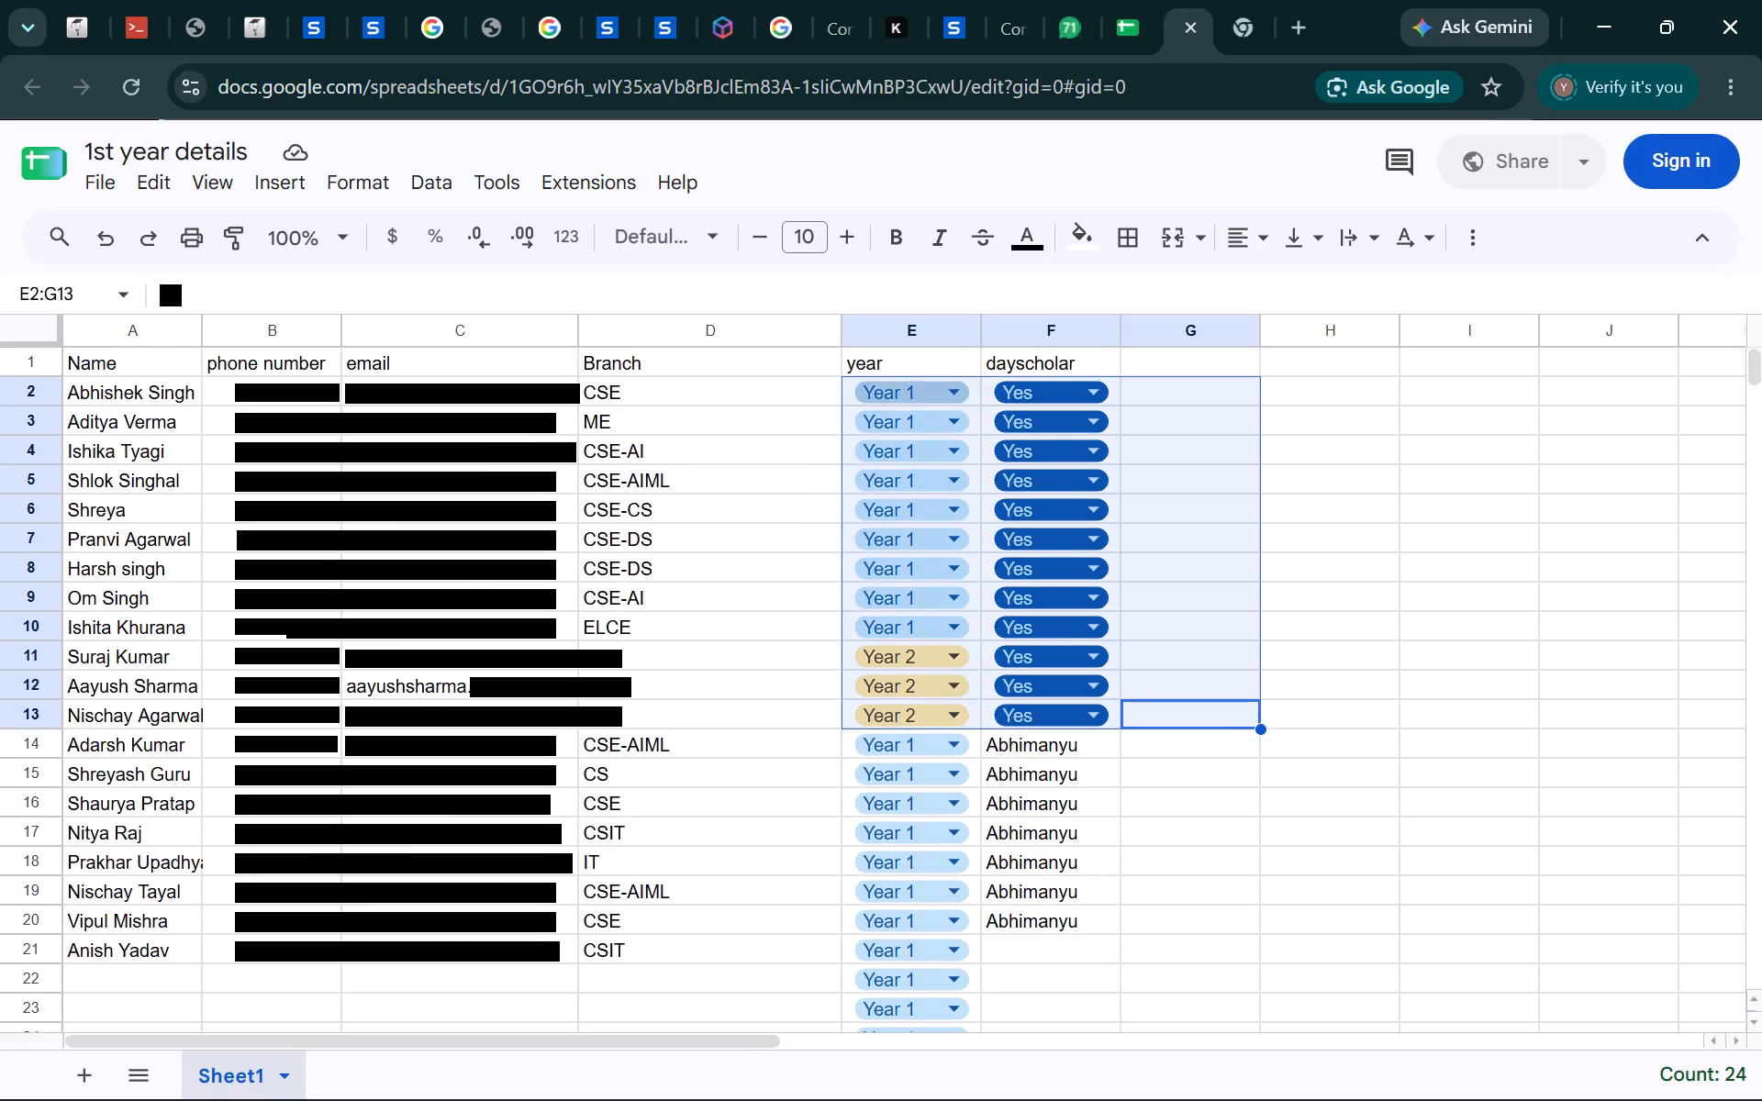
drag(1221, 488, 983, 379)
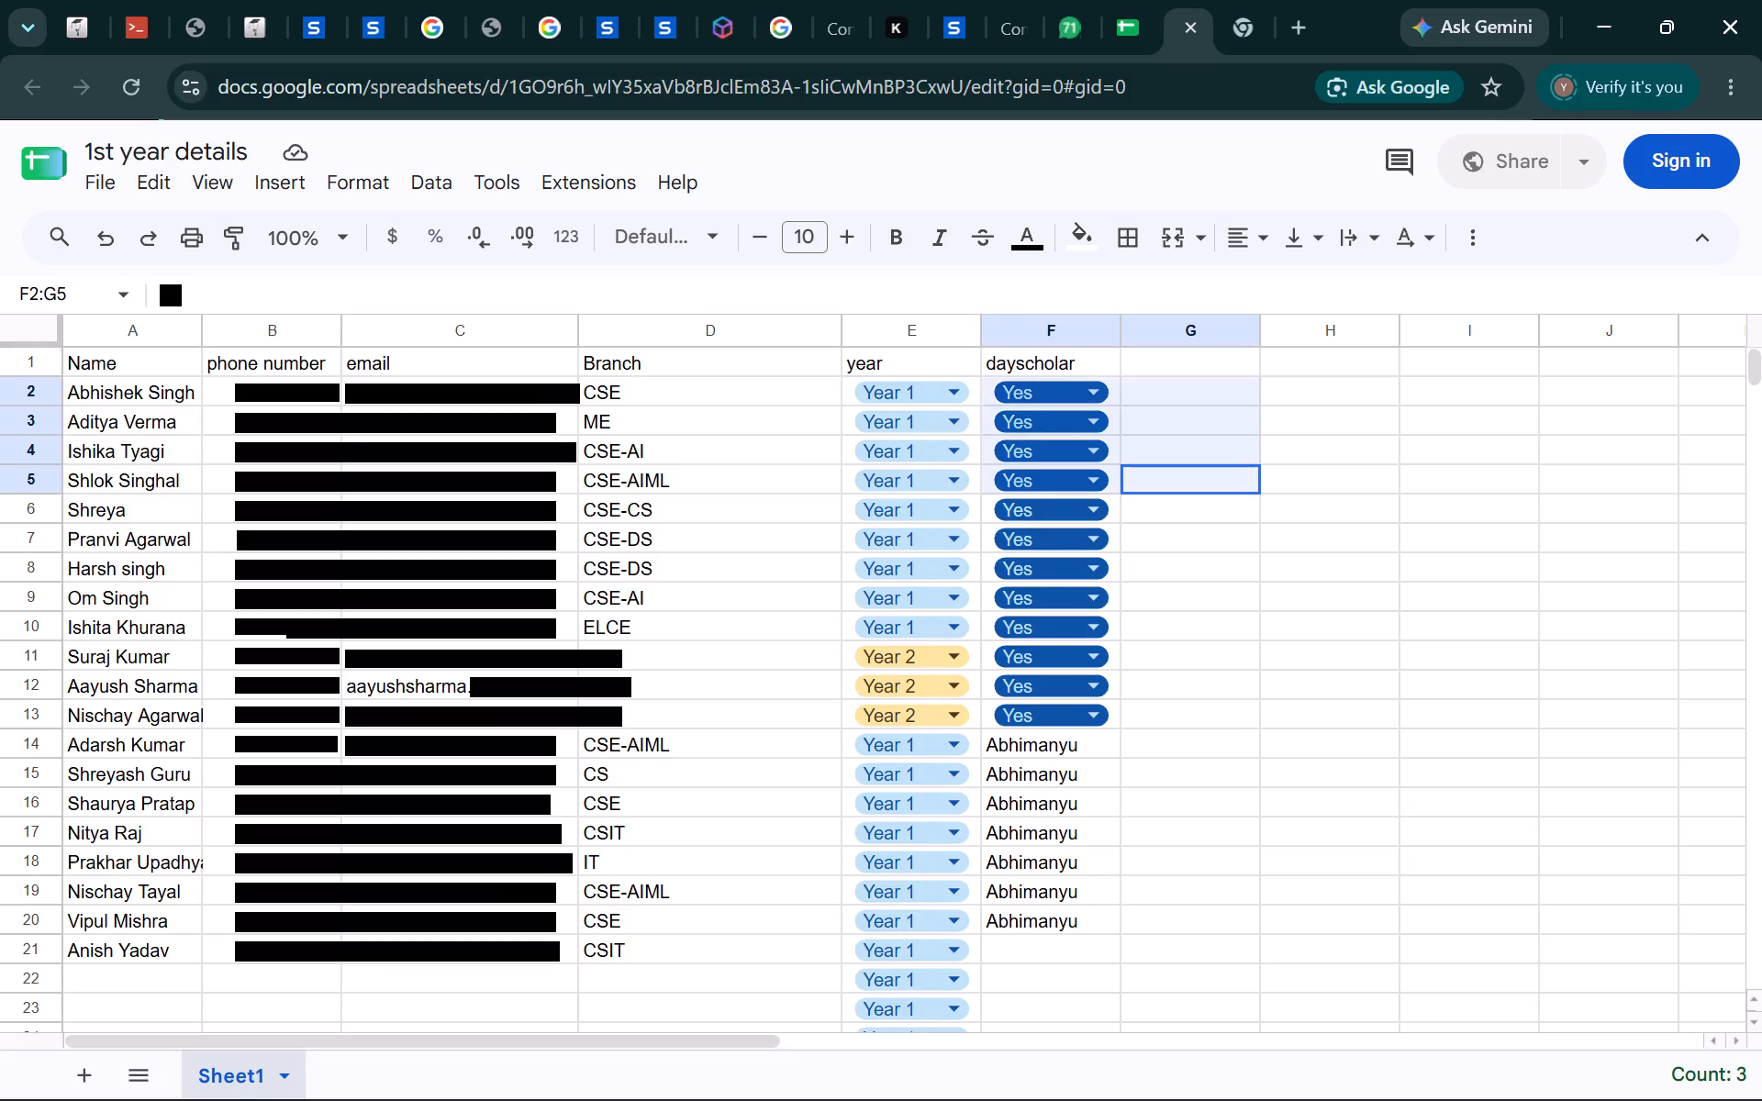
drag(983, 379, 996, 395)
key(ctrl+c)
key(ctrl+c)
key(ctrl+c)
key(ctrl+c)
key(ctrl+c)
key(ctrl+c)
key(ctrl+c)
key(ctrl+c)
key(ctrl+c)
key(ctrl+c)
key(ctrl+c)
key(ctrl+c)
key(ctrl+c)
key(ctrl+c)
key(ctrl+c)
key(ctrl+c)
key(ctrl+c)
key(ctrl+c)
key(ctrl+c)
key(ctrl+c)
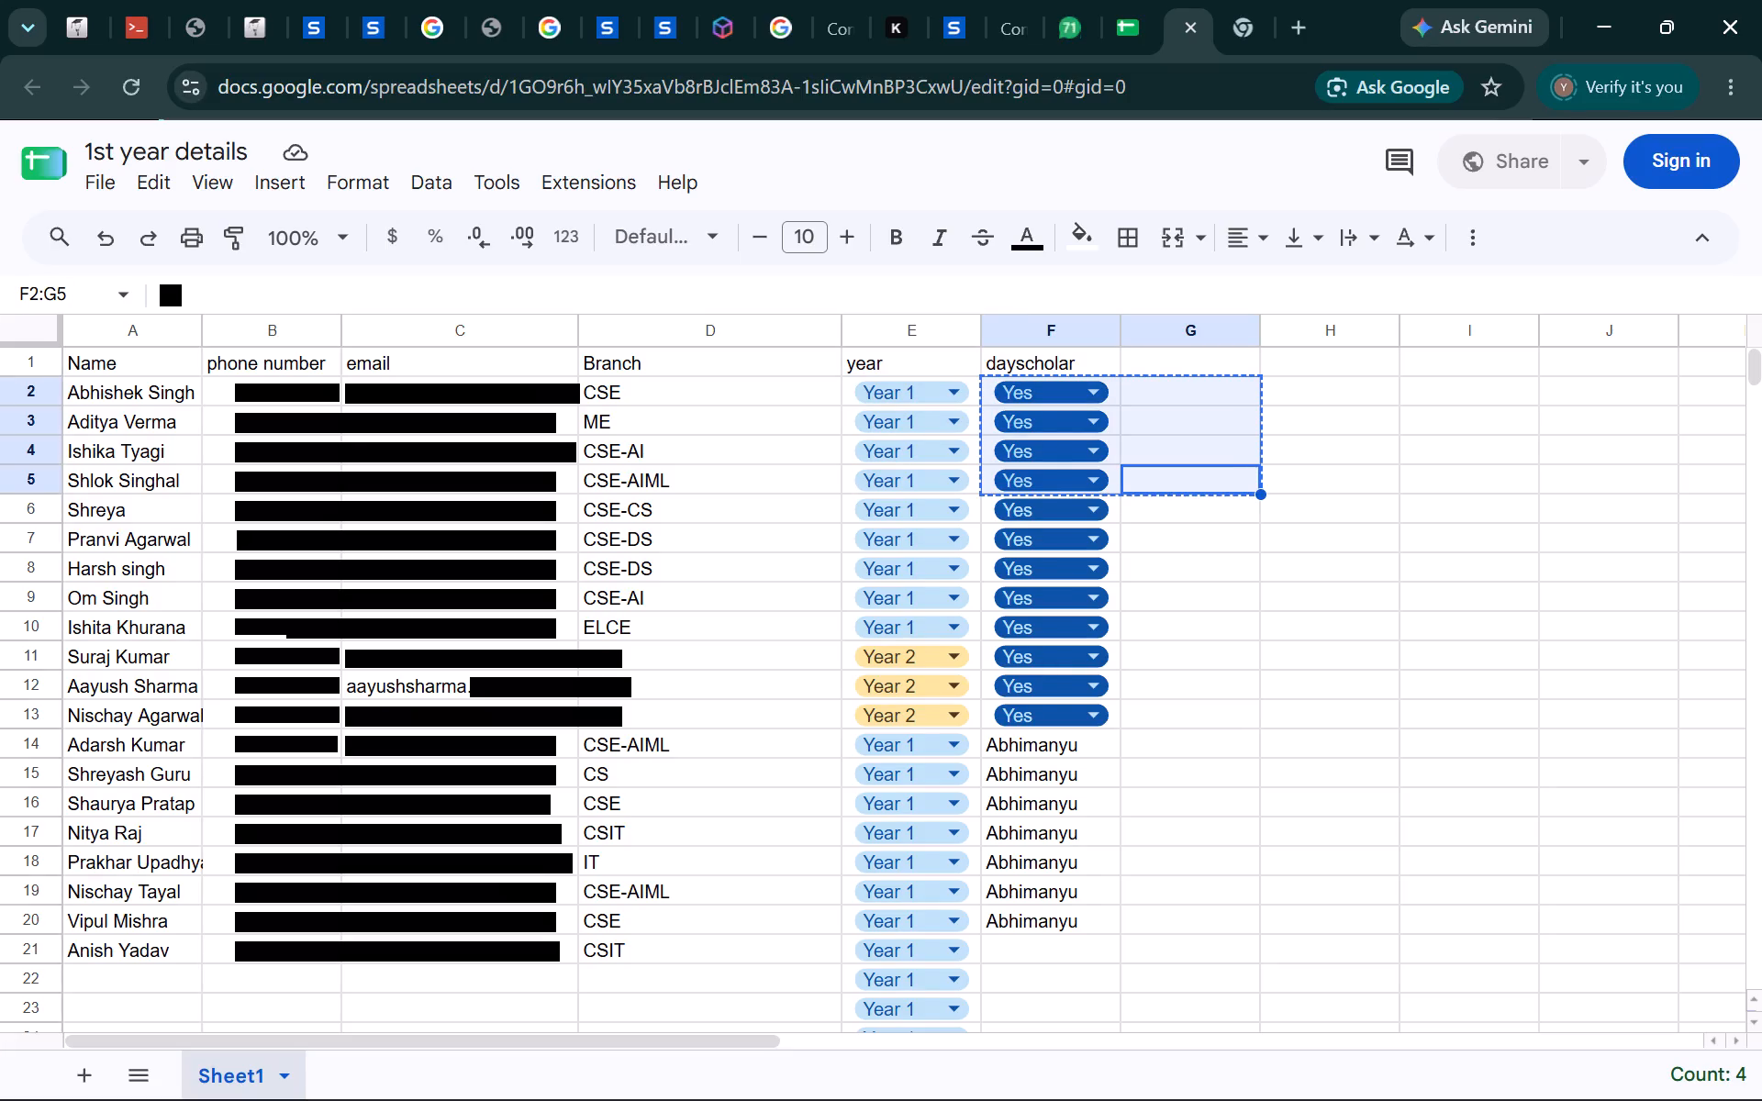
scroll(1102, 881, down, 1)
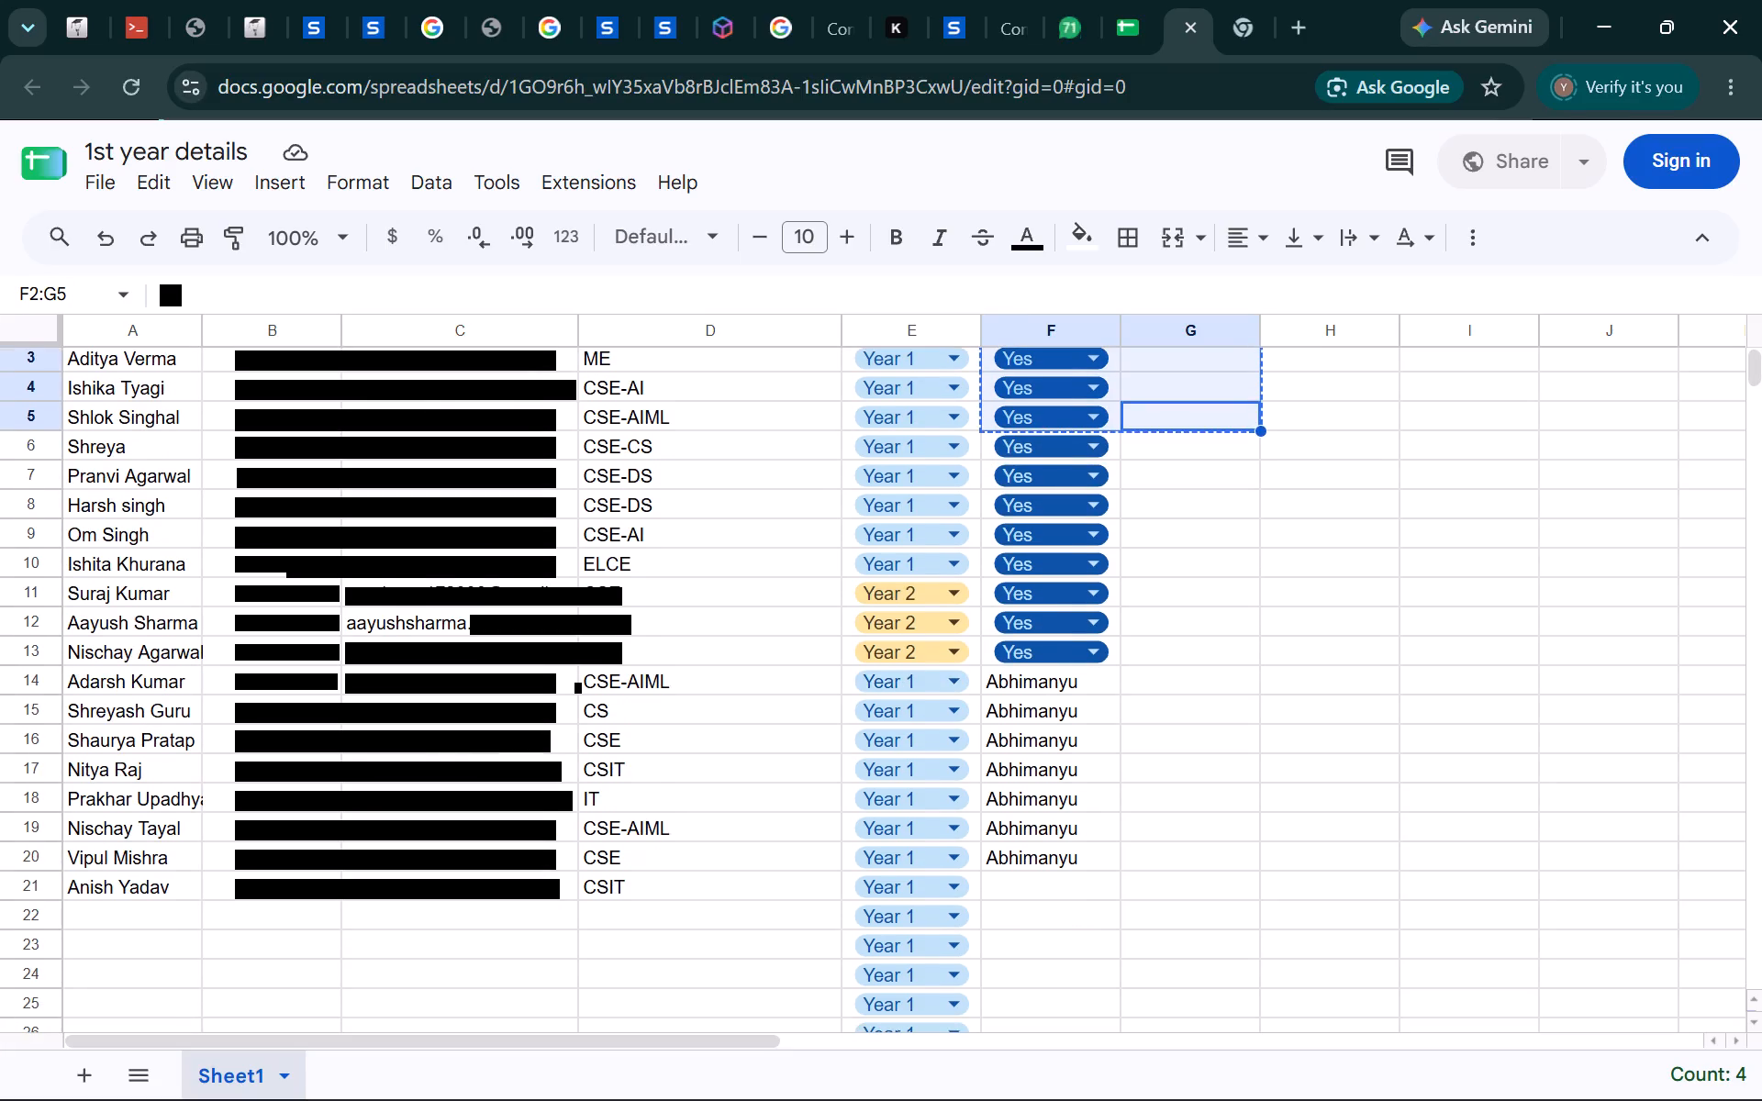
click(1062, 893)
key(ctrl+v)
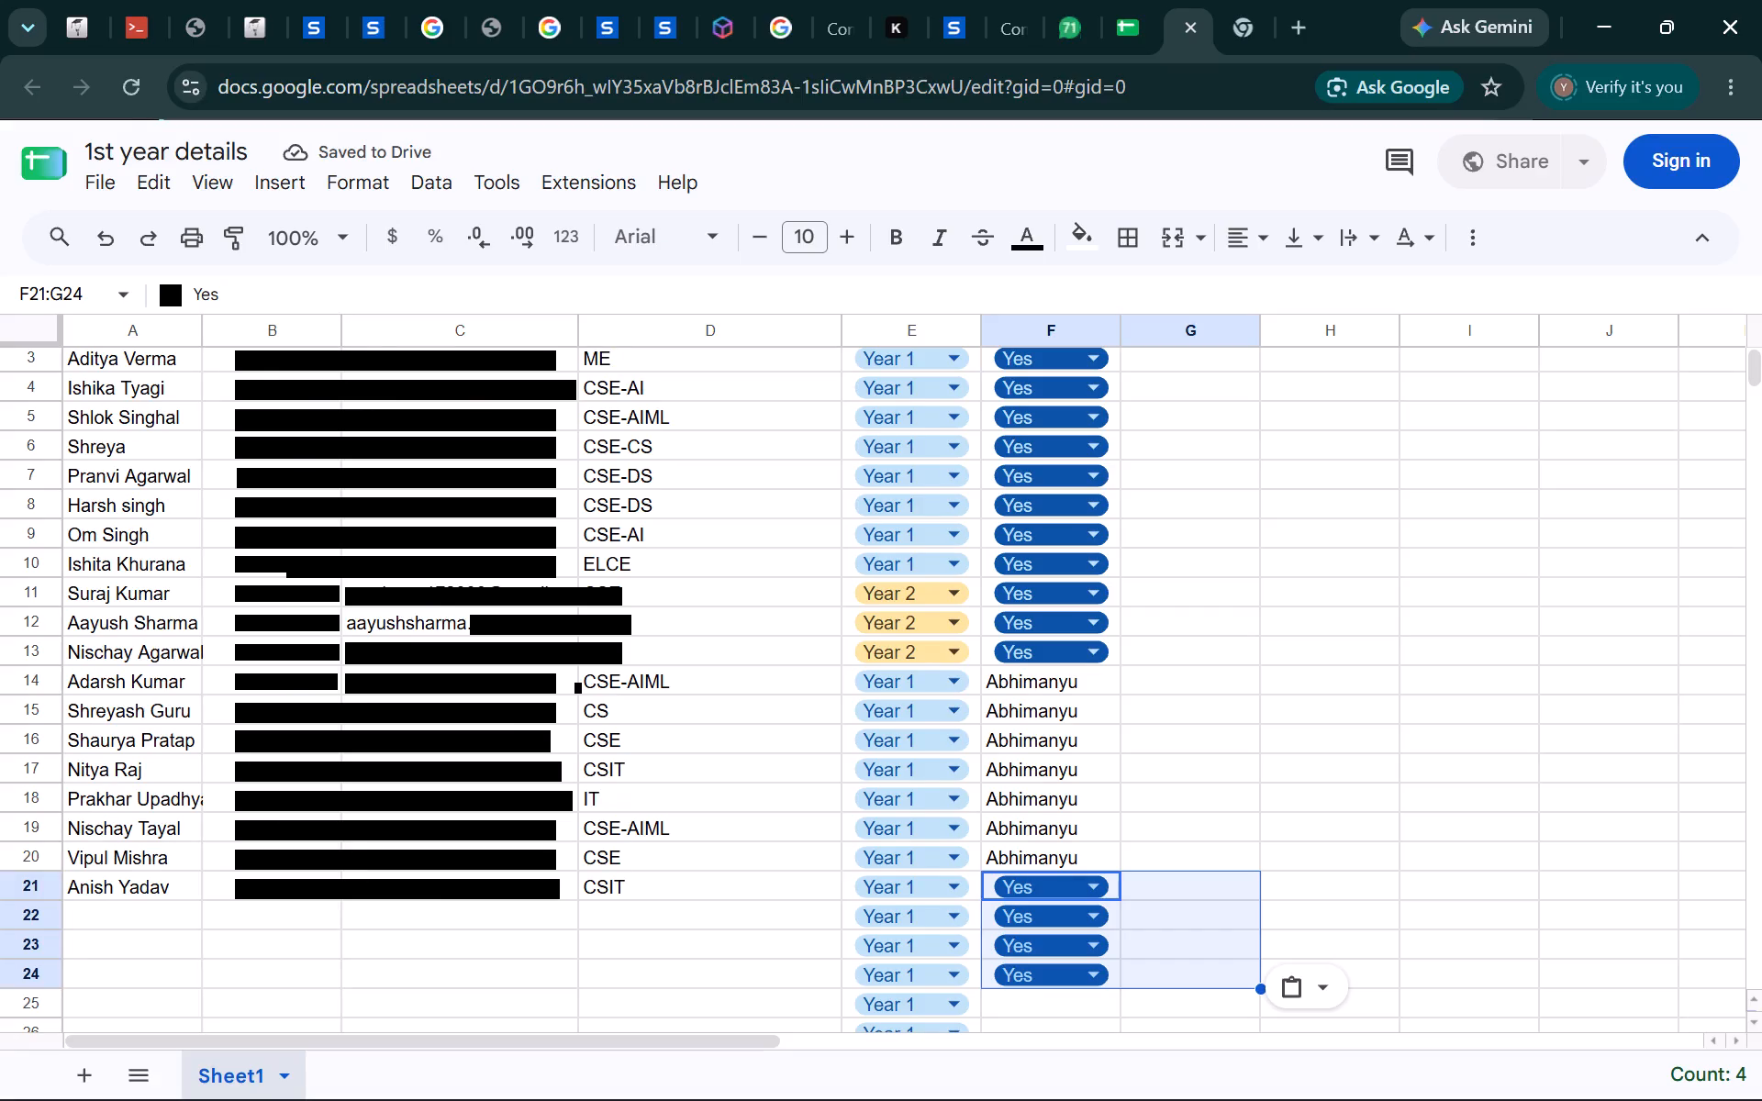
Fill the dayscholar Yes drop-downs from range F21:G24 down column F through at least row 45.
drag(1256, 984, 1239, 1063)
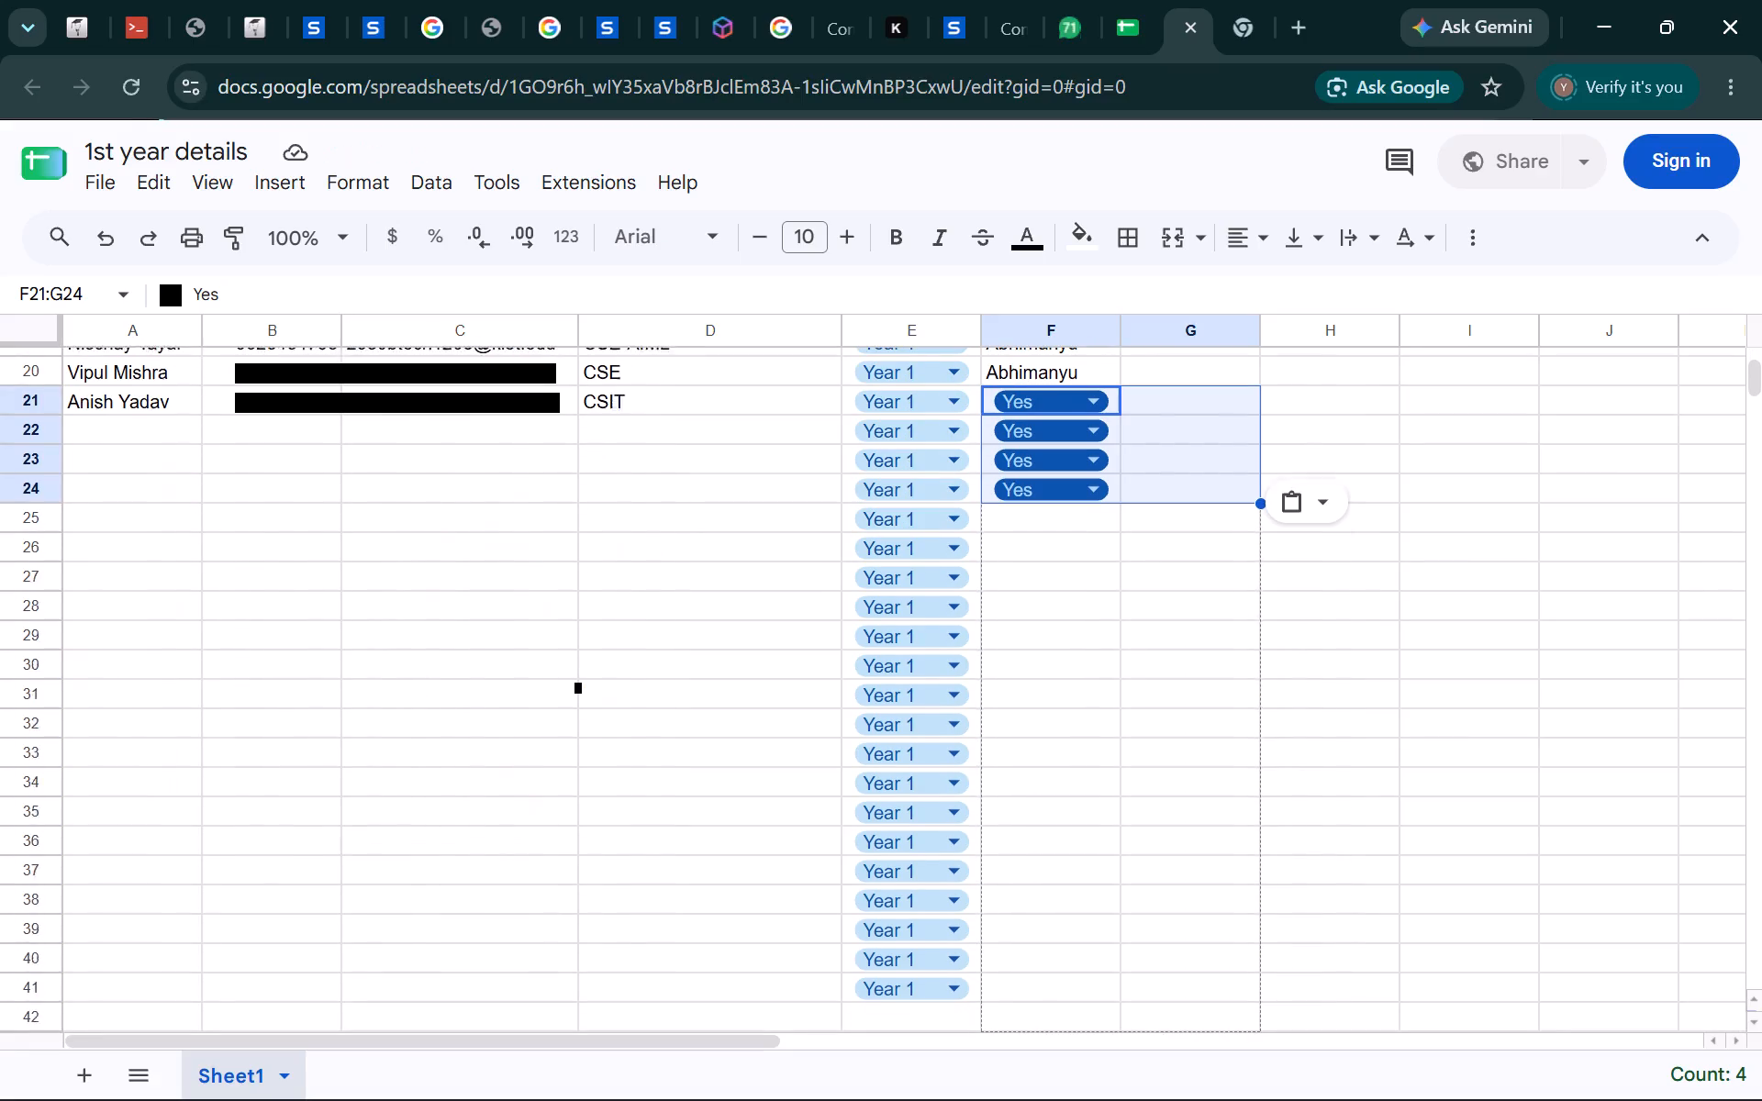
drag(1239, 1063, 1239, 1055)
click(1444, 892)
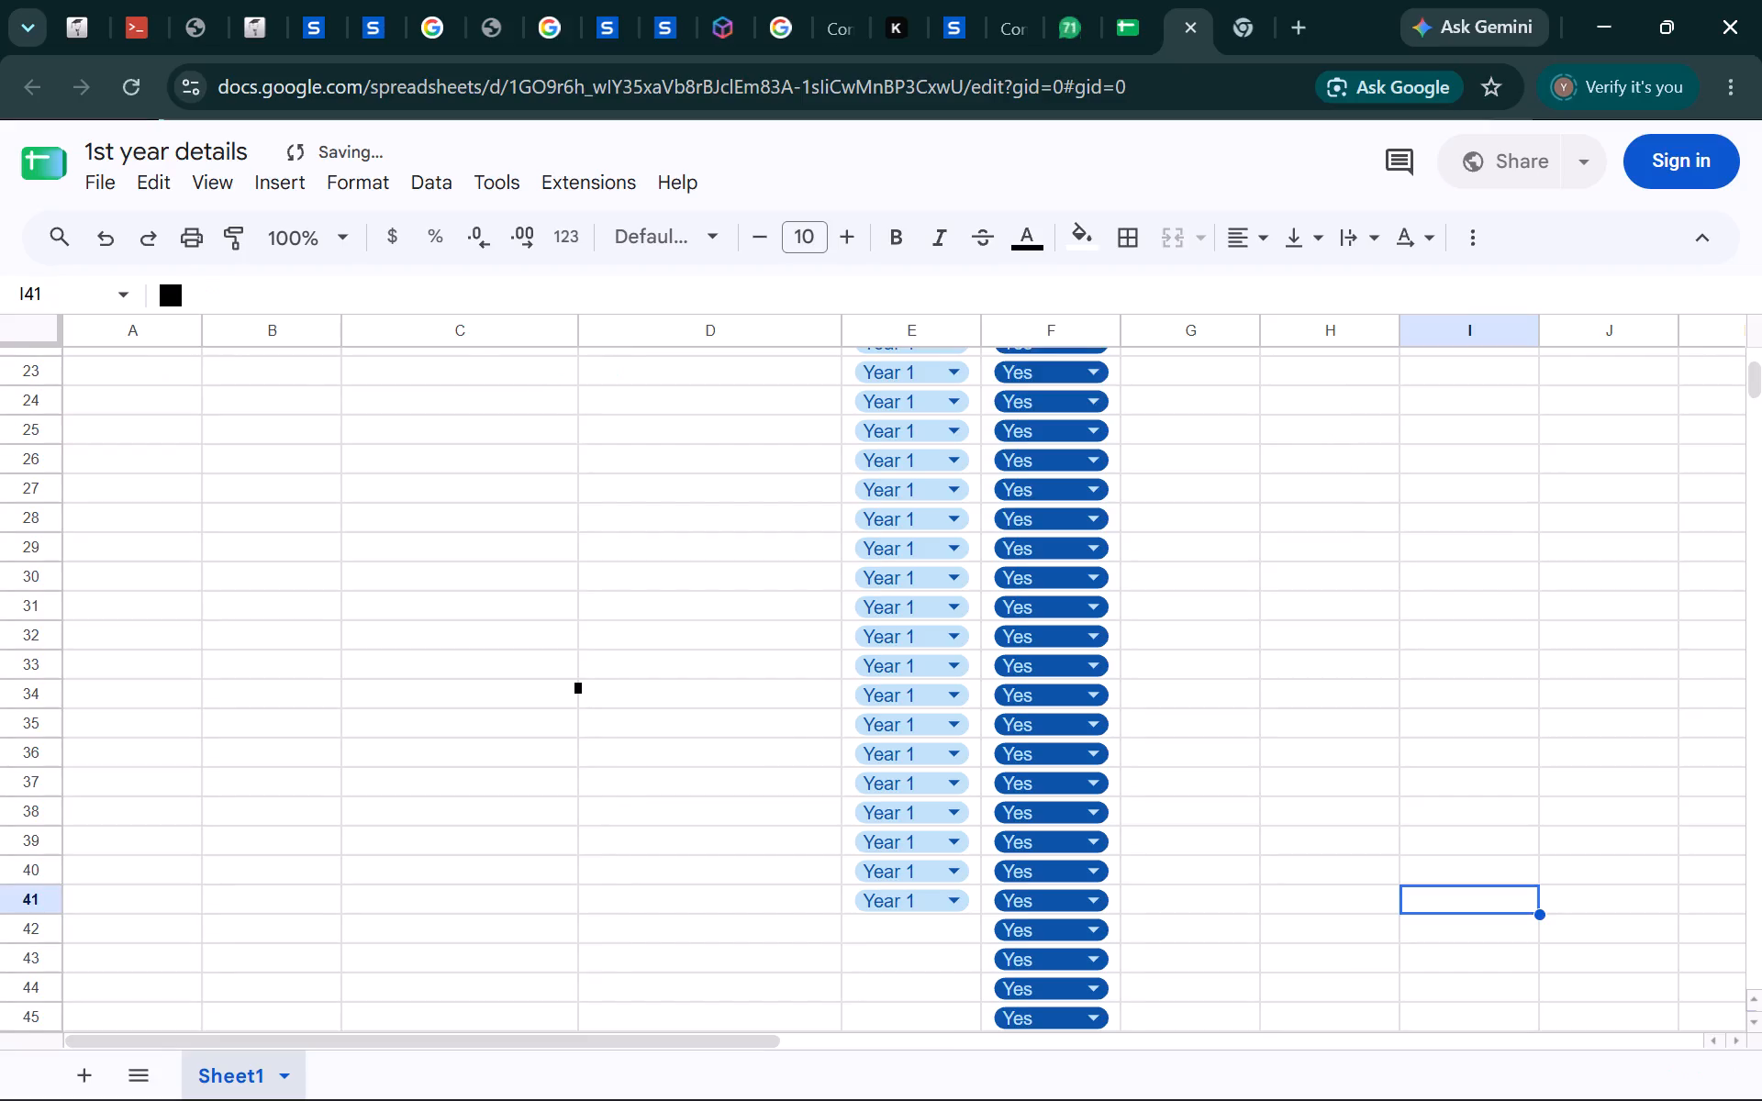
Enter the next student's full name in cell A22, the first empty row of the name column.
scroll(1243, 836, up, 3)
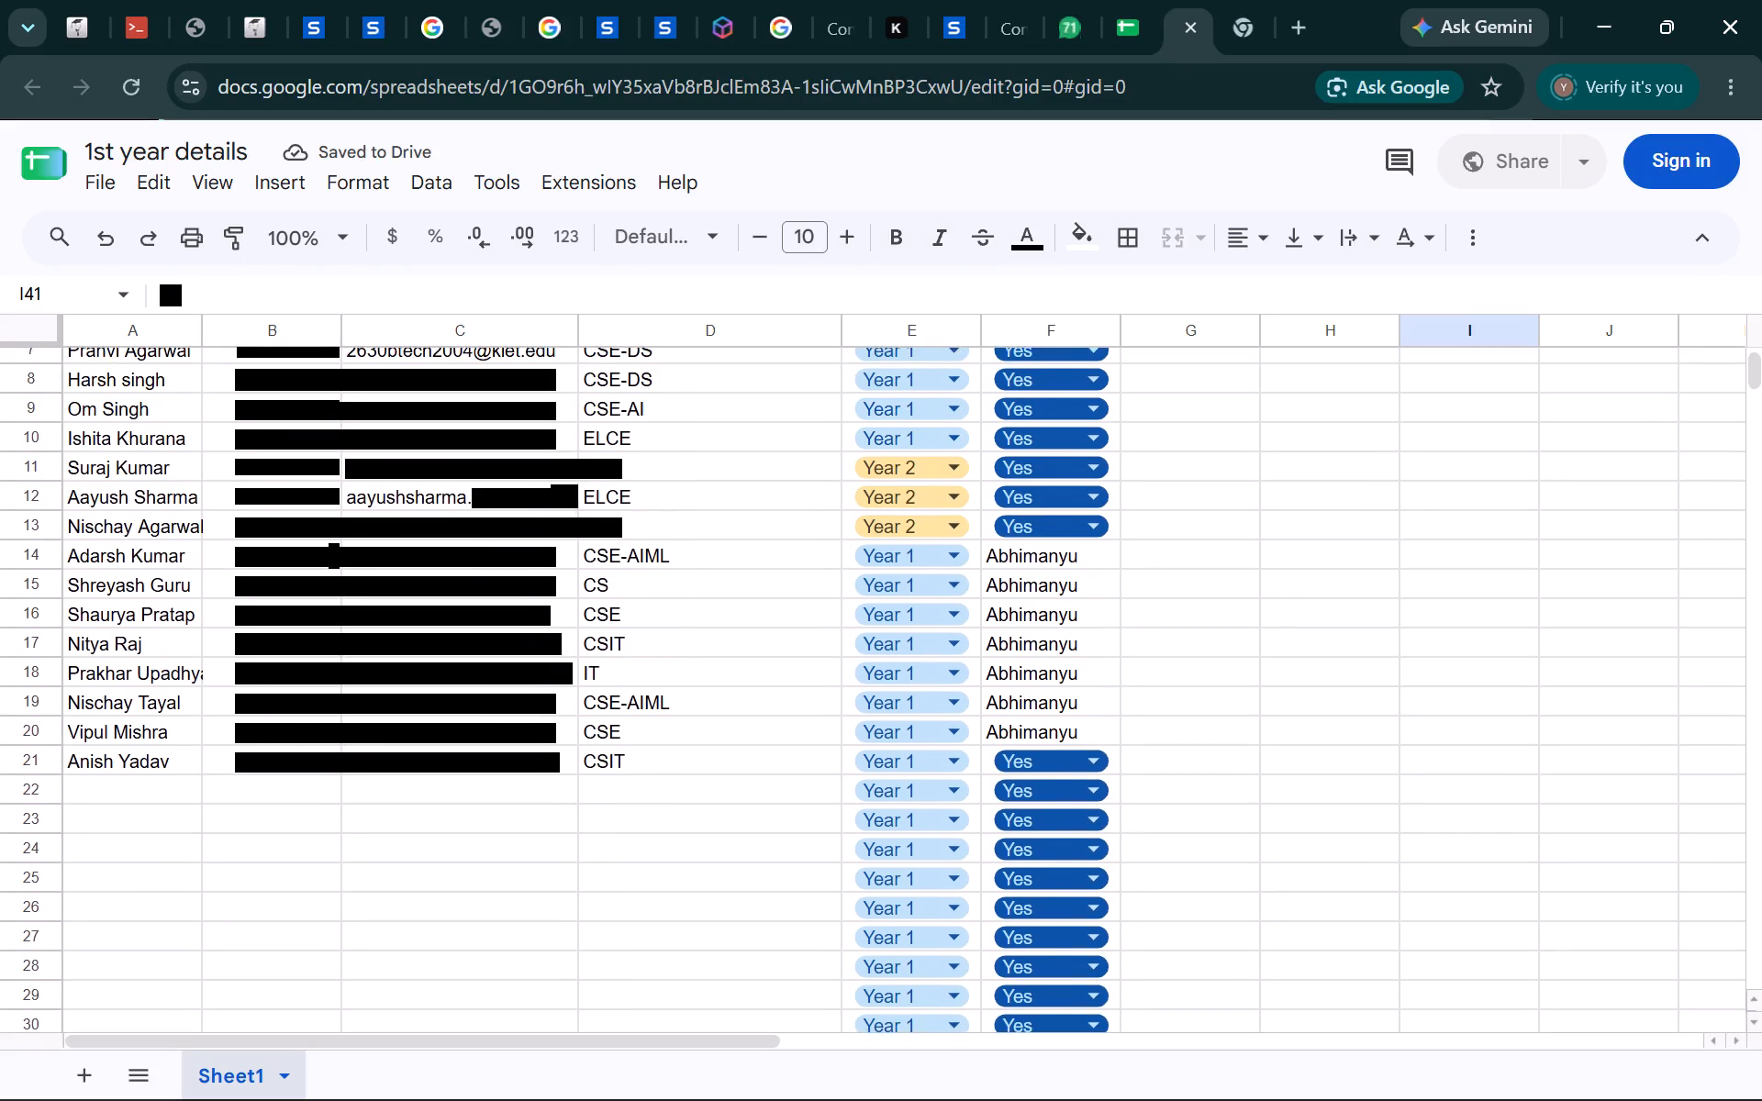
scroll(1243, 836, up, 1)
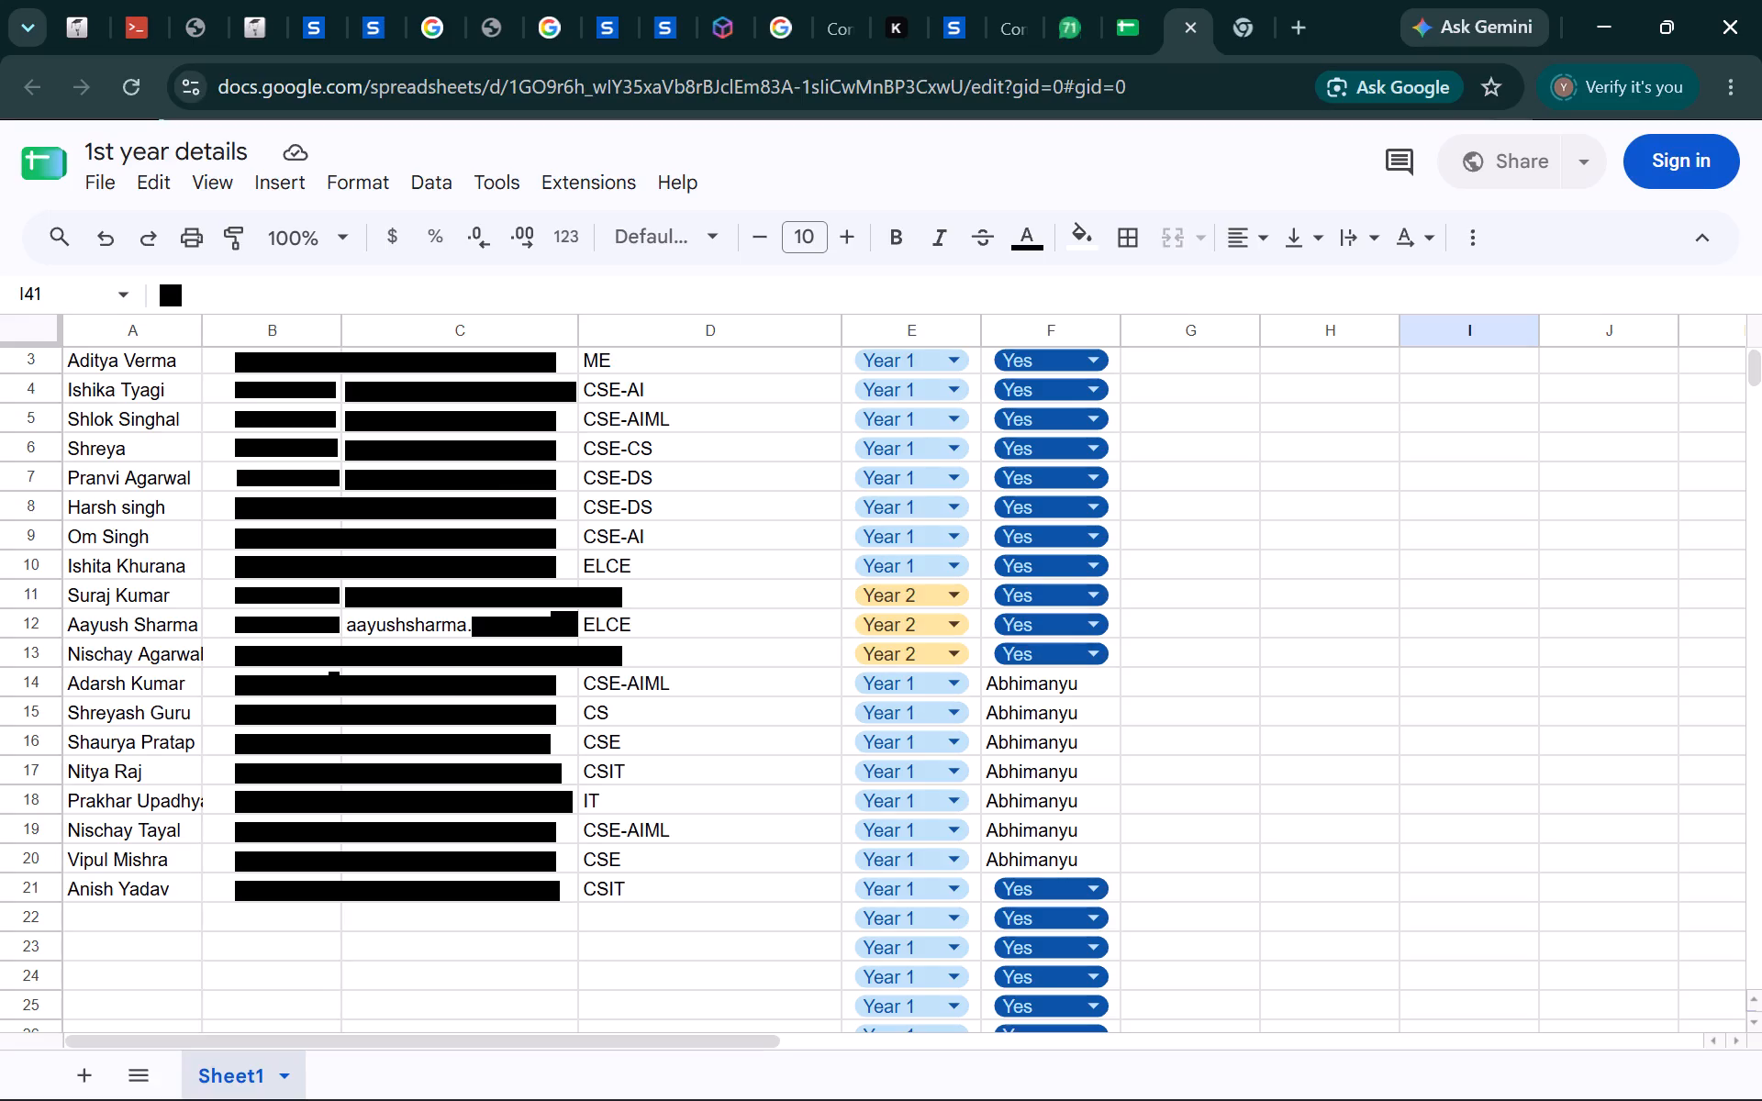
scroll(996, 861, down, 1)
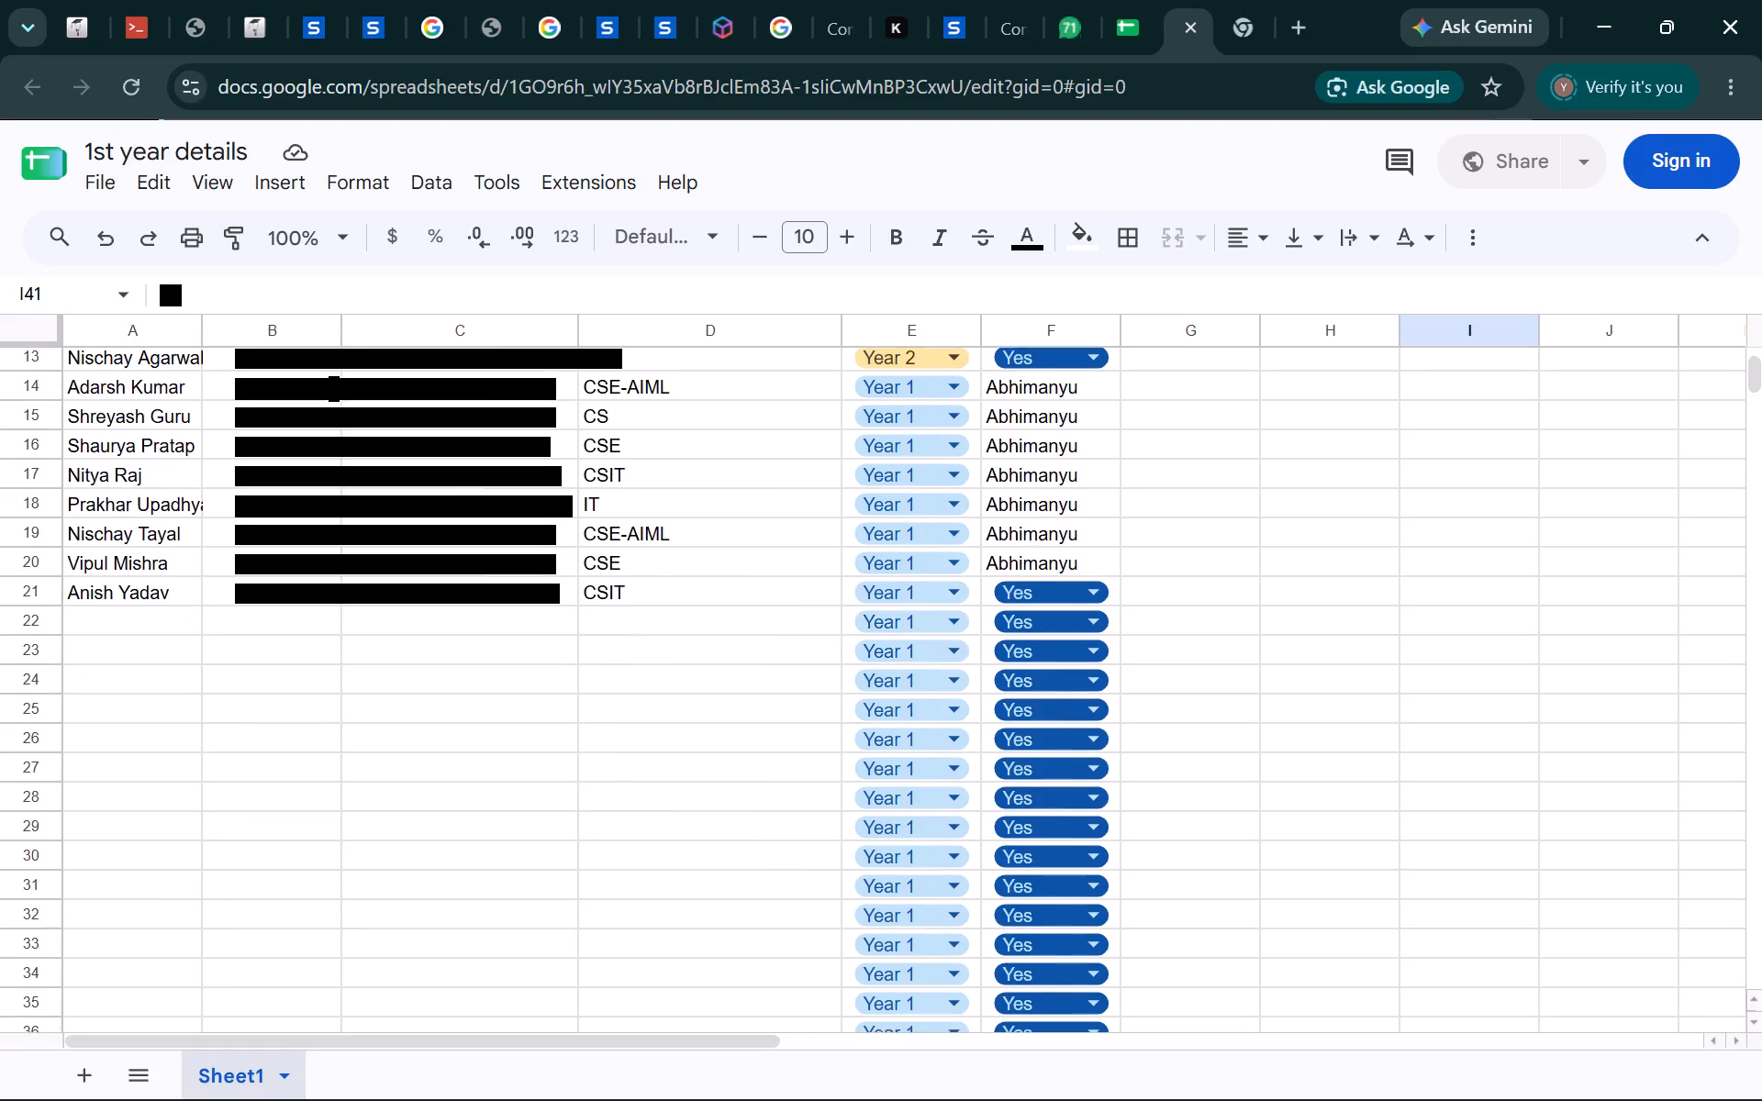
scroll(996, 861, down, 1)
scroll(996, 861, up, 2)
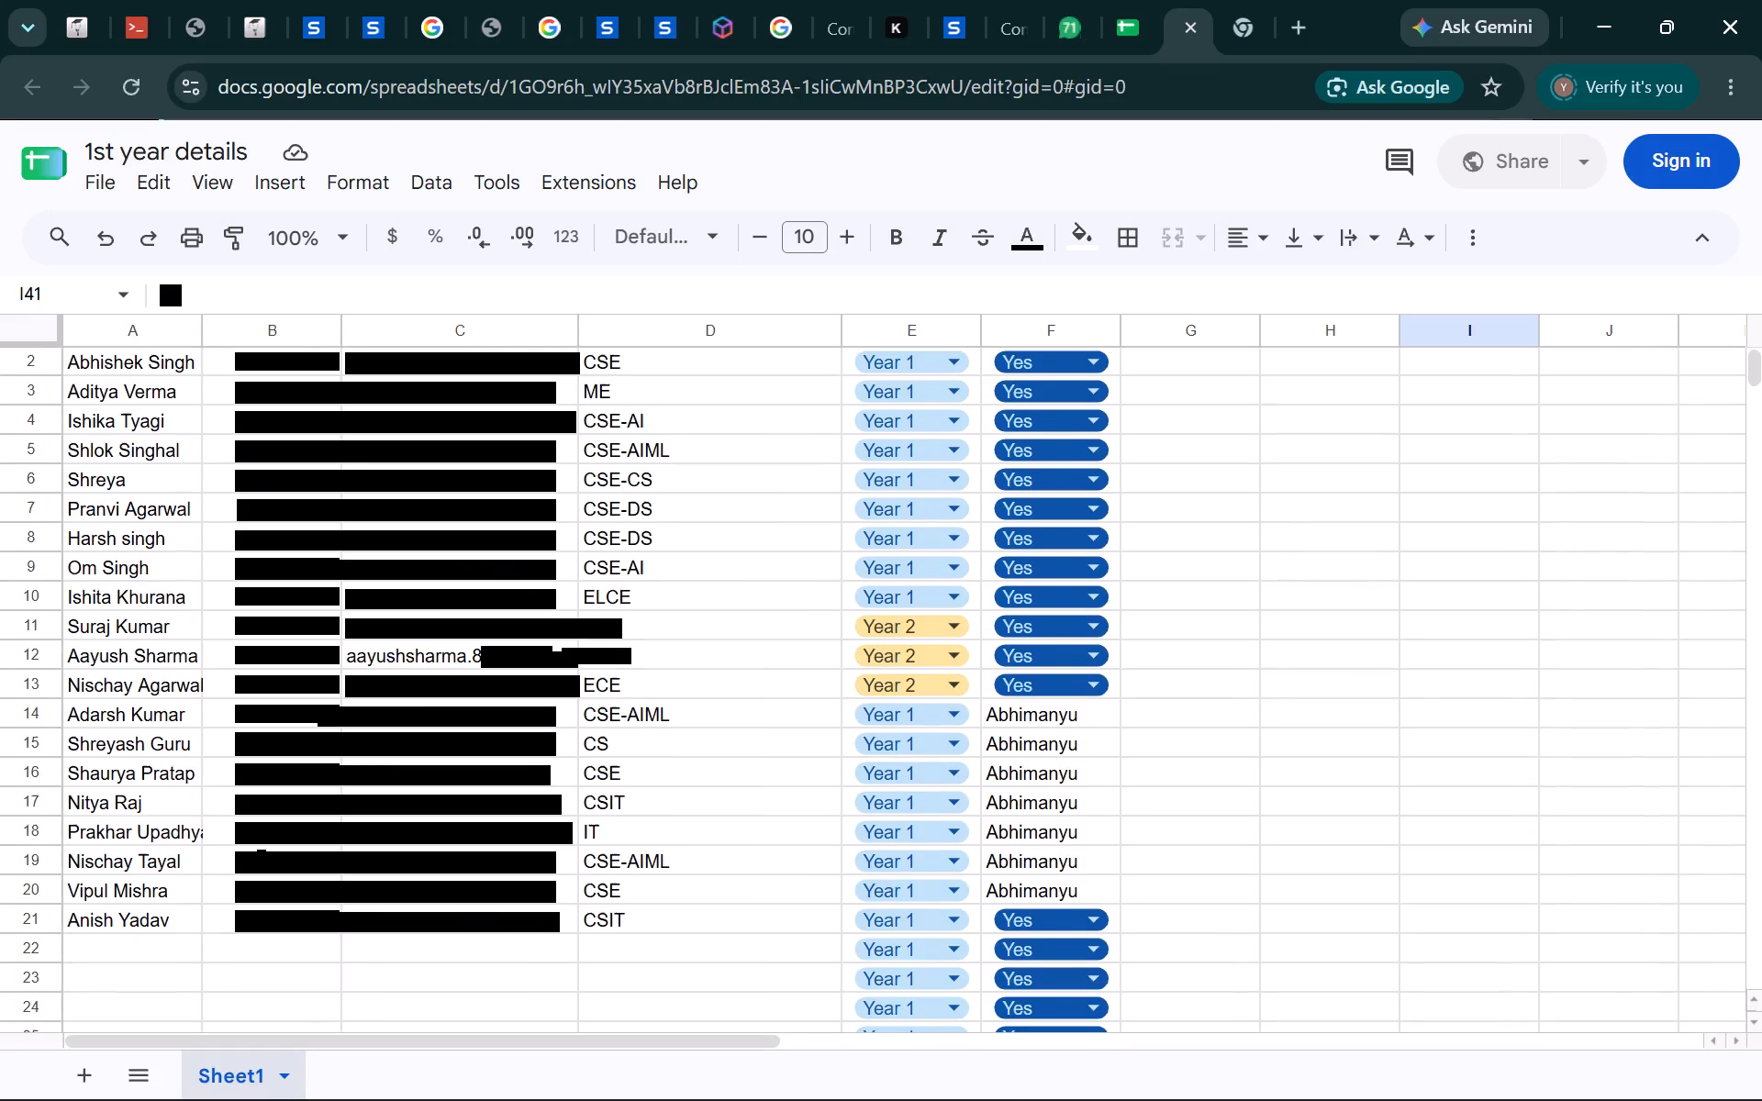
scroll(996, 861, down, 1)
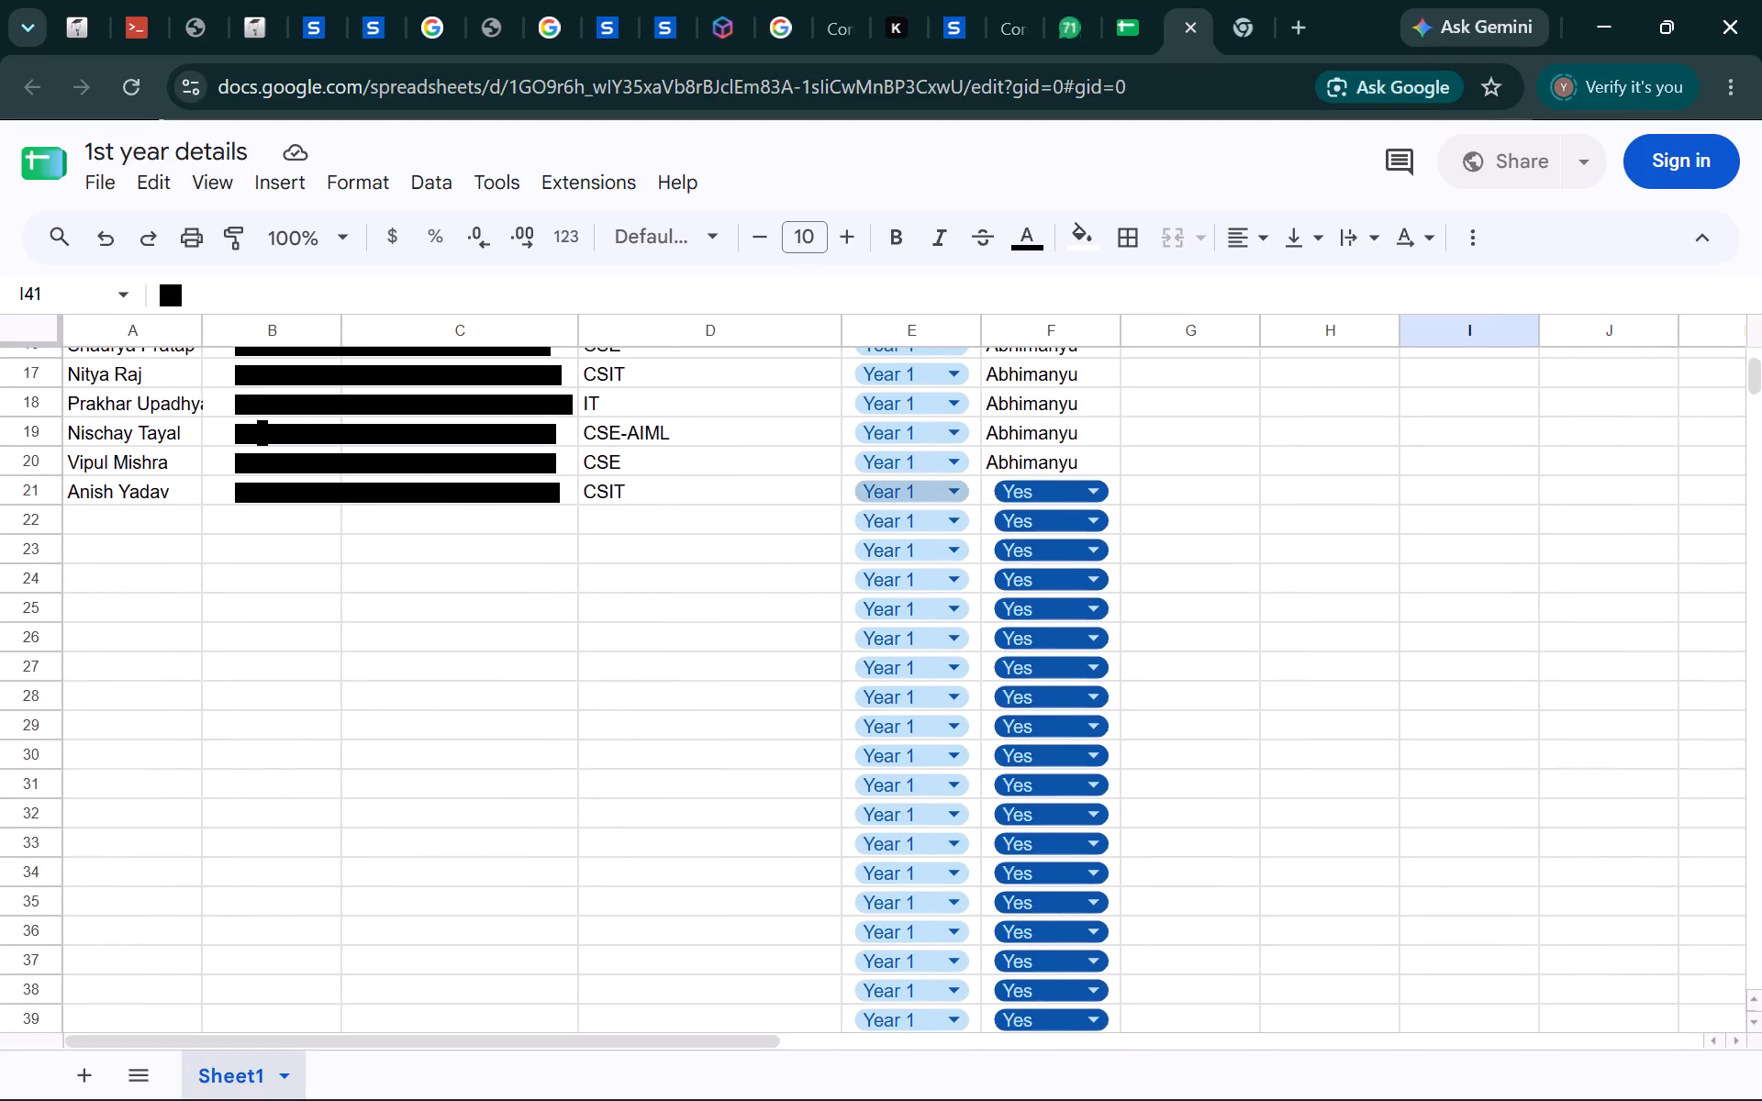
click(123, 515)
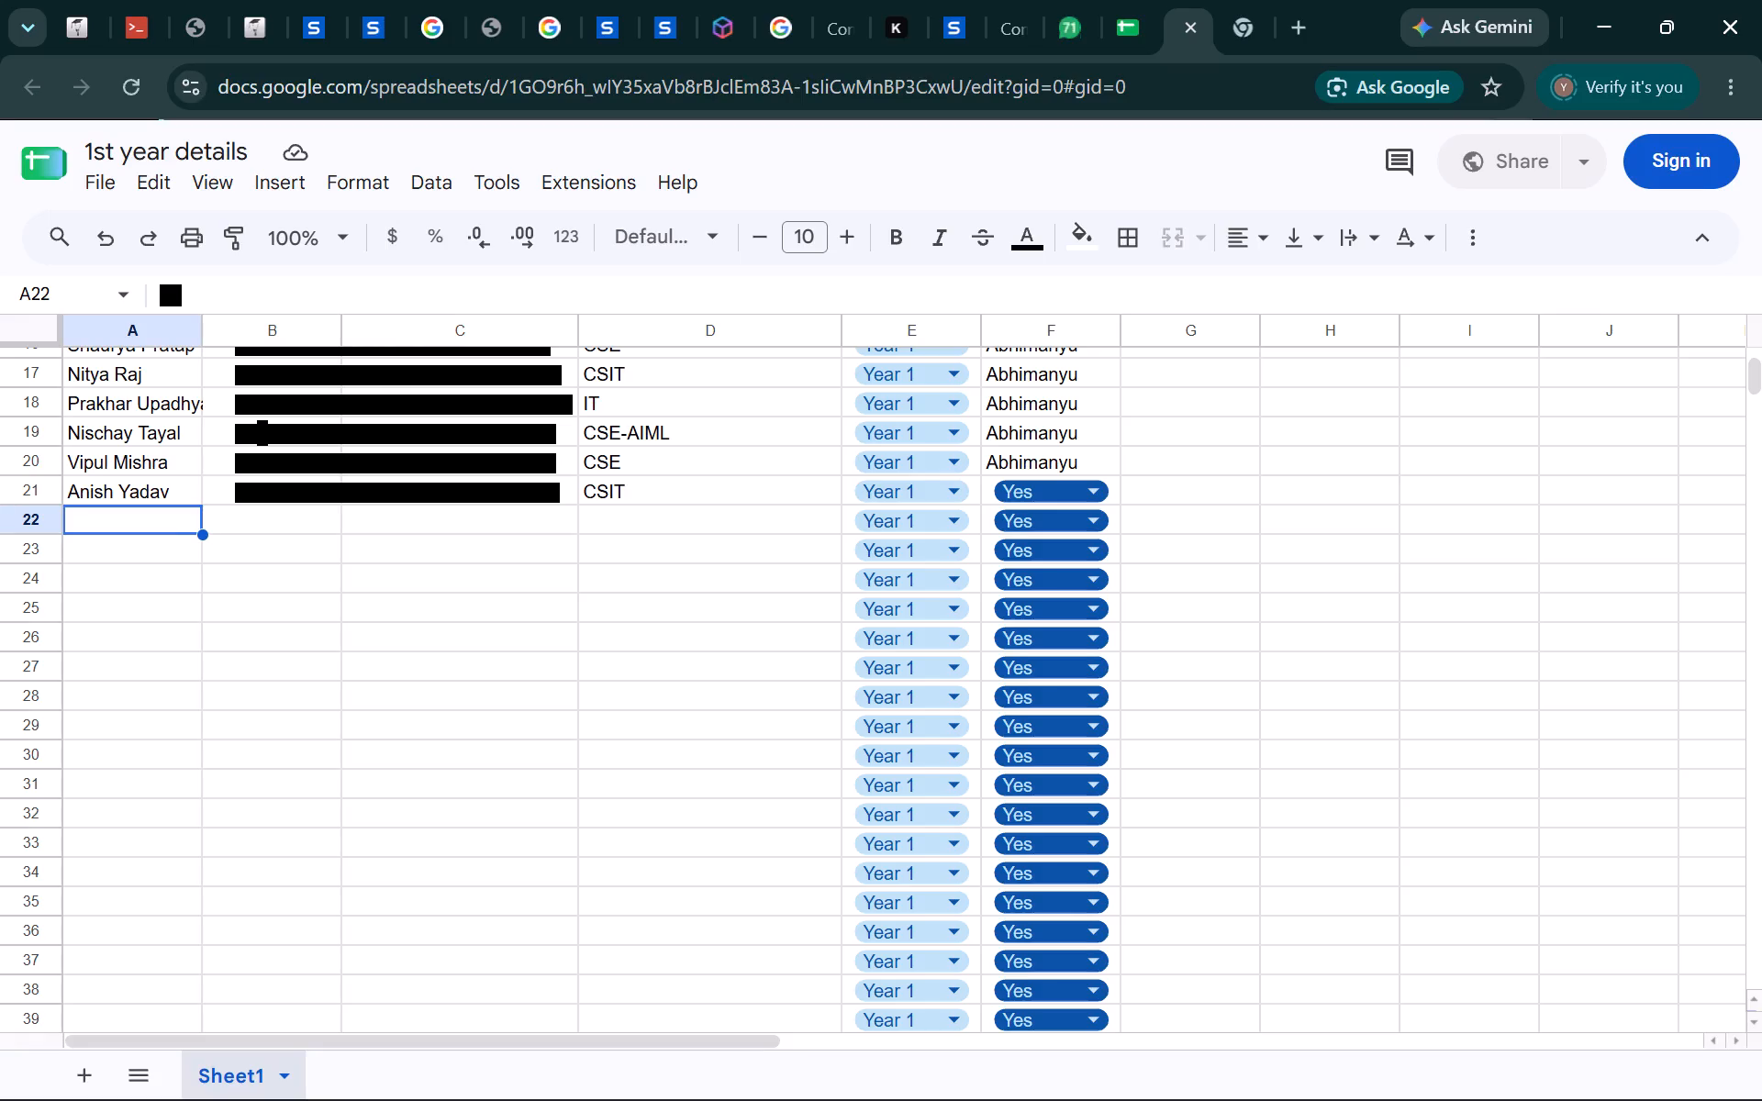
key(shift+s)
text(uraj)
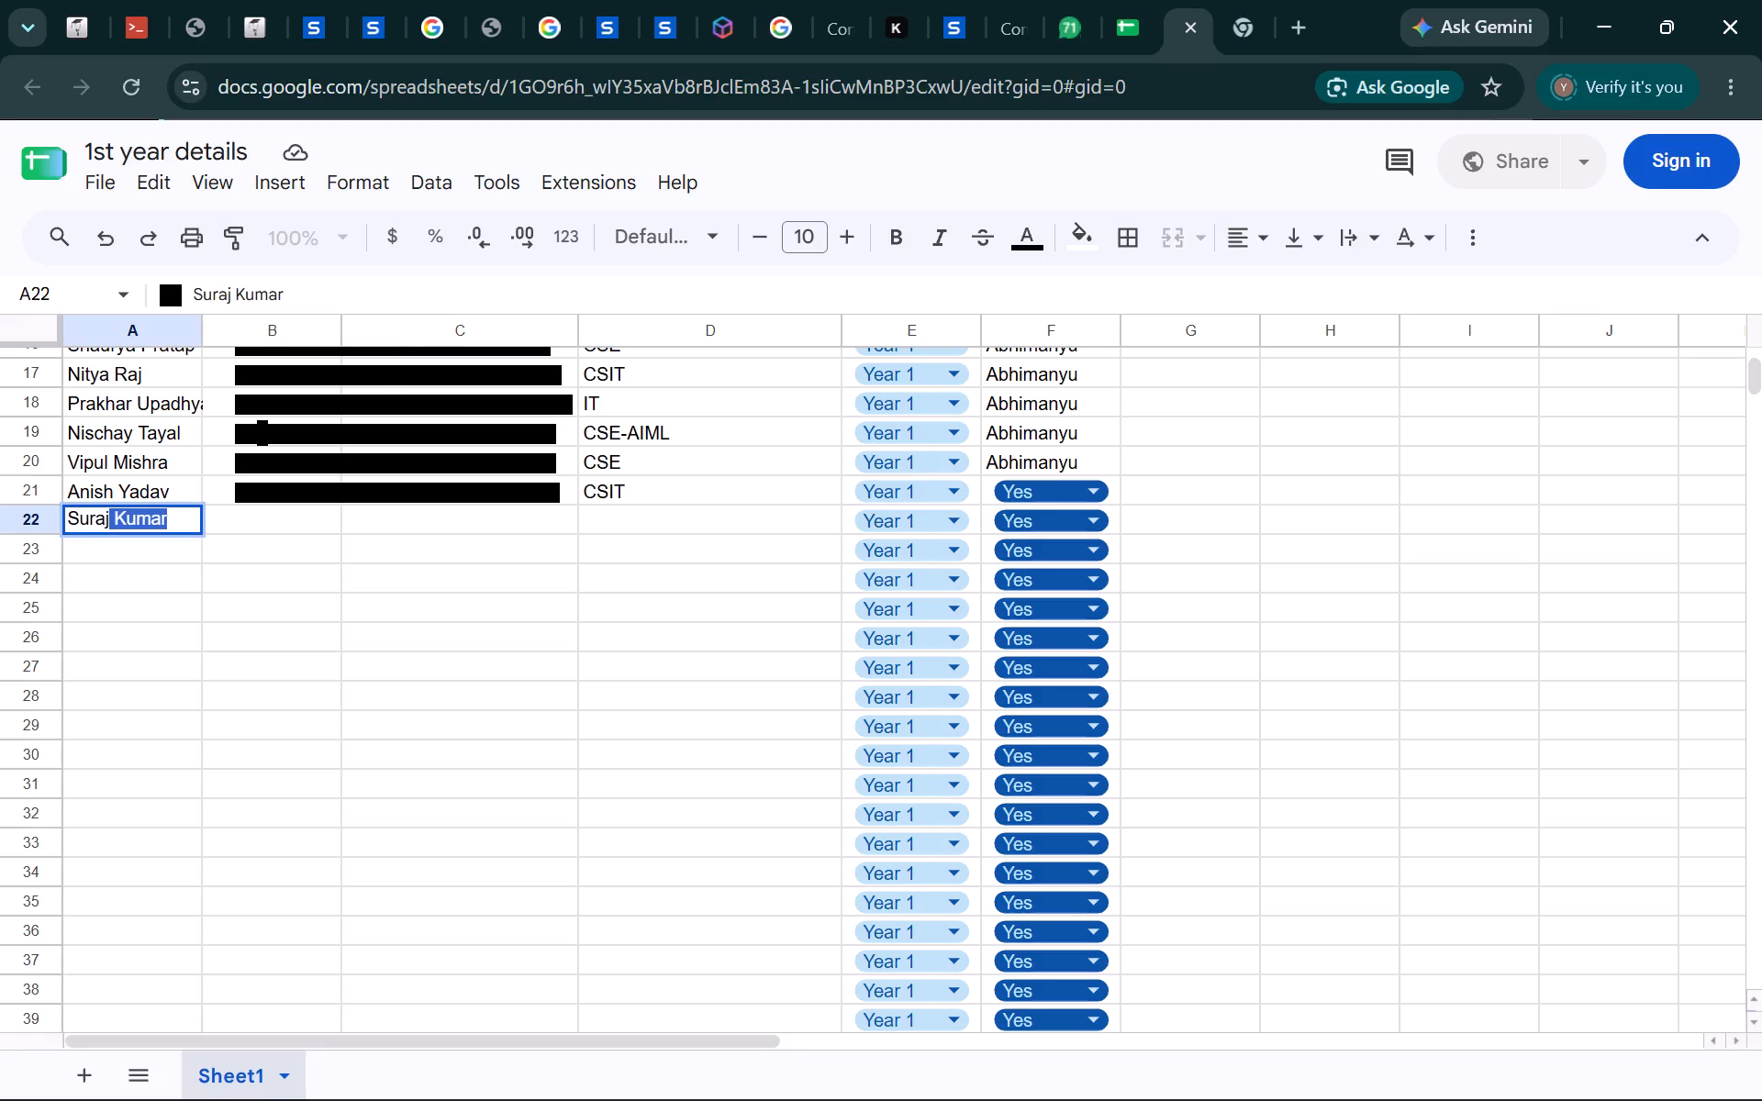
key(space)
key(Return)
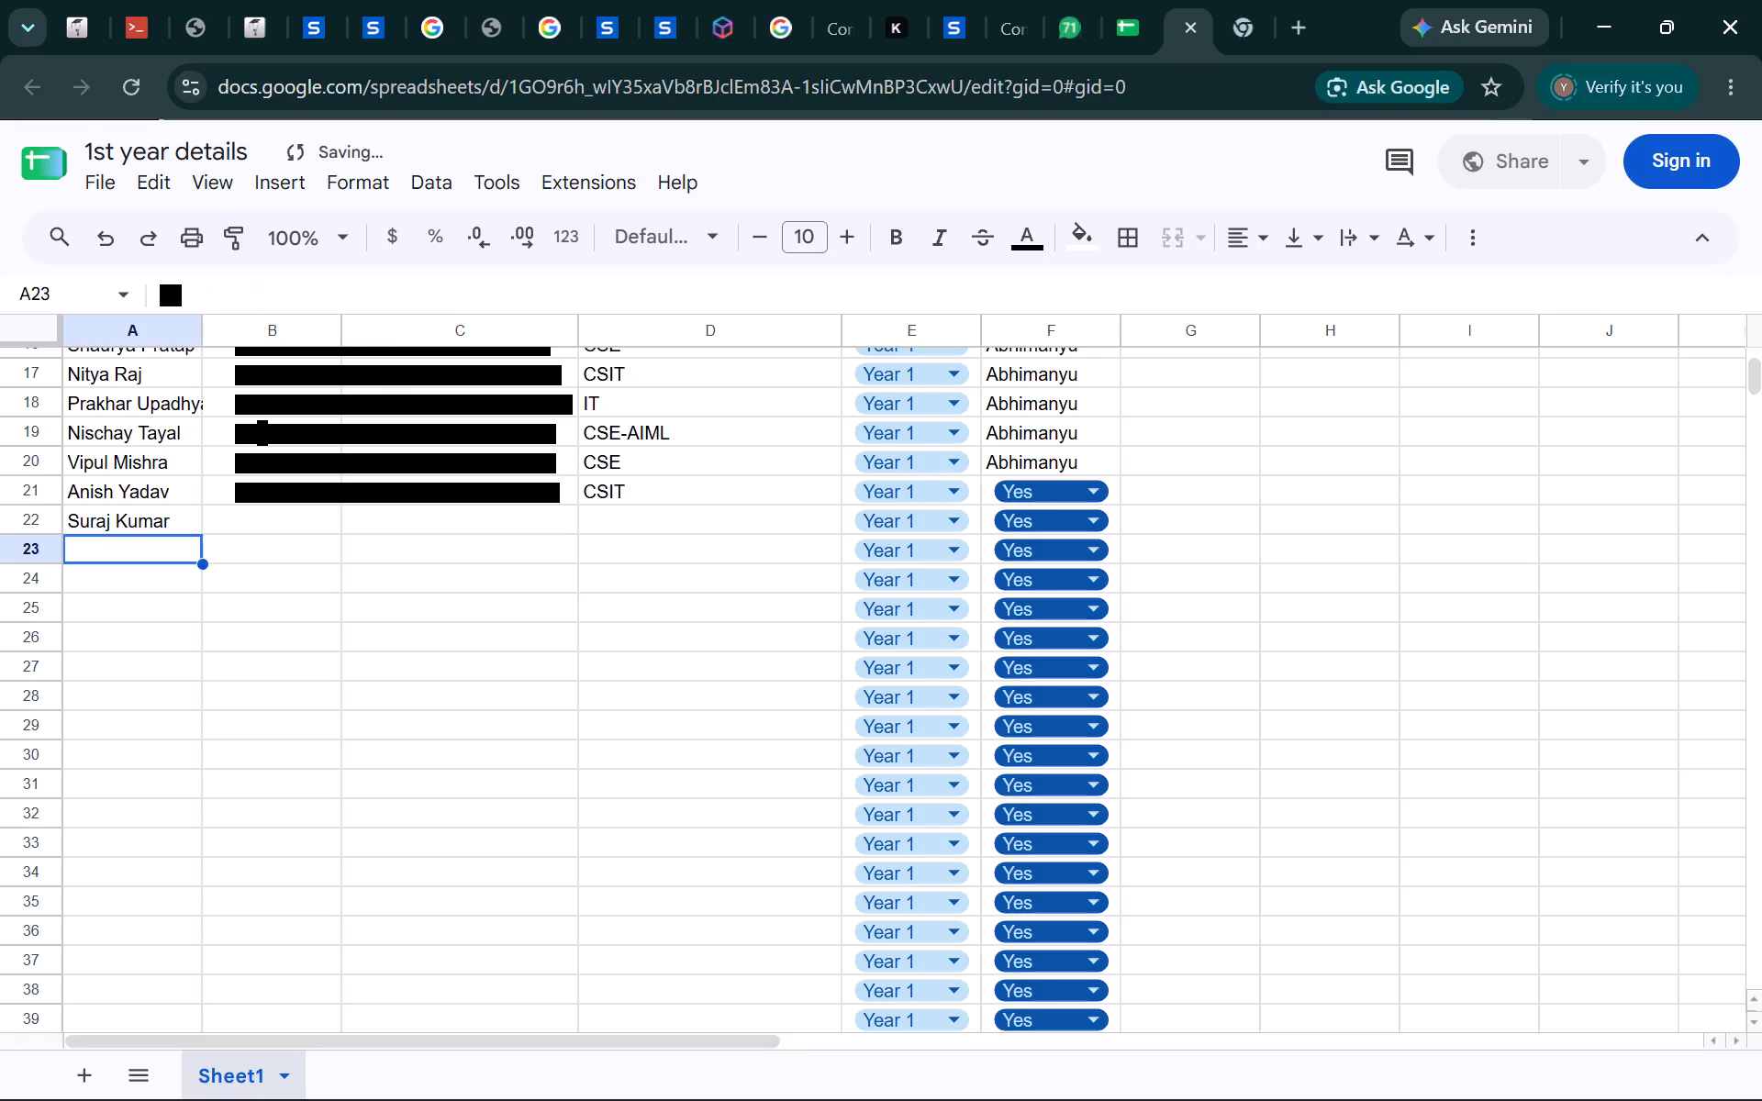
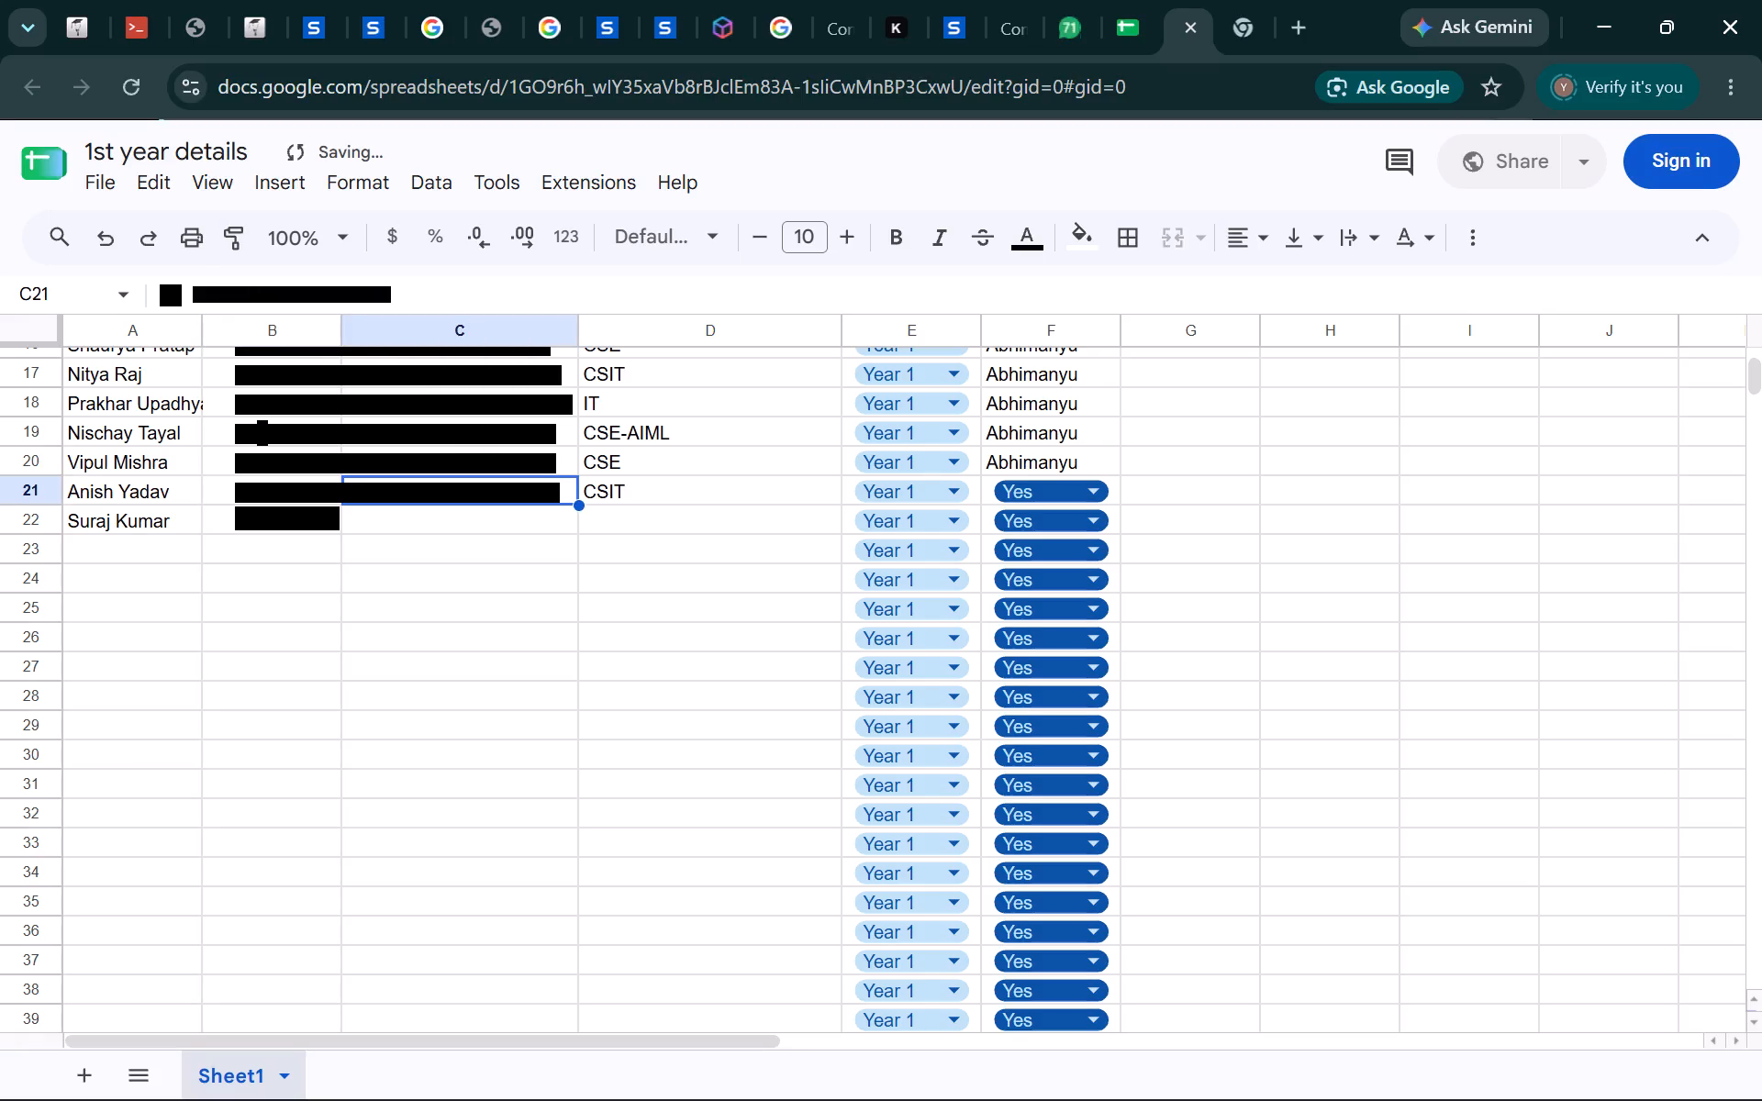
Enter the student's e-mail address in cell C22 of the email column.
click(402, 519)
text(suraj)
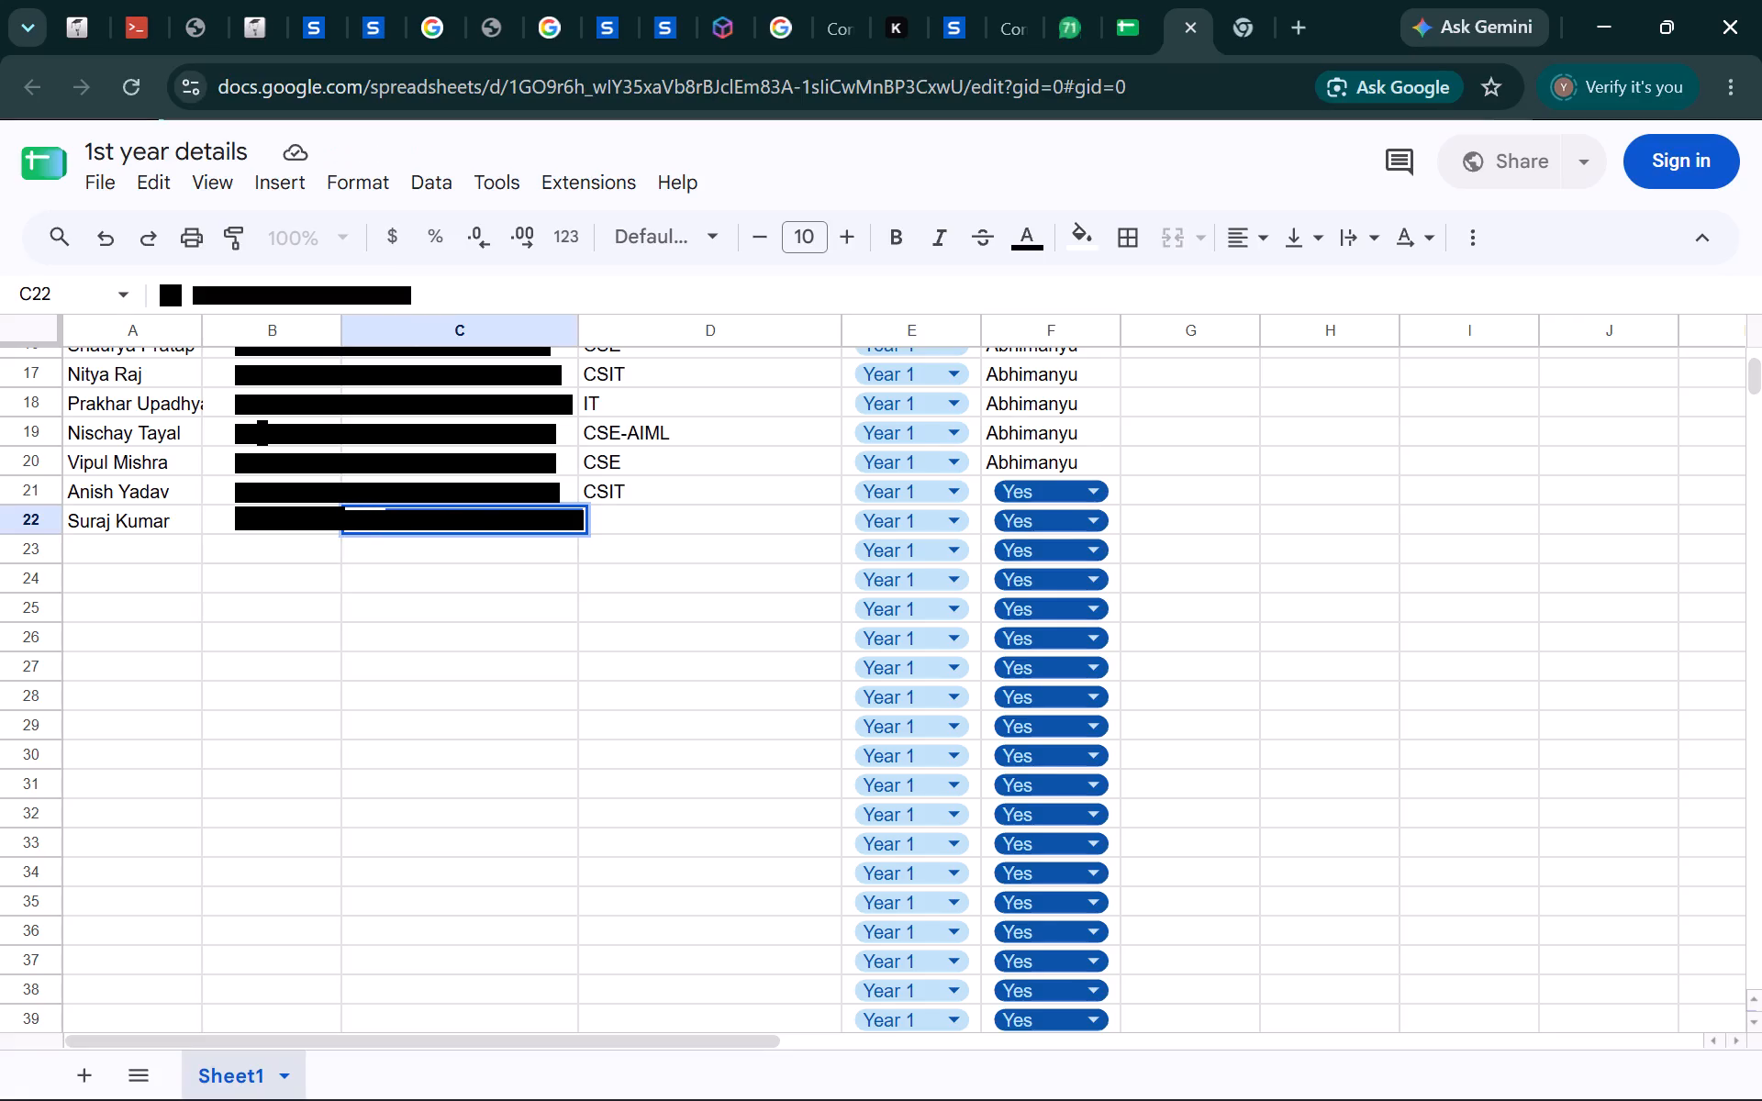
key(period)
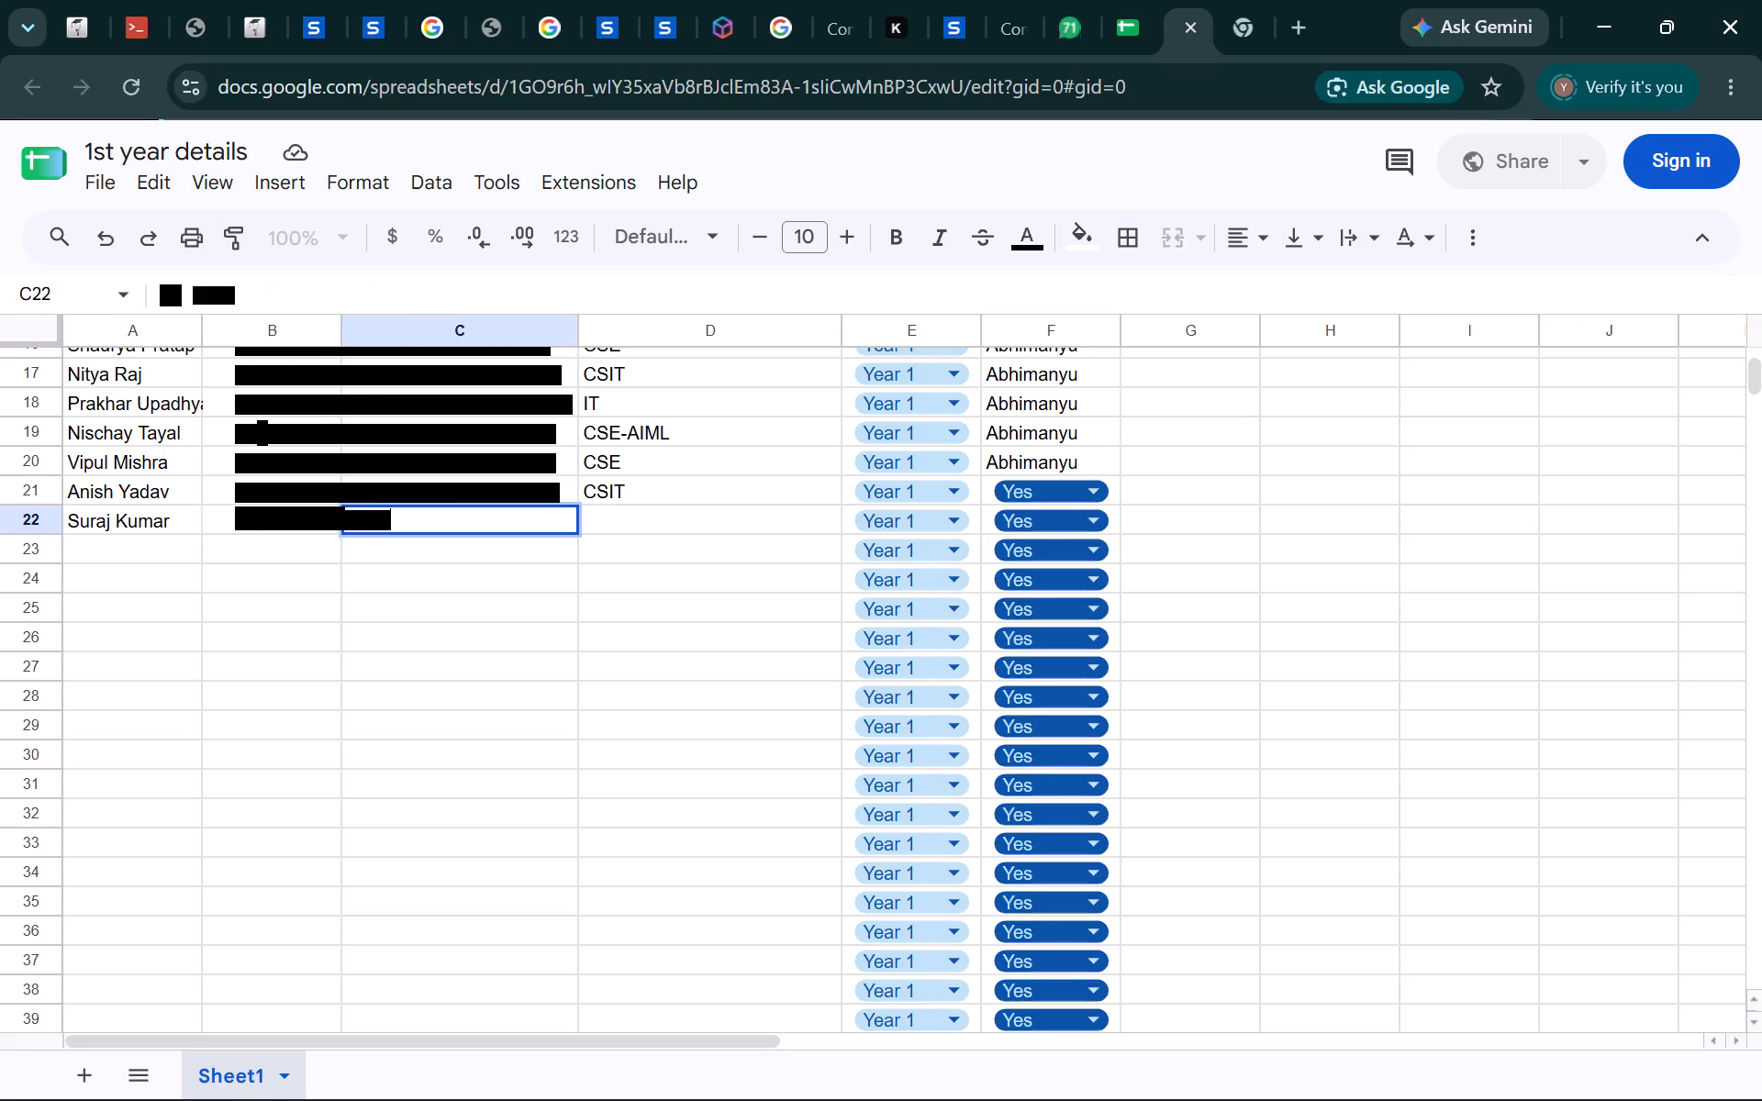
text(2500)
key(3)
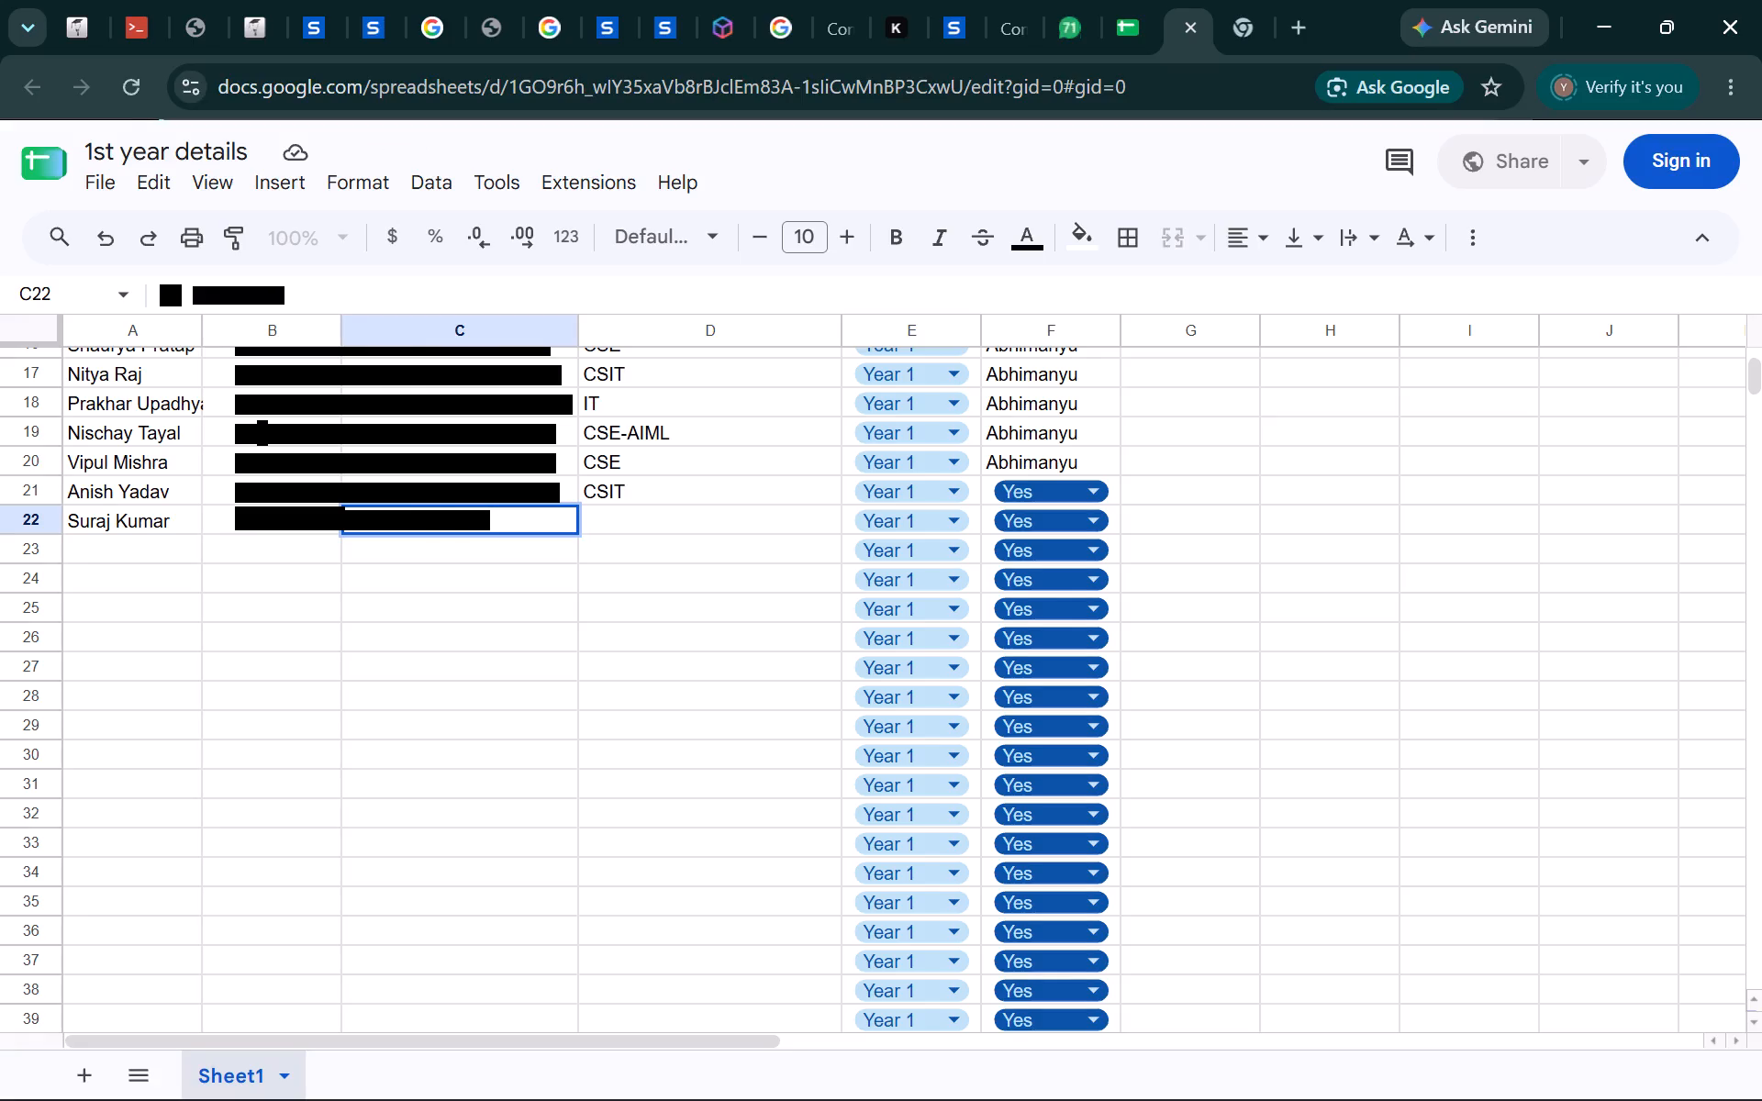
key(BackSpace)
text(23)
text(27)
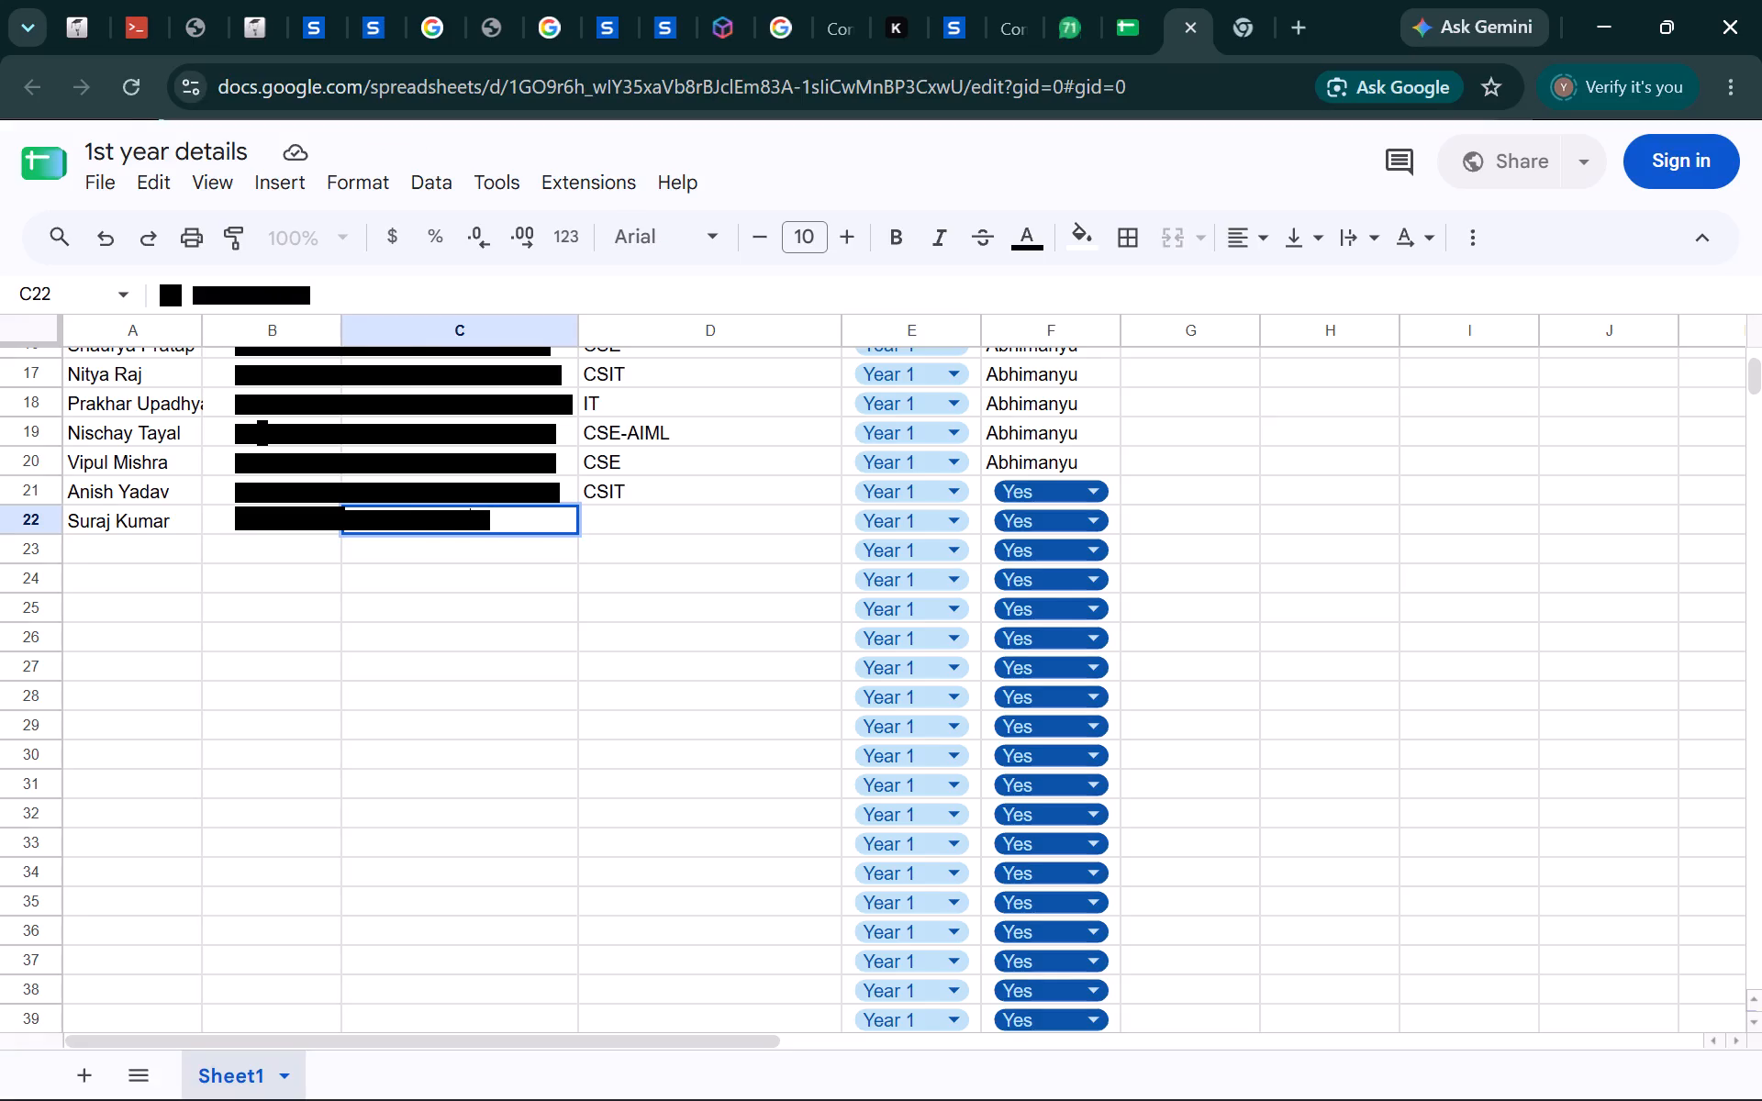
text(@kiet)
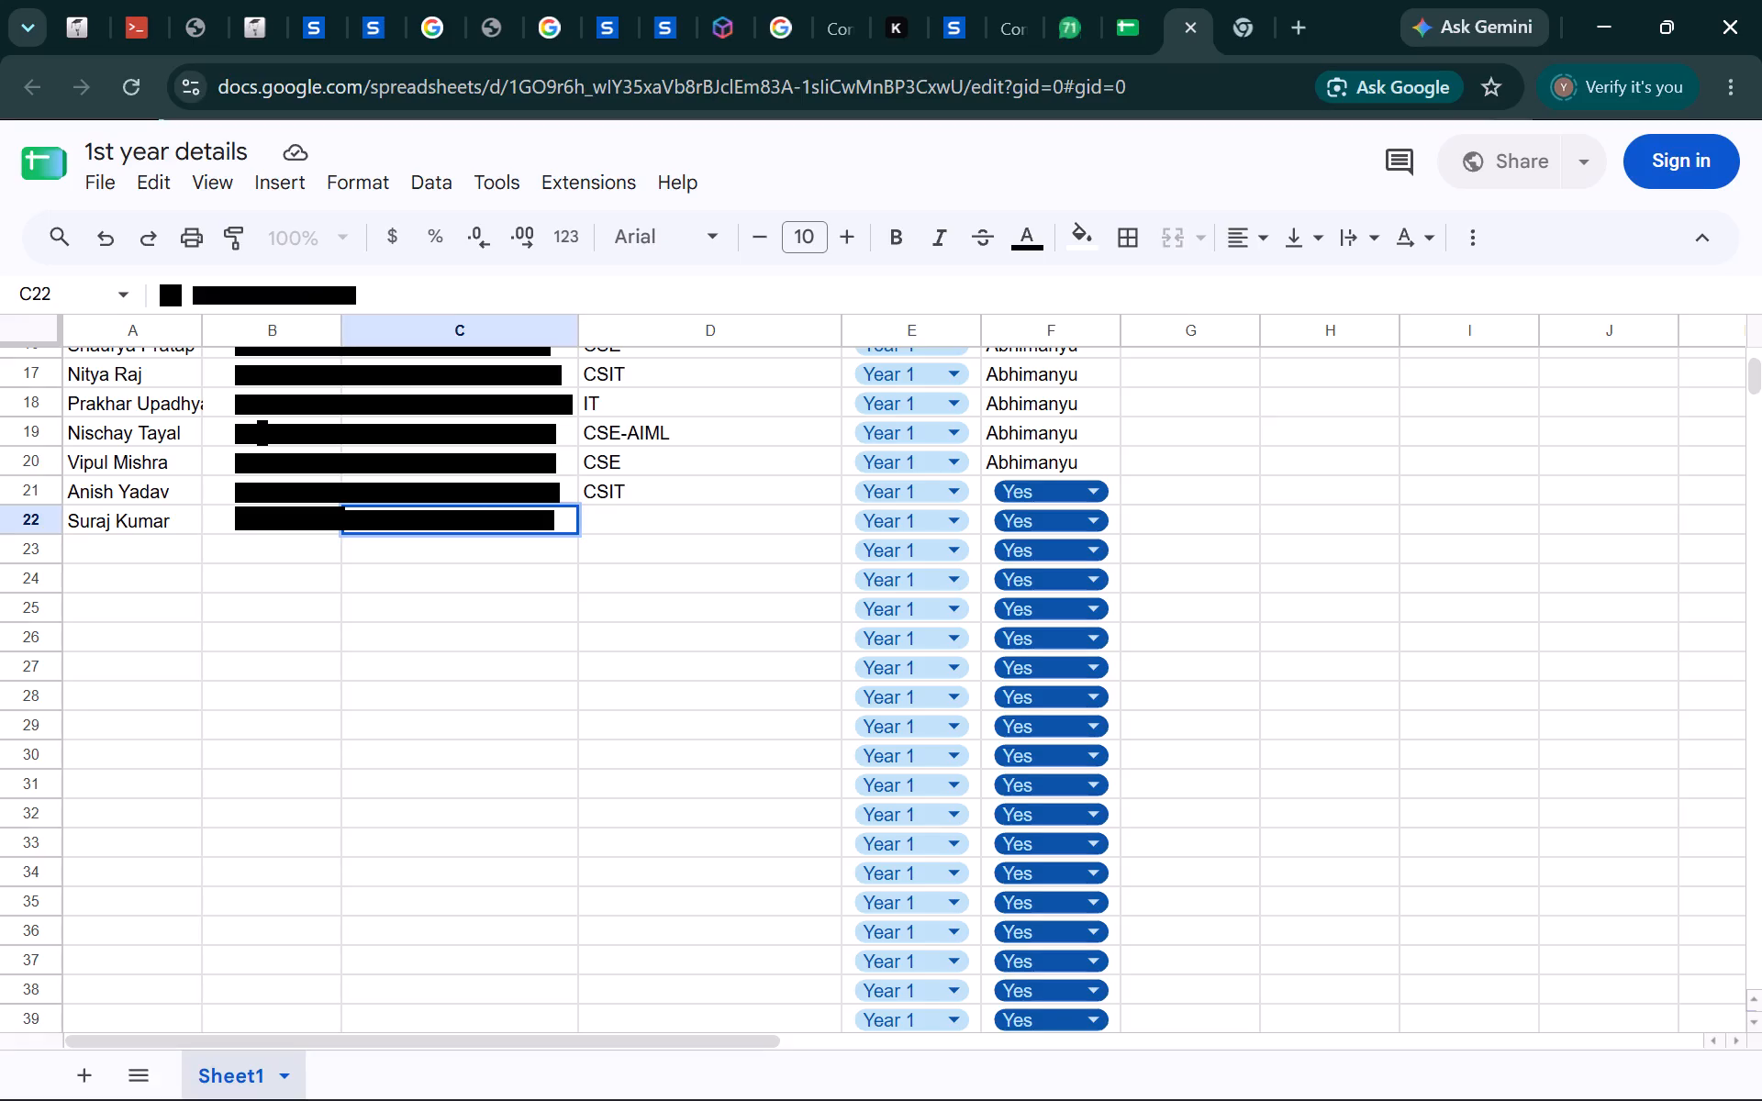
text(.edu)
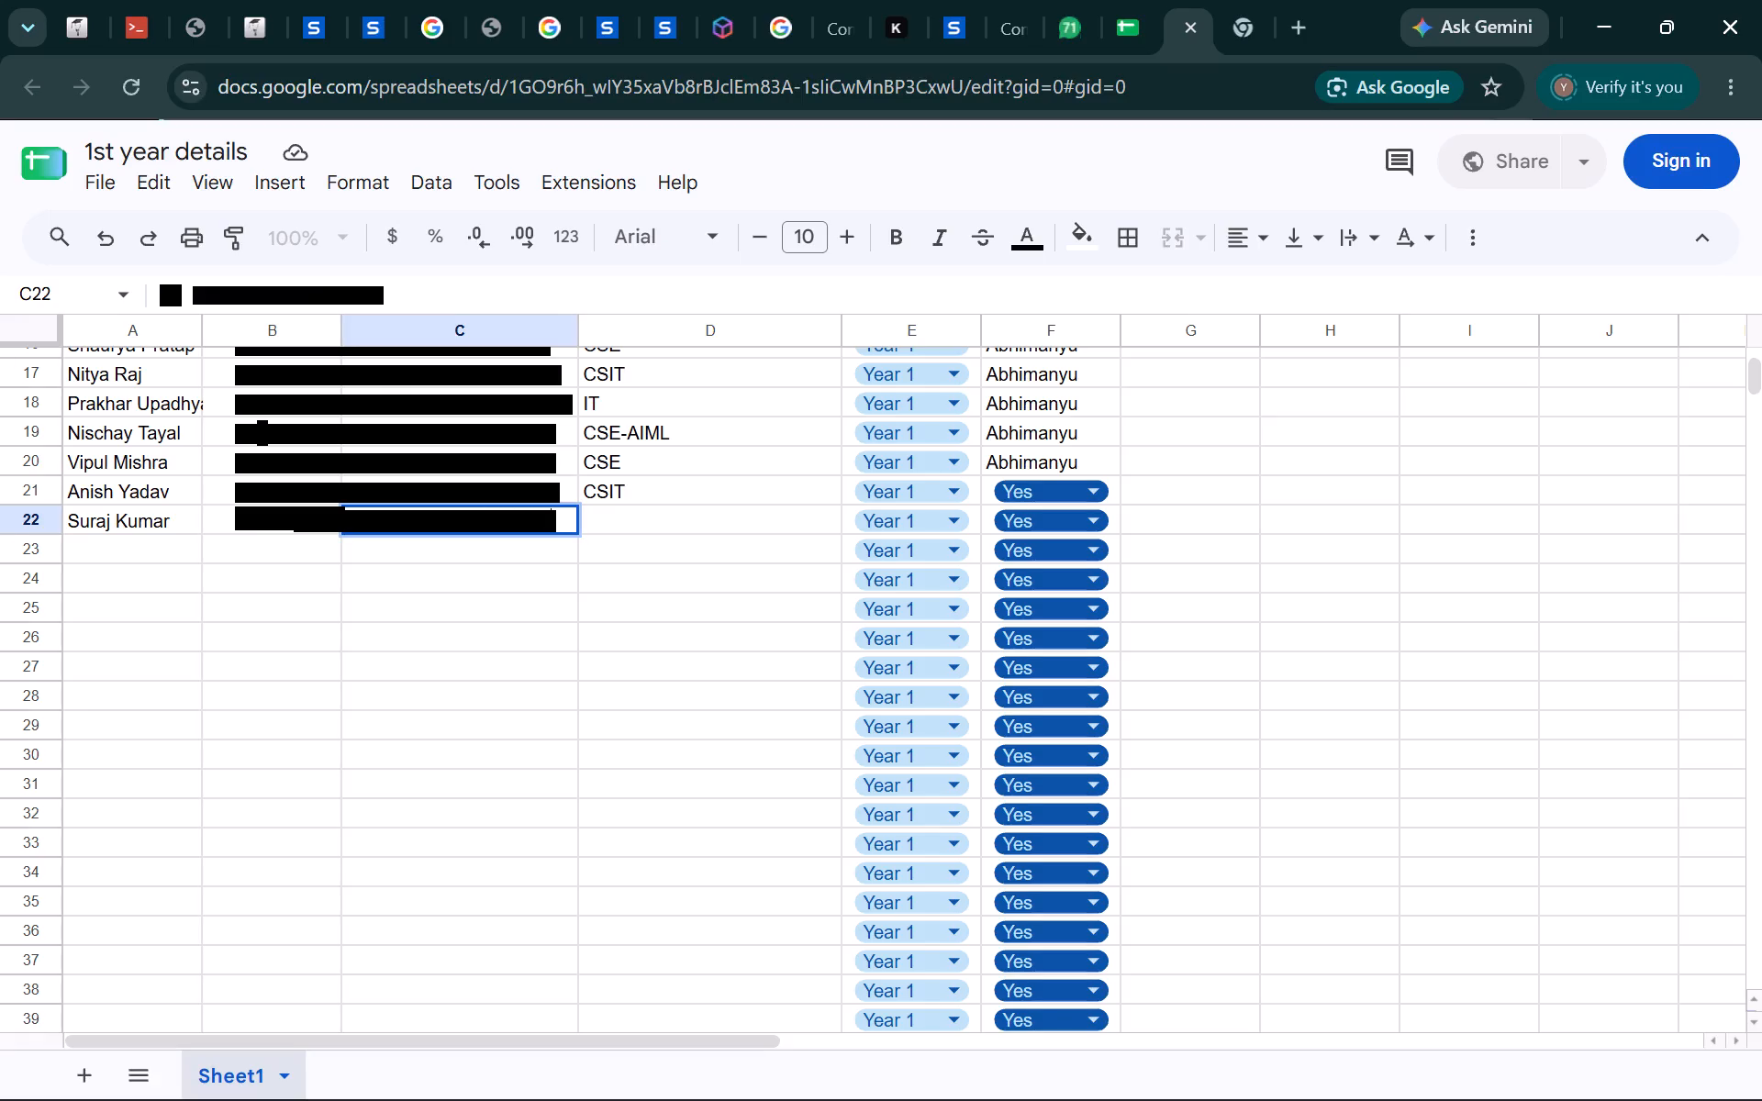
Enter CSE as the student's branch in cell D22.
click(647, 497)
click(662, 525)
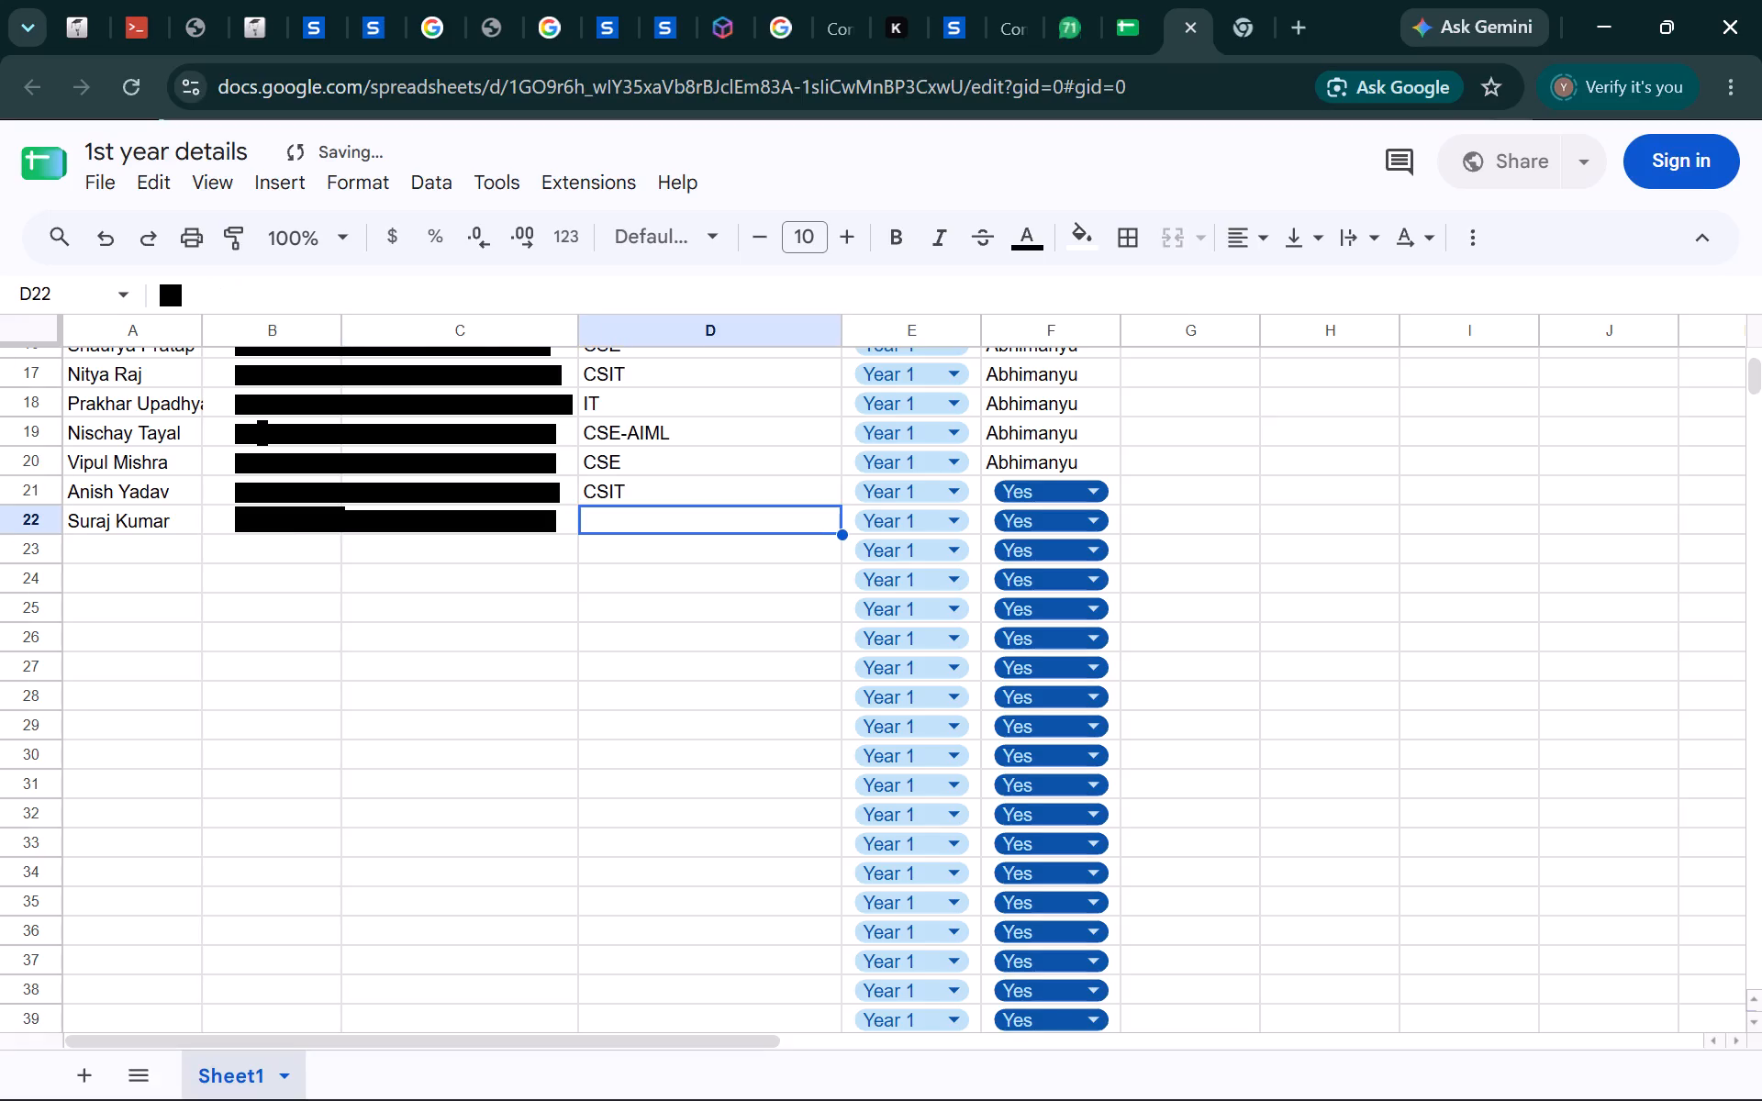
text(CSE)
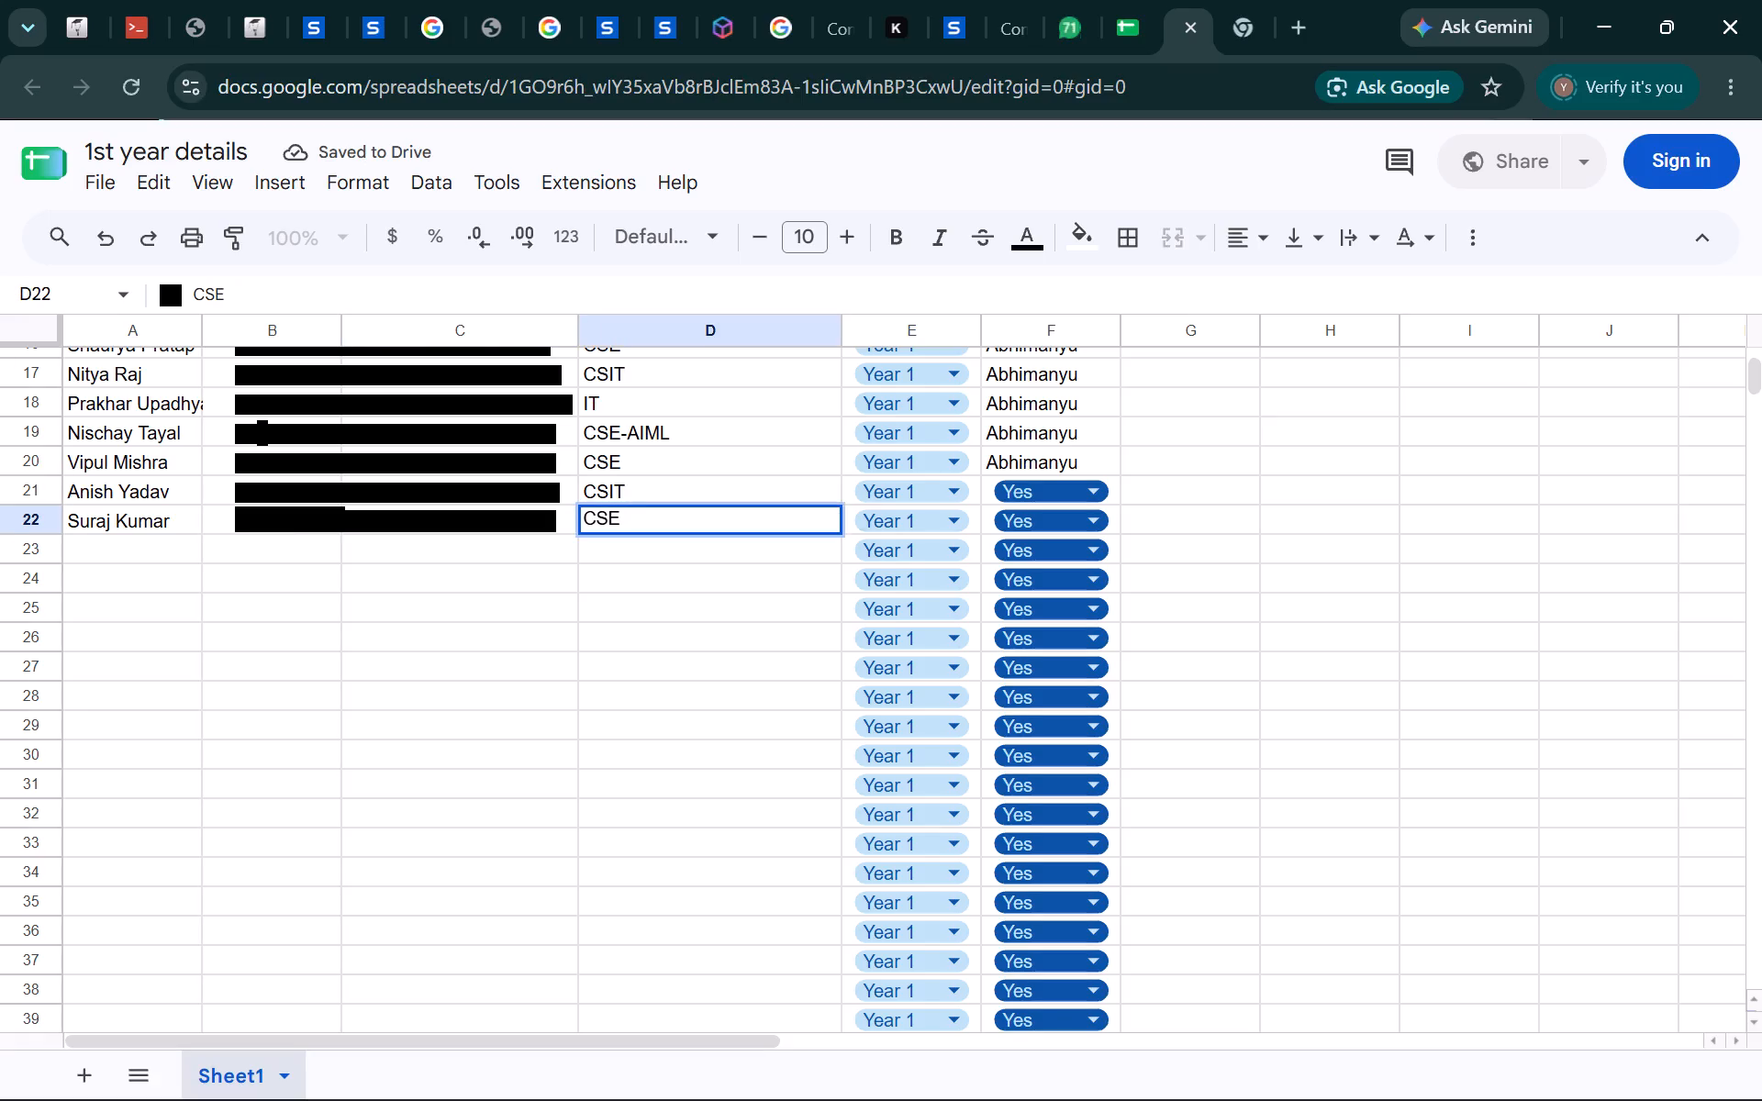
Set the year drop-downs in cells E21 and E22 to Year 2.
click(952, 493)
click(889, 575)
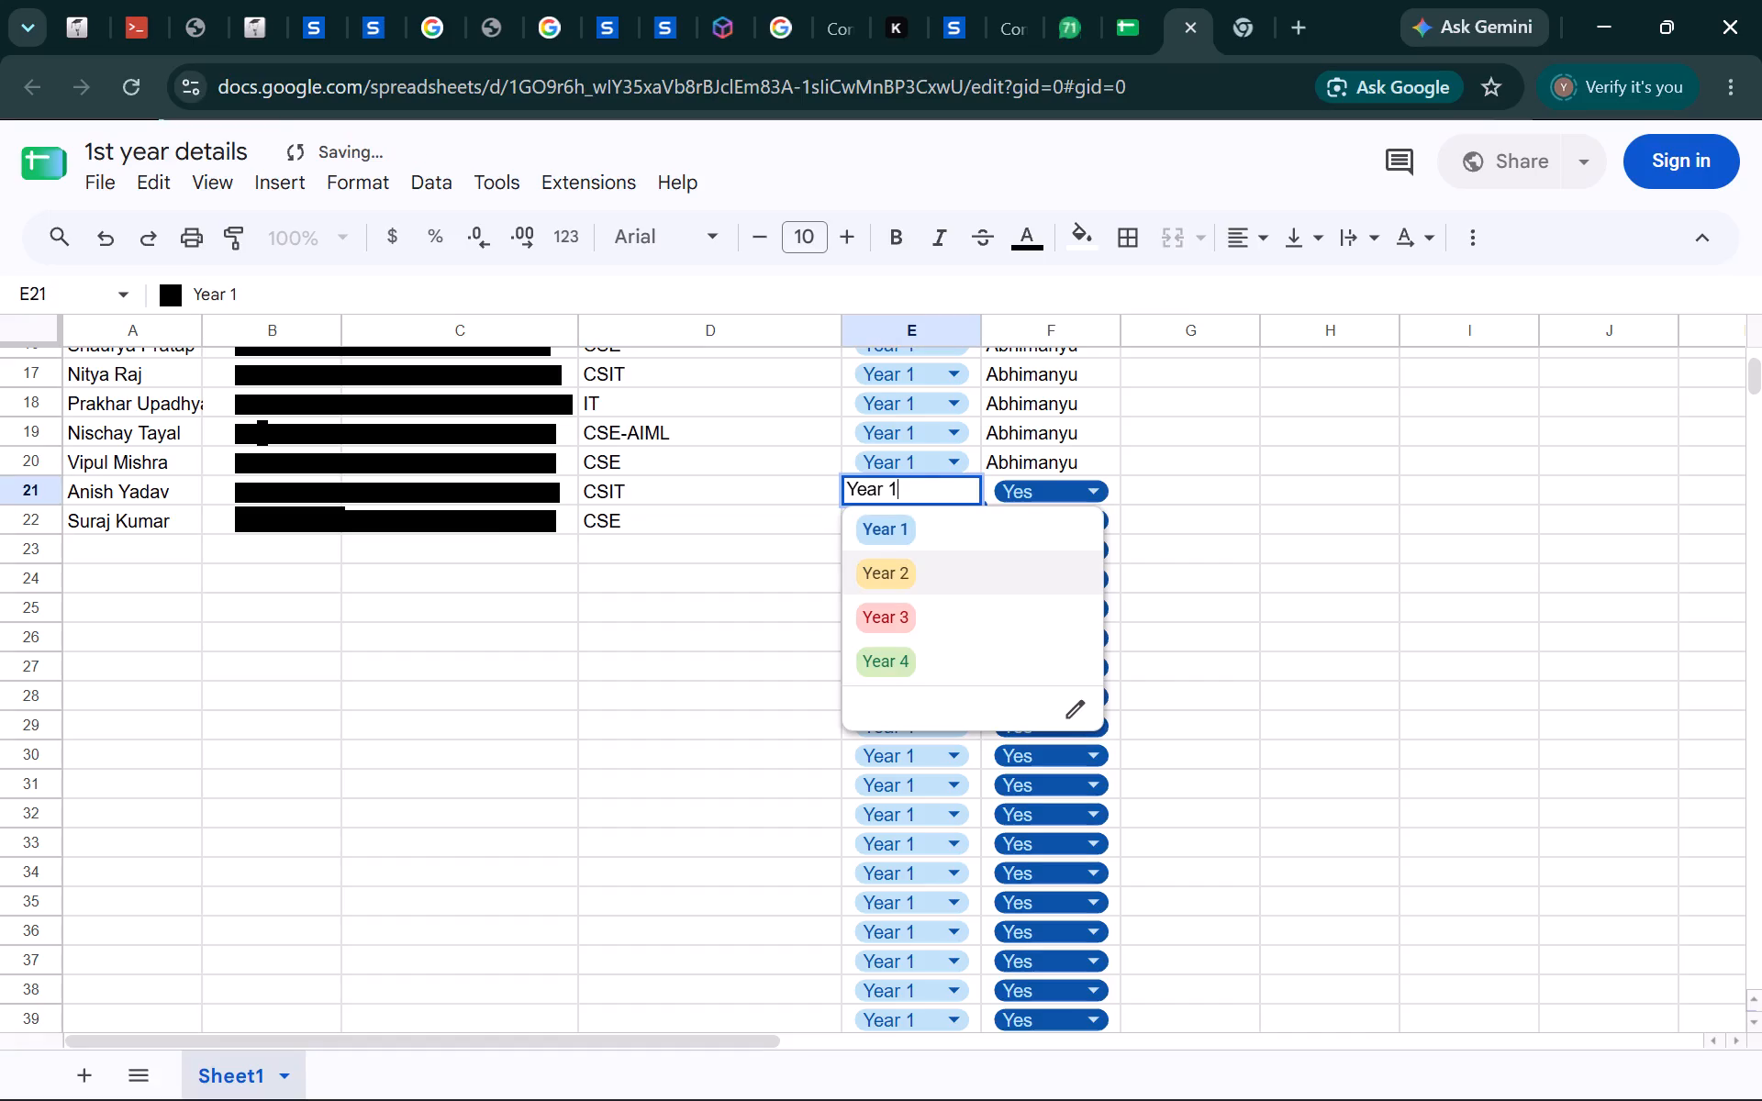
click(938, 522)
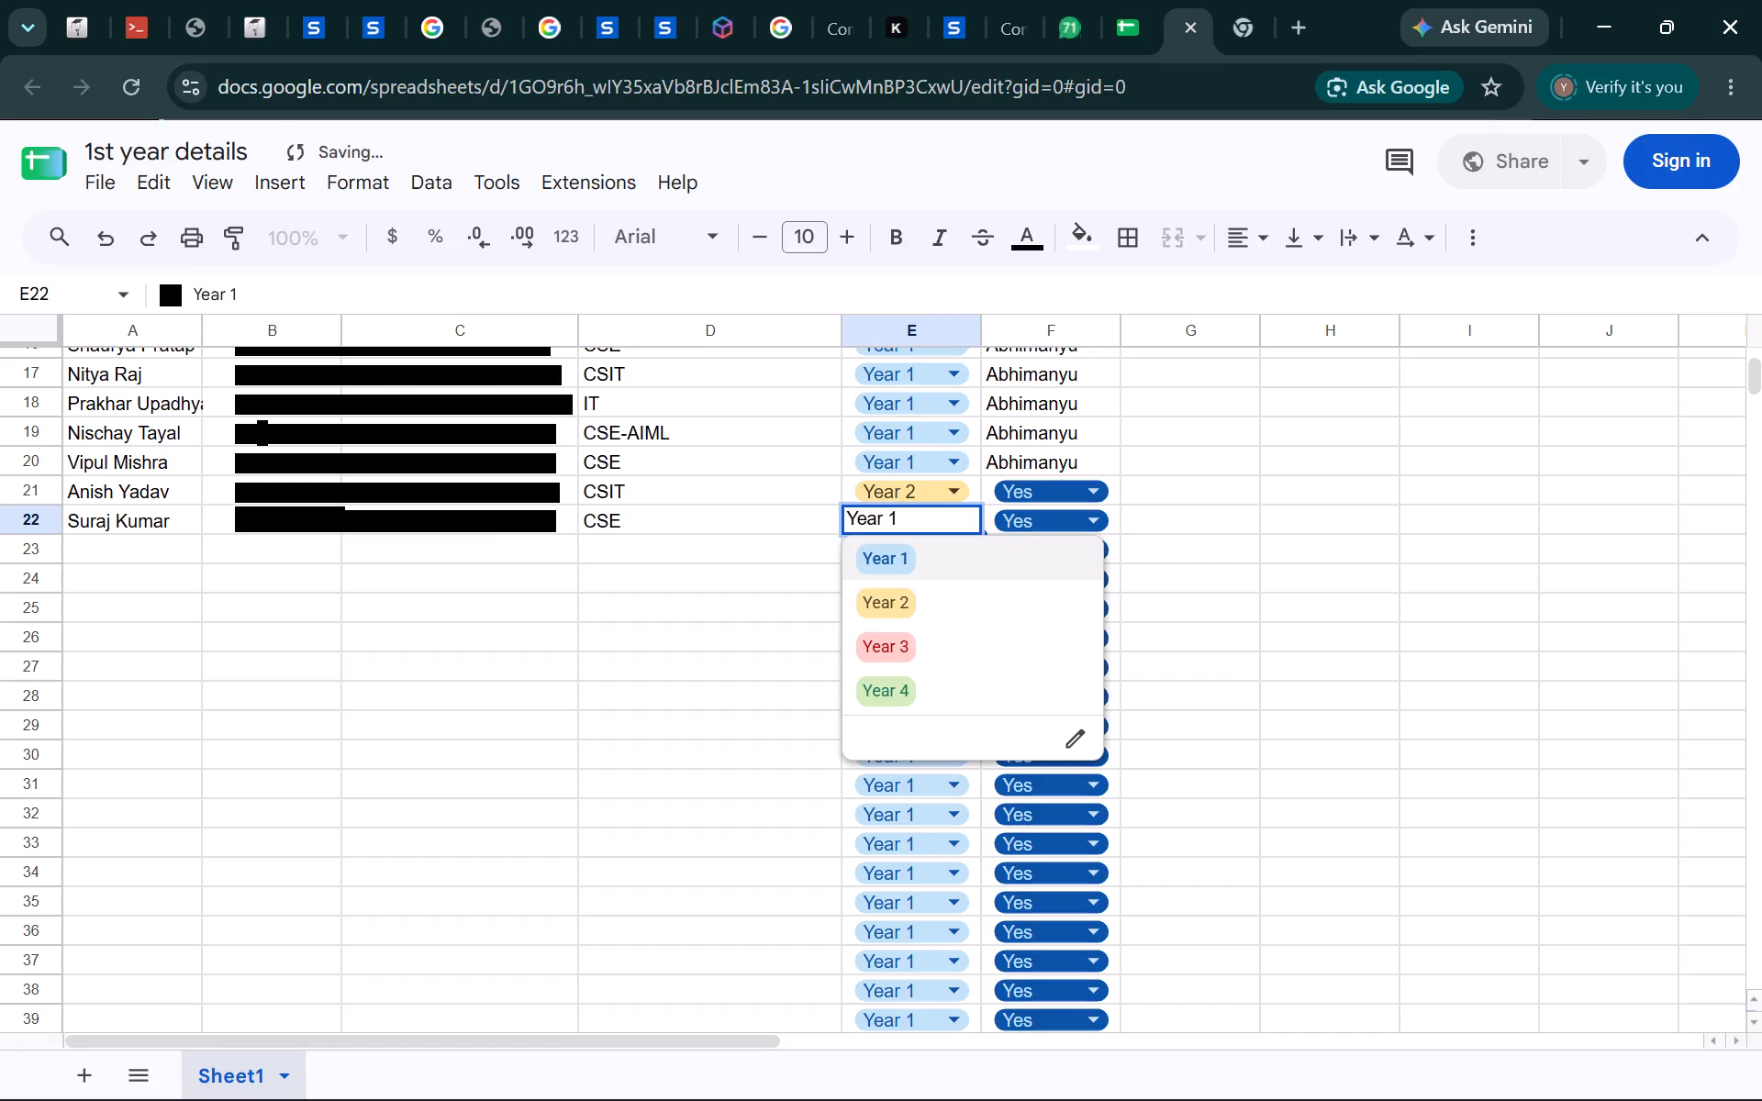
click(912, 589)
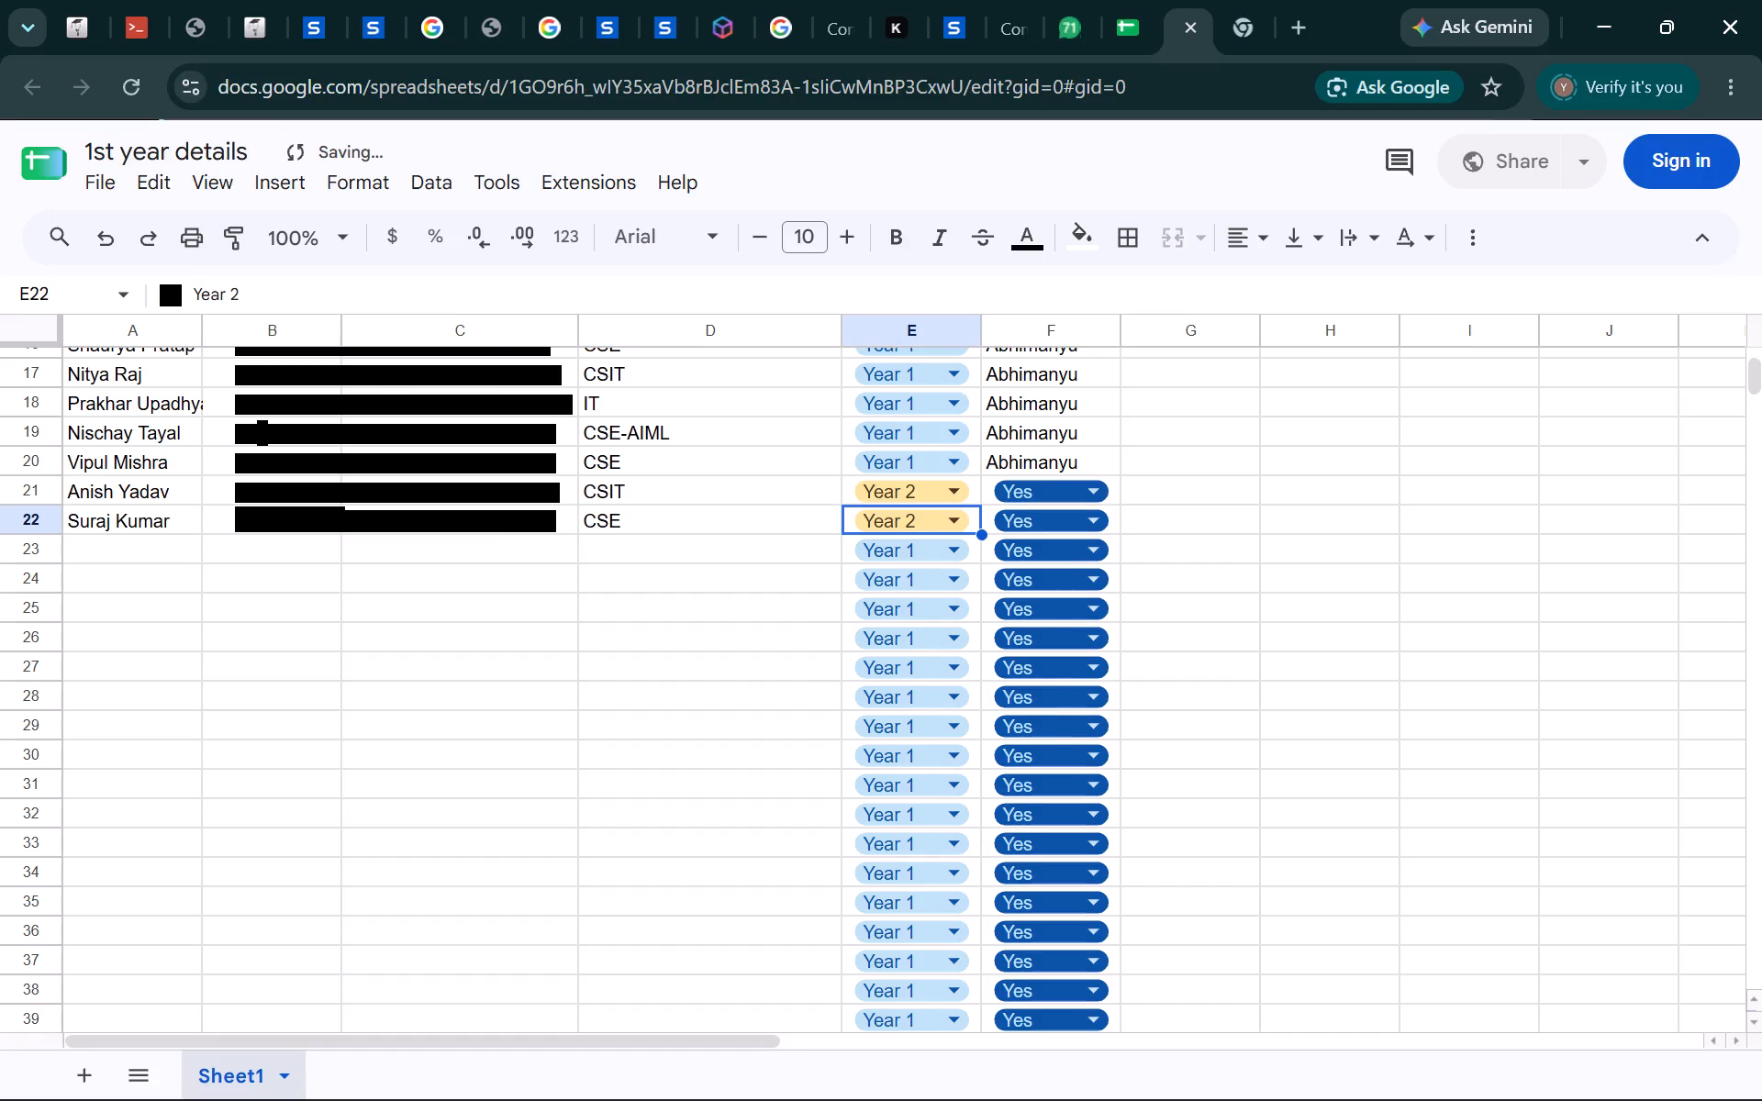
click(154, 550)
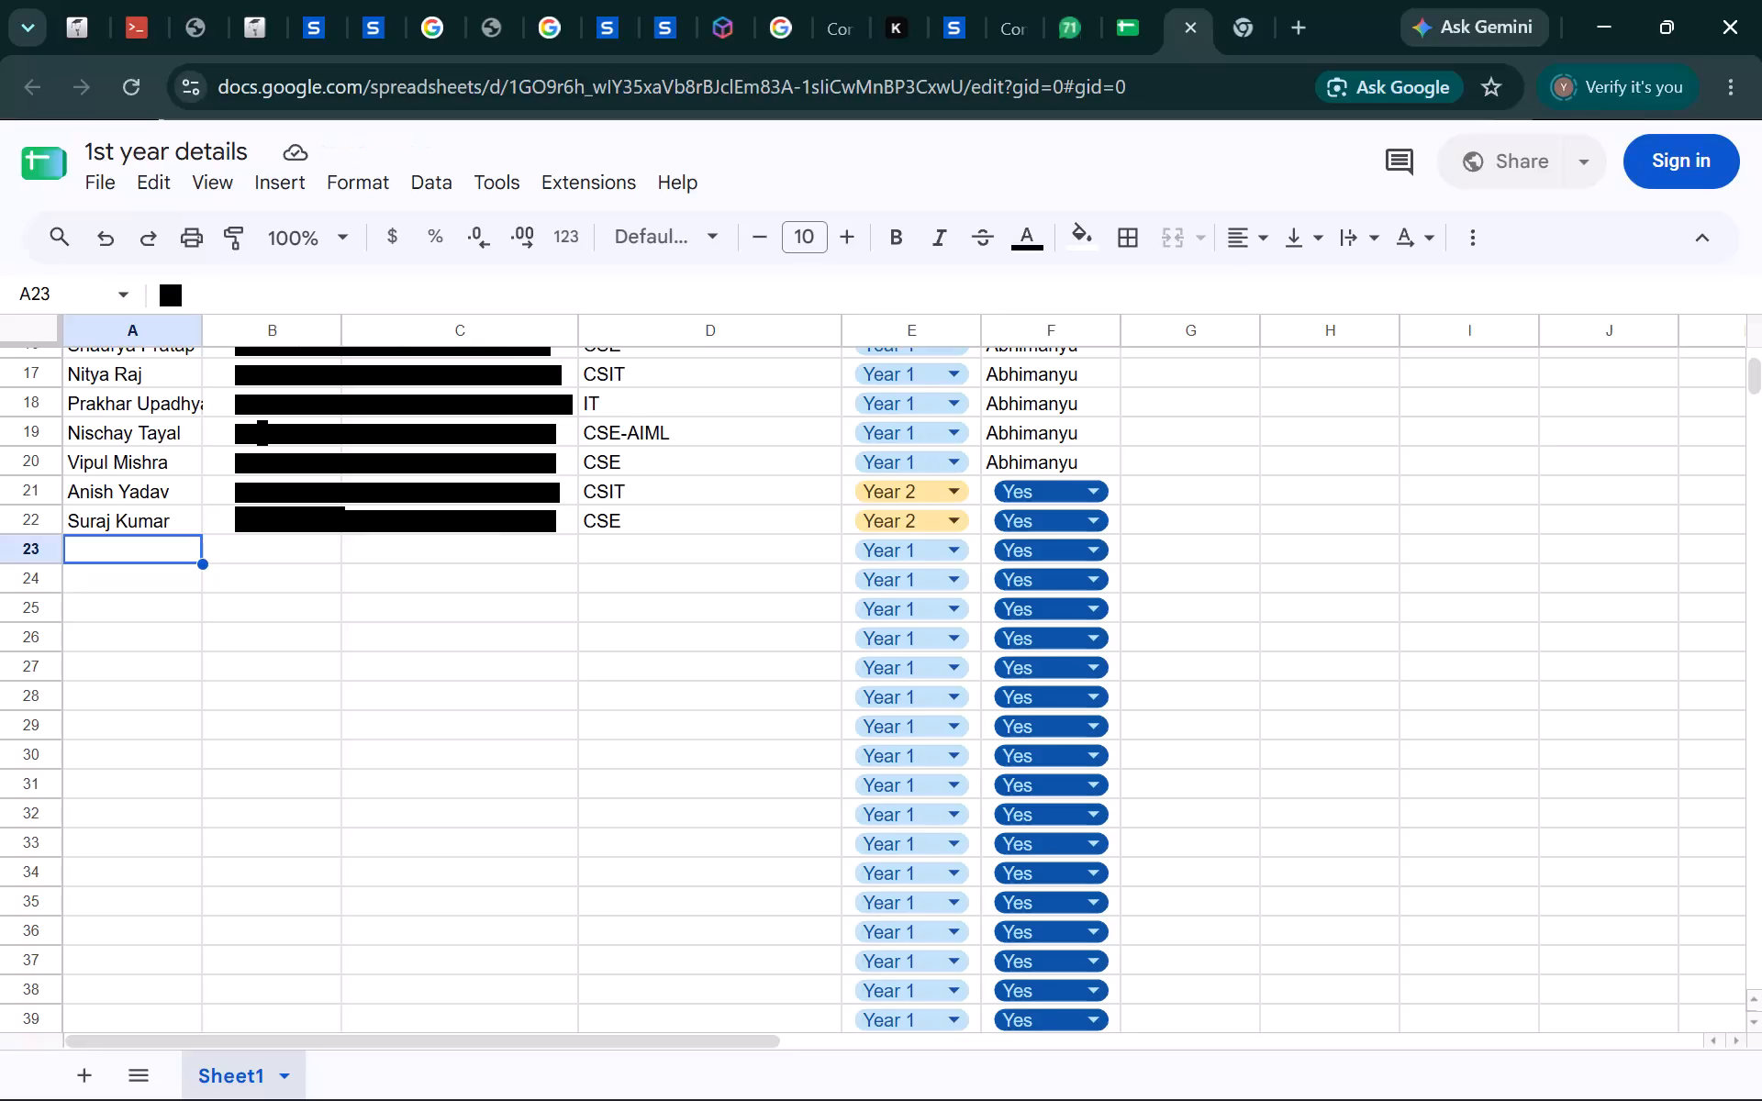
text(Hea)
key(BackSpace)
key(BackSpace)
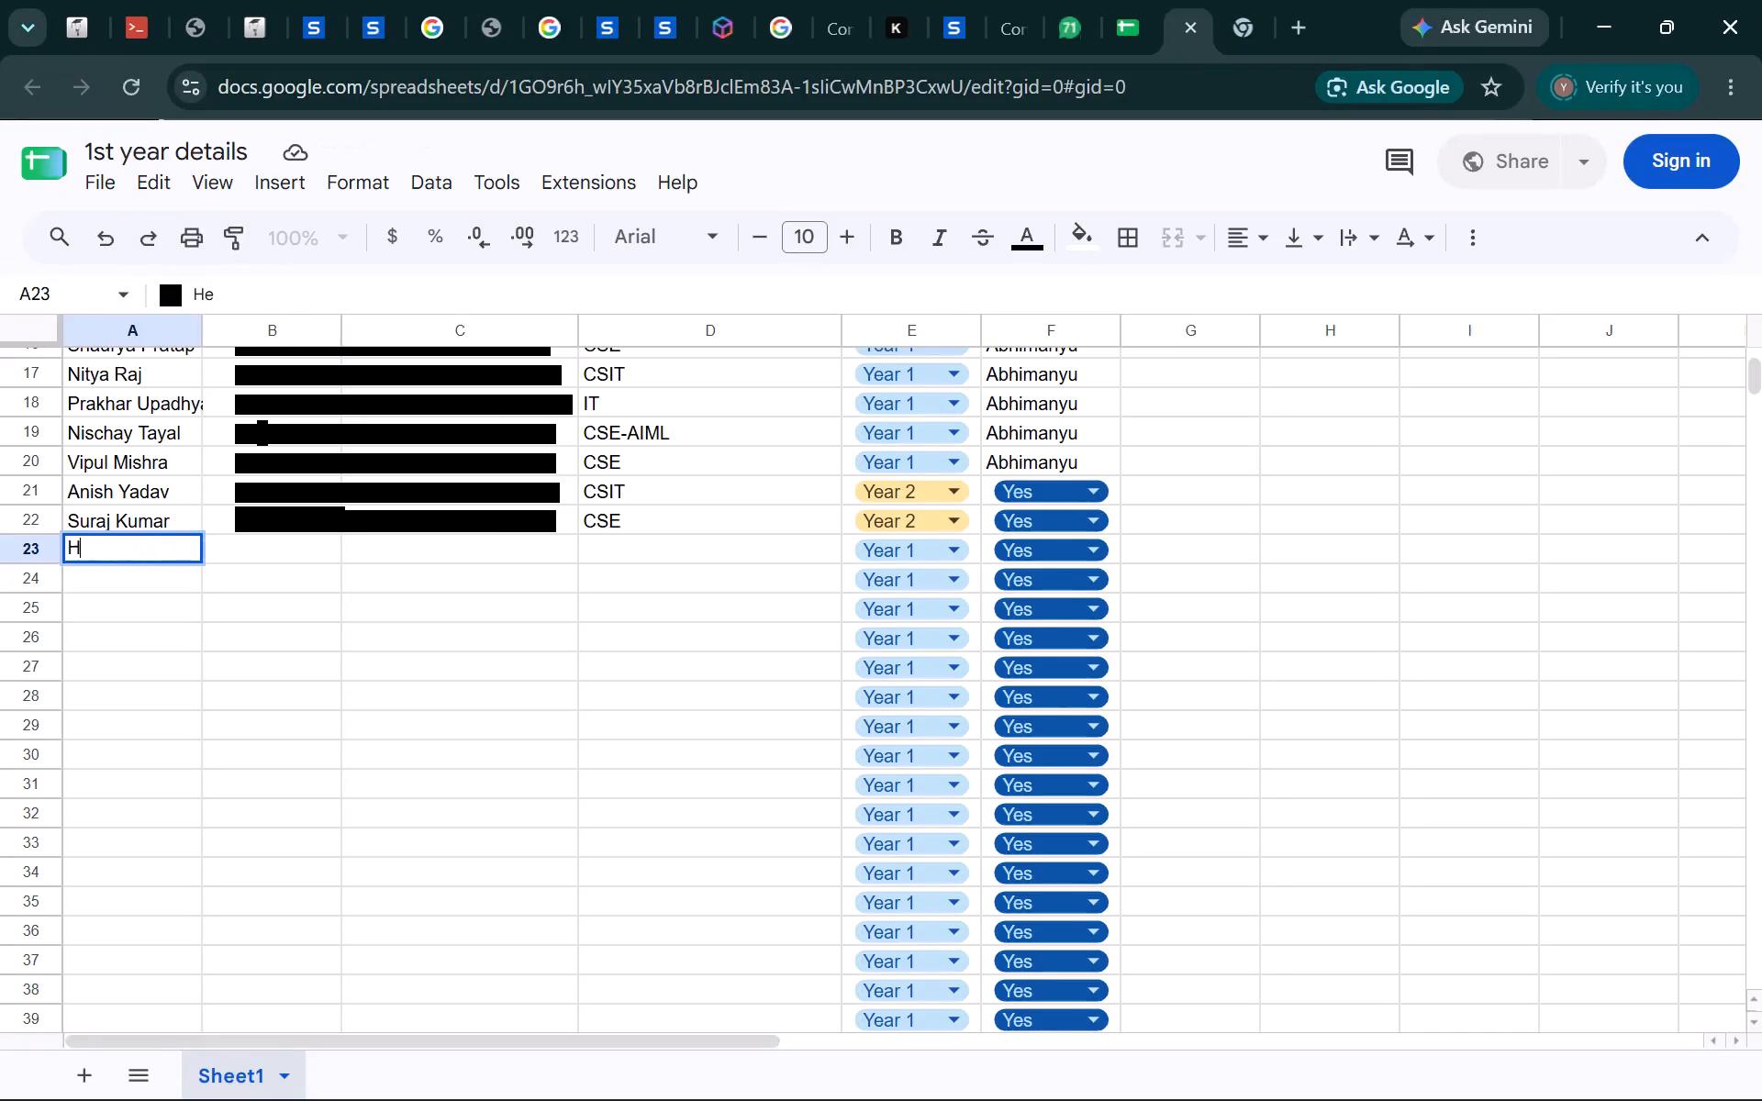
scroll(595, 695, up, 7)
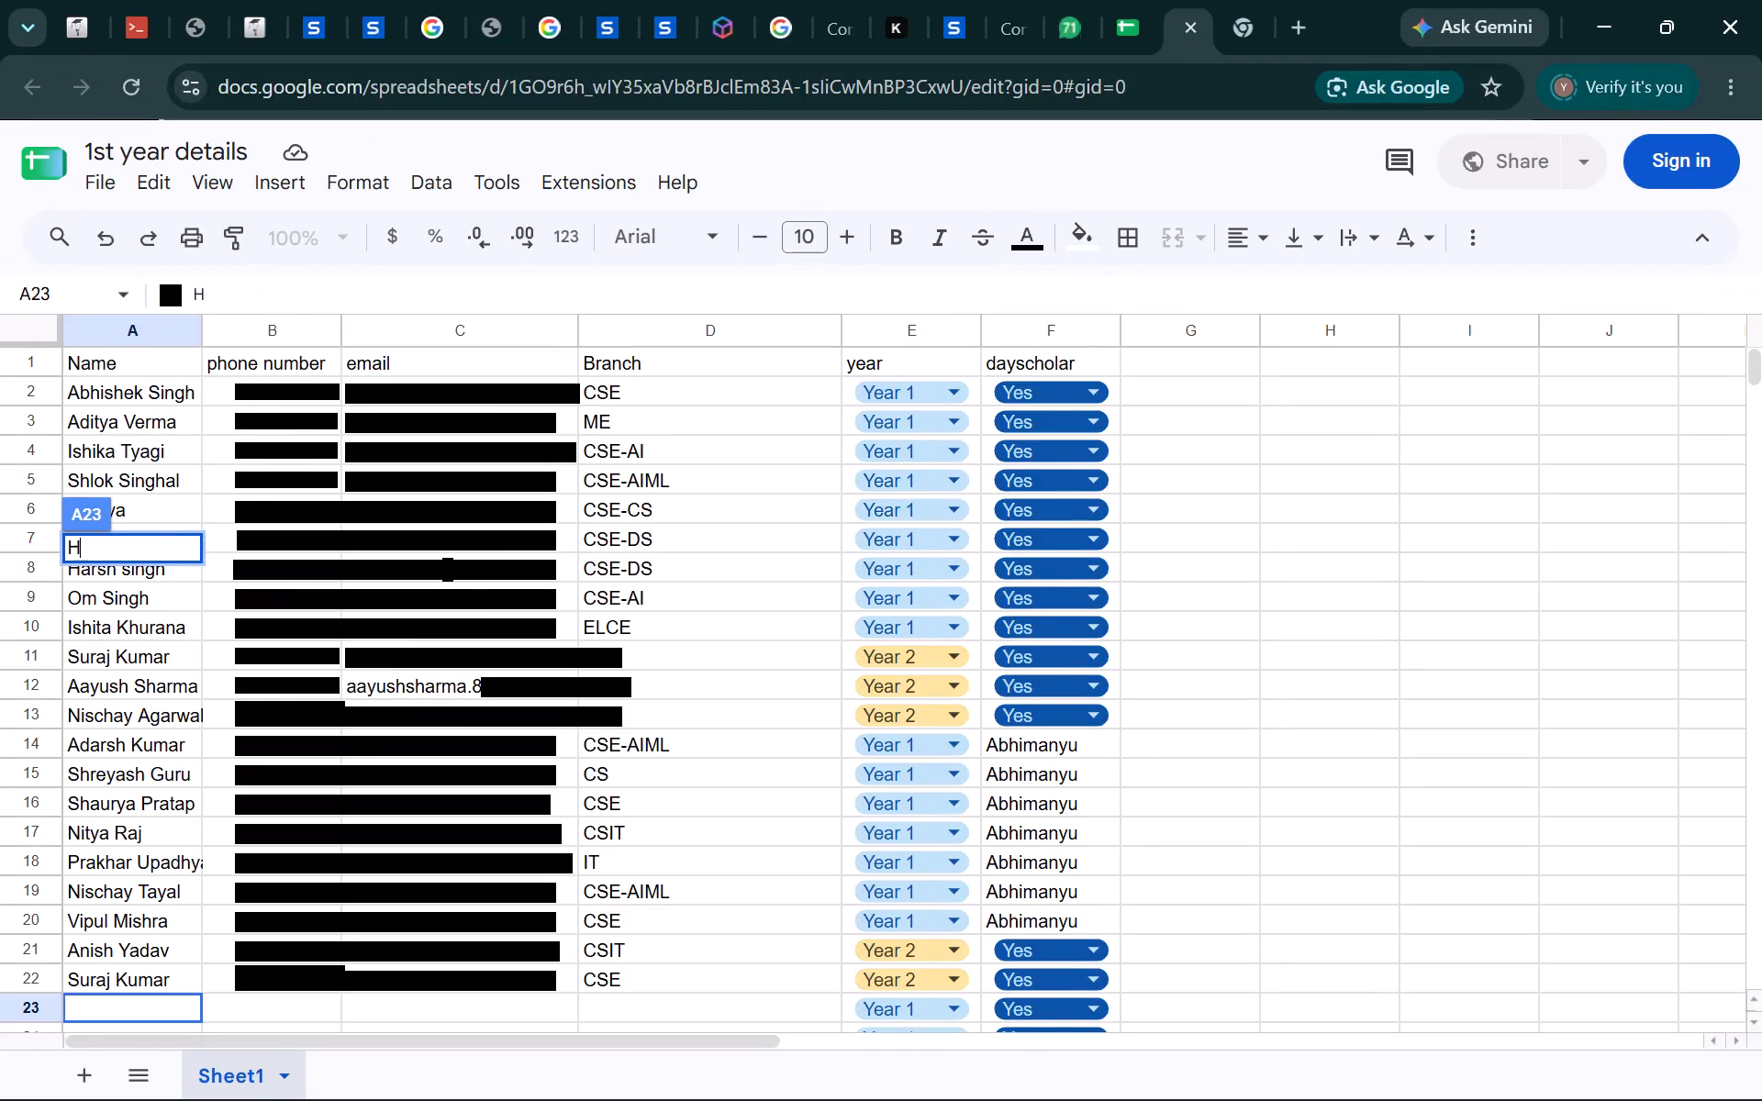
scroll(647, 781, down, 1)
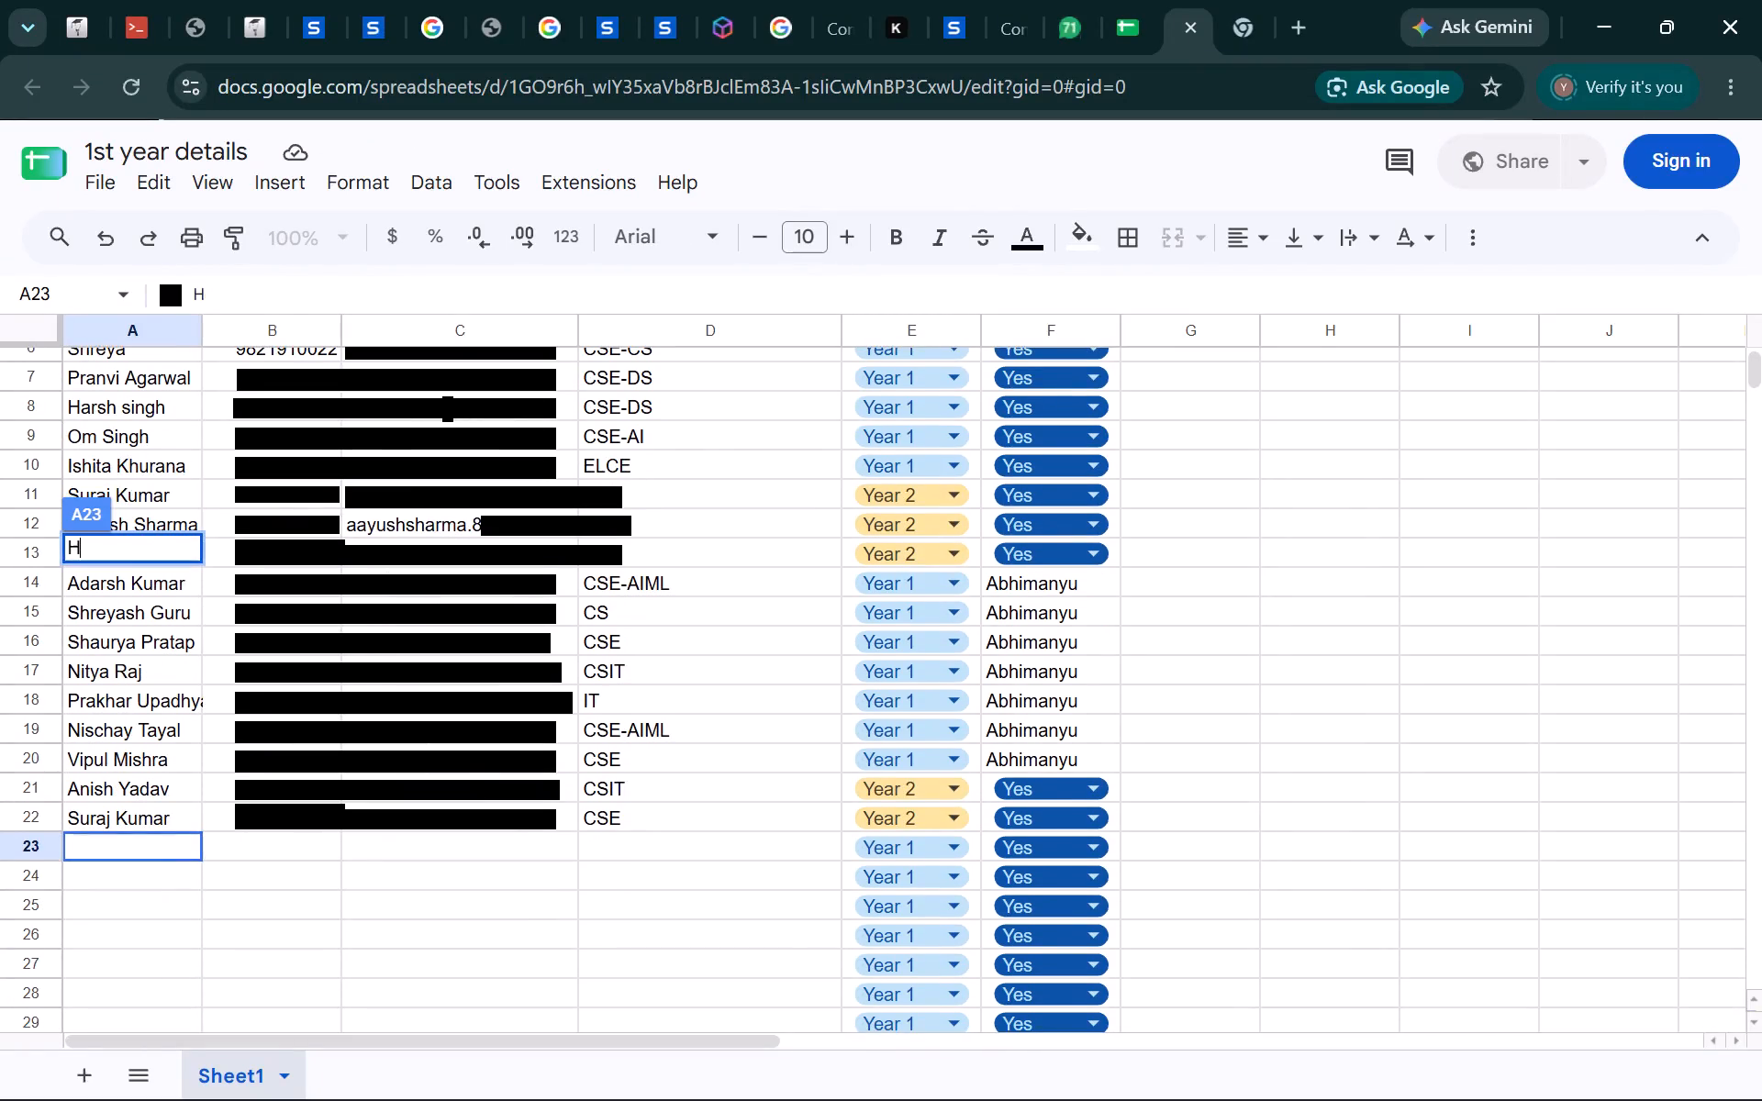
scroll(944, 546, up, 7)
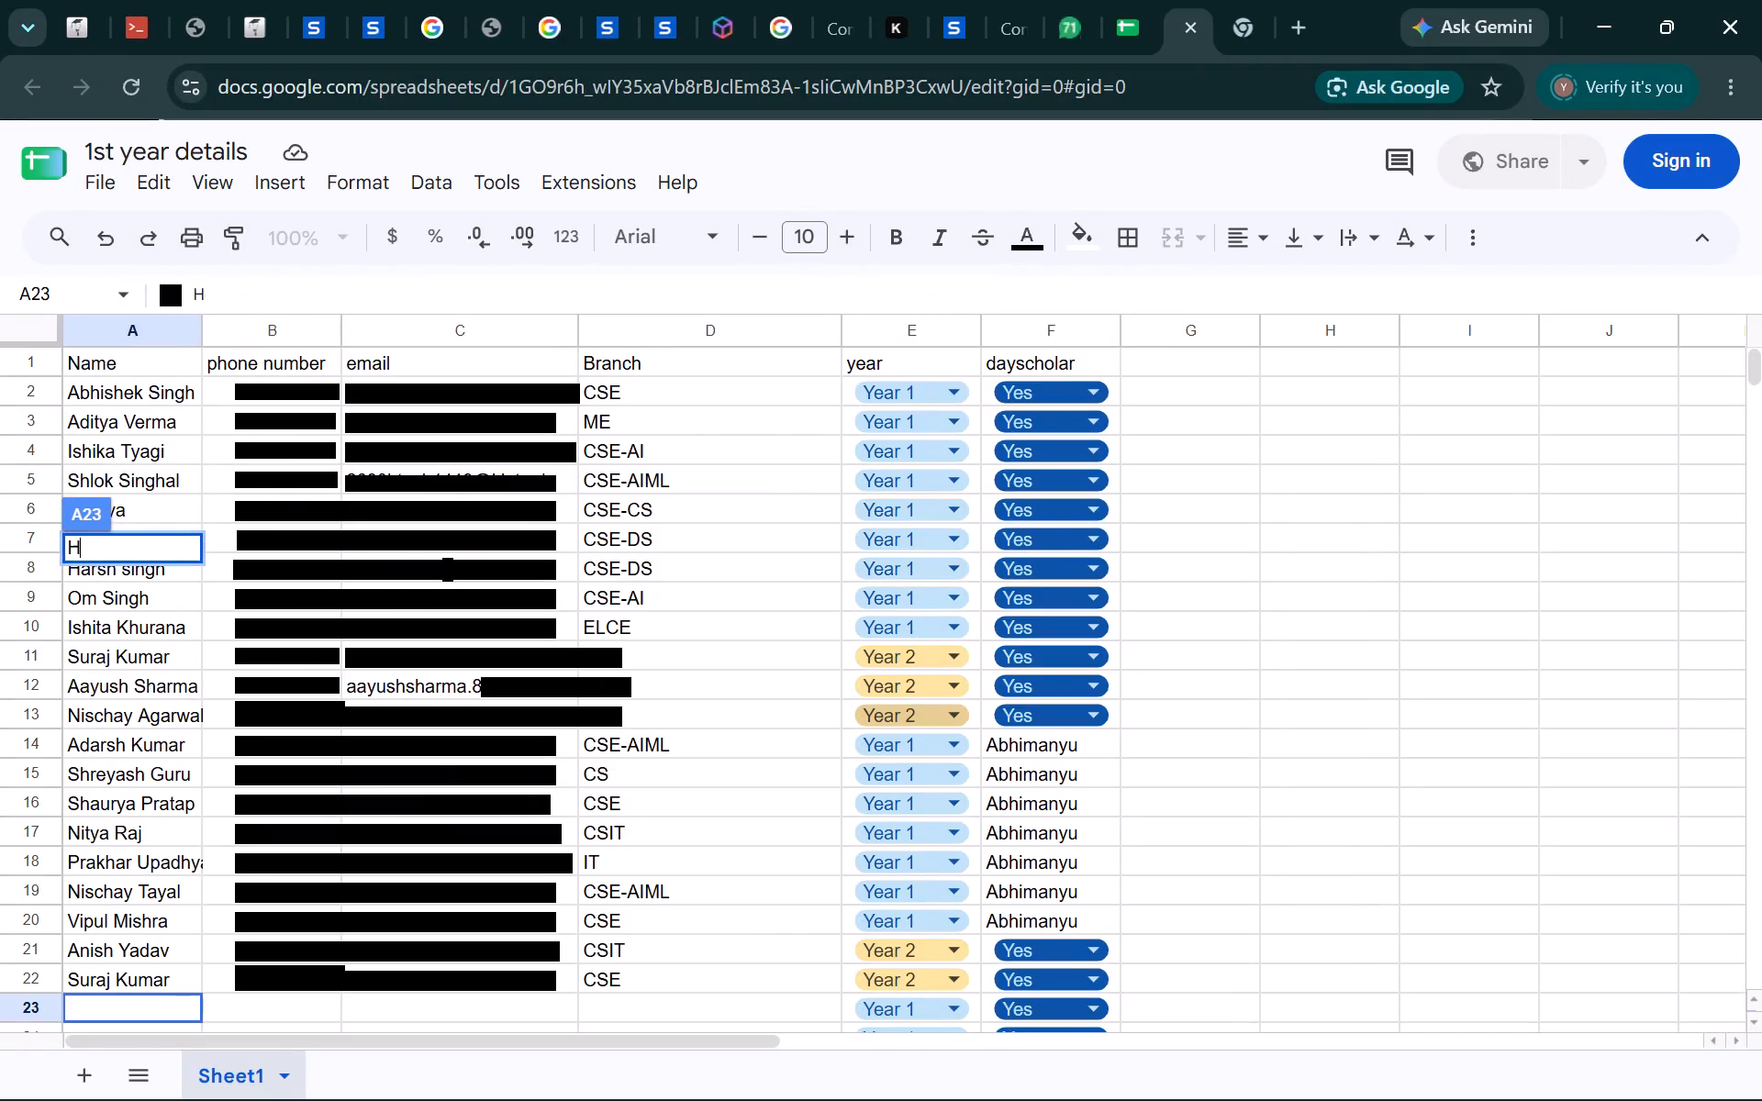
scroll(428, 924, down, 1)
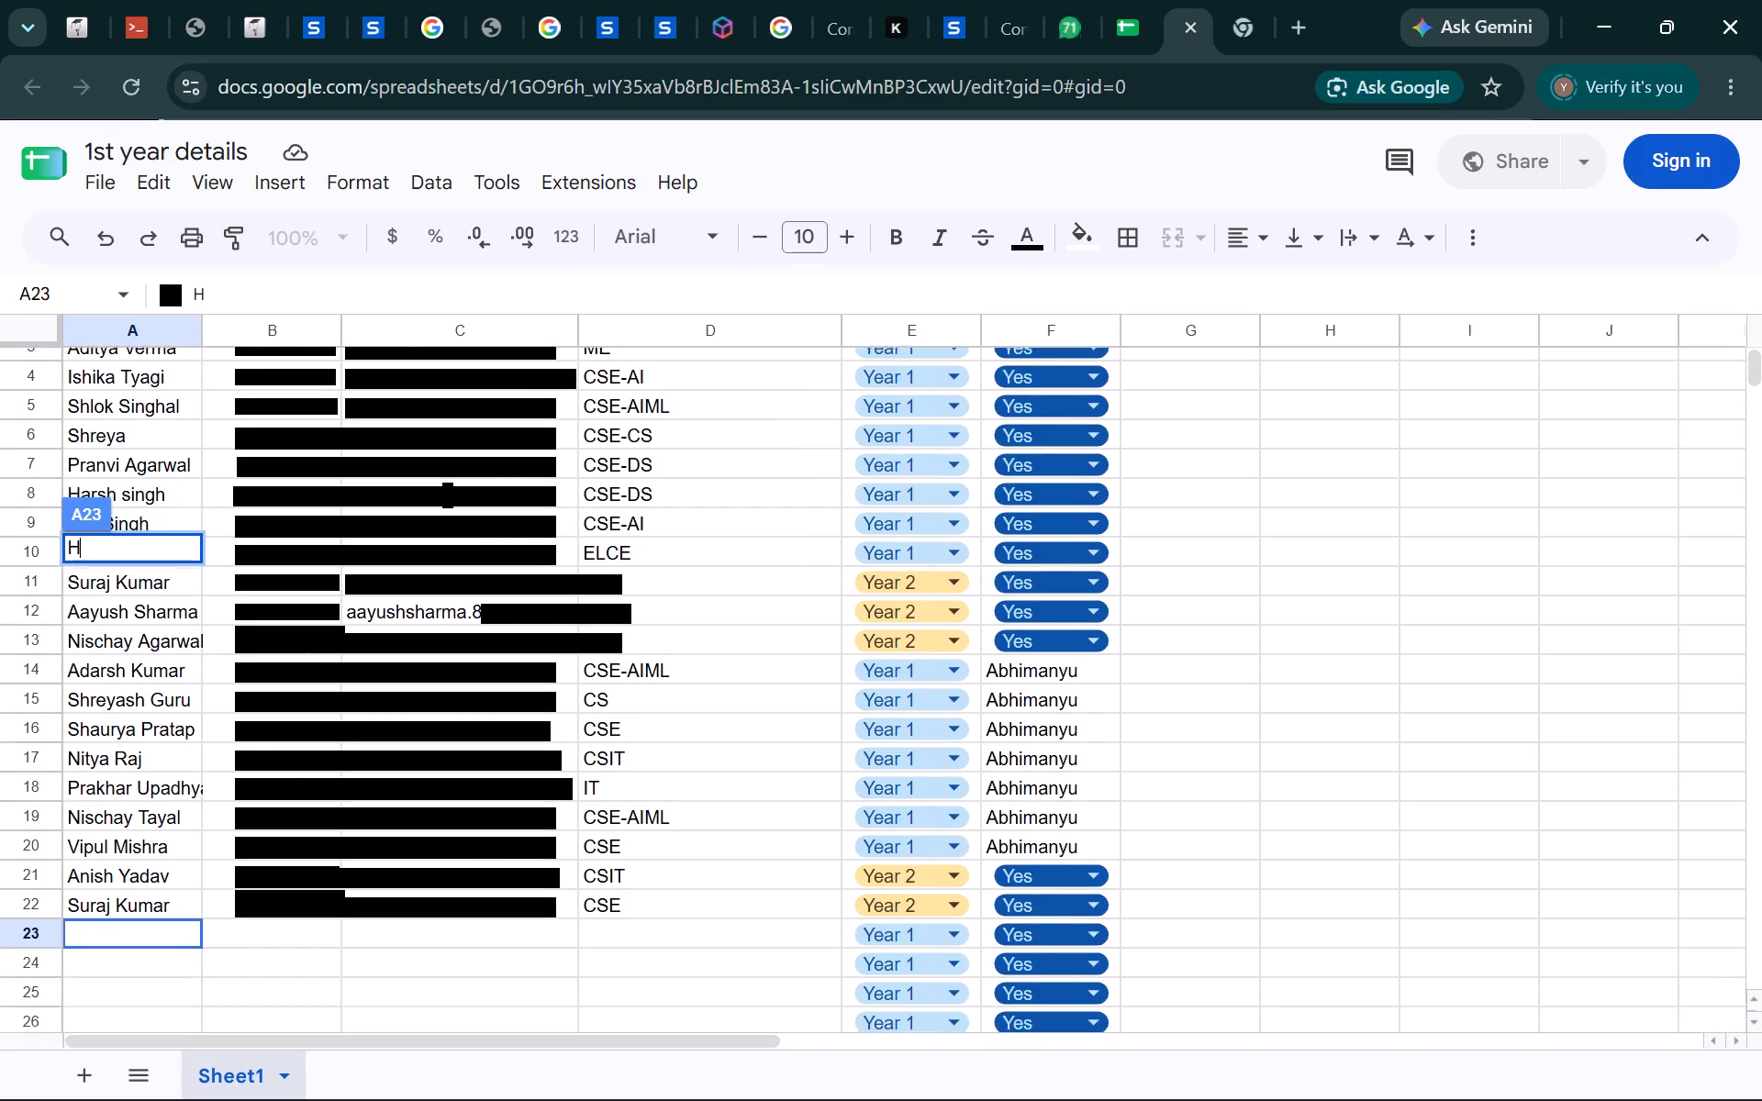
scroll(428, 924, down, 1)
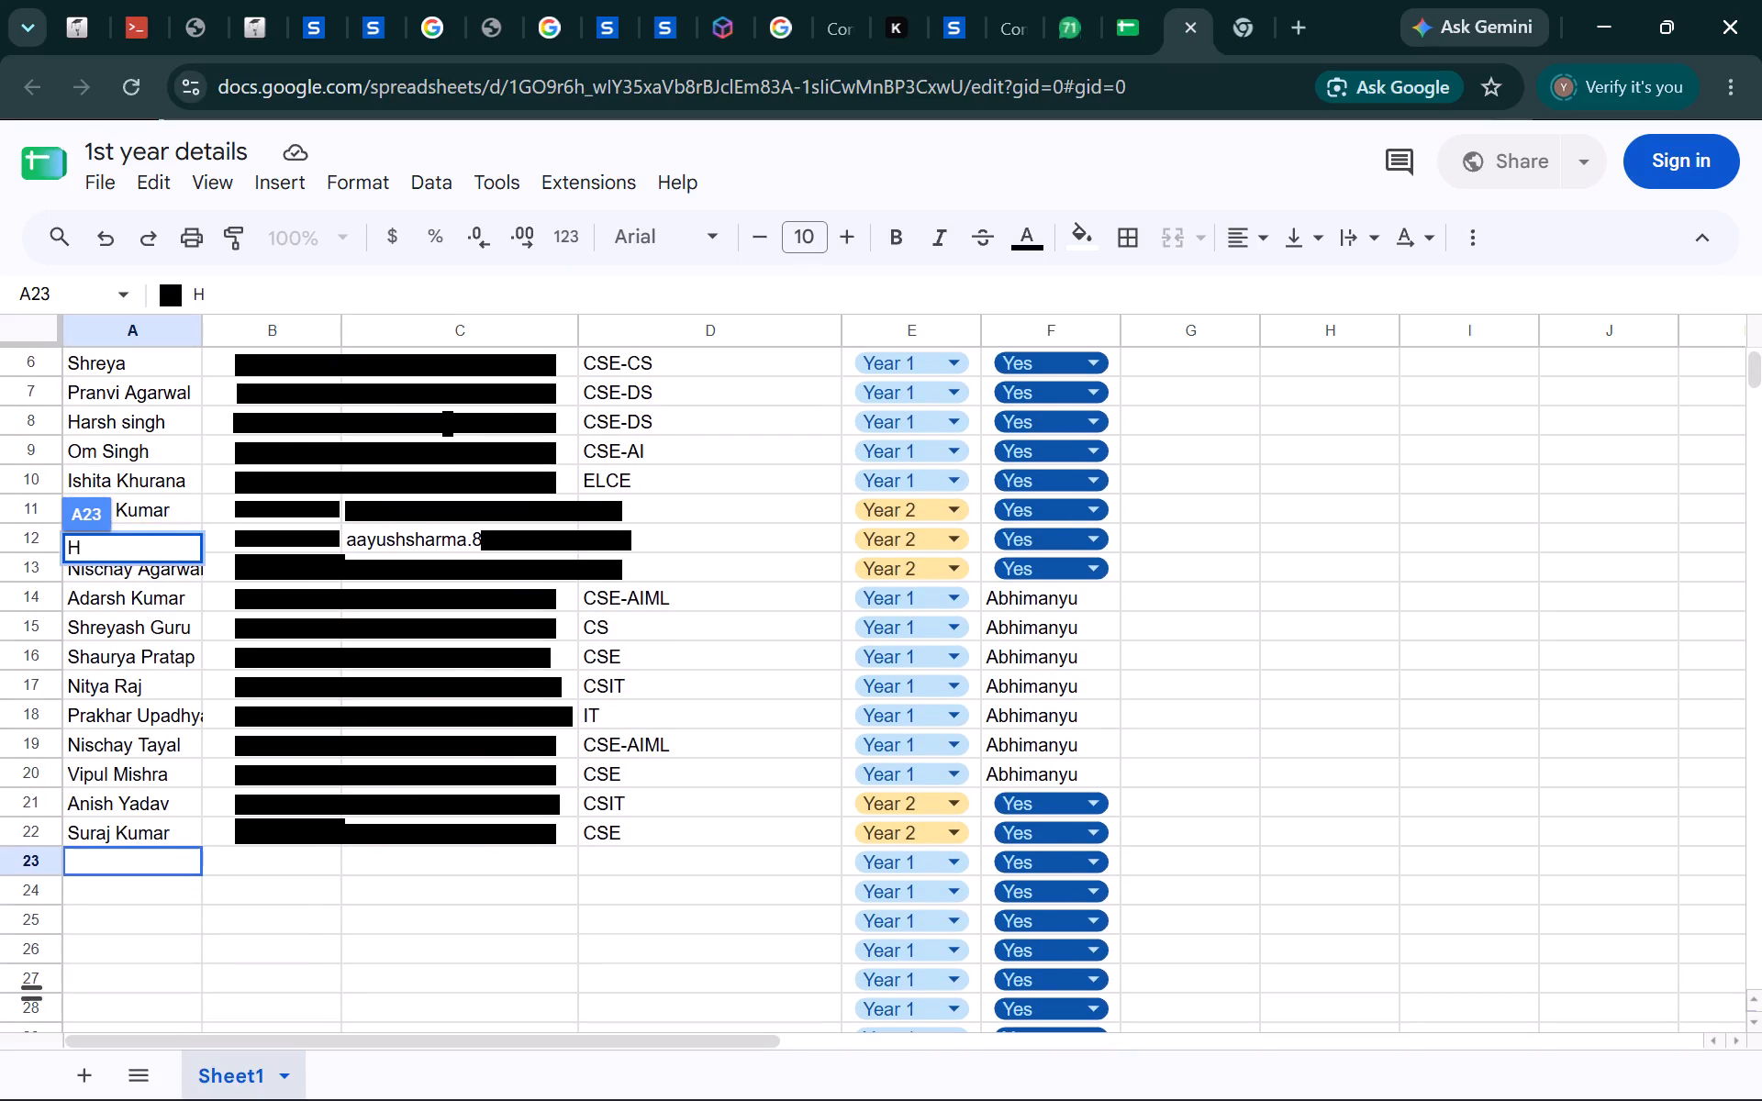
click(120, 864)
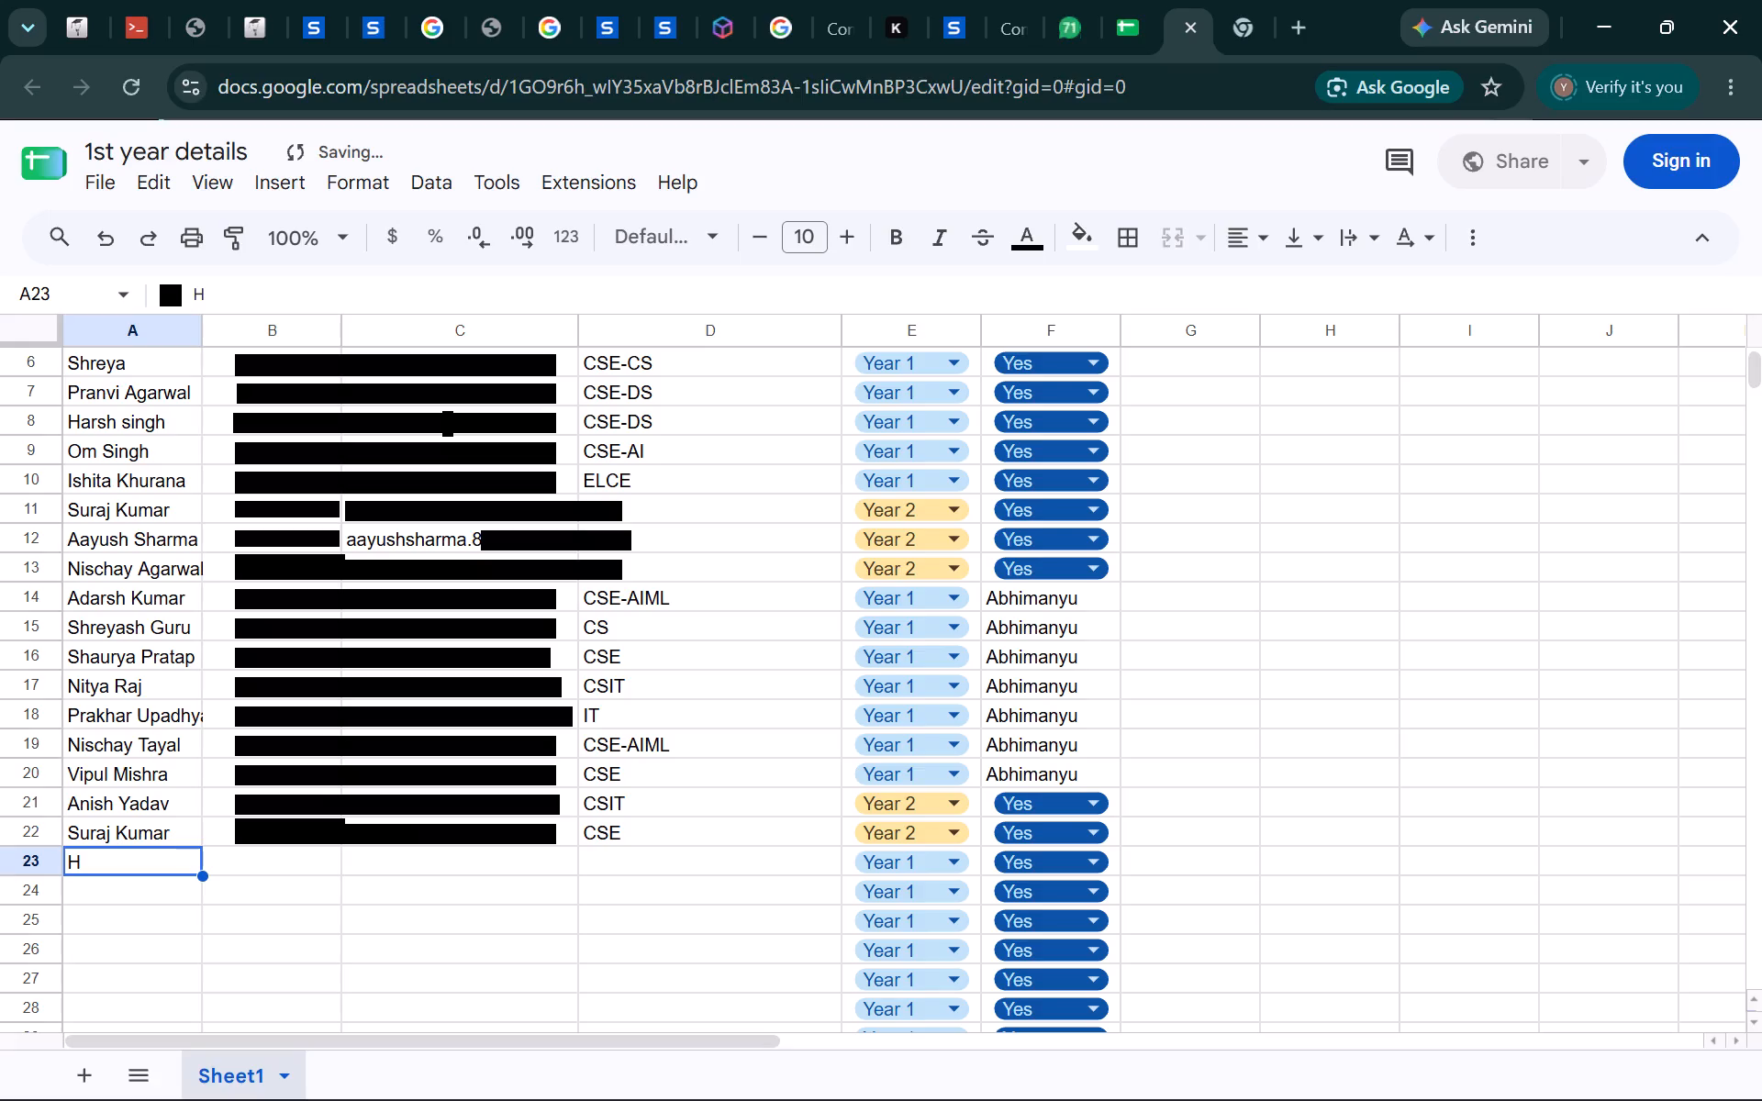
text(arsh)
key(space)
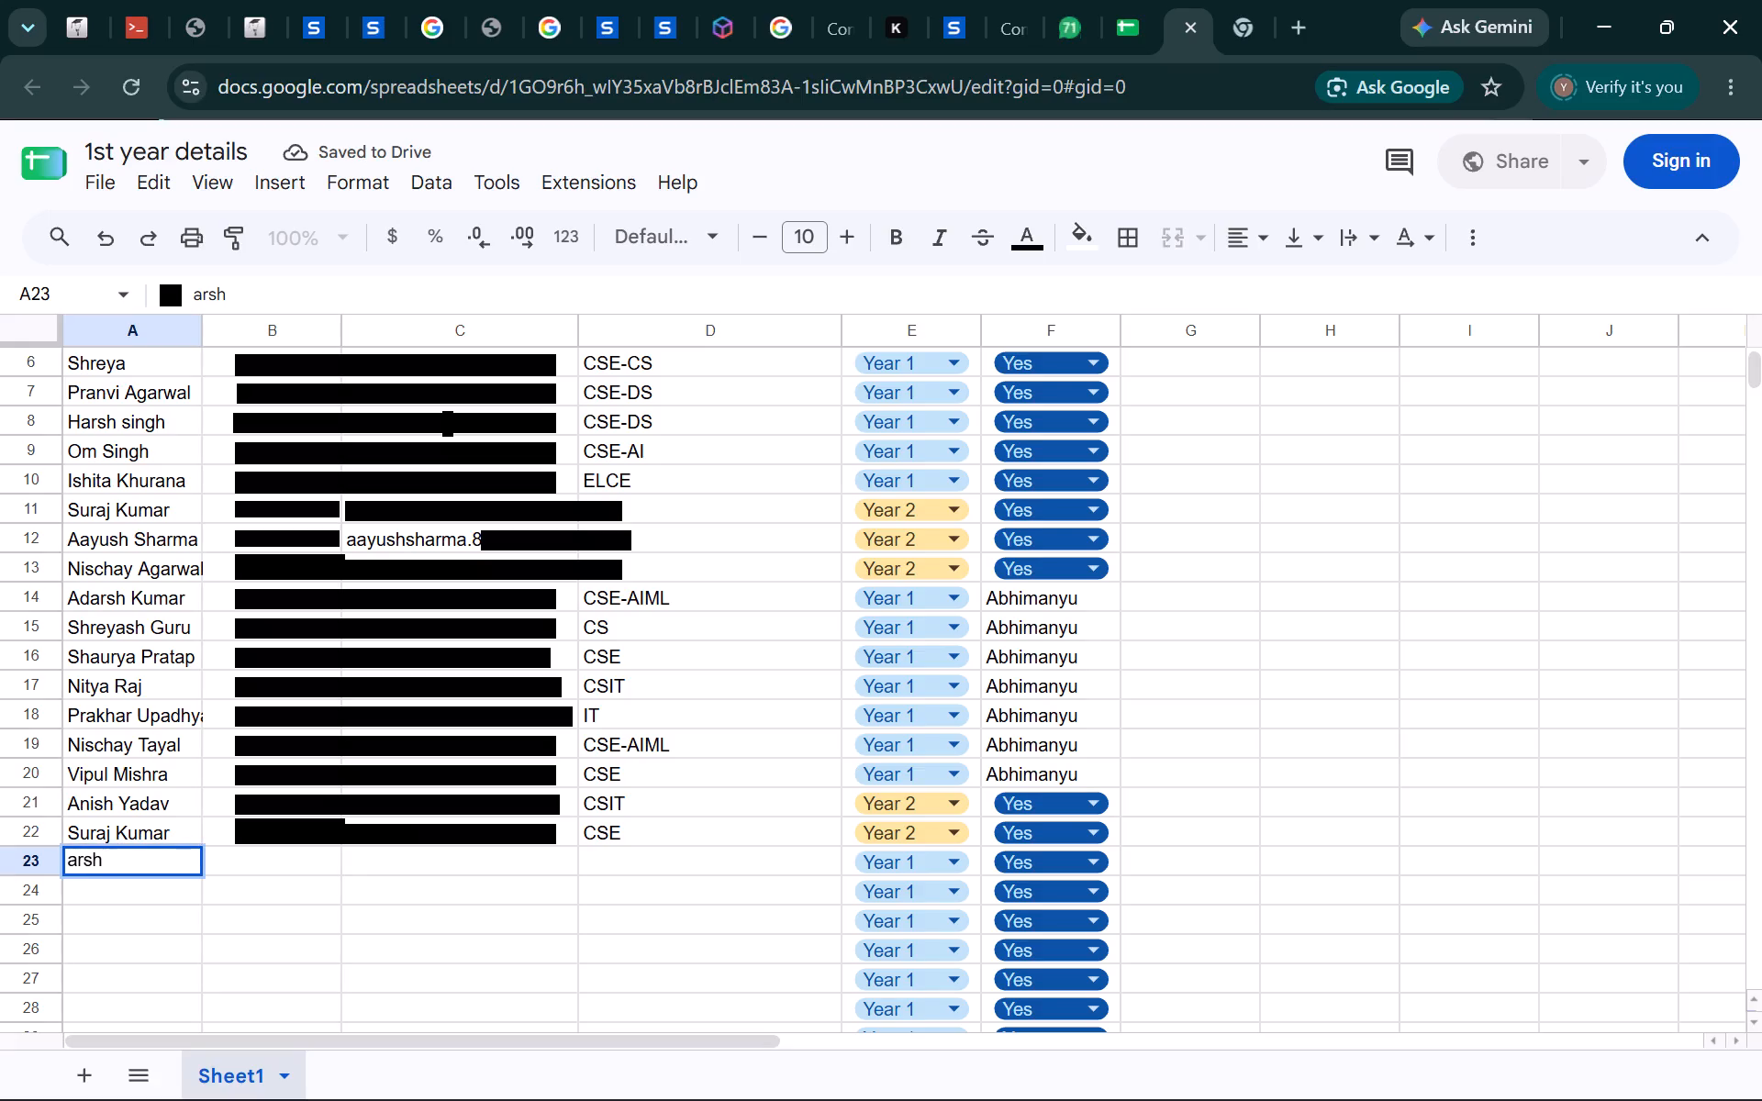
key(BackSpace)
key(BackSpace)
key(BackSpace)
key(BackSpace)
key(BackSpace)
Enter the next student's full name in cell A23, accepting the suggested completion for the surname.
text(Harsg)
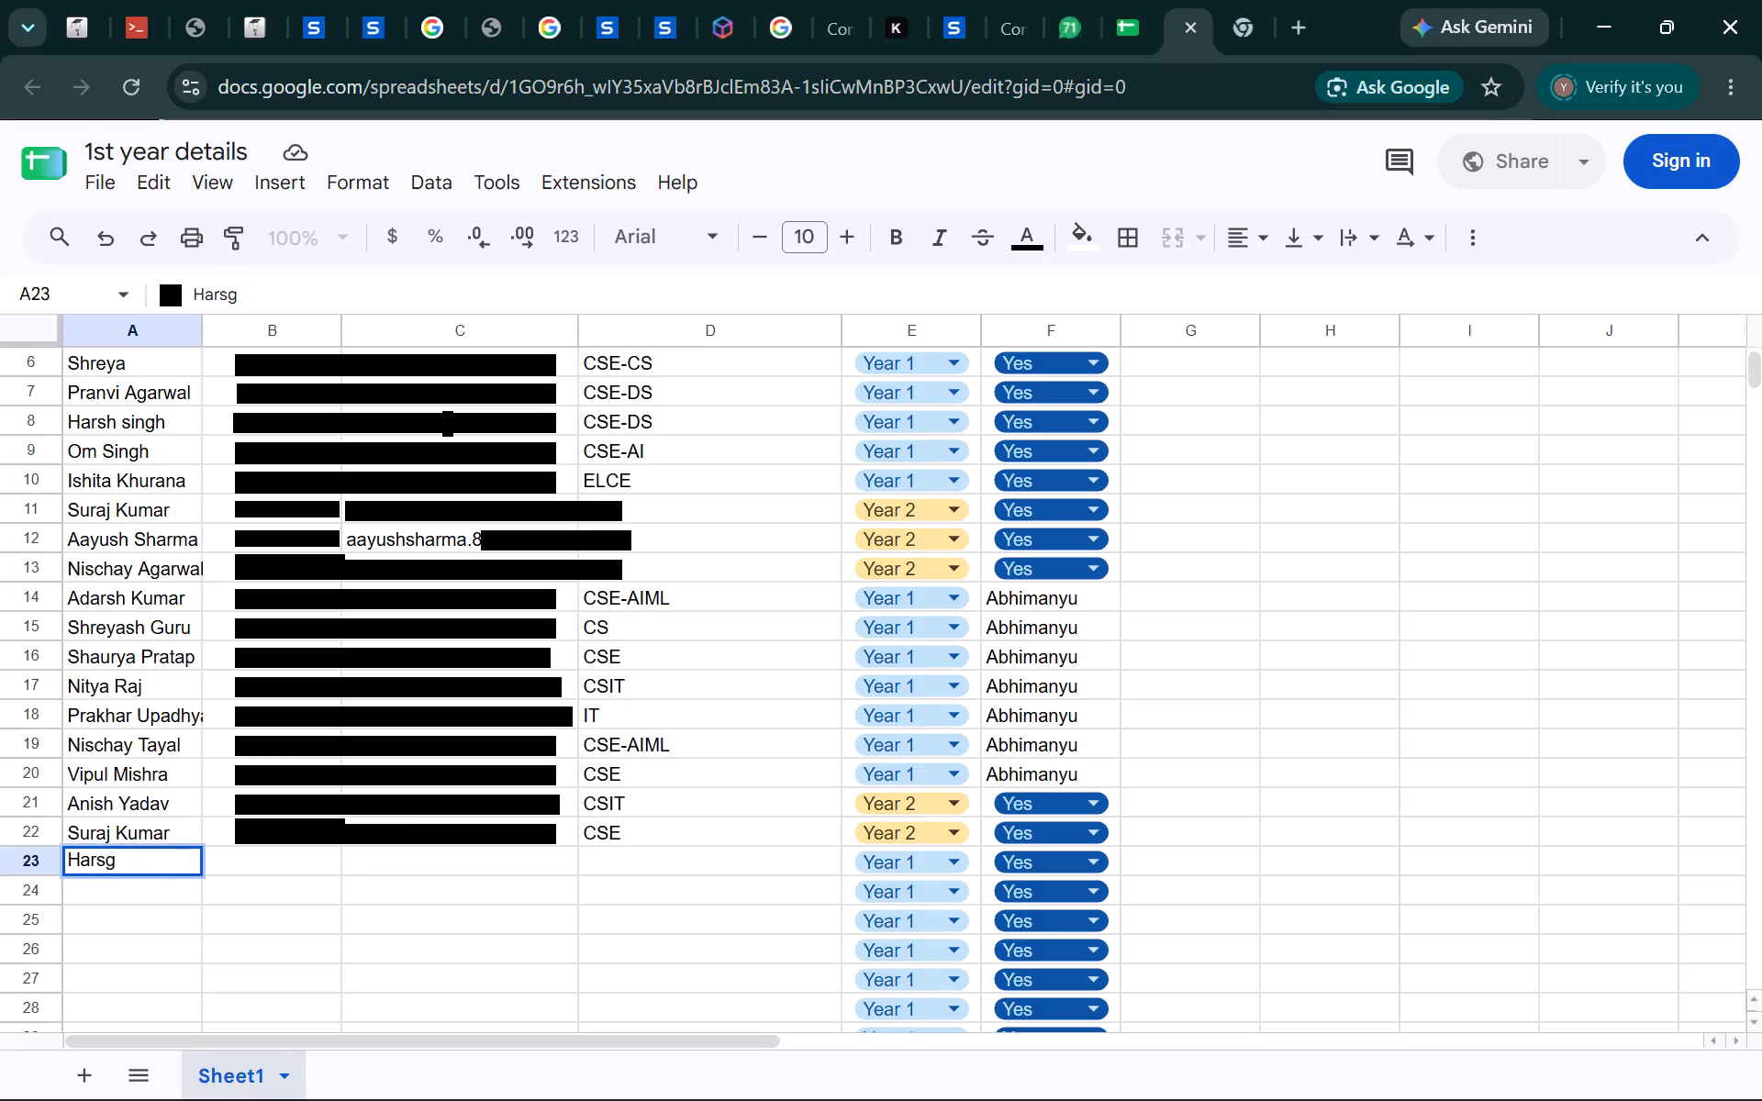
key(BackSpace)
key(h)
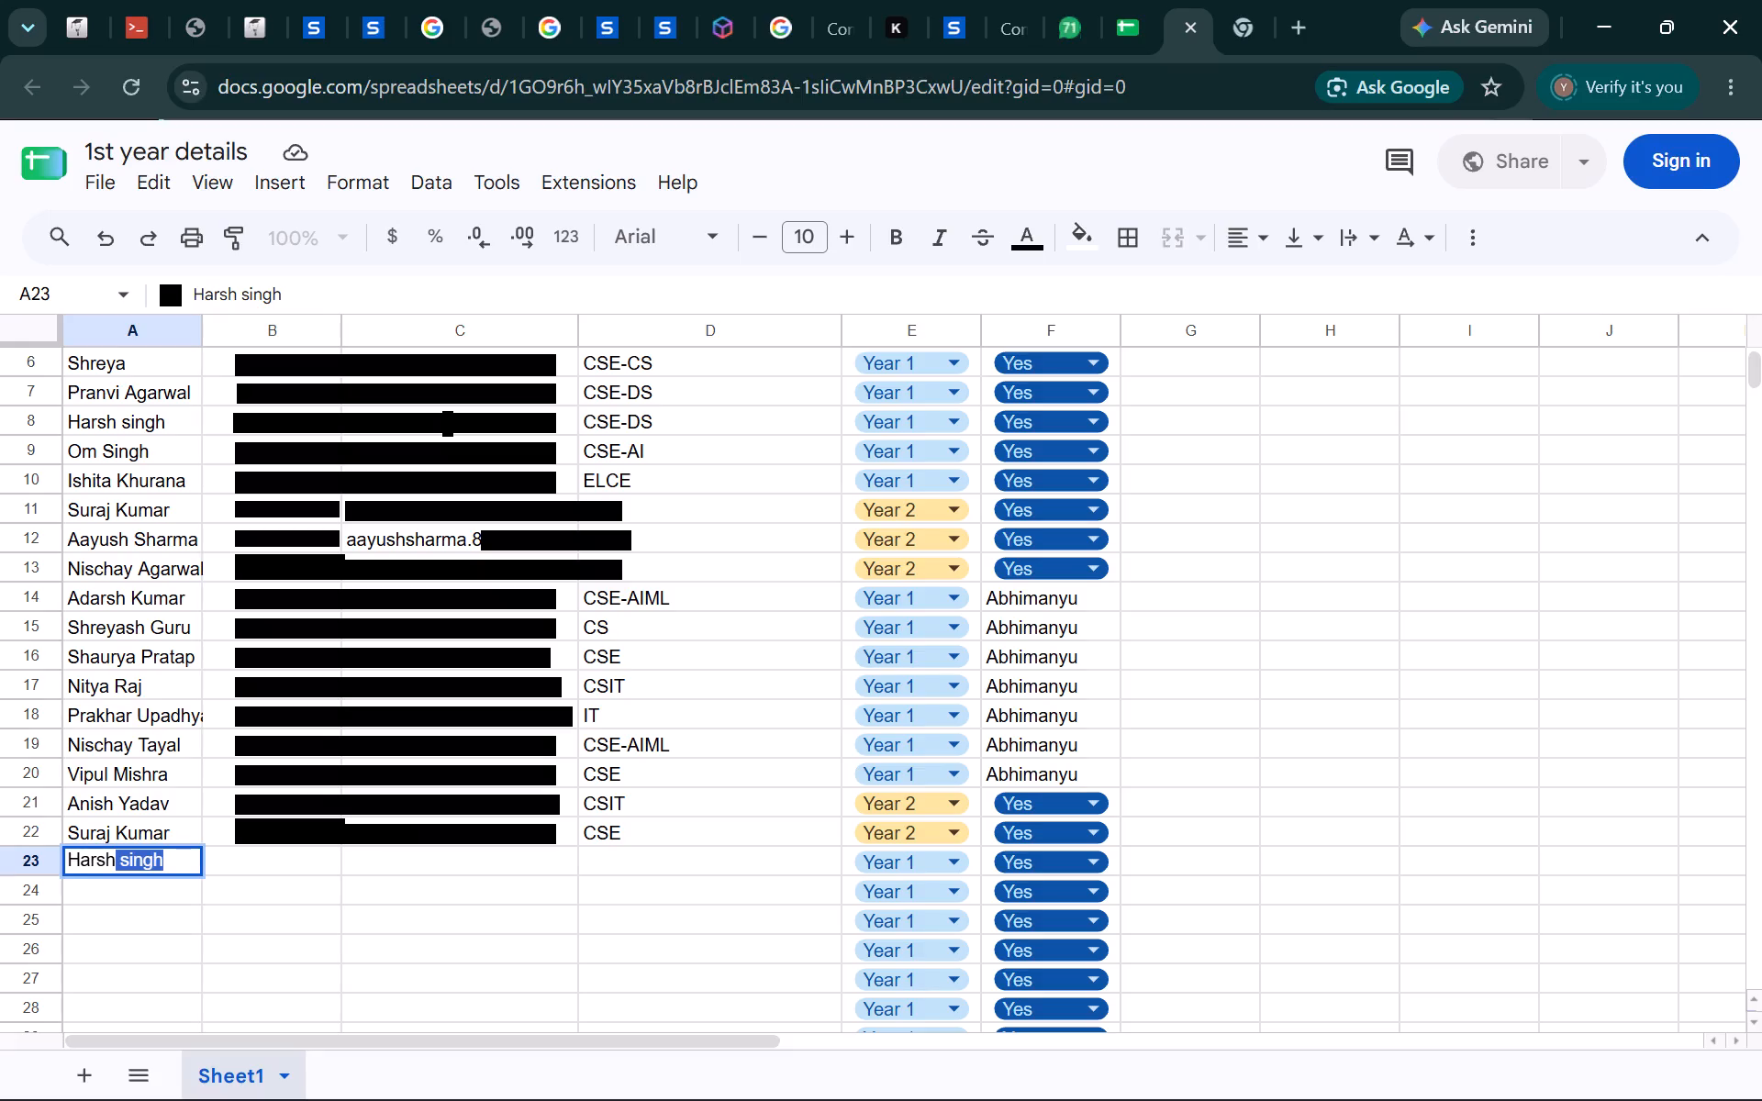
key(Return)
click(274, 848)
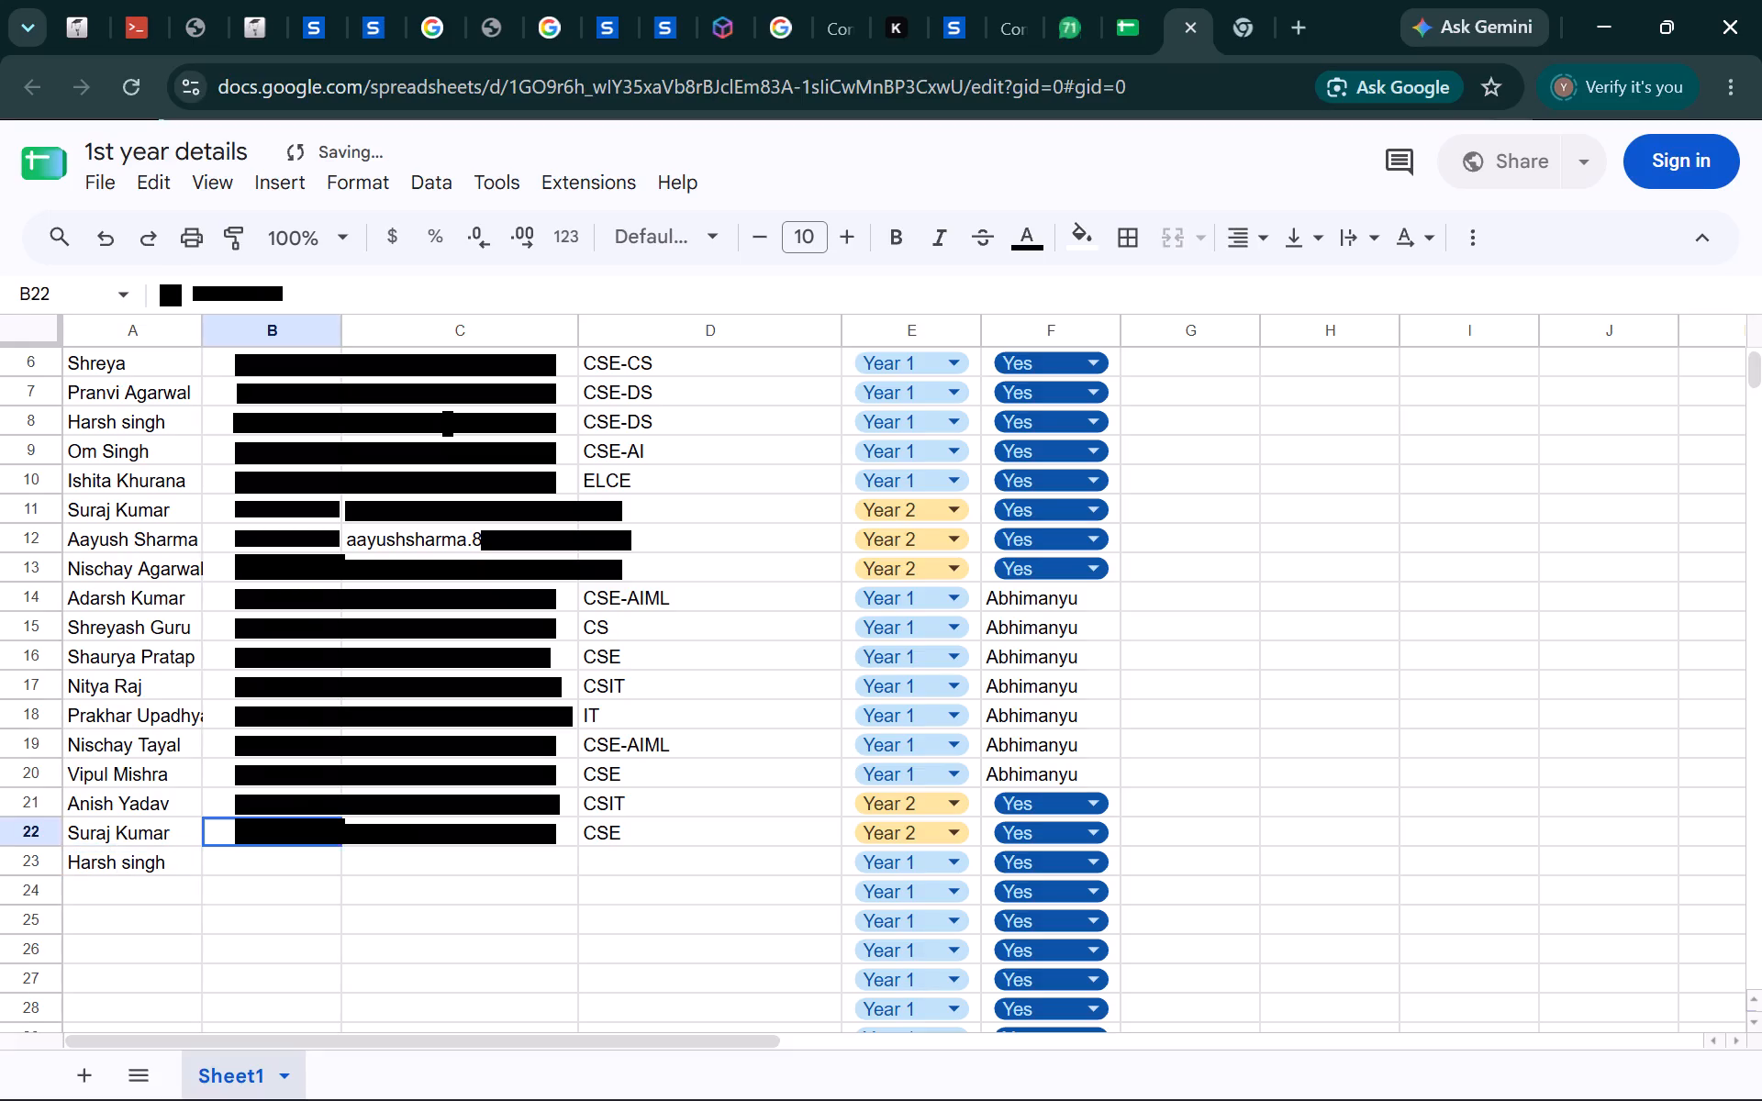
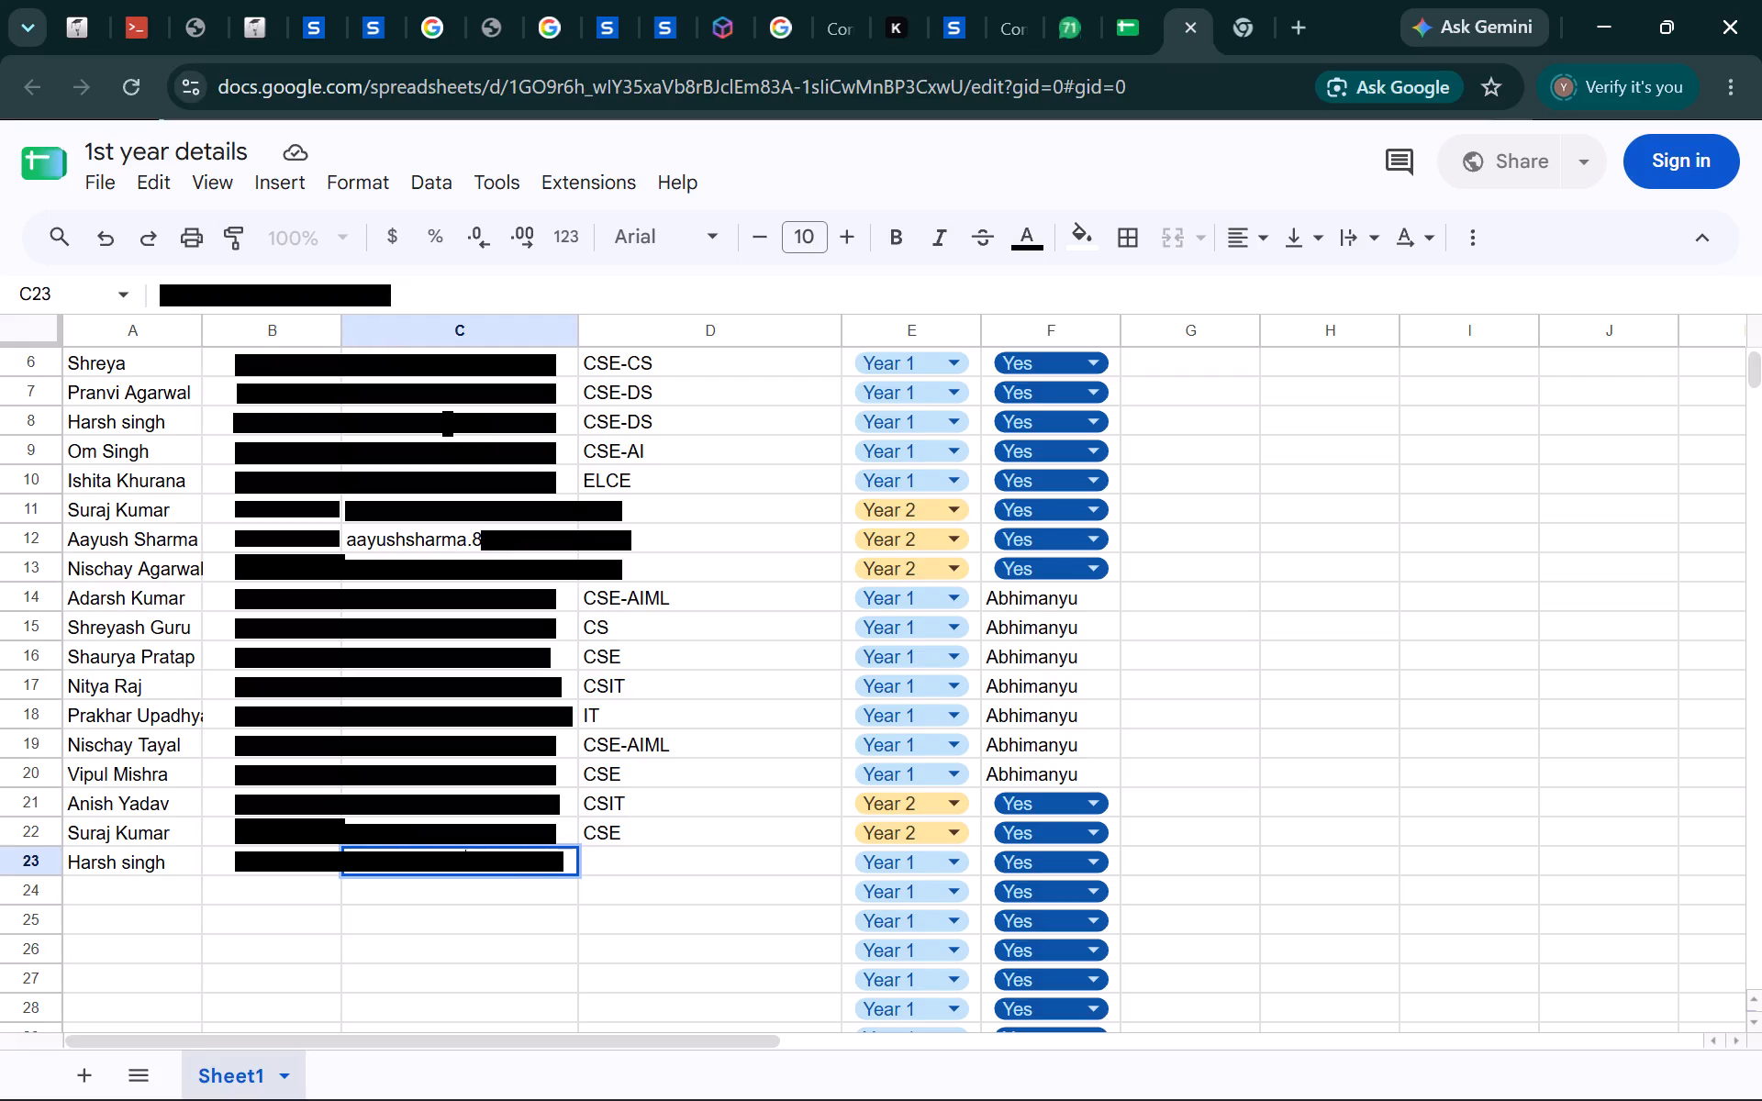
Correct one mistyped character in the student's e-mail address in cell C23.
click(643, 859)
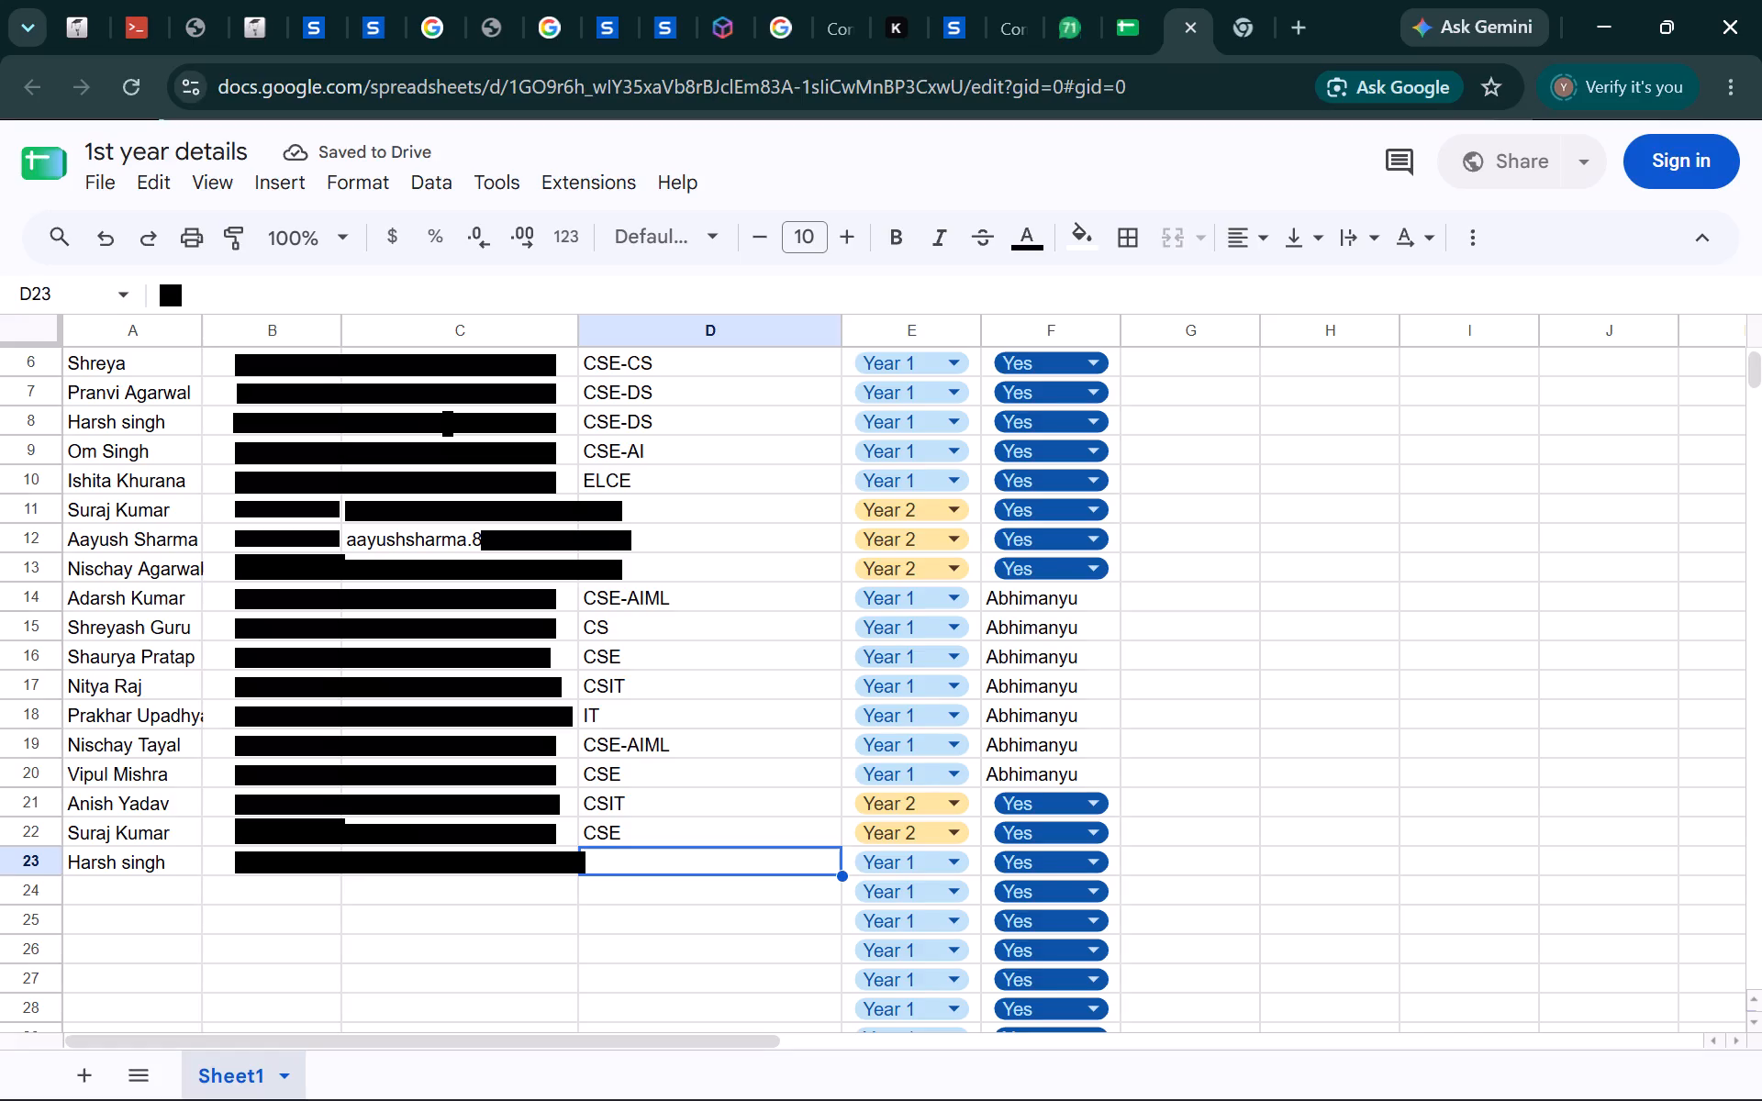
click(524, 862)
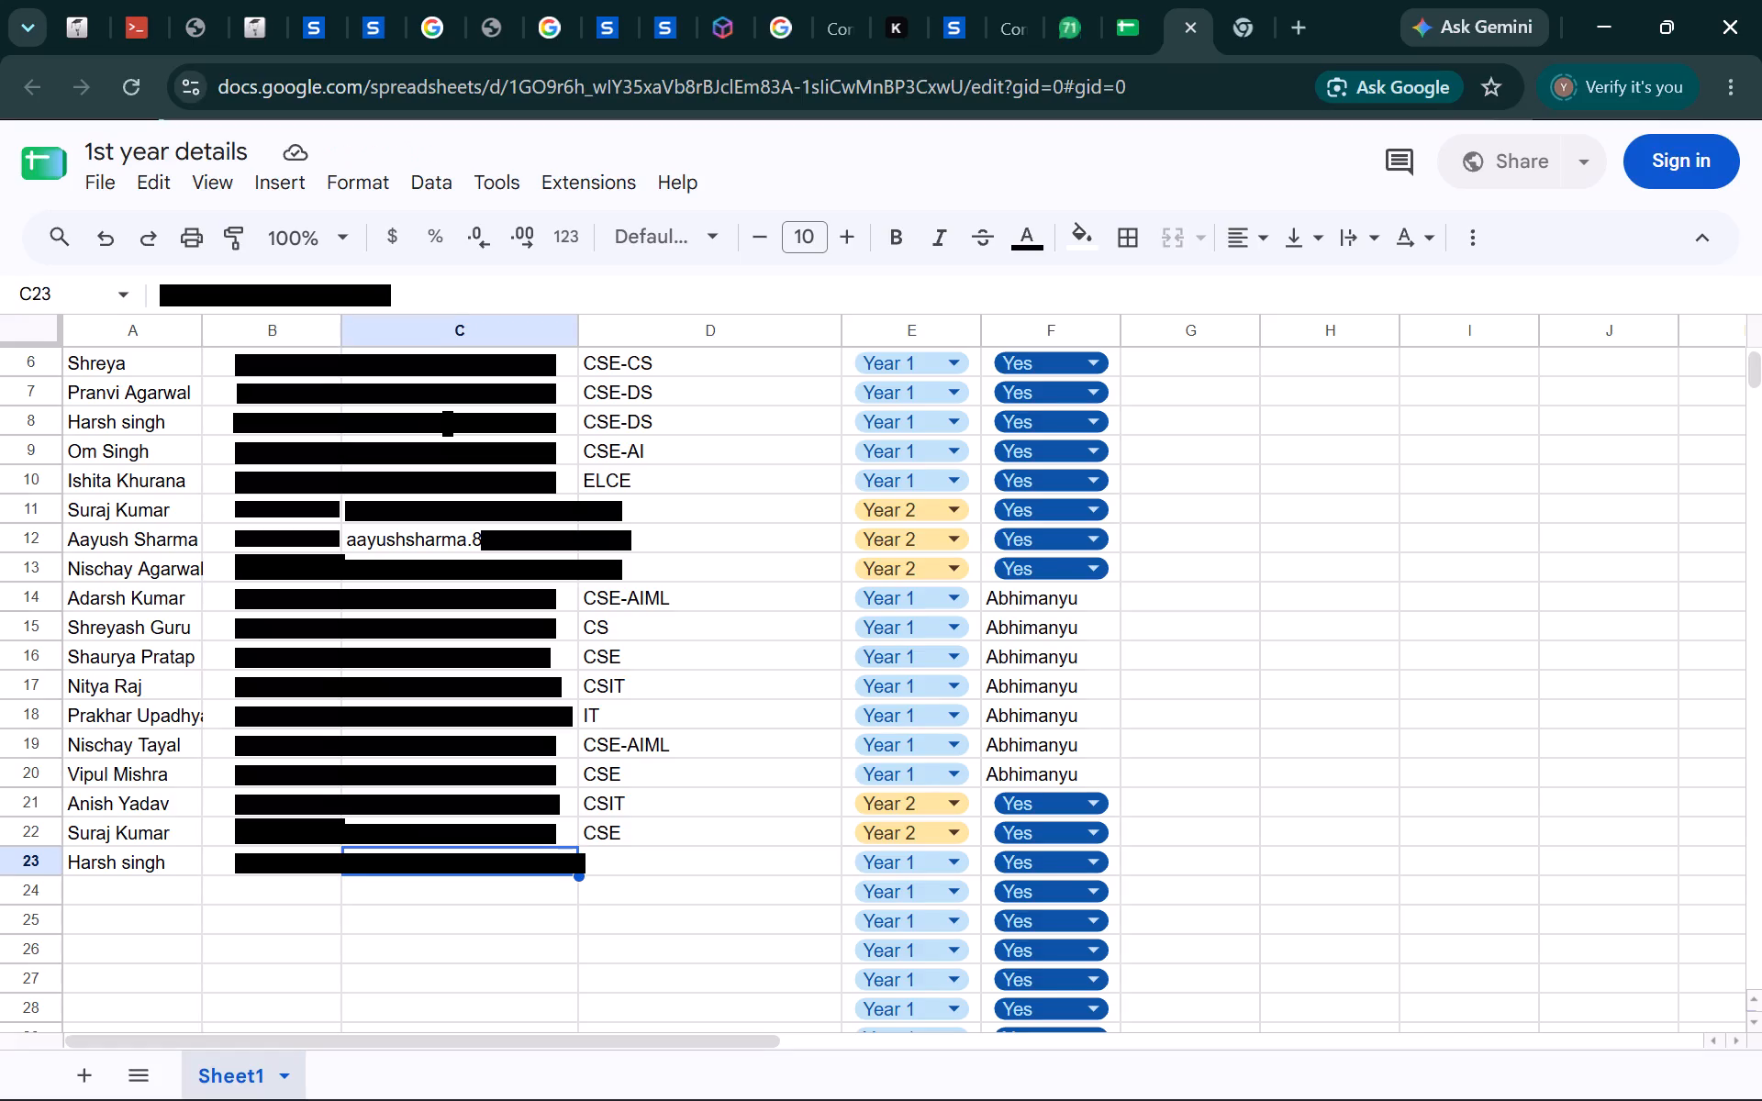
click(527, 851)
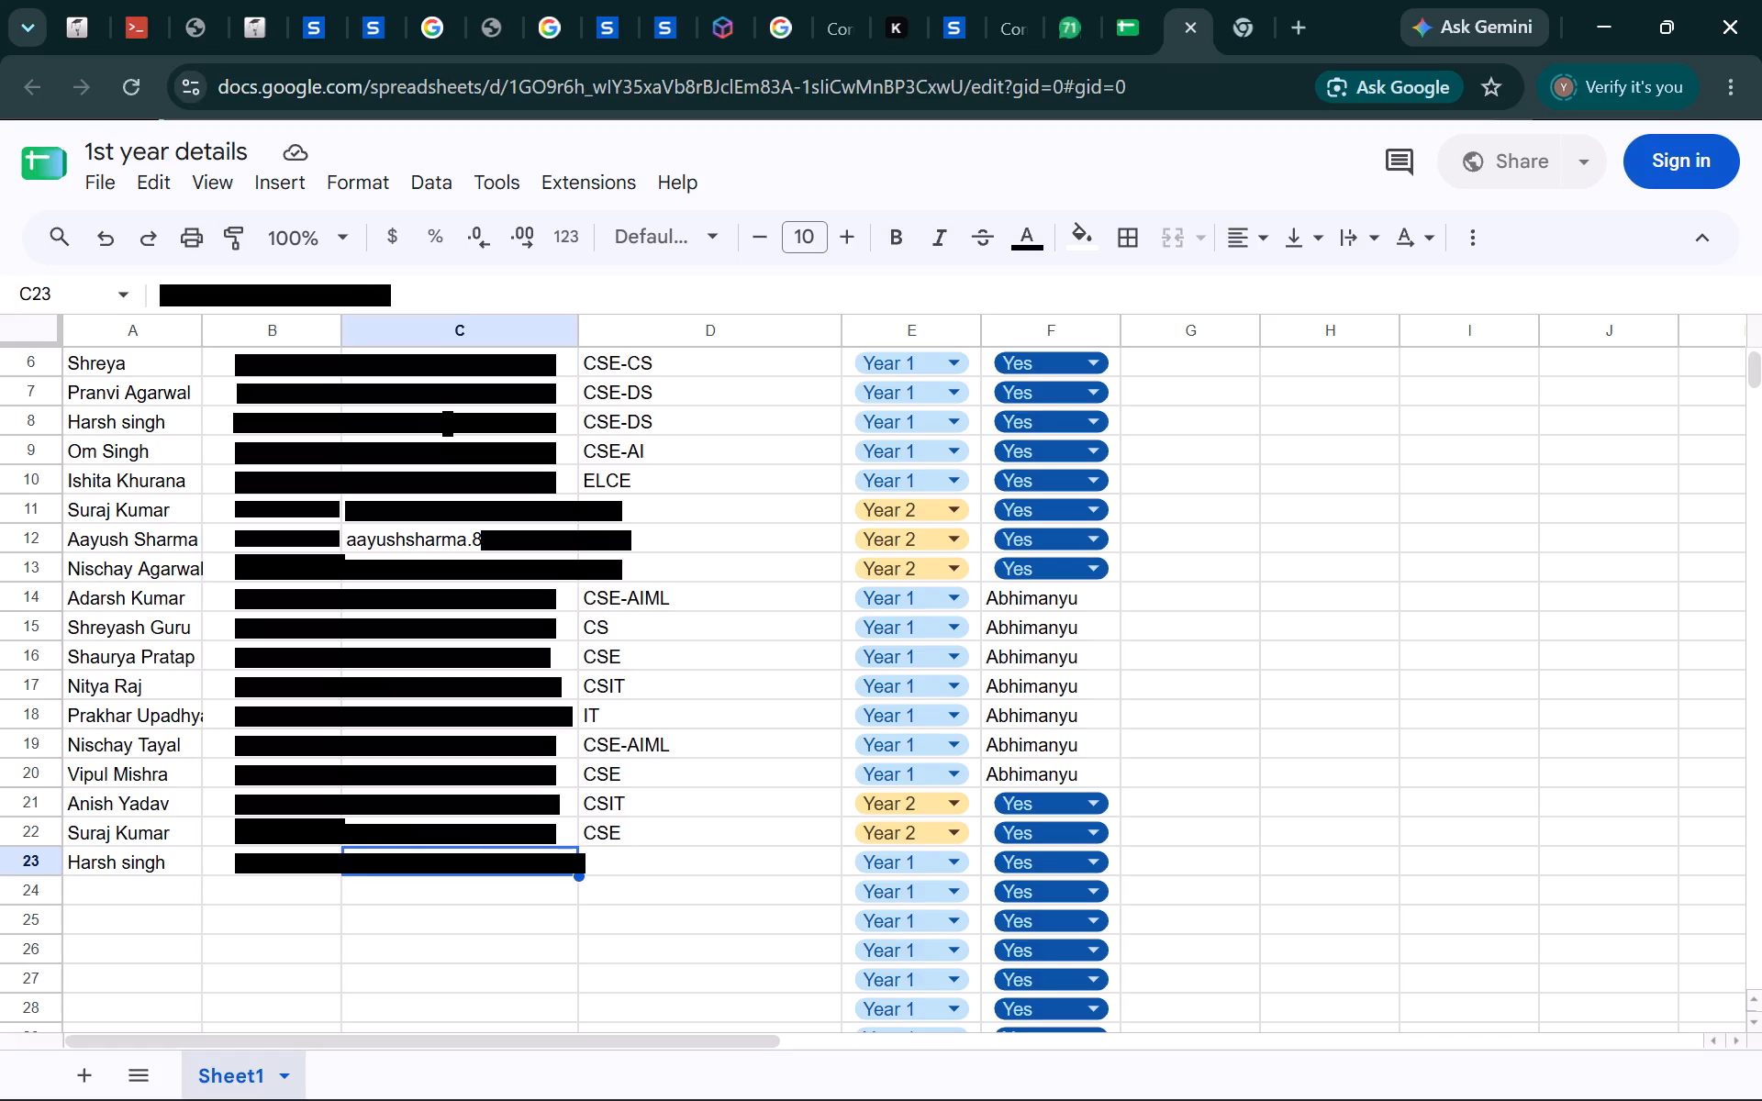
double_click(532, 862)
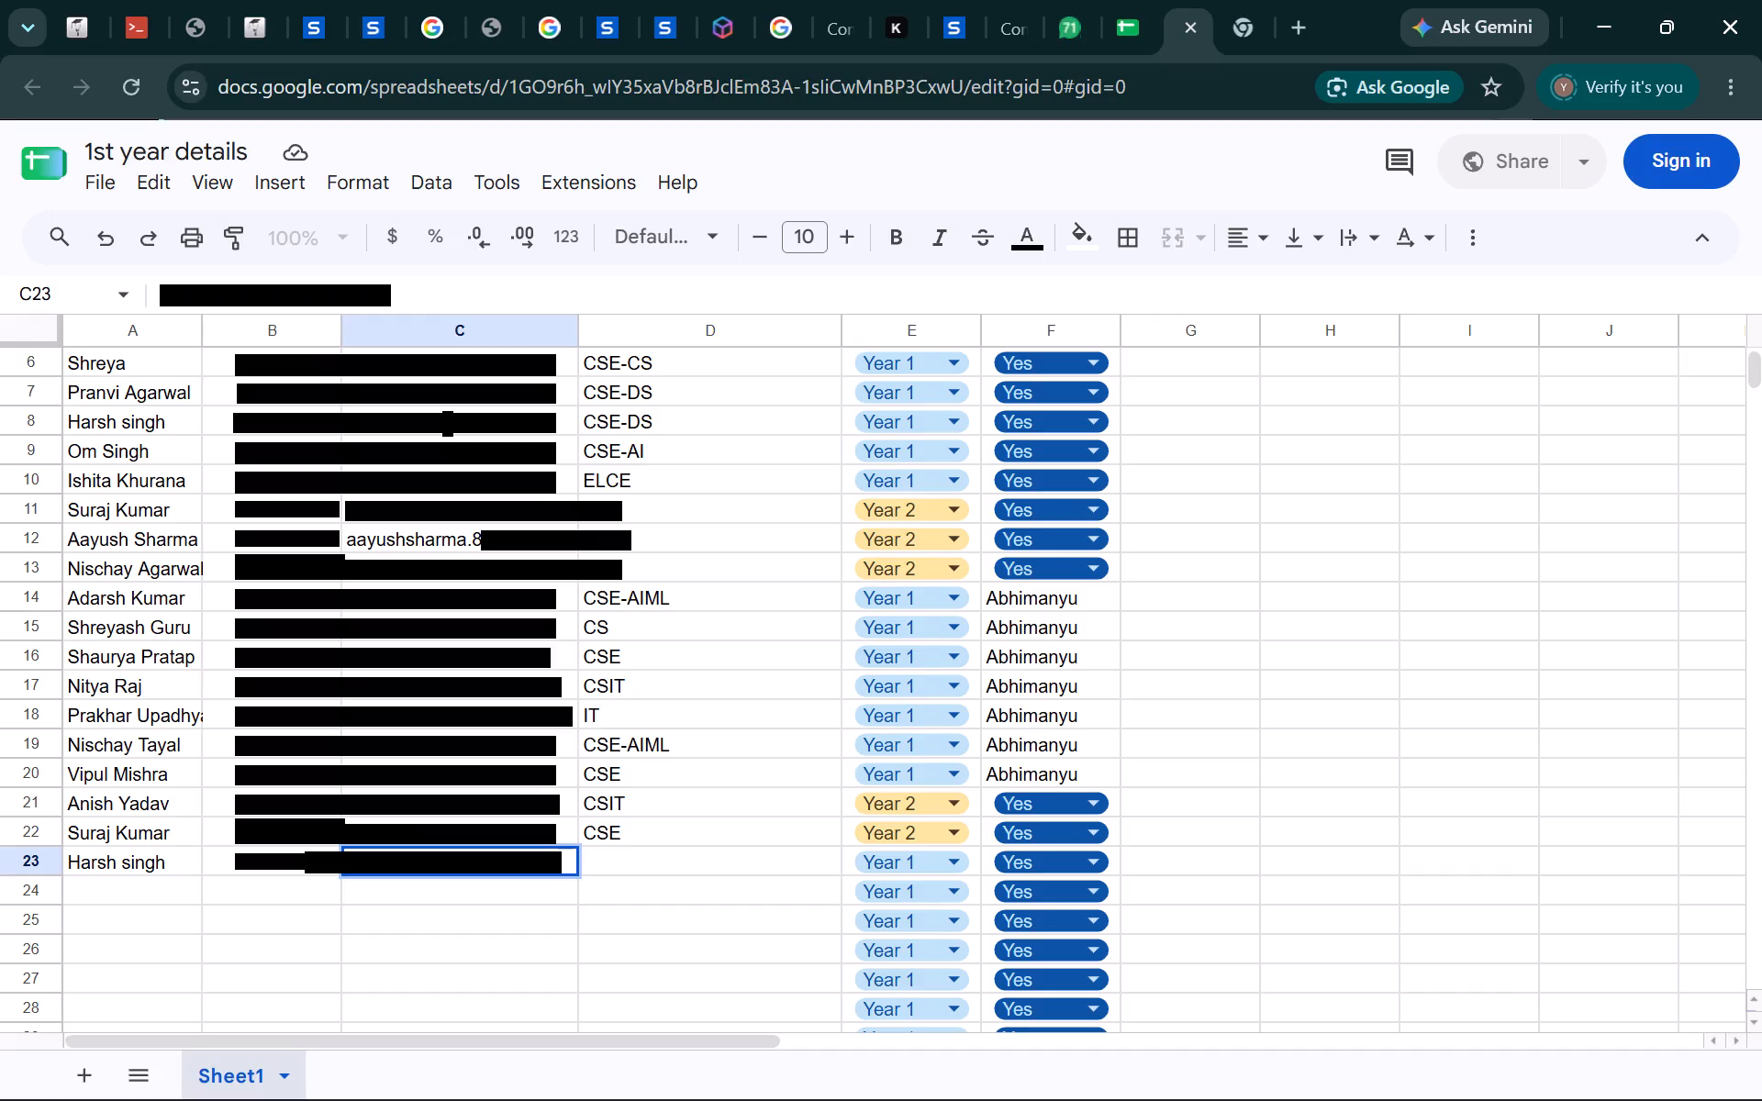
key(Left)
key(Left)
key(Left)
key(Left)
key(BackSpace)
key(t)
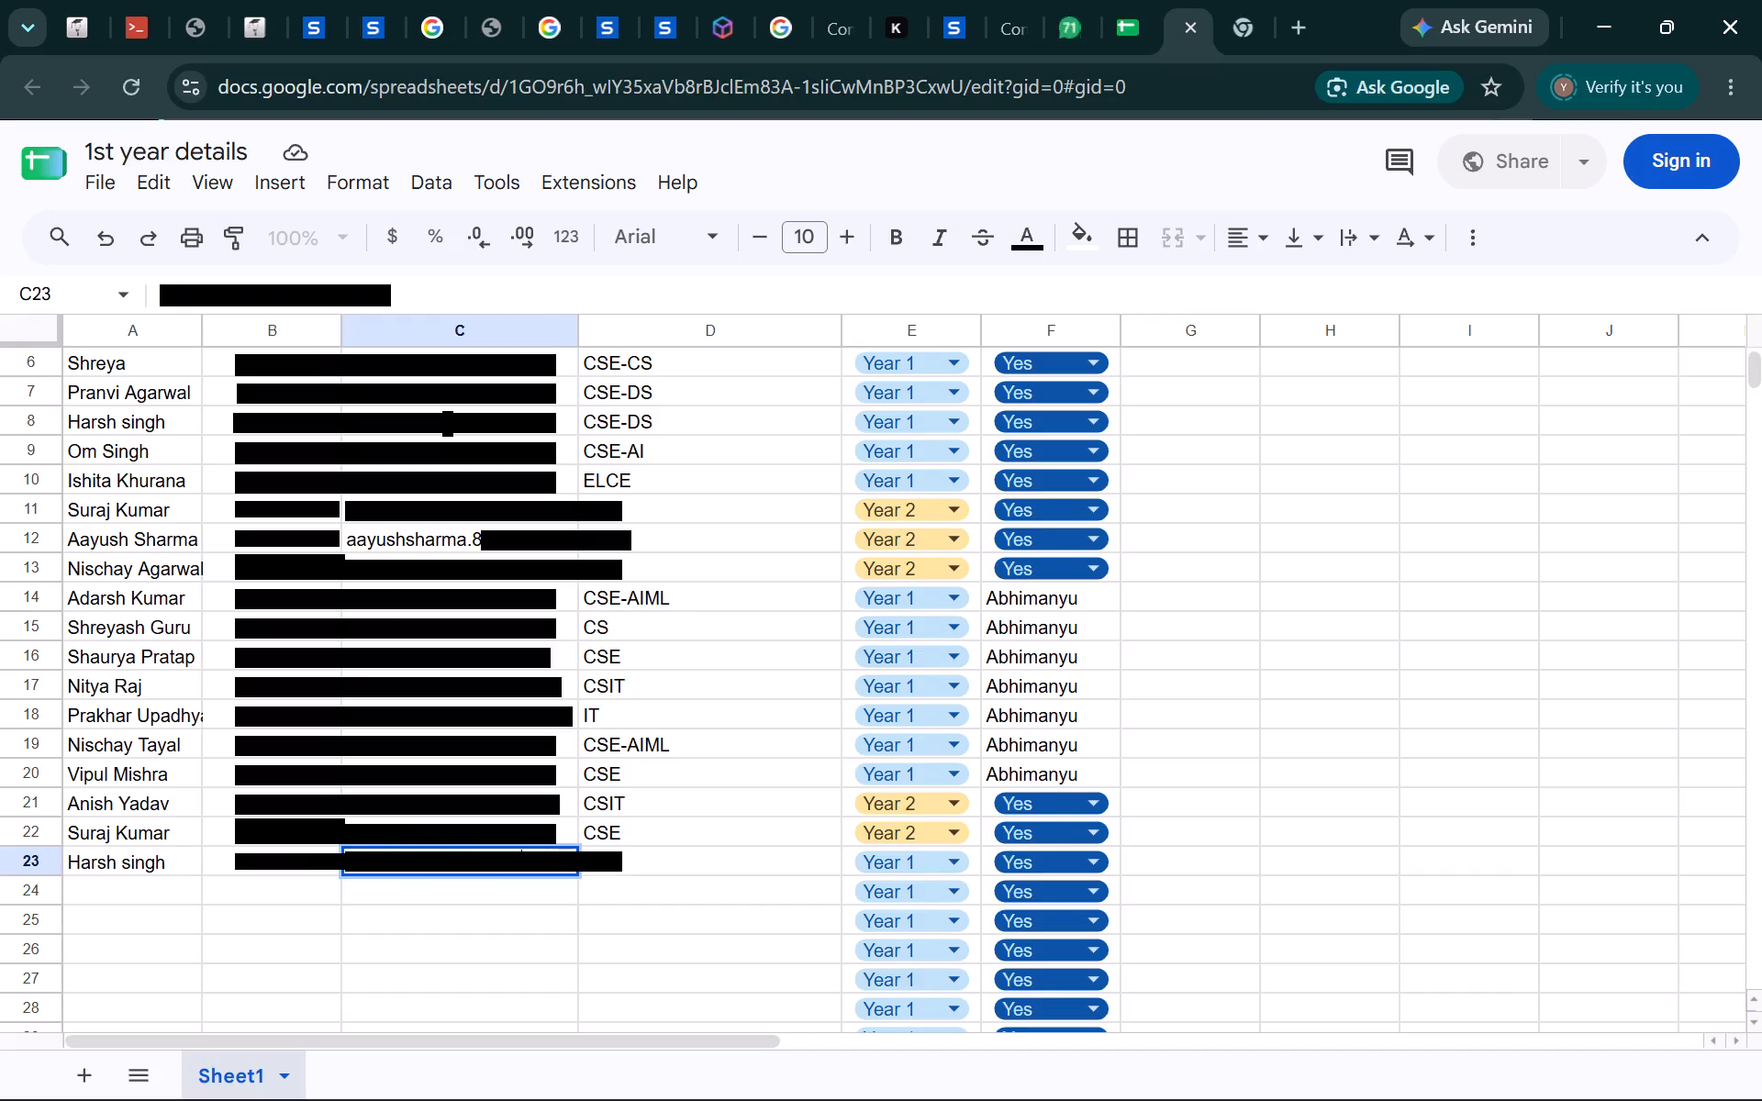
click(653, 849)
Enter ECE as the student's branch in cell D23.
click(654, 853)
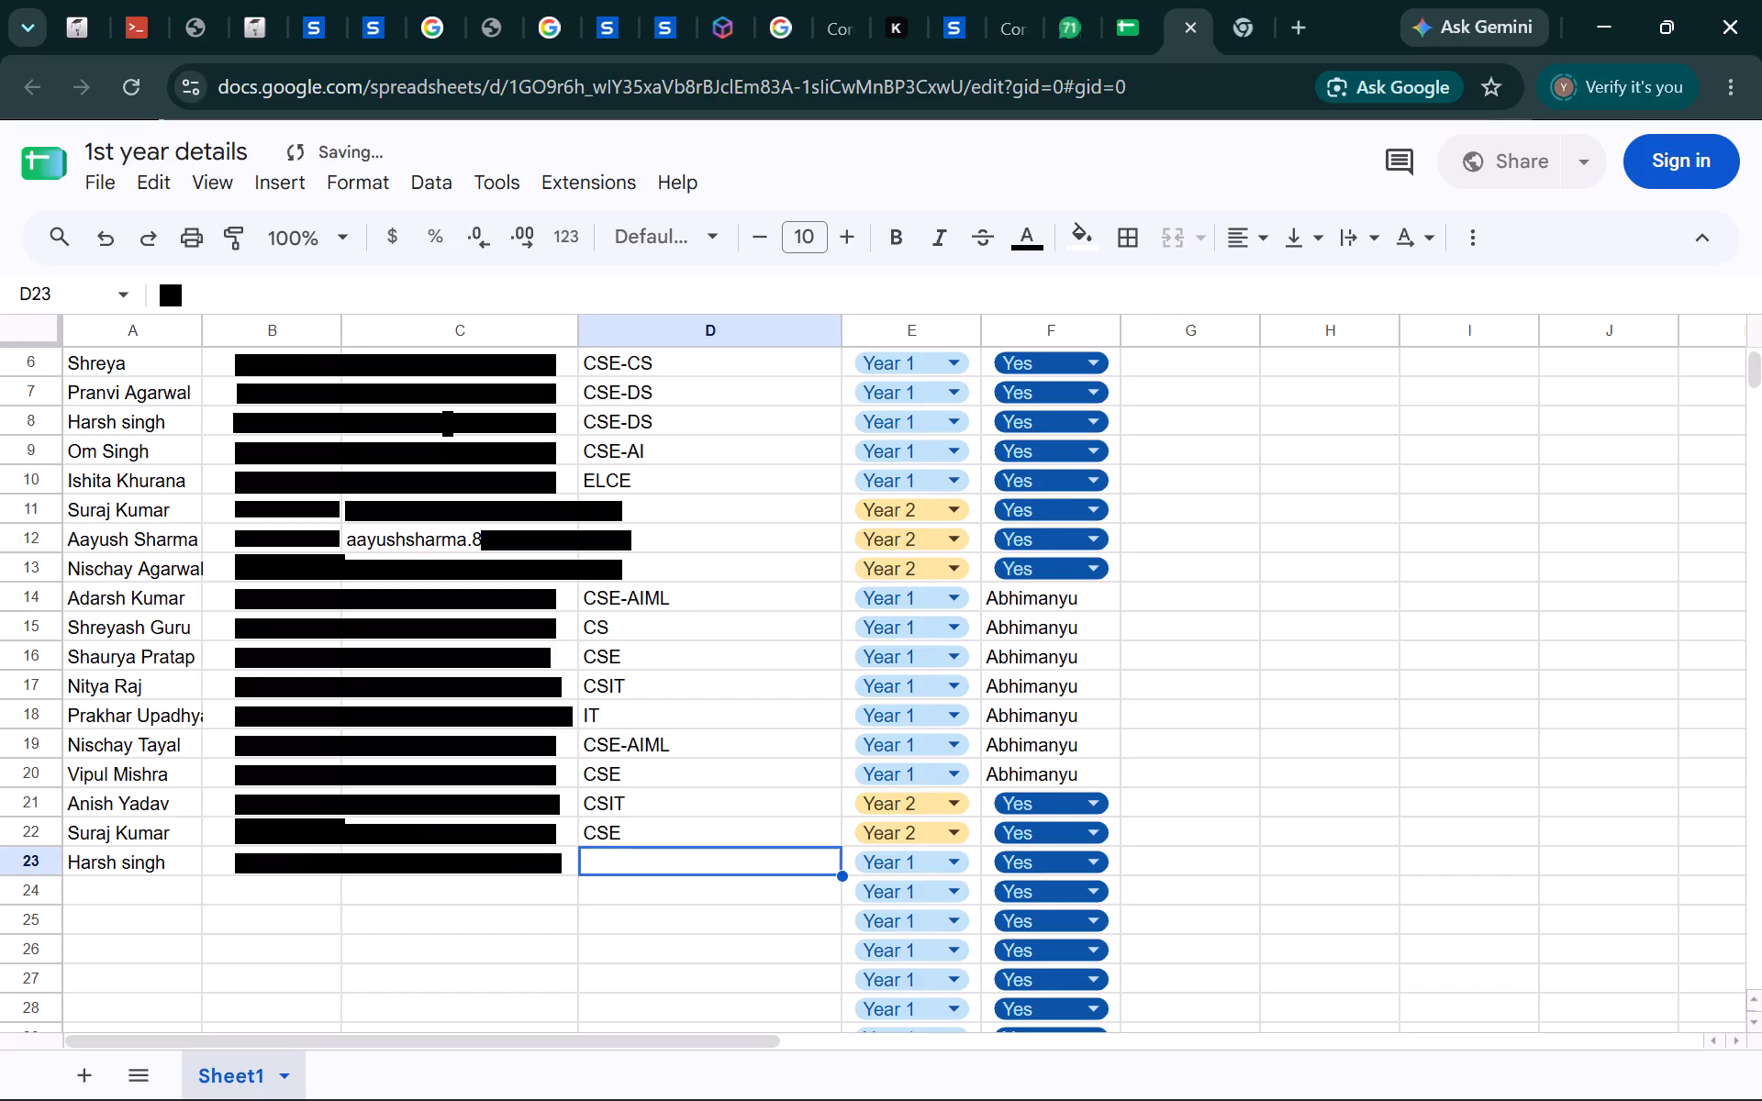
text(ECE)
Set the year drop-down in cell E23 to Year 2.
click(918, 848)
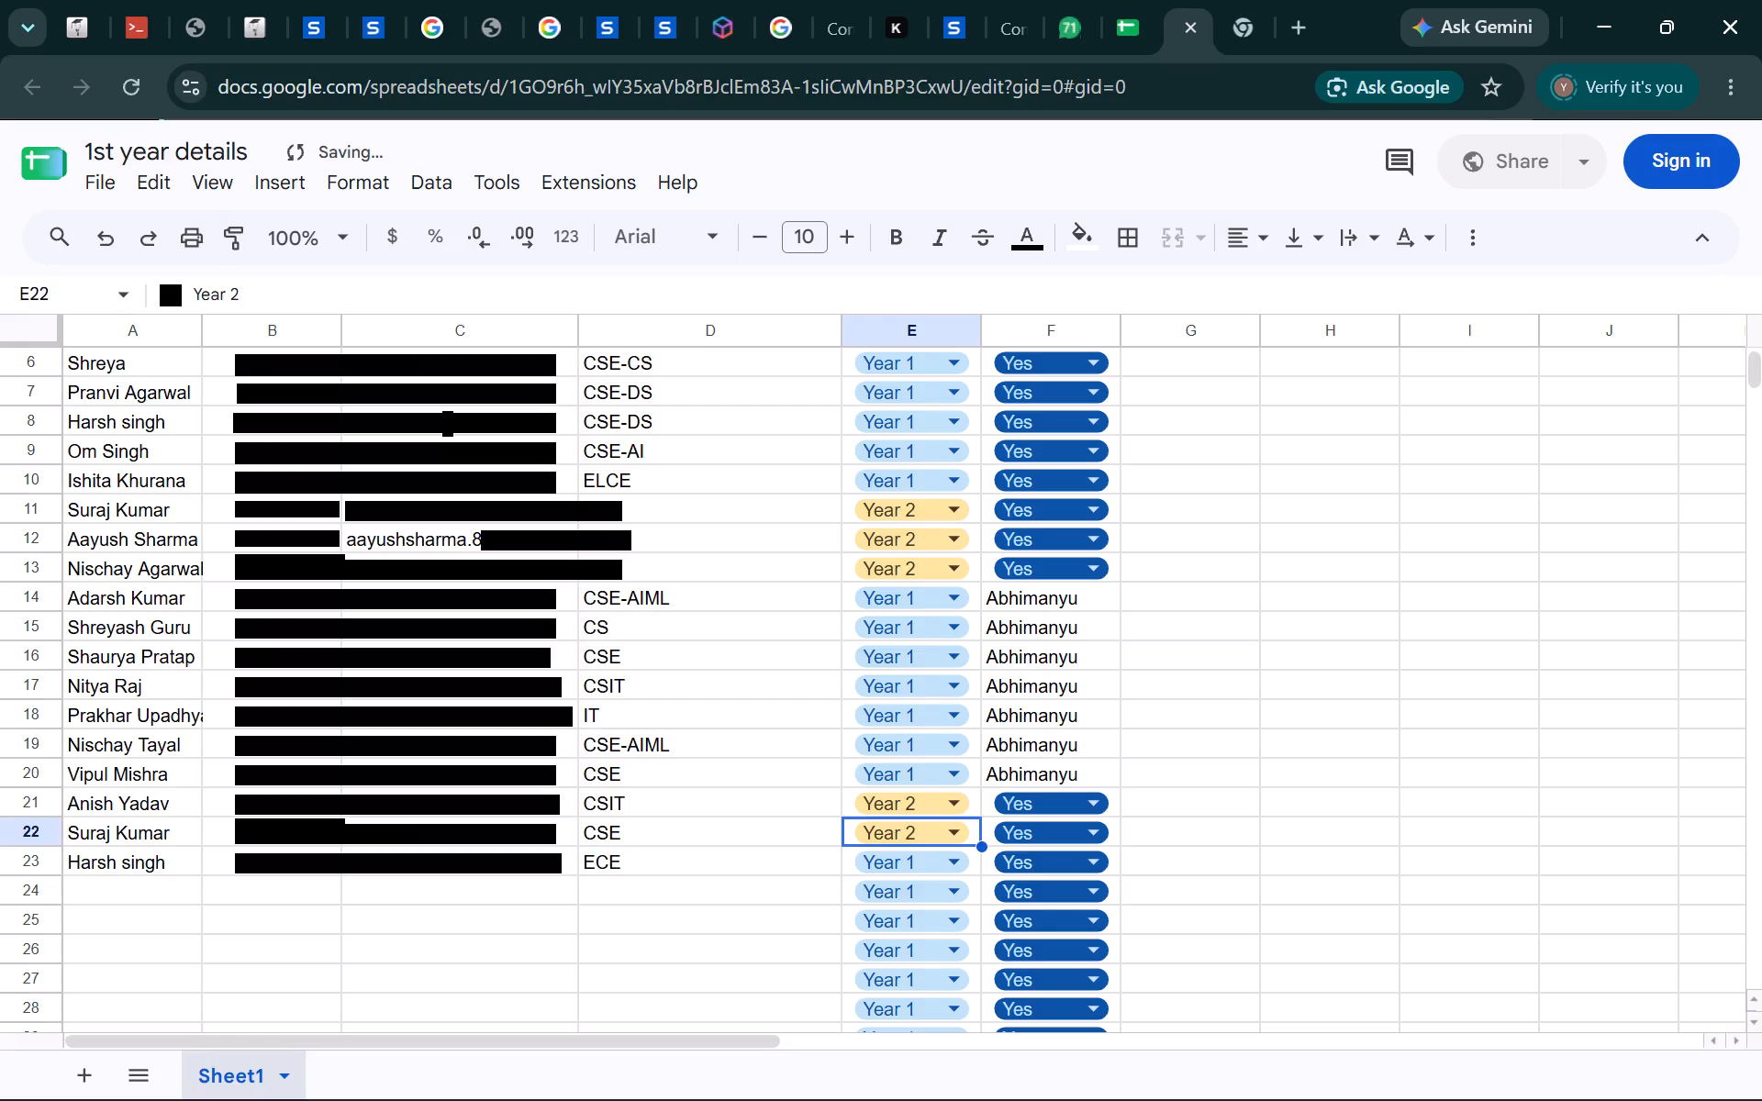
click(920, 857)
click(891, 719)
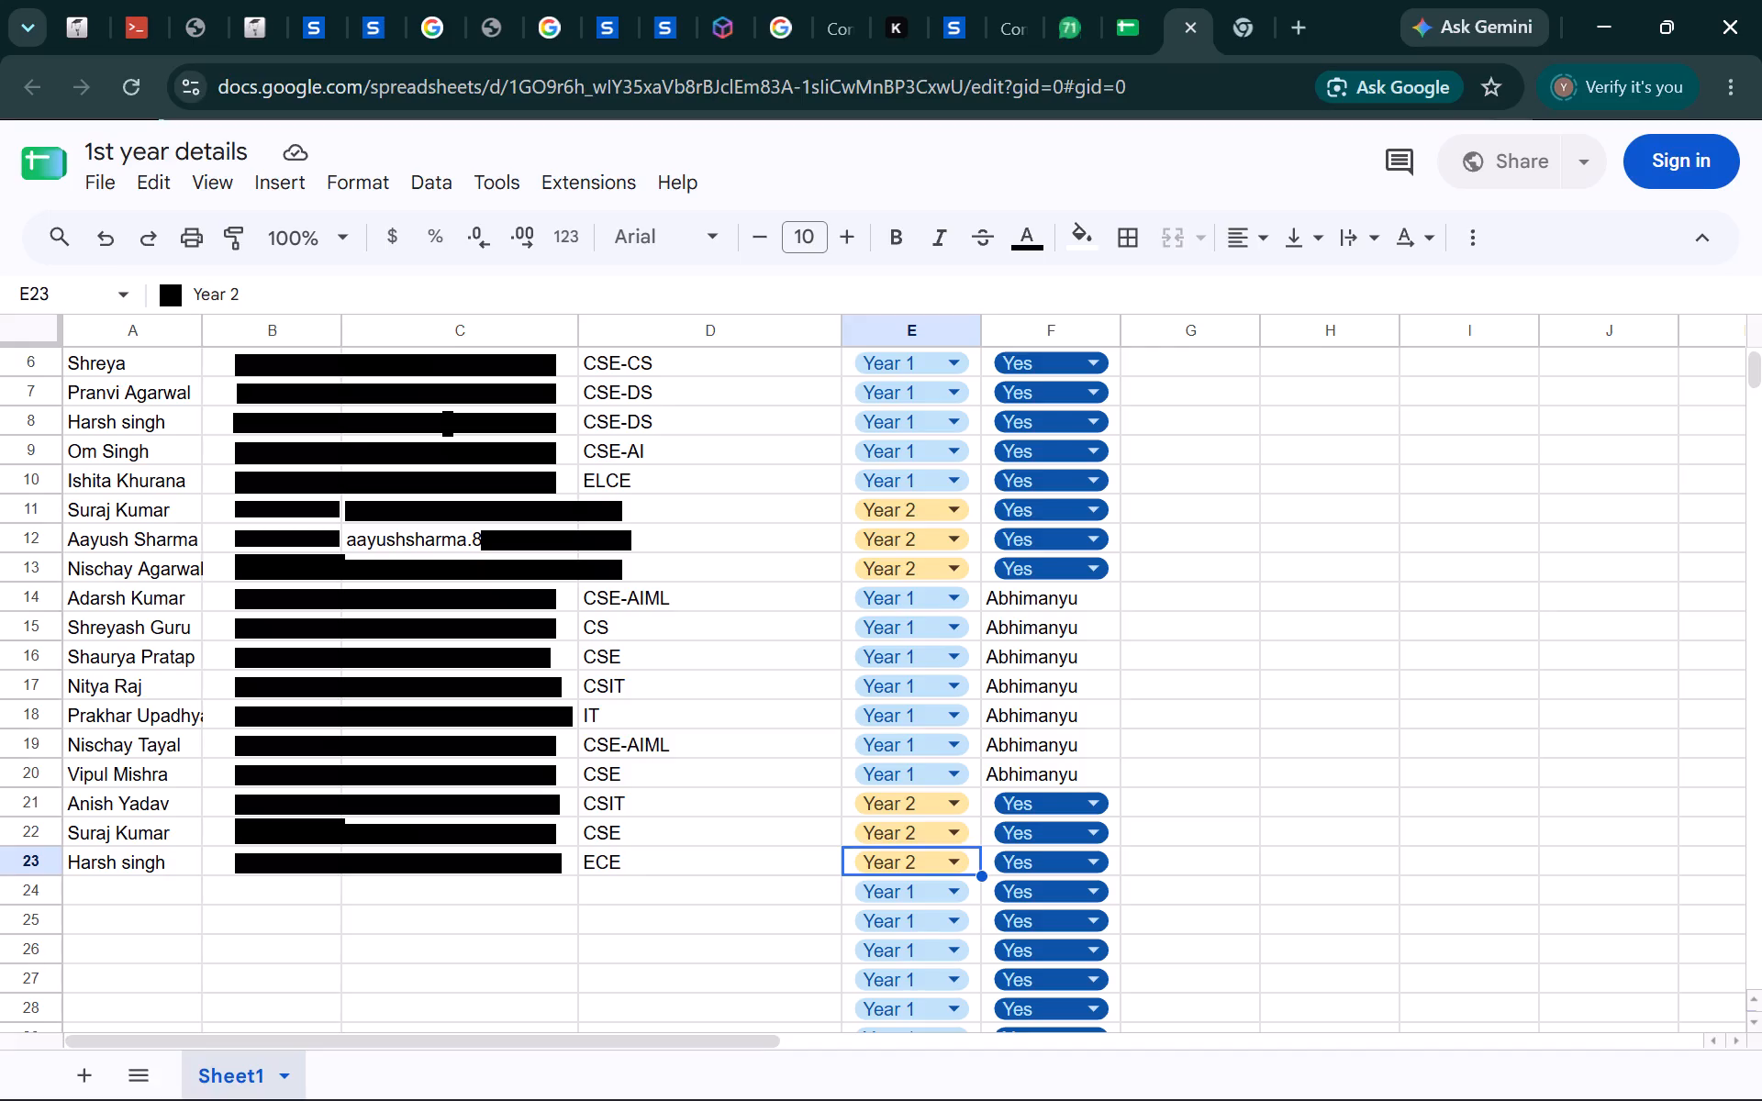
Enter the next student's full name in cell A24, replacing the suggested completion and fixing the first name's spelling.
click(138, 893)
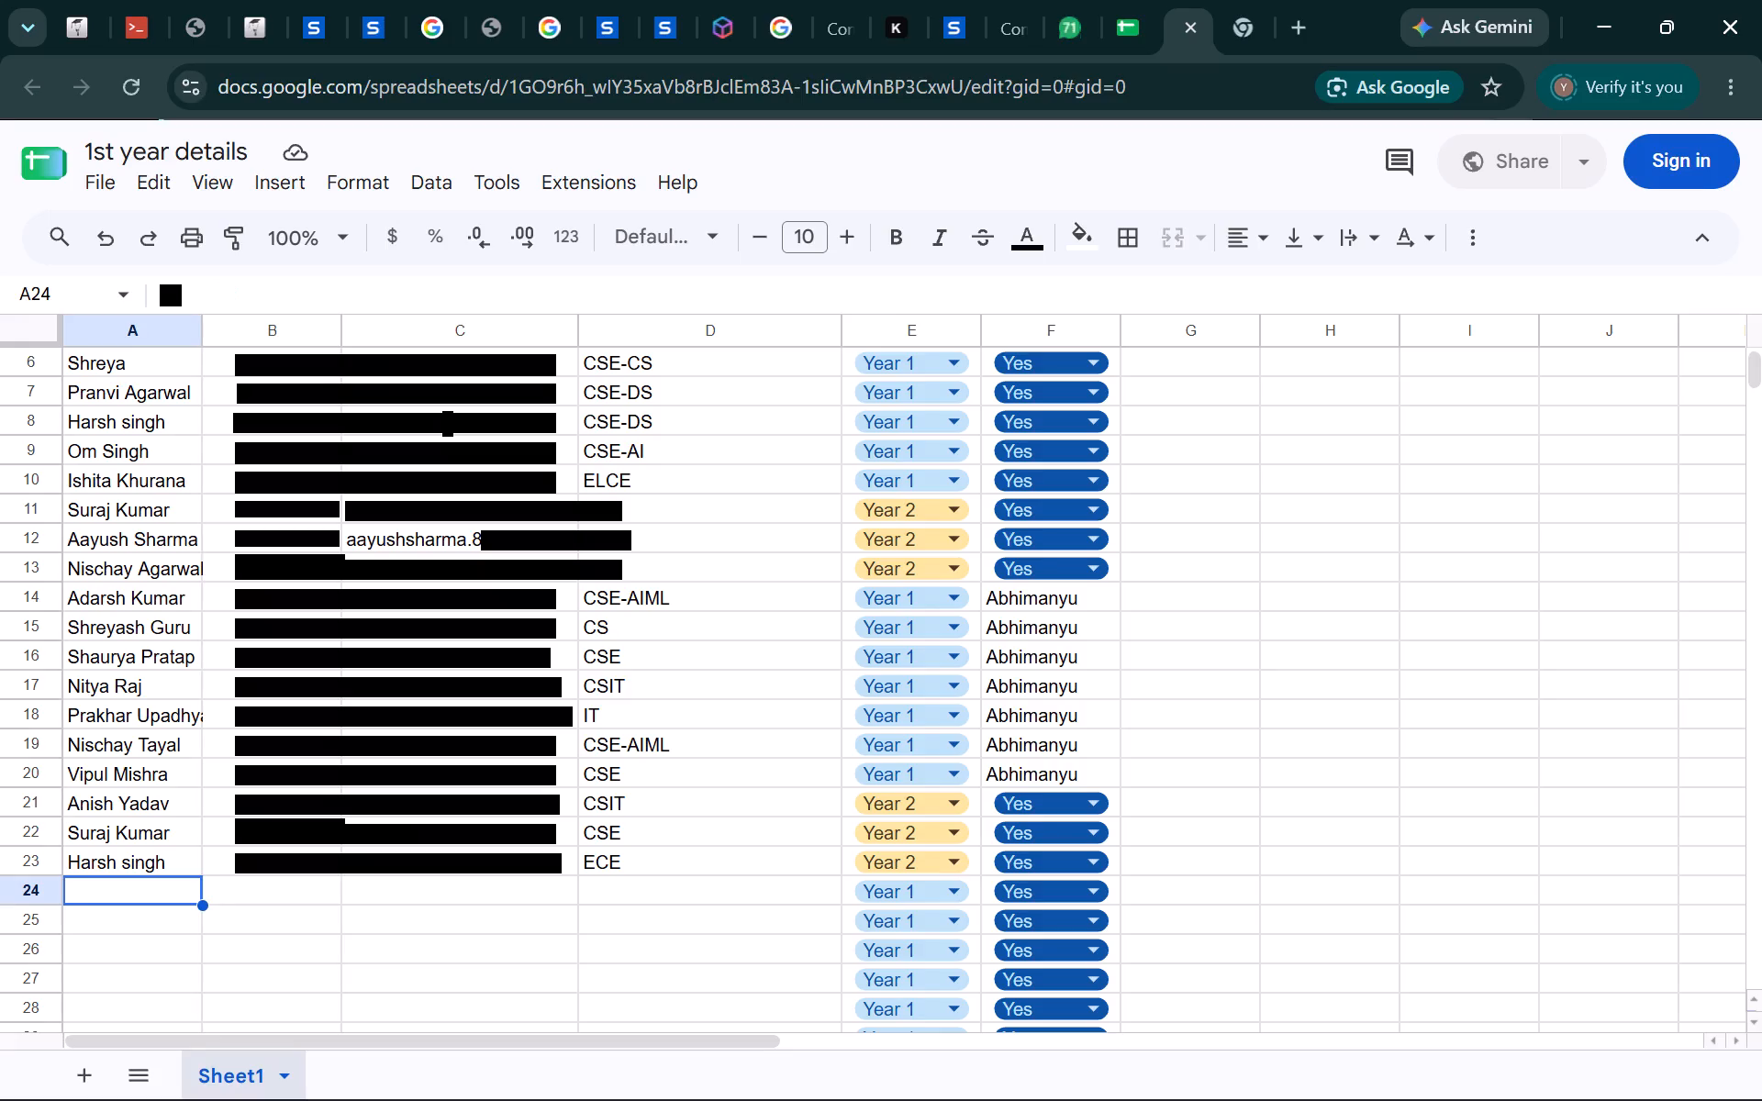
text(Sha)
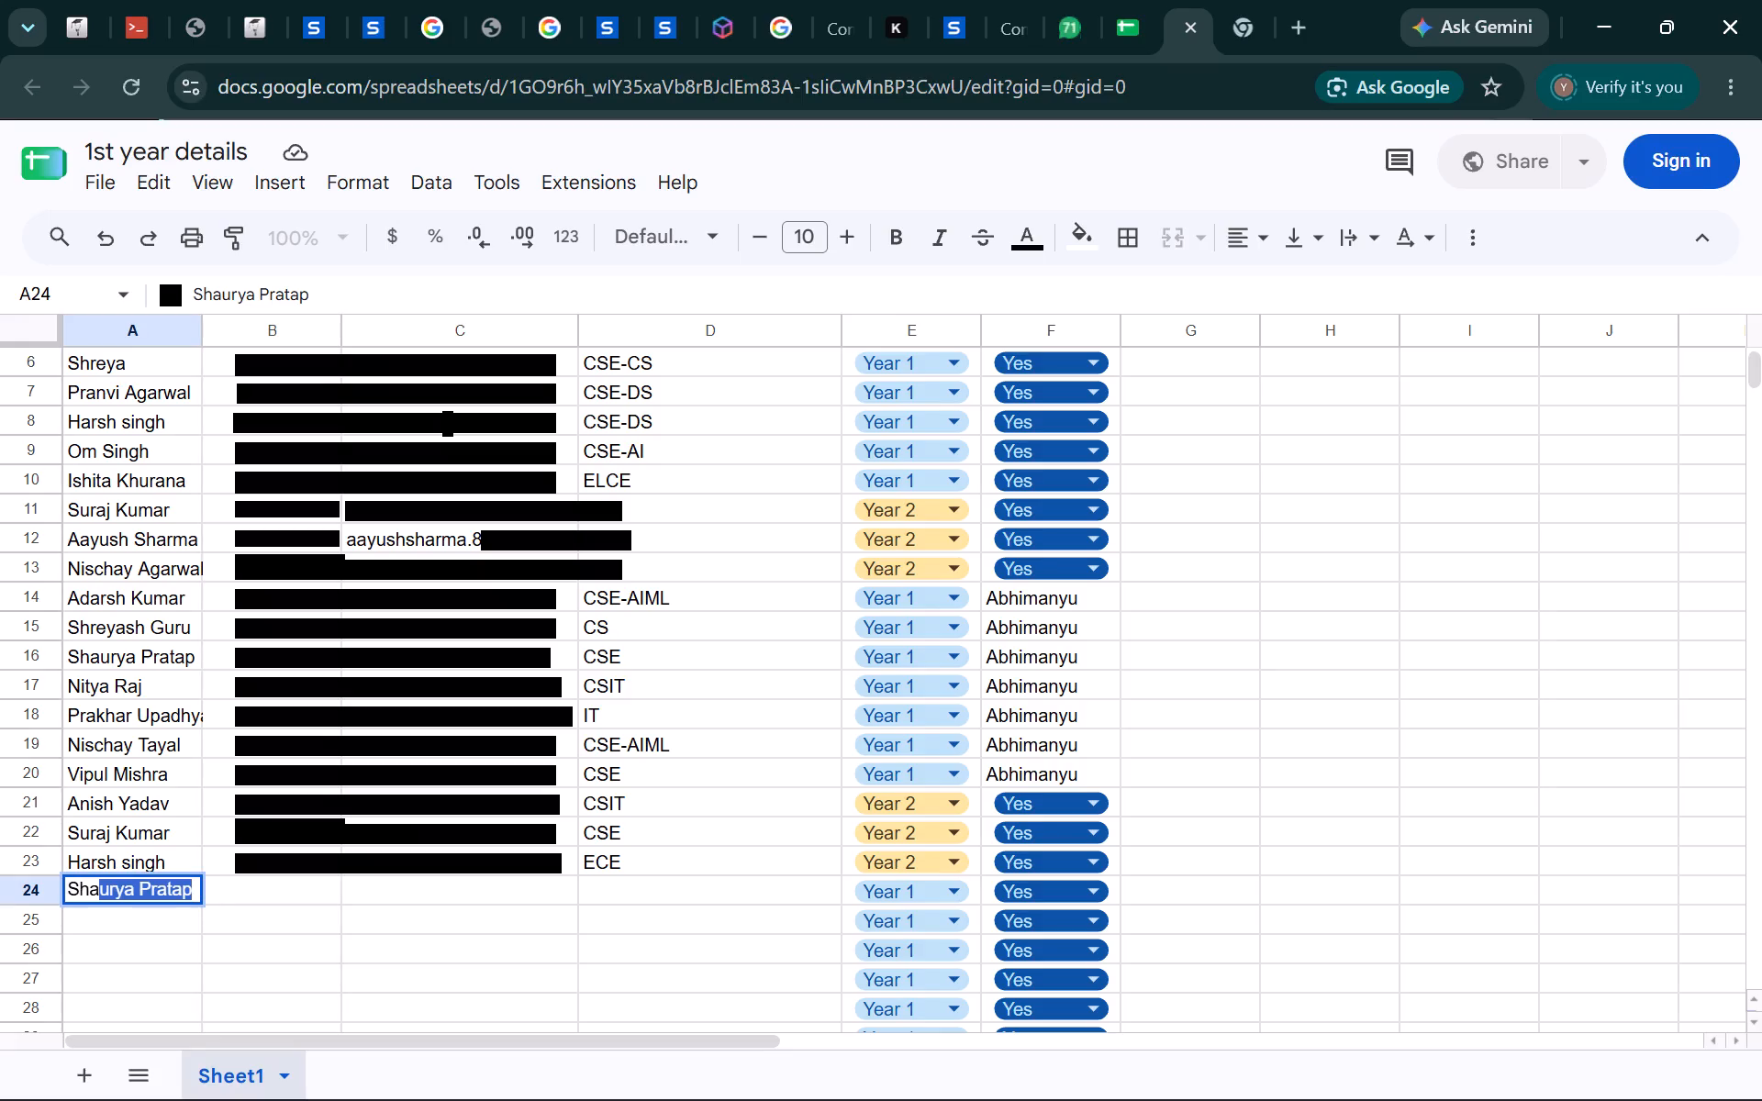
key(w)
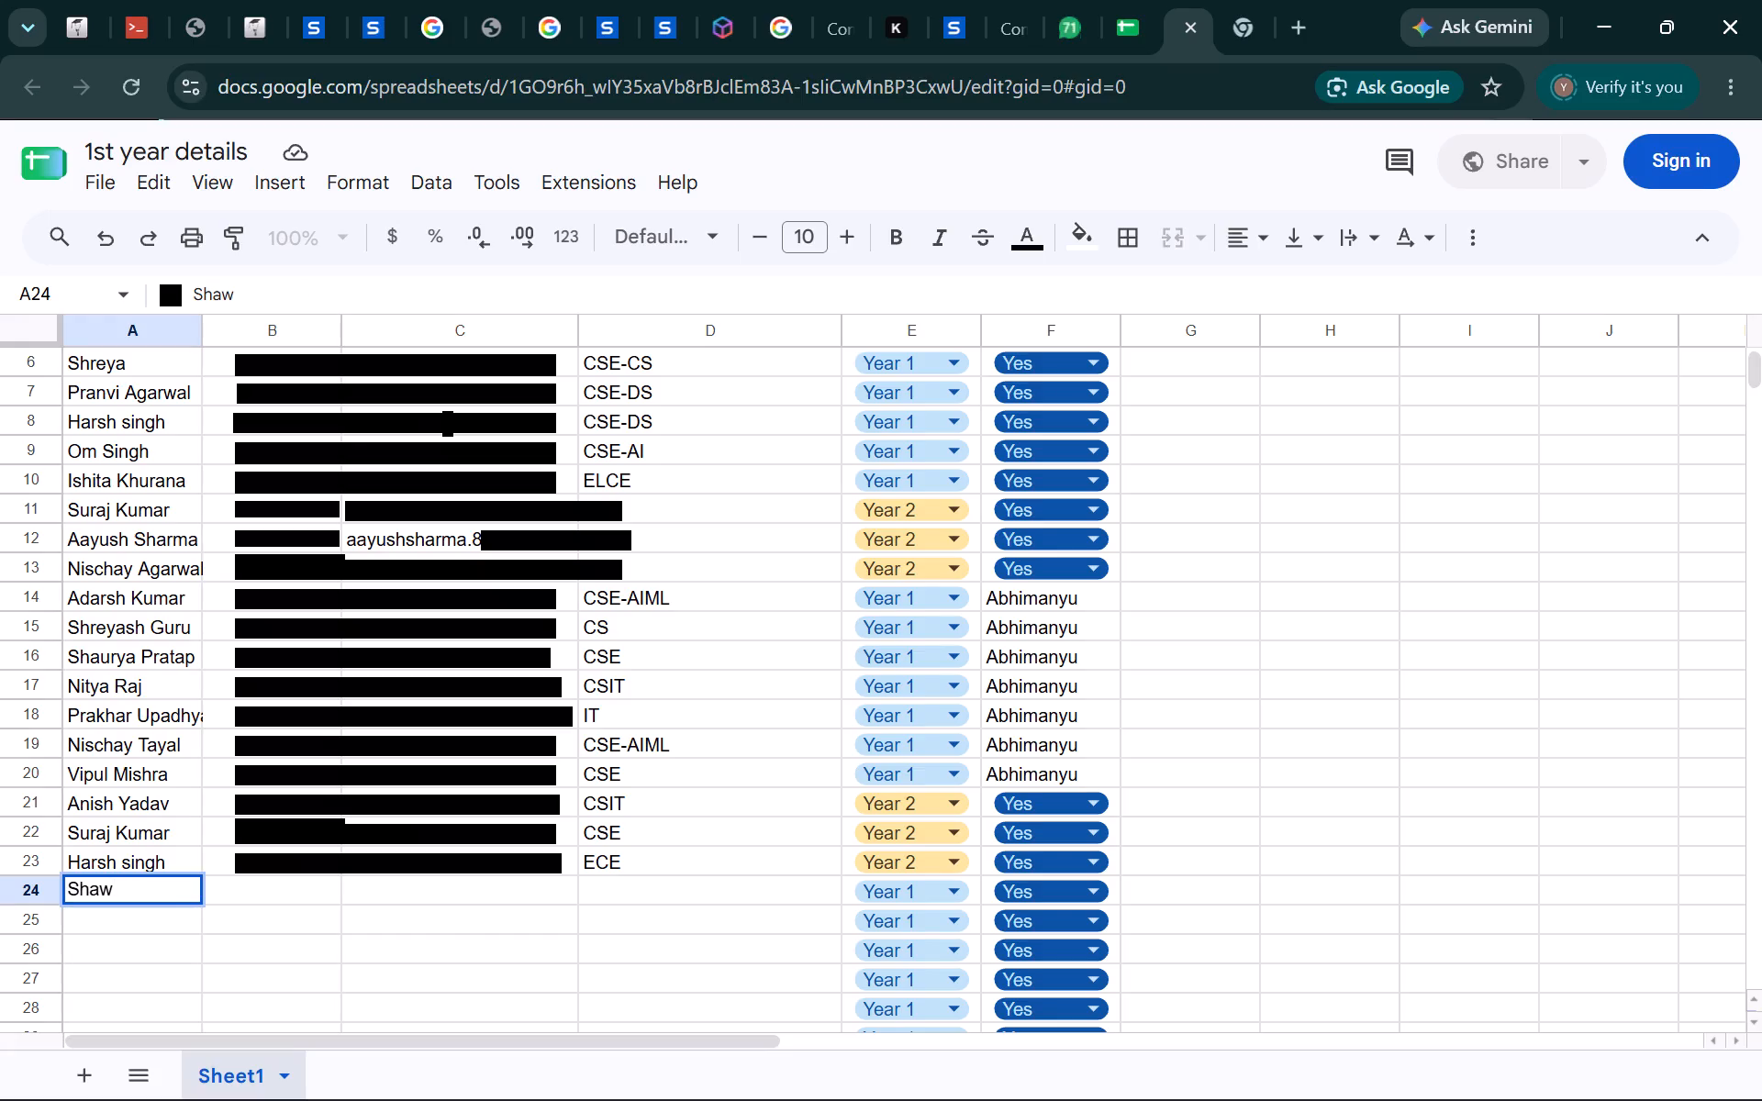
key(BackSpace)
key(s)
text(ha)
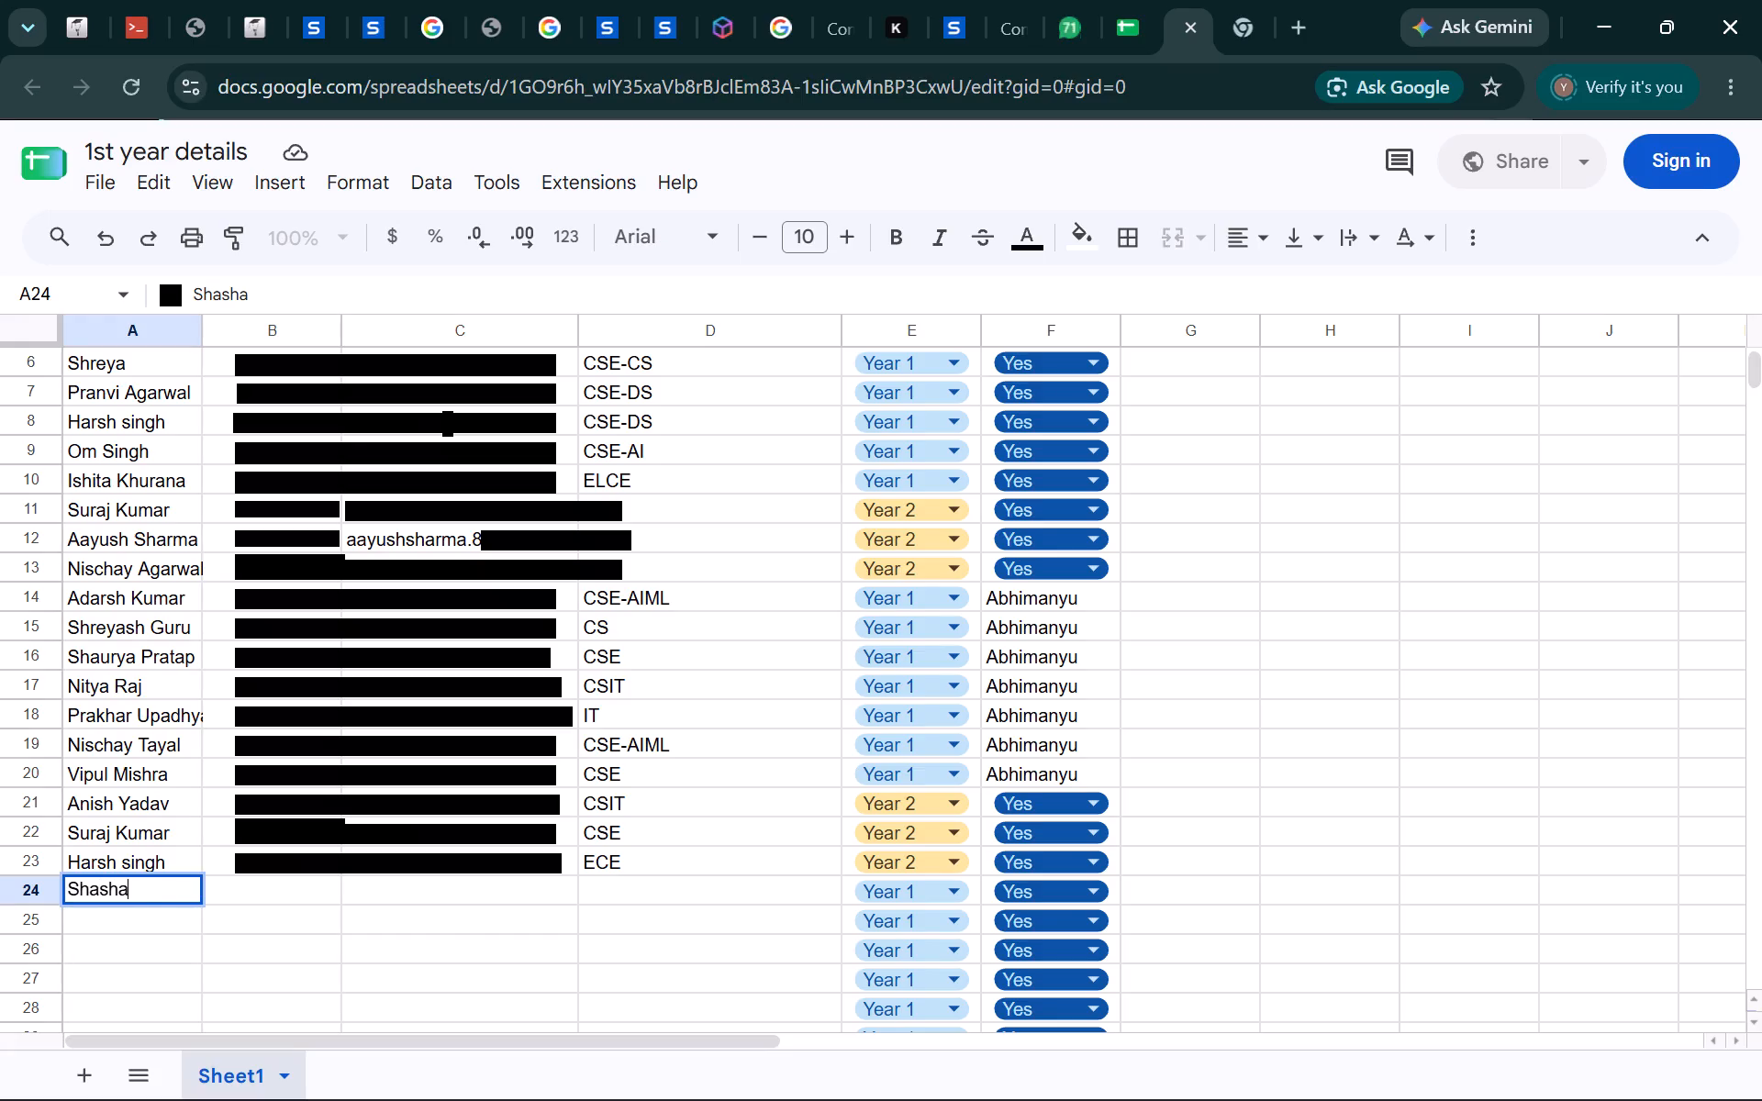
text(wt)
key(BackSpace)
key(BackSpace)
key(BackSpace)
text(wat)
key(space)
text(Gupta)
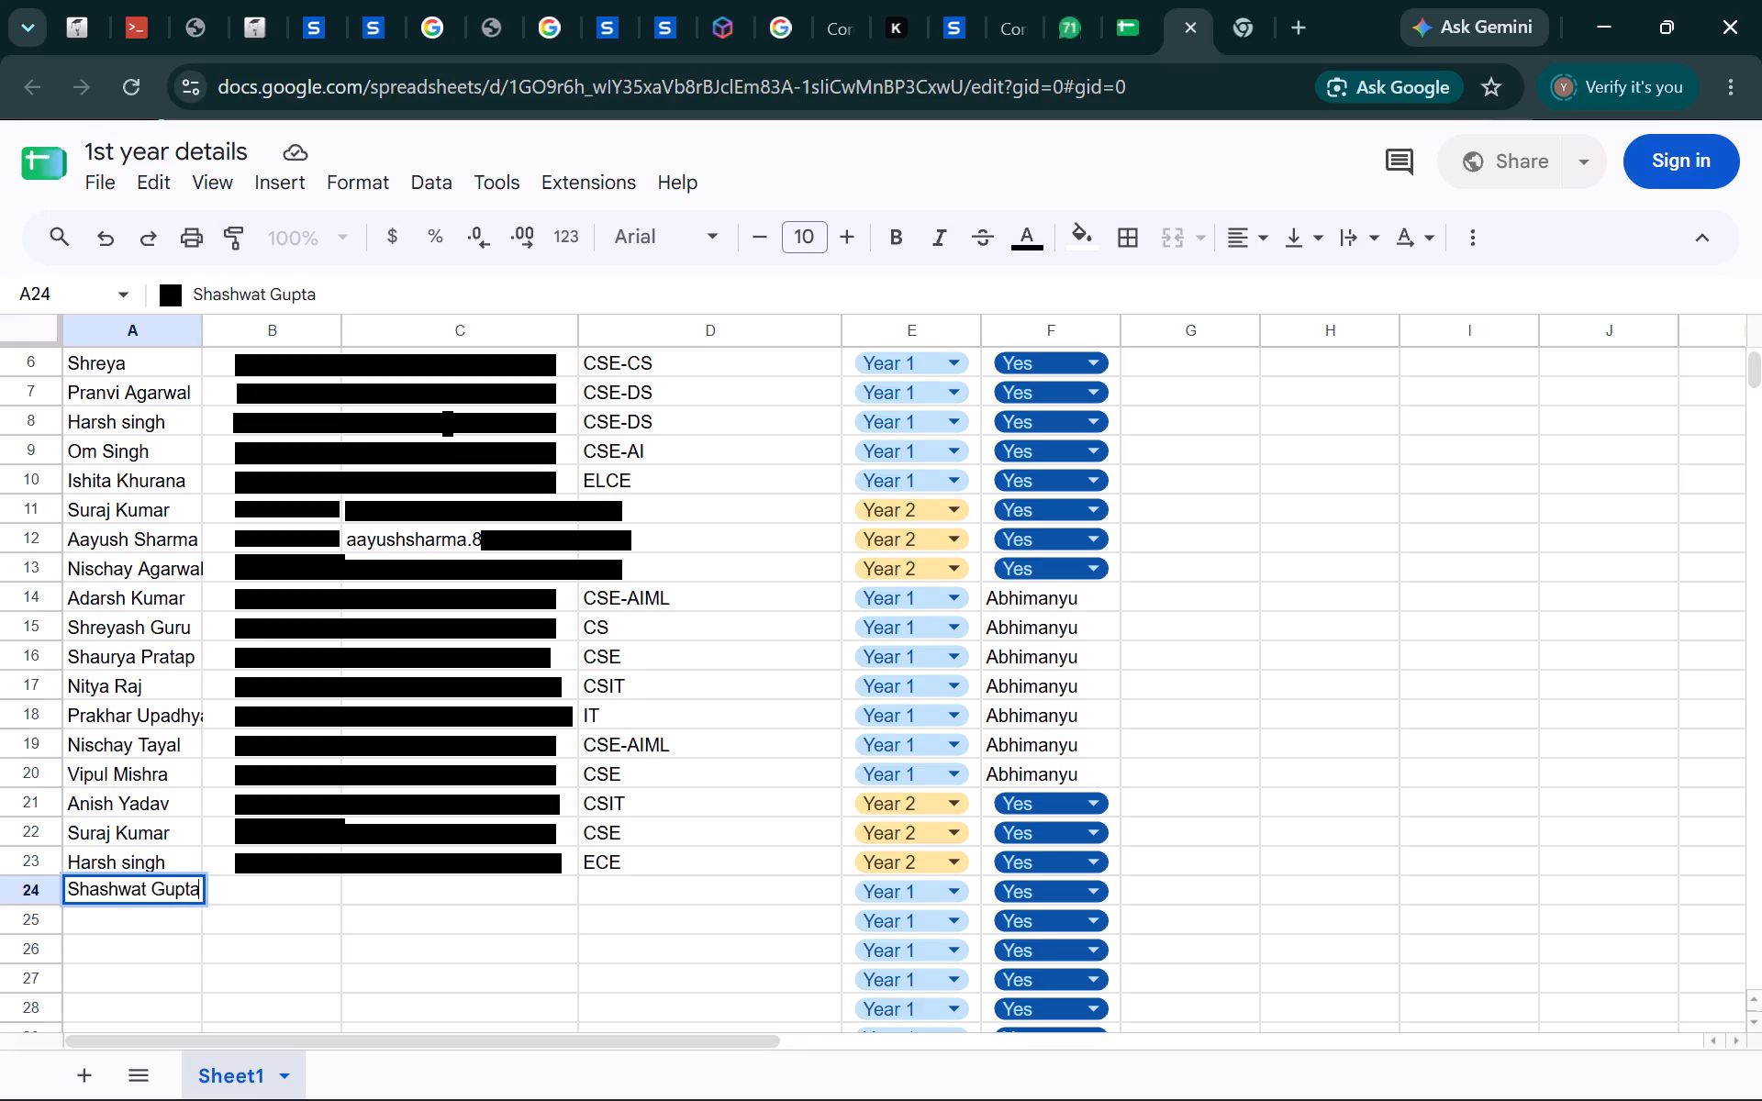
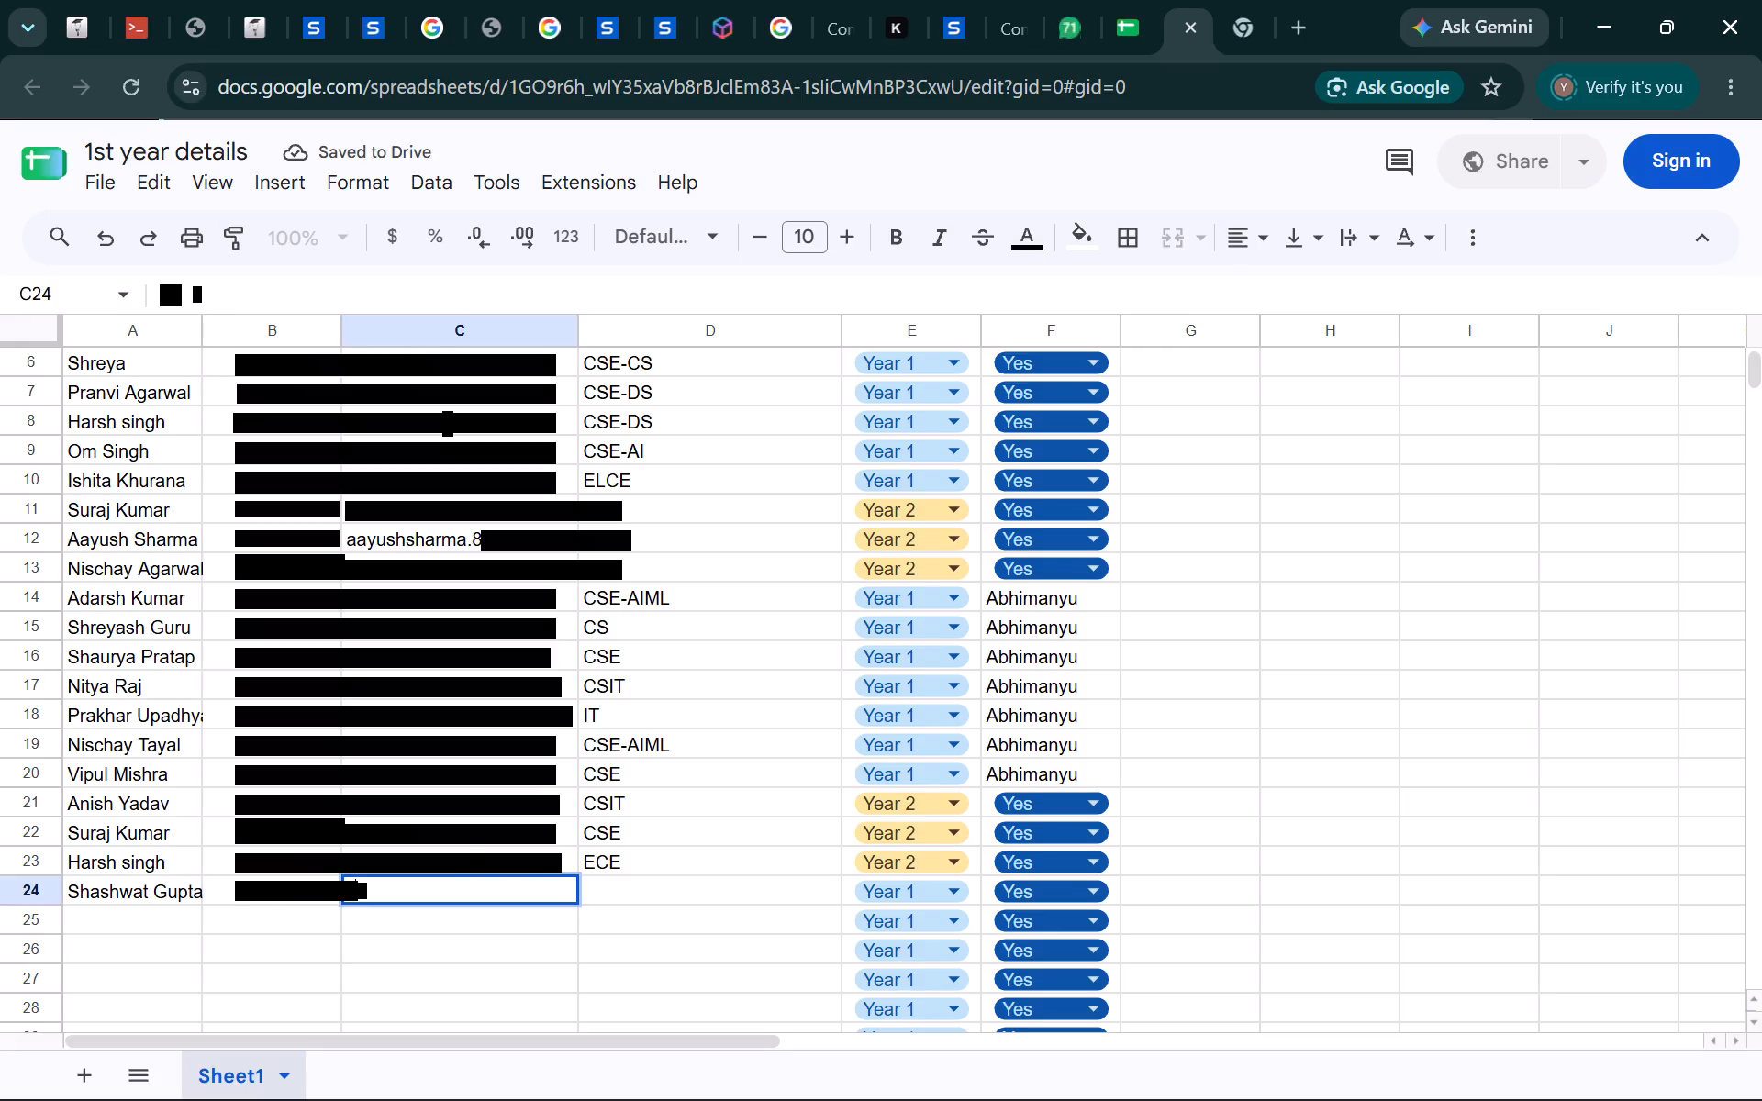
Enter the student's e-mail address in cell C24, correcting the mistyped character in the first name.
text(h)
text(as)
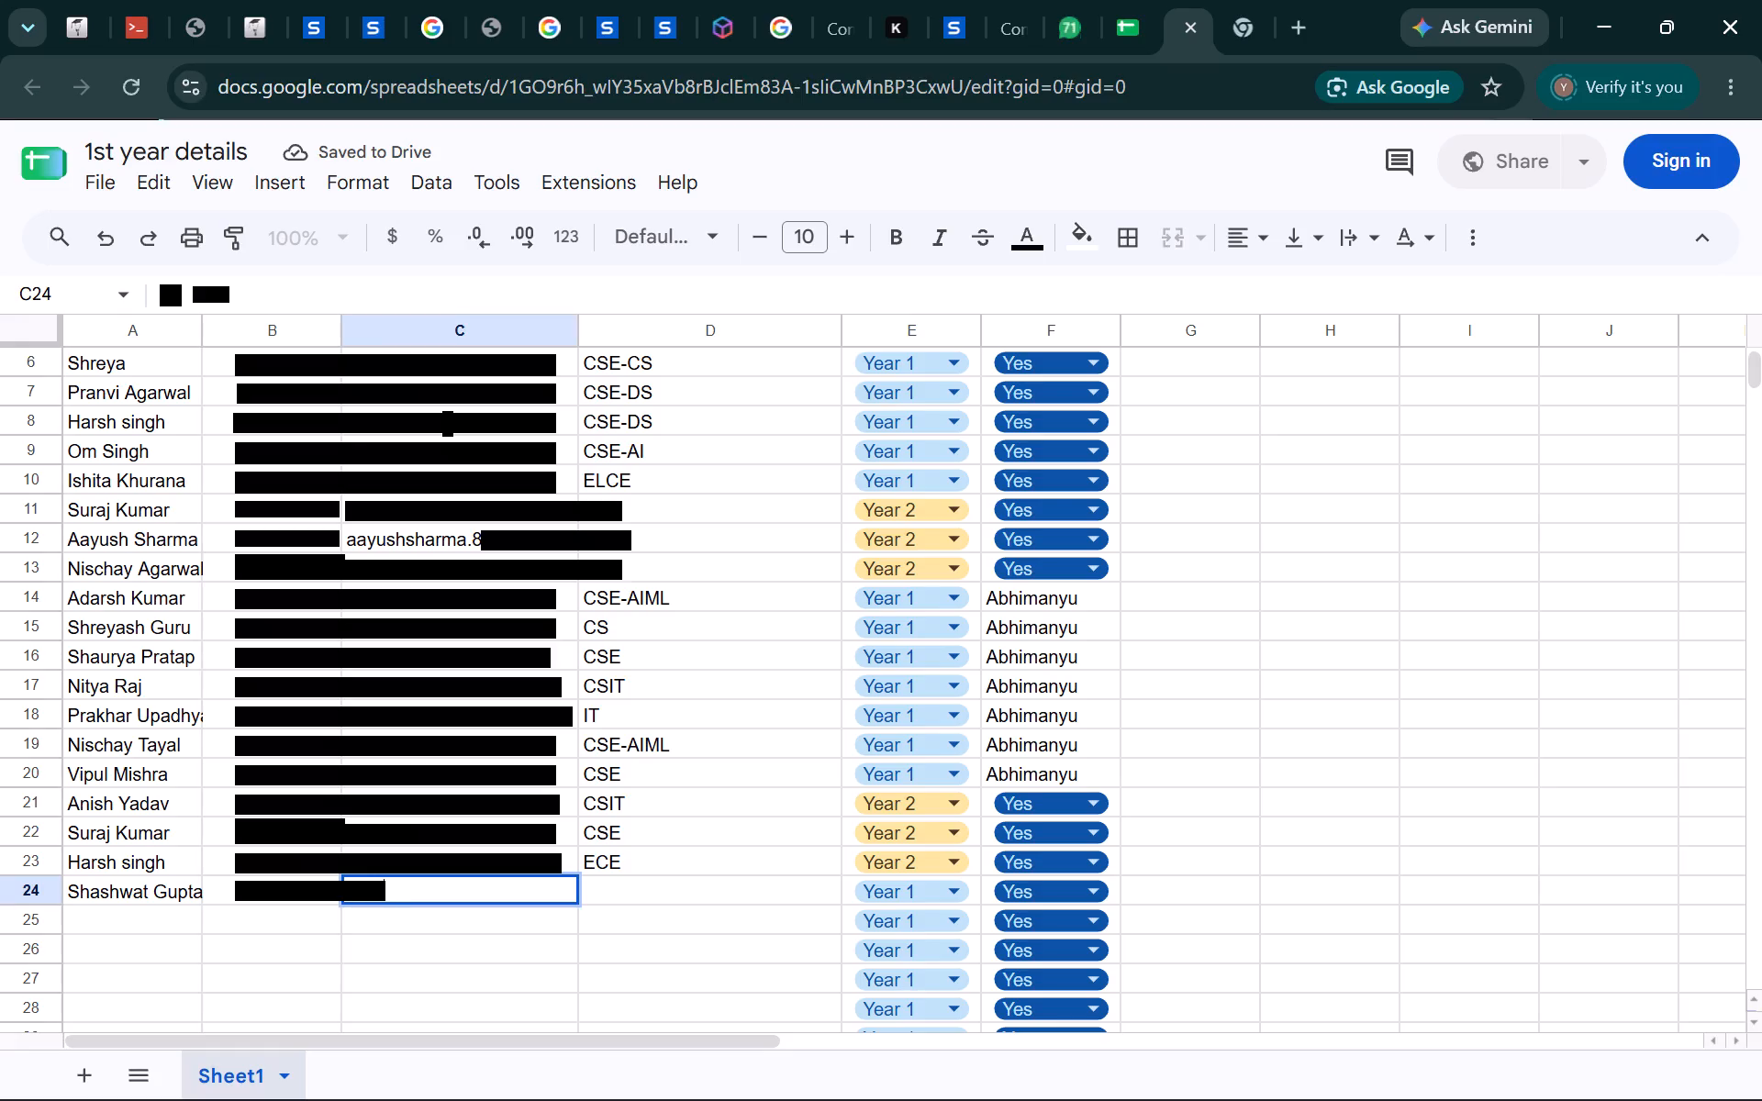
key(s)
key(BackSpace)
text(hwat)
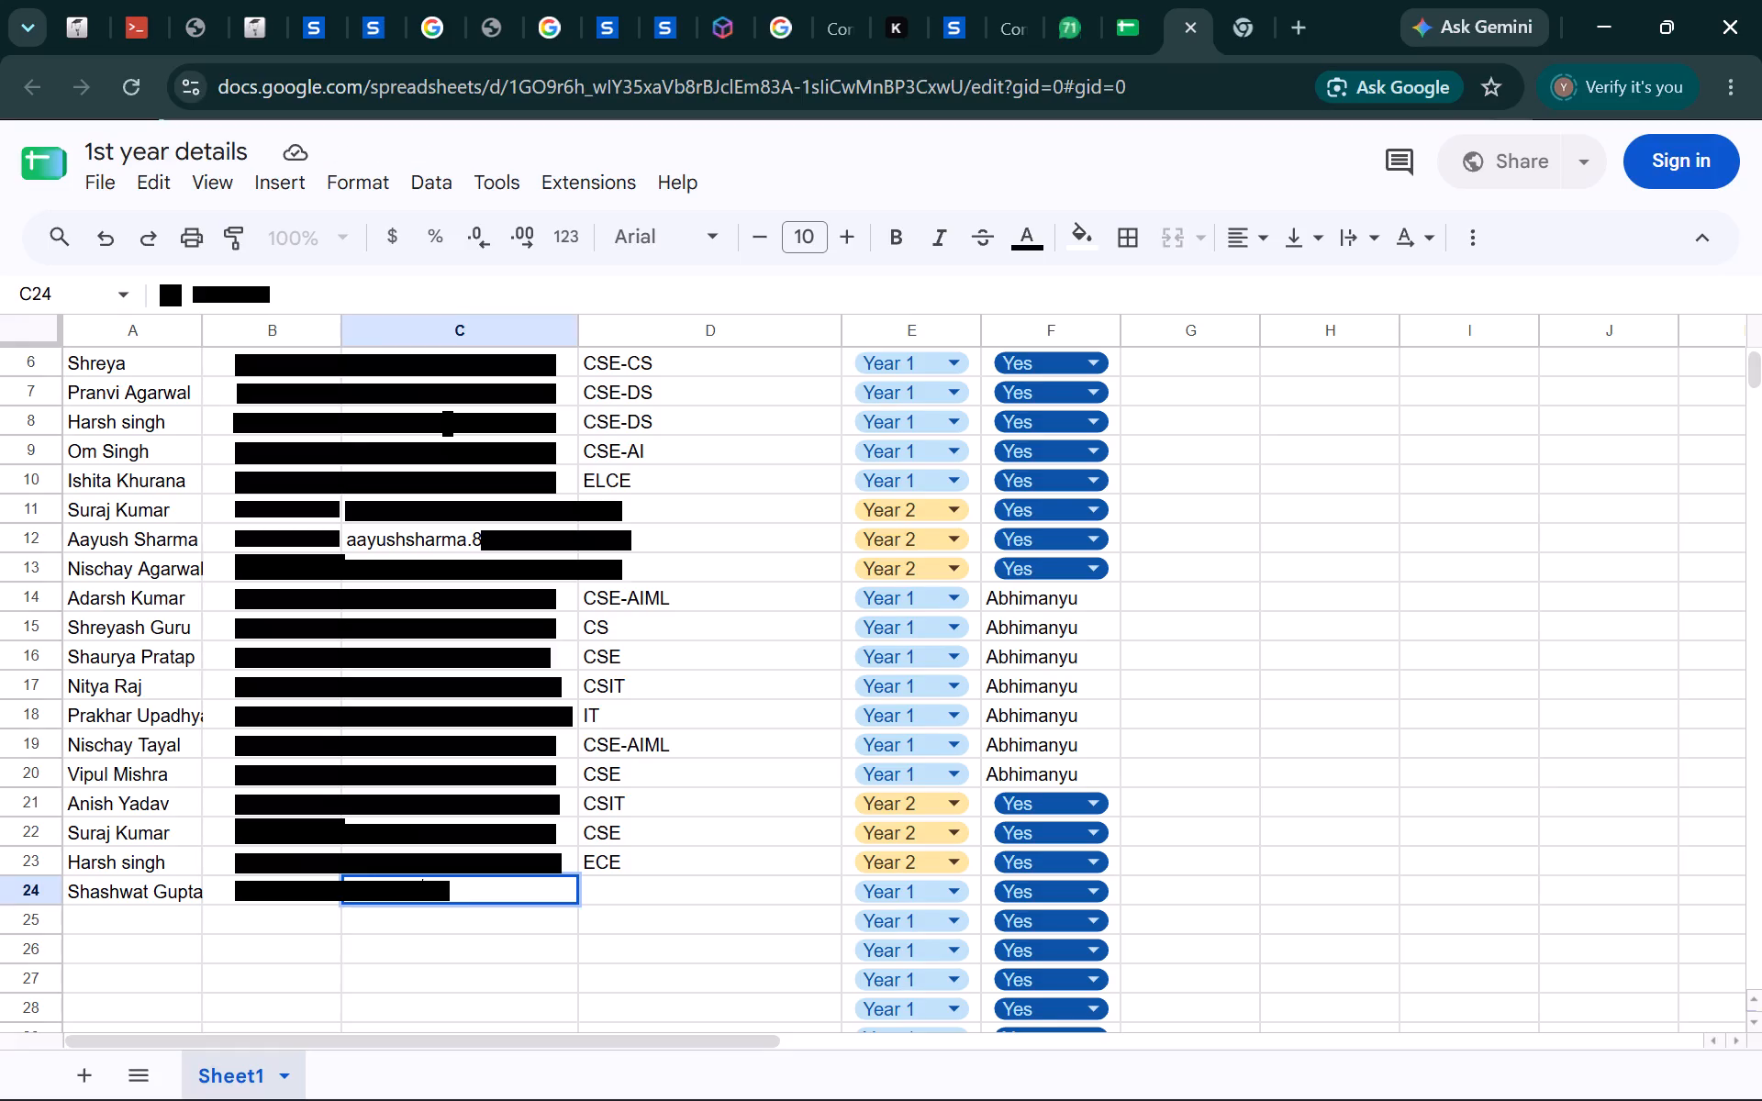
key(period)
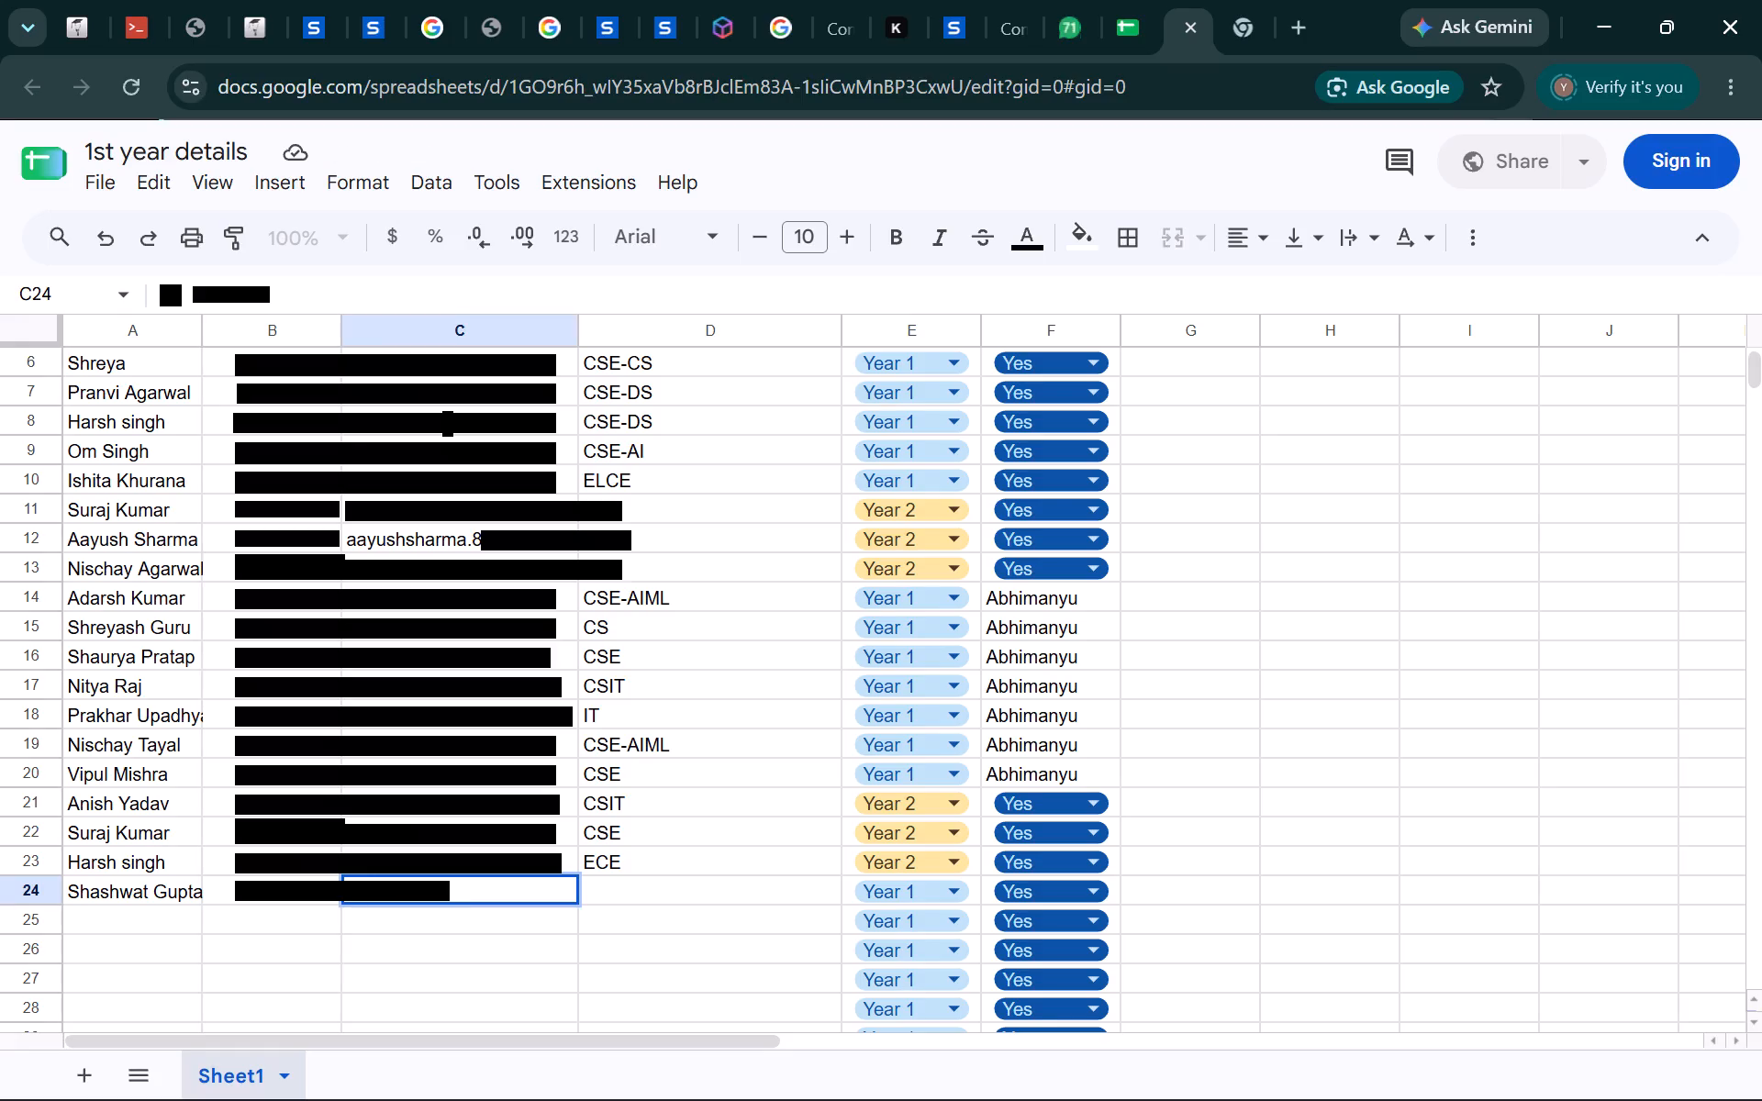
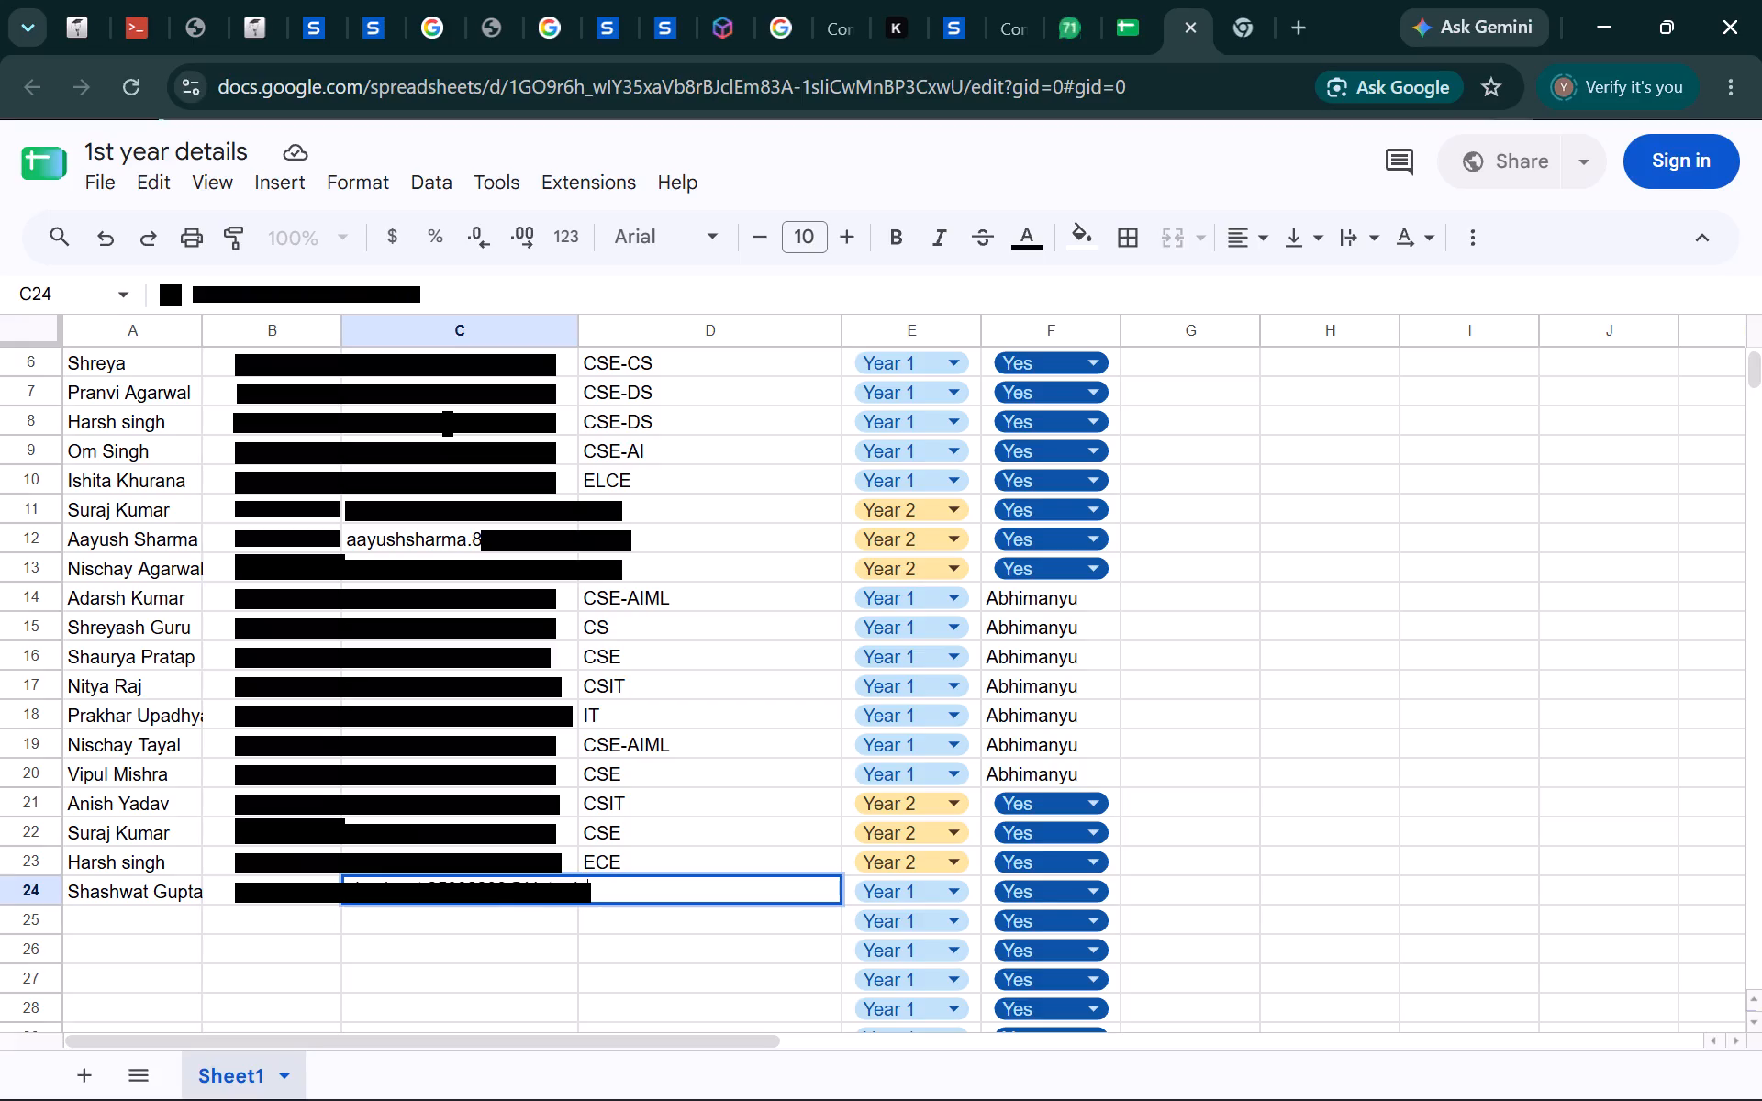
Enter CSE as the student's branch in cell D24.
click(645, 938)
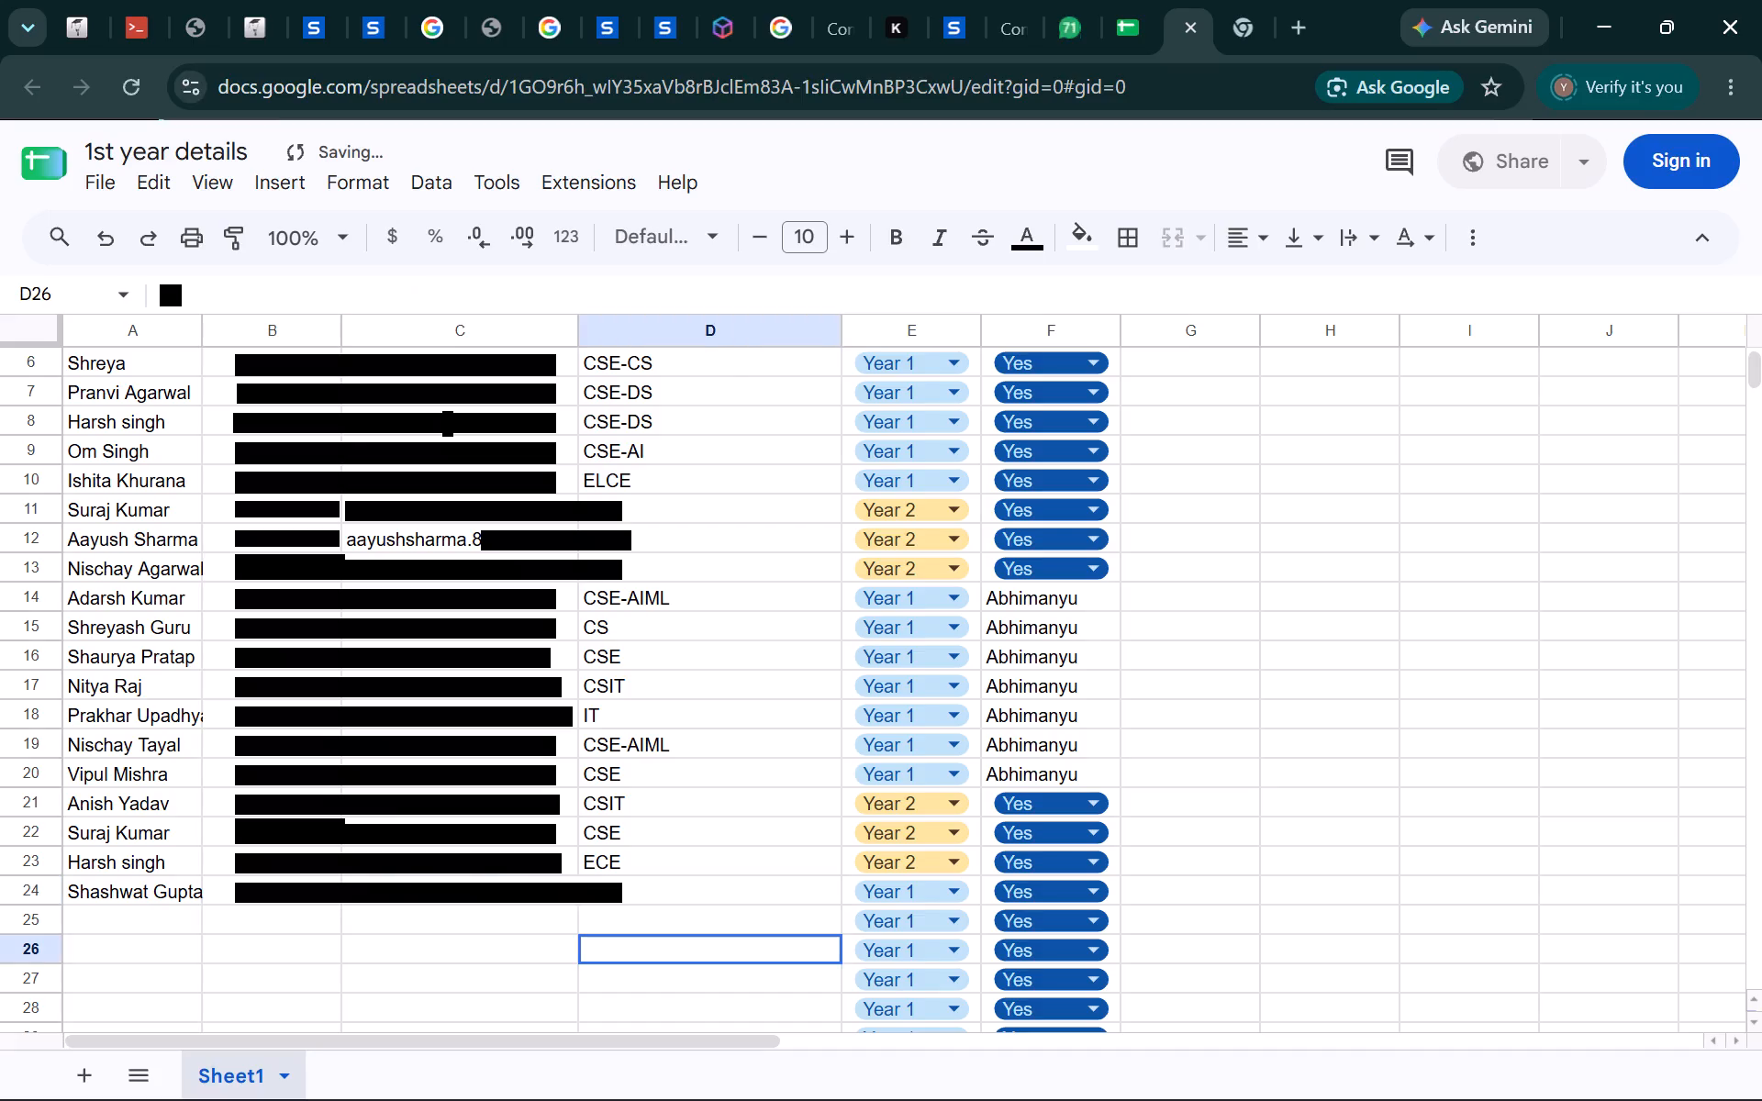
click(605, 881)
key(BackSpace)
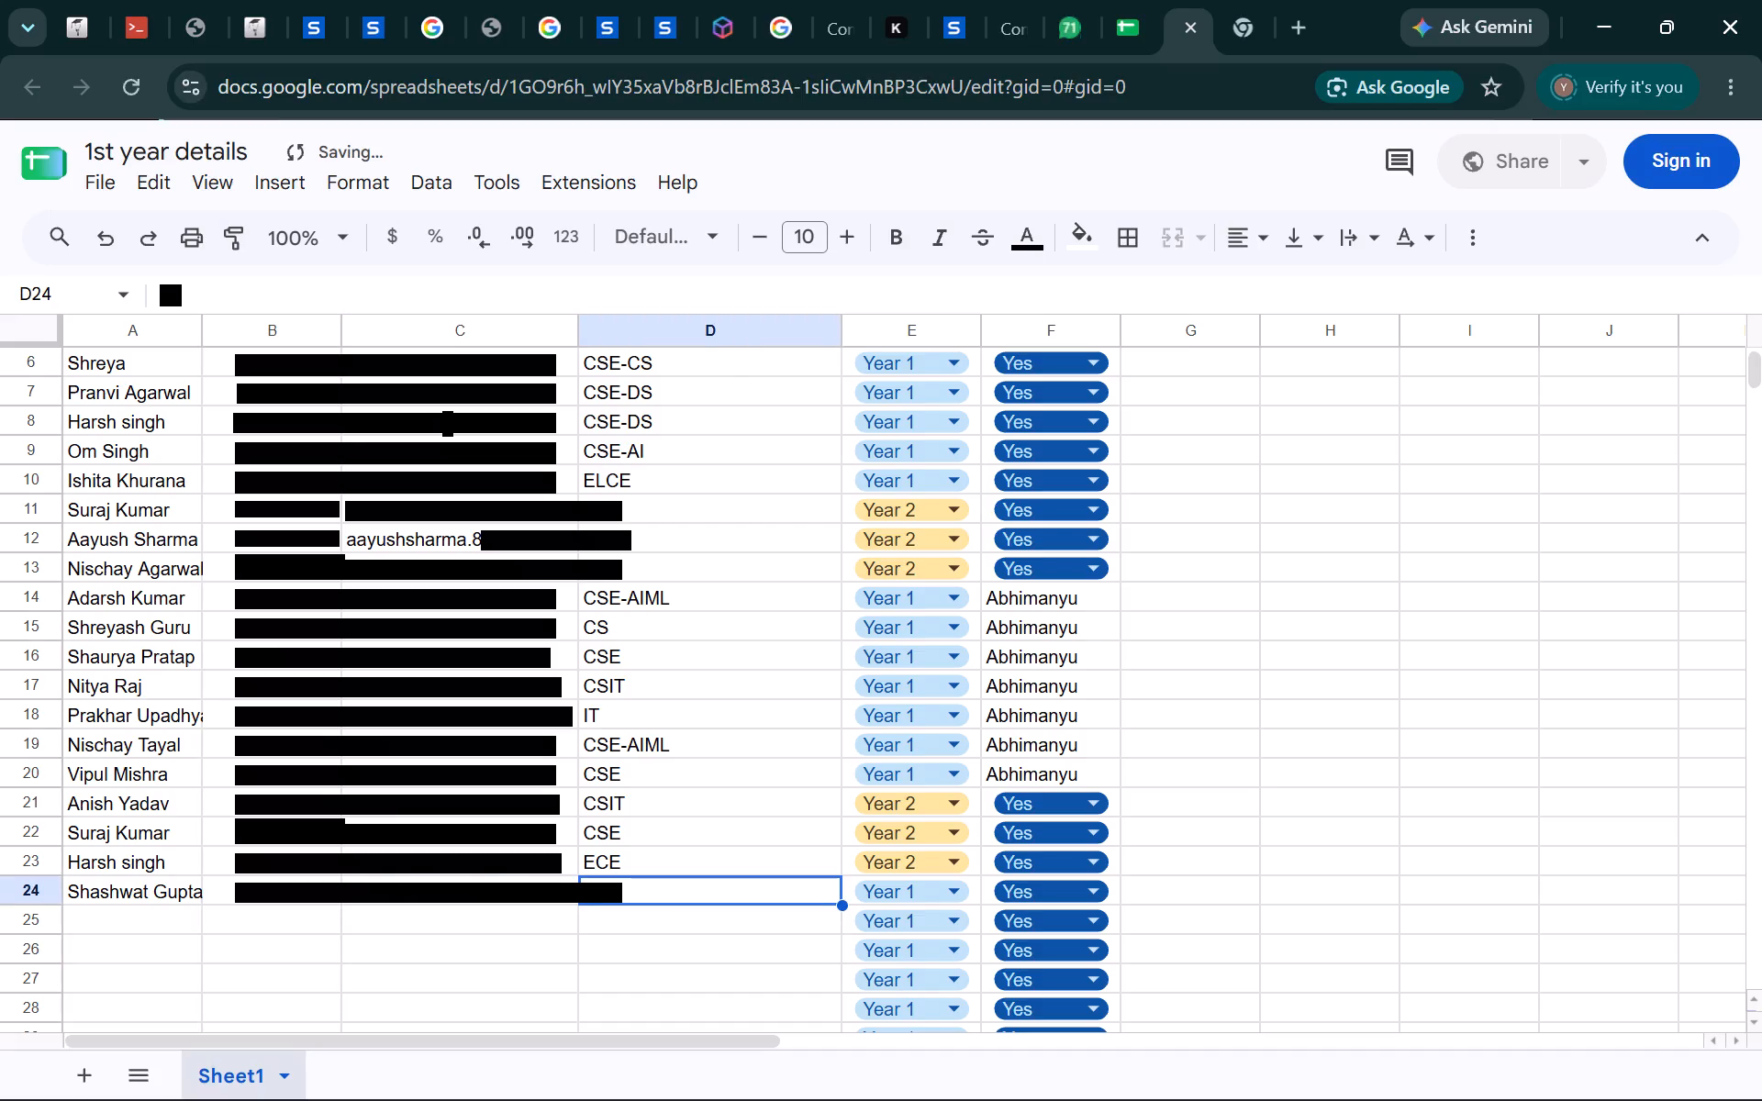
click(545, 878)
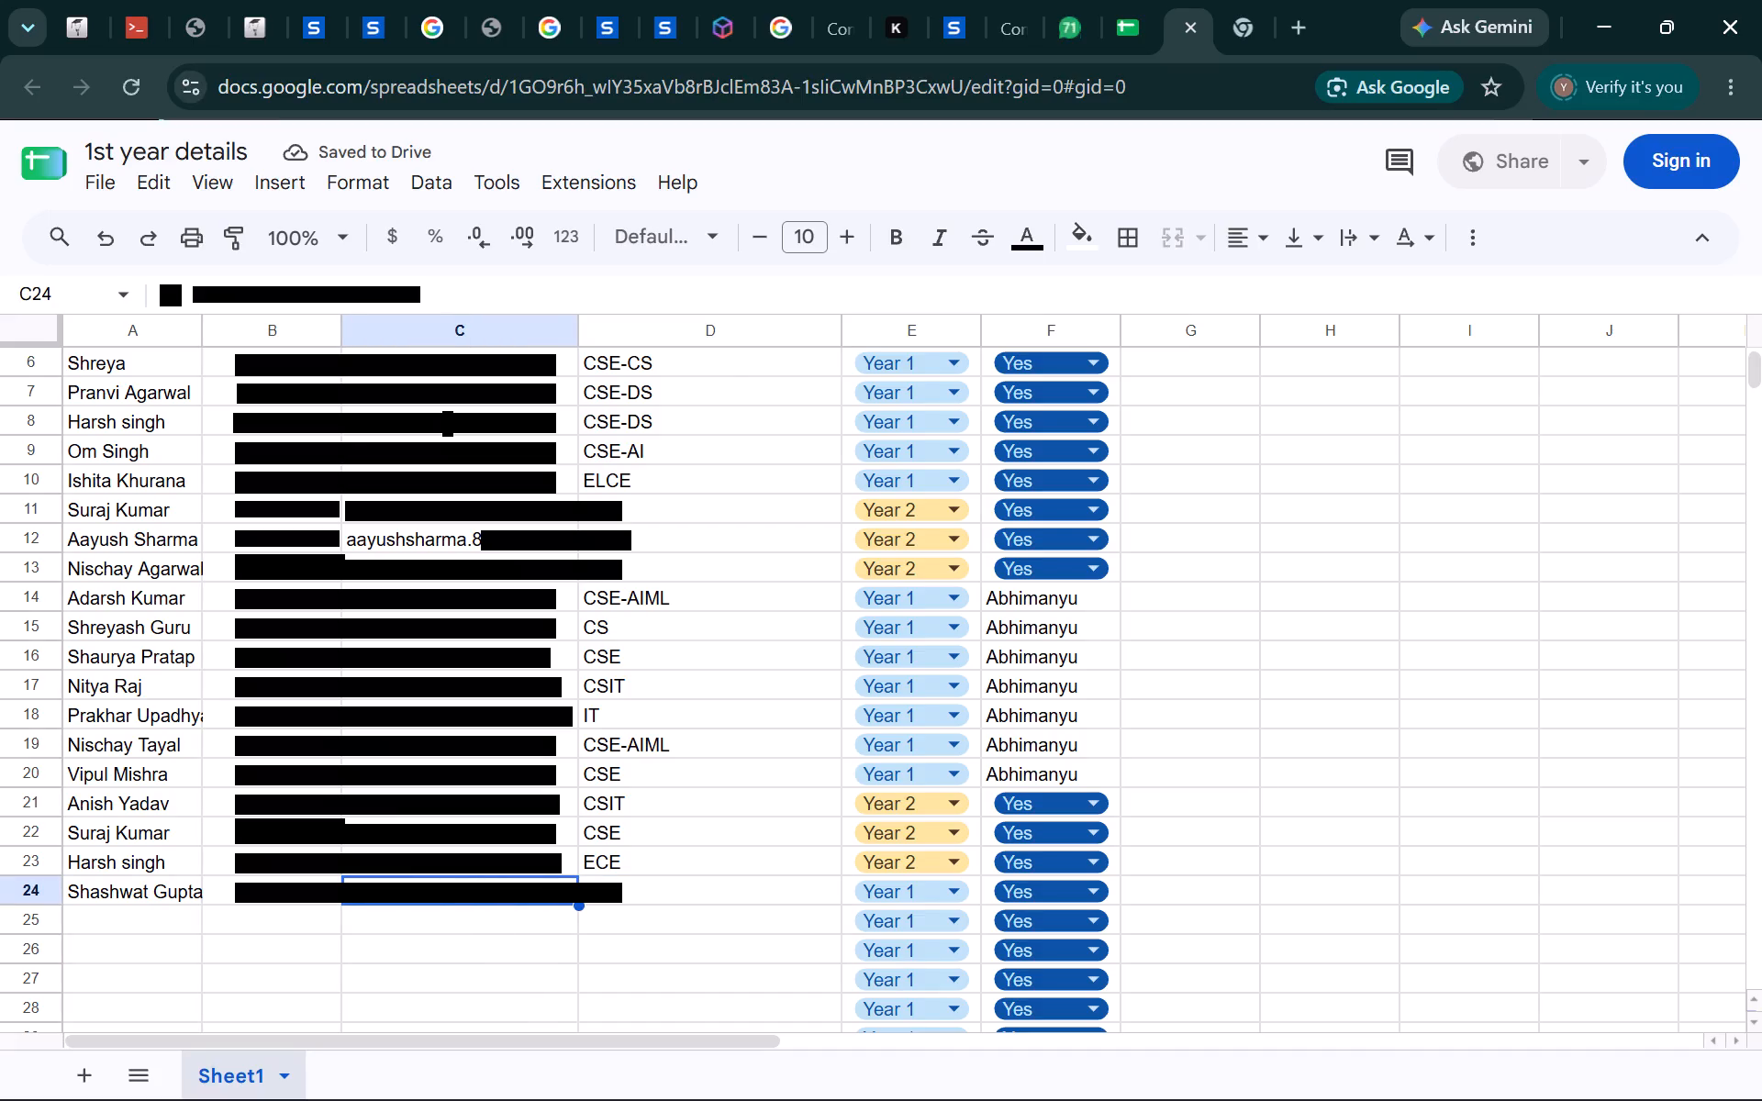
click(597, 885)
key(BackSpace)
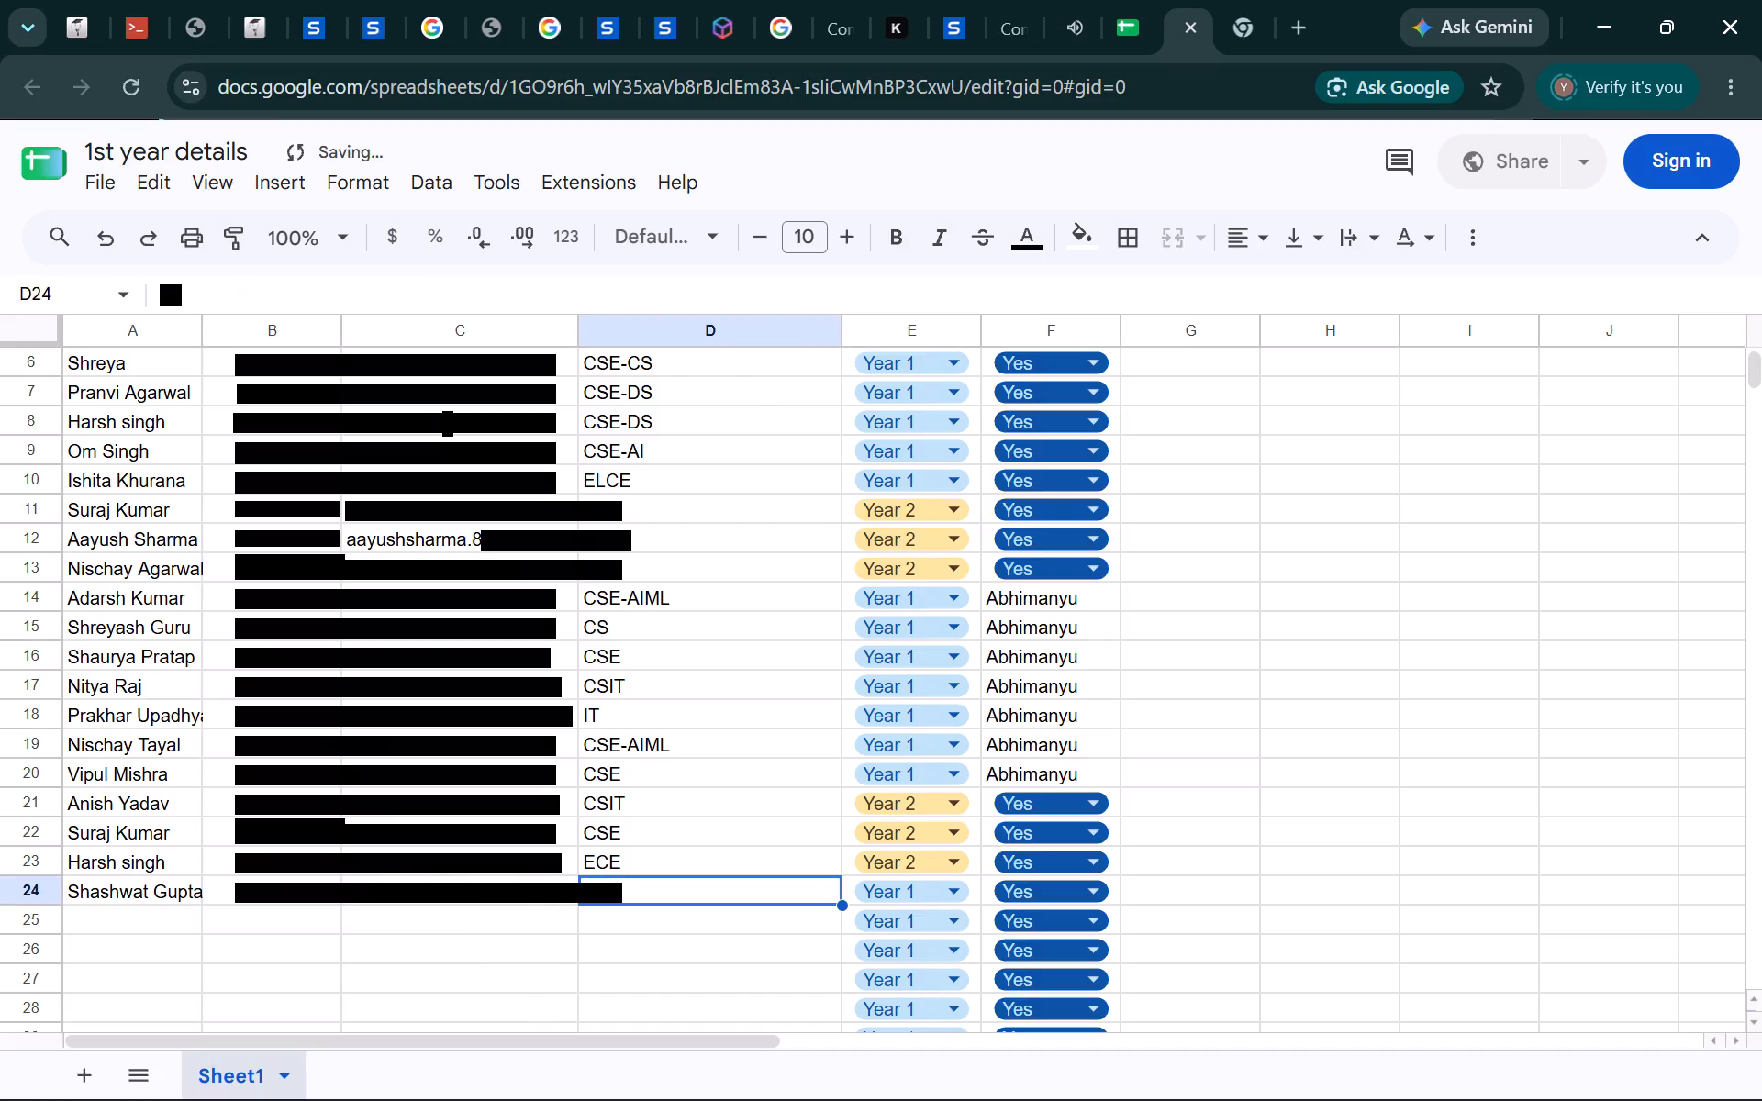
double_click(594, 884)
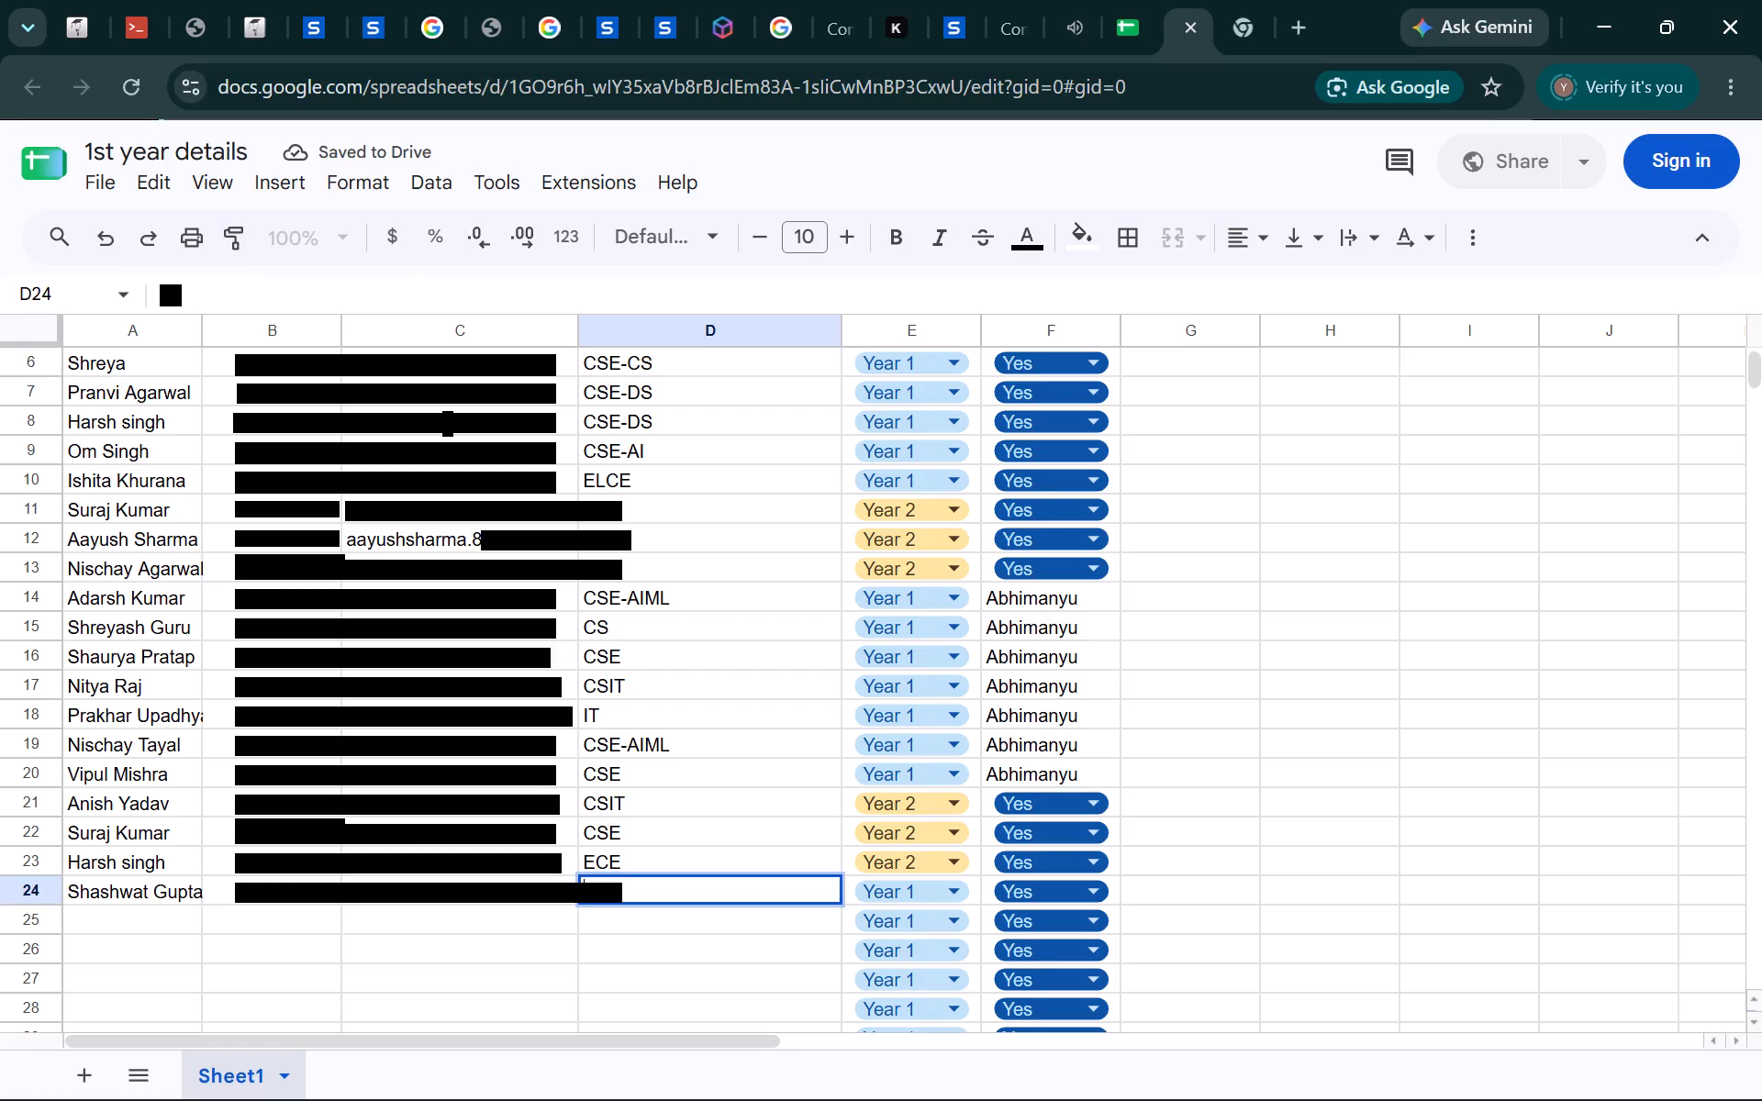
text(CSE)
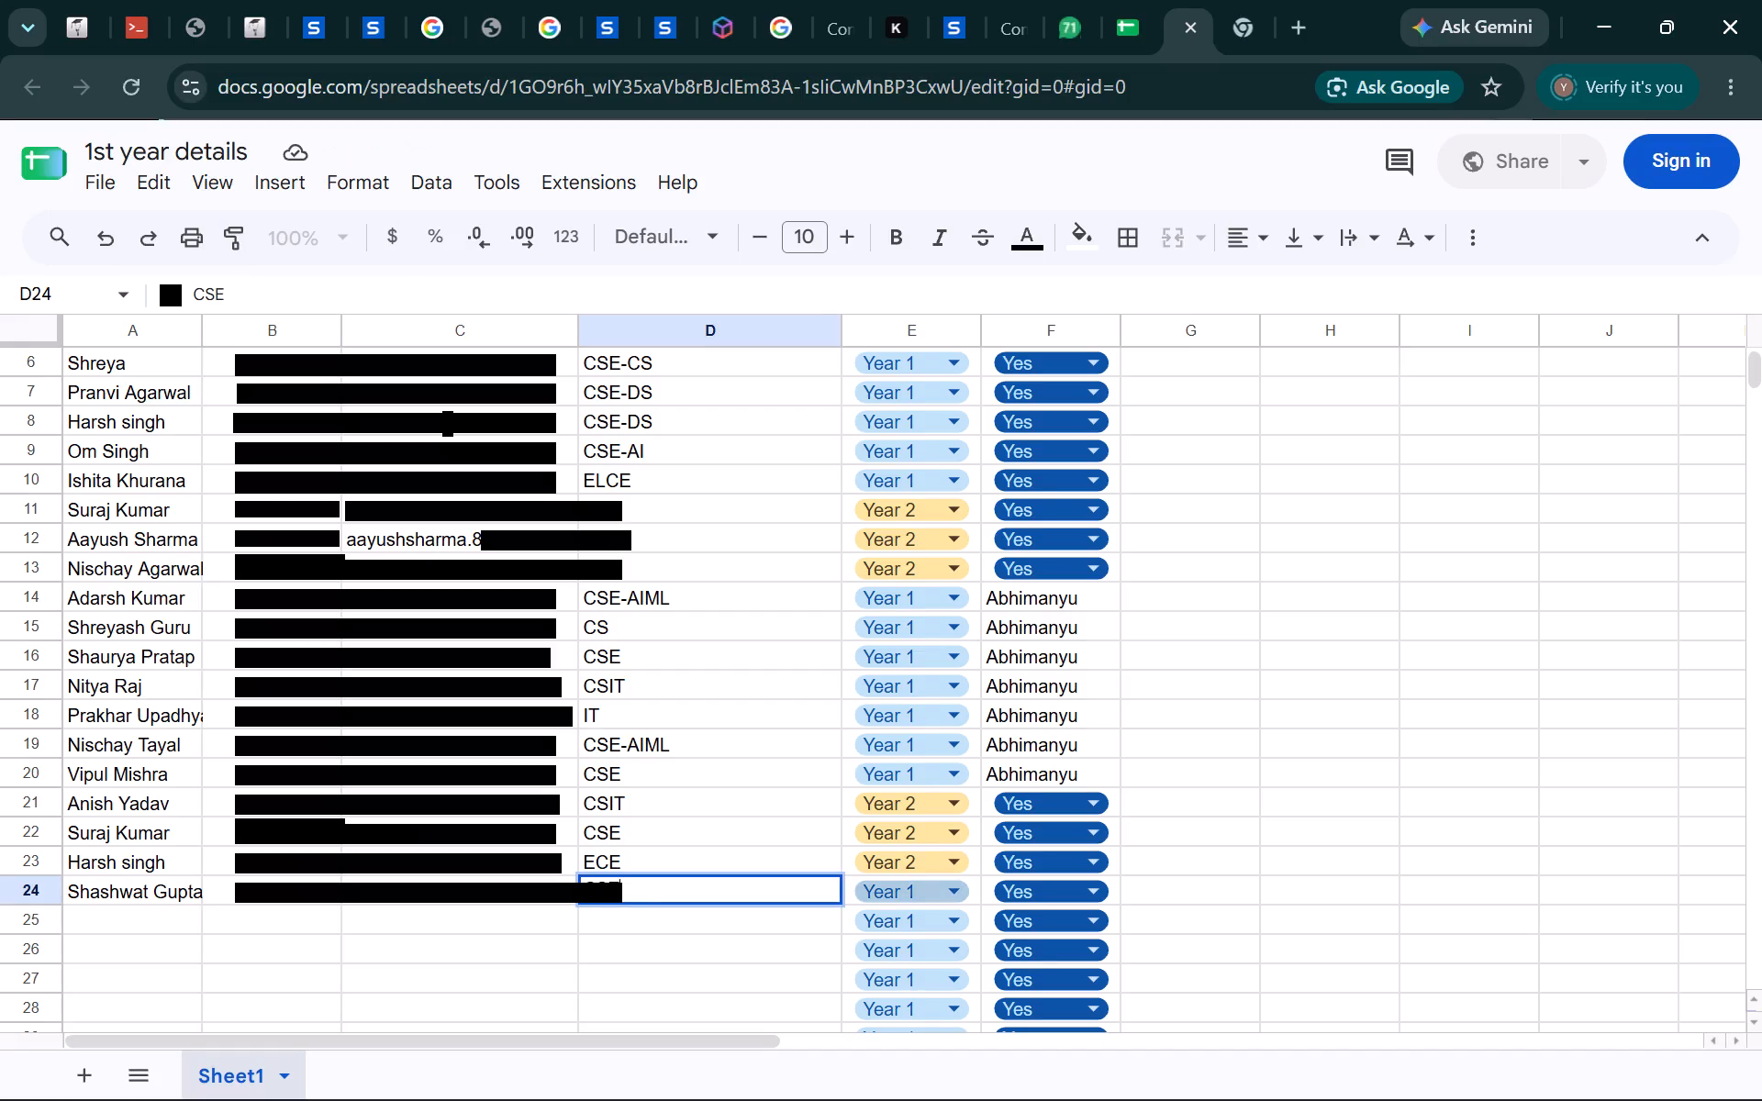
Set the year of the student in row 24 to Year 2.
click(916, 886)
click(894, 770)
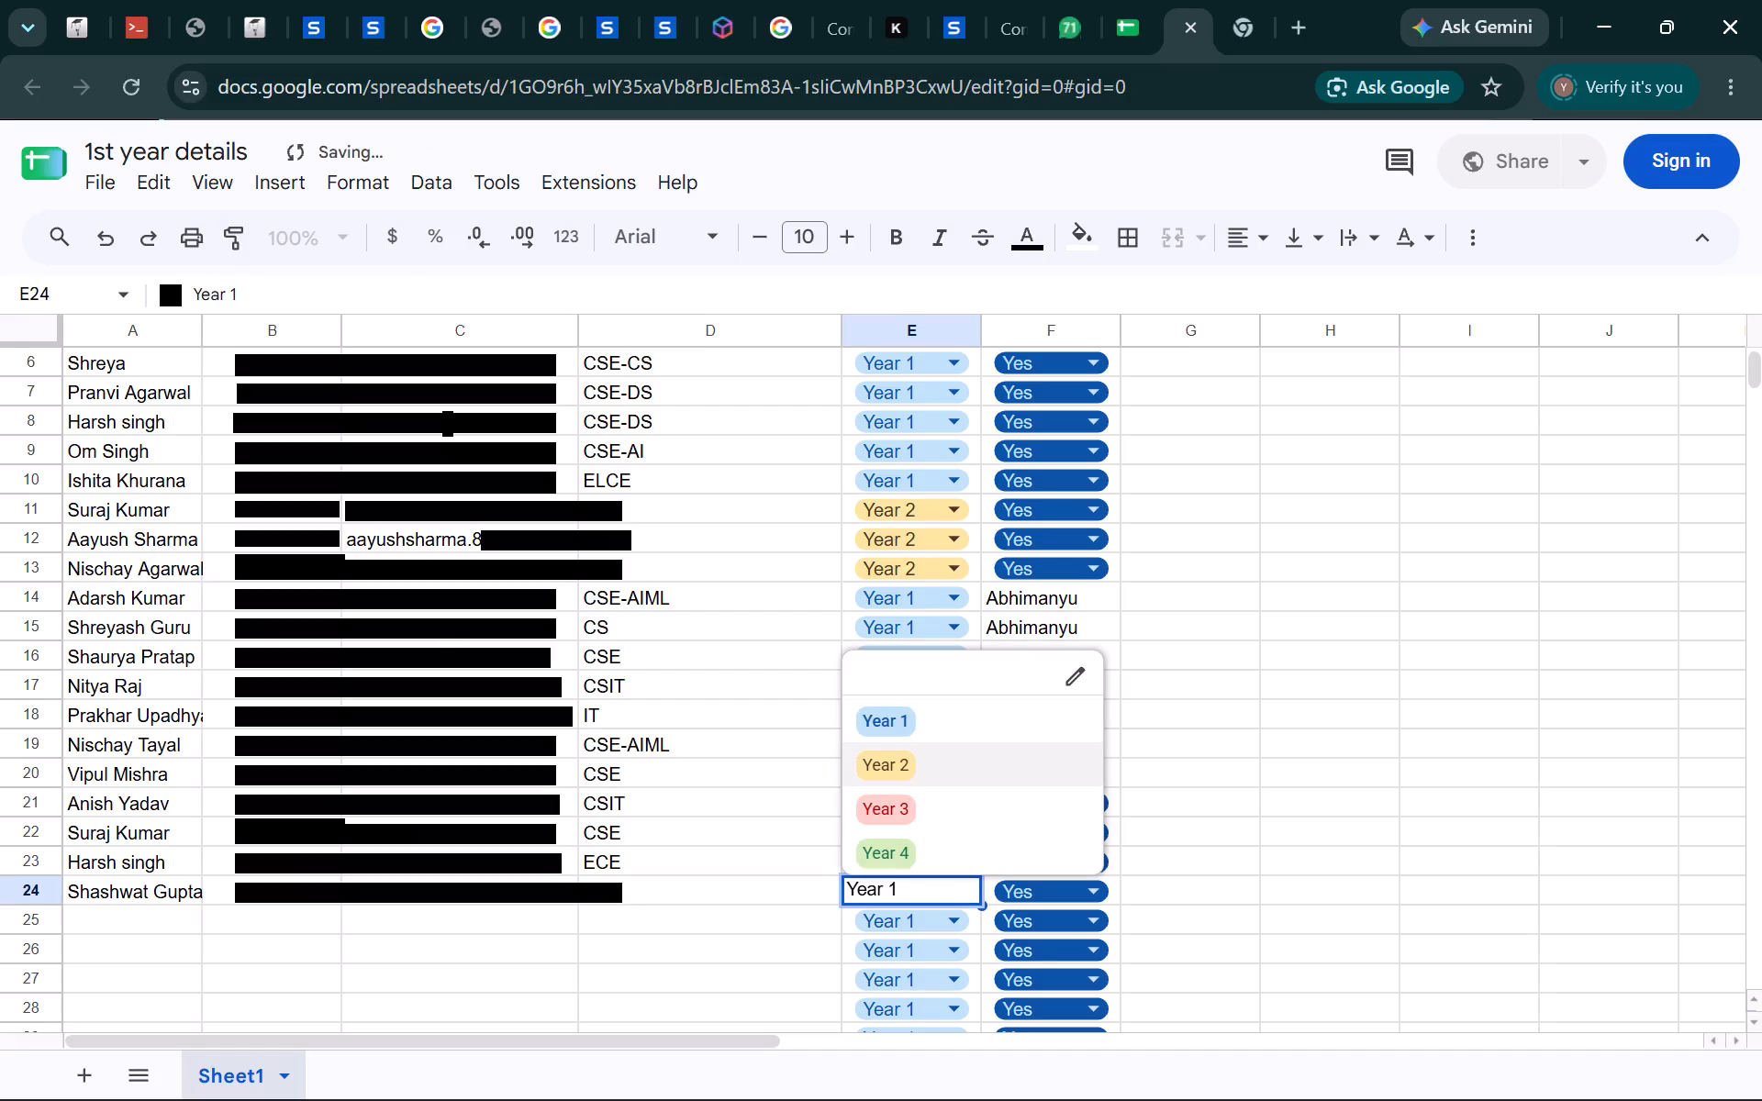
Enter the next student's full name in cell A25.
click(134, 918)
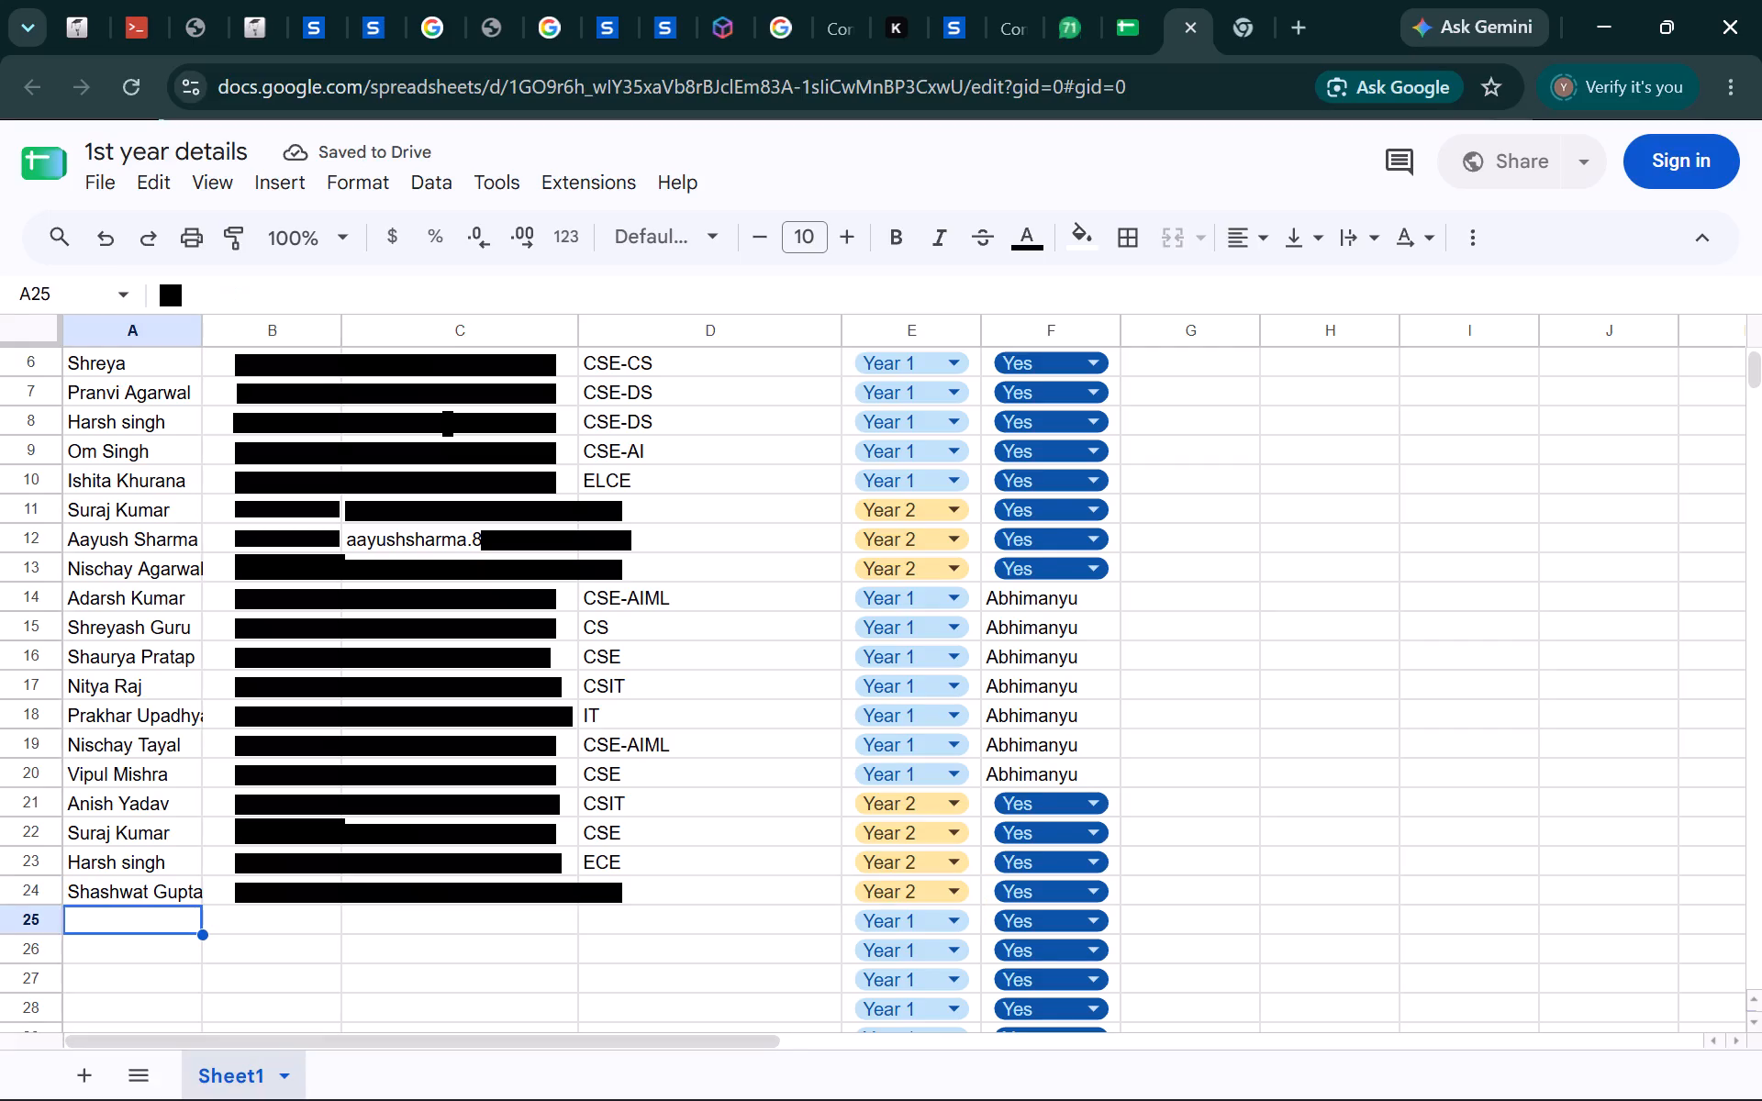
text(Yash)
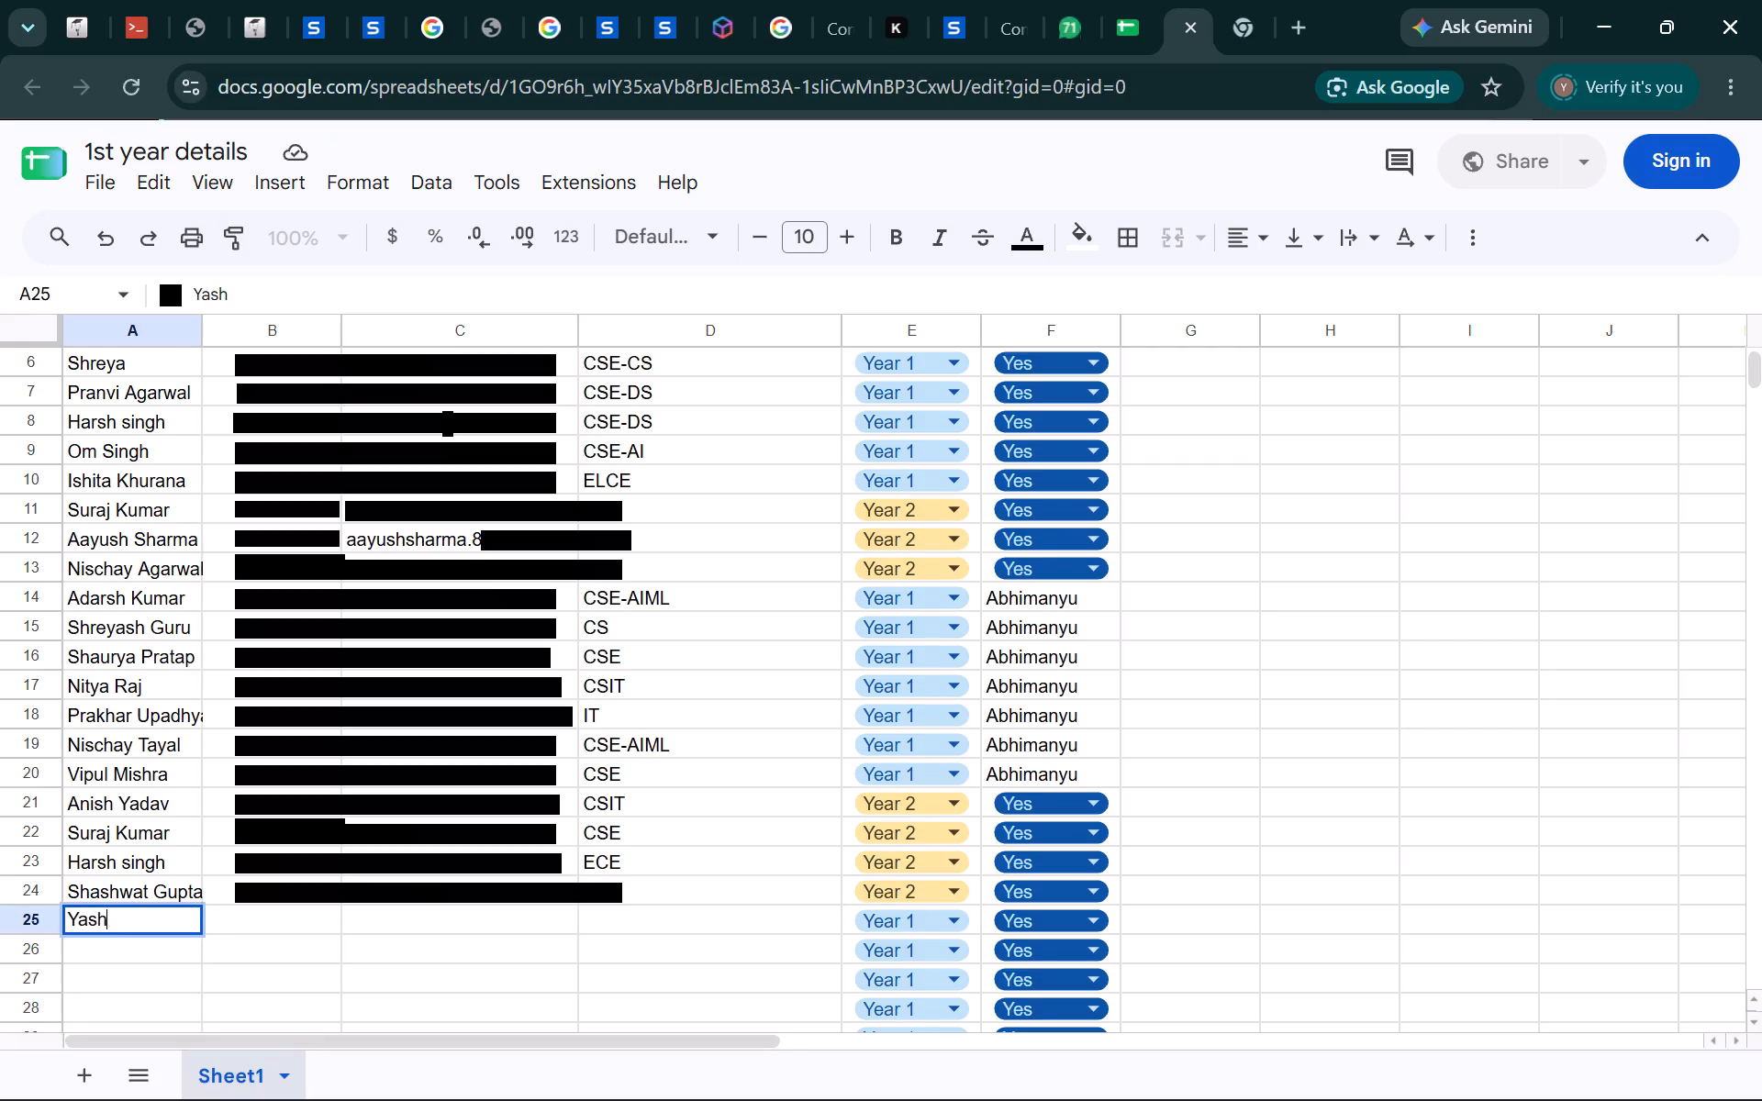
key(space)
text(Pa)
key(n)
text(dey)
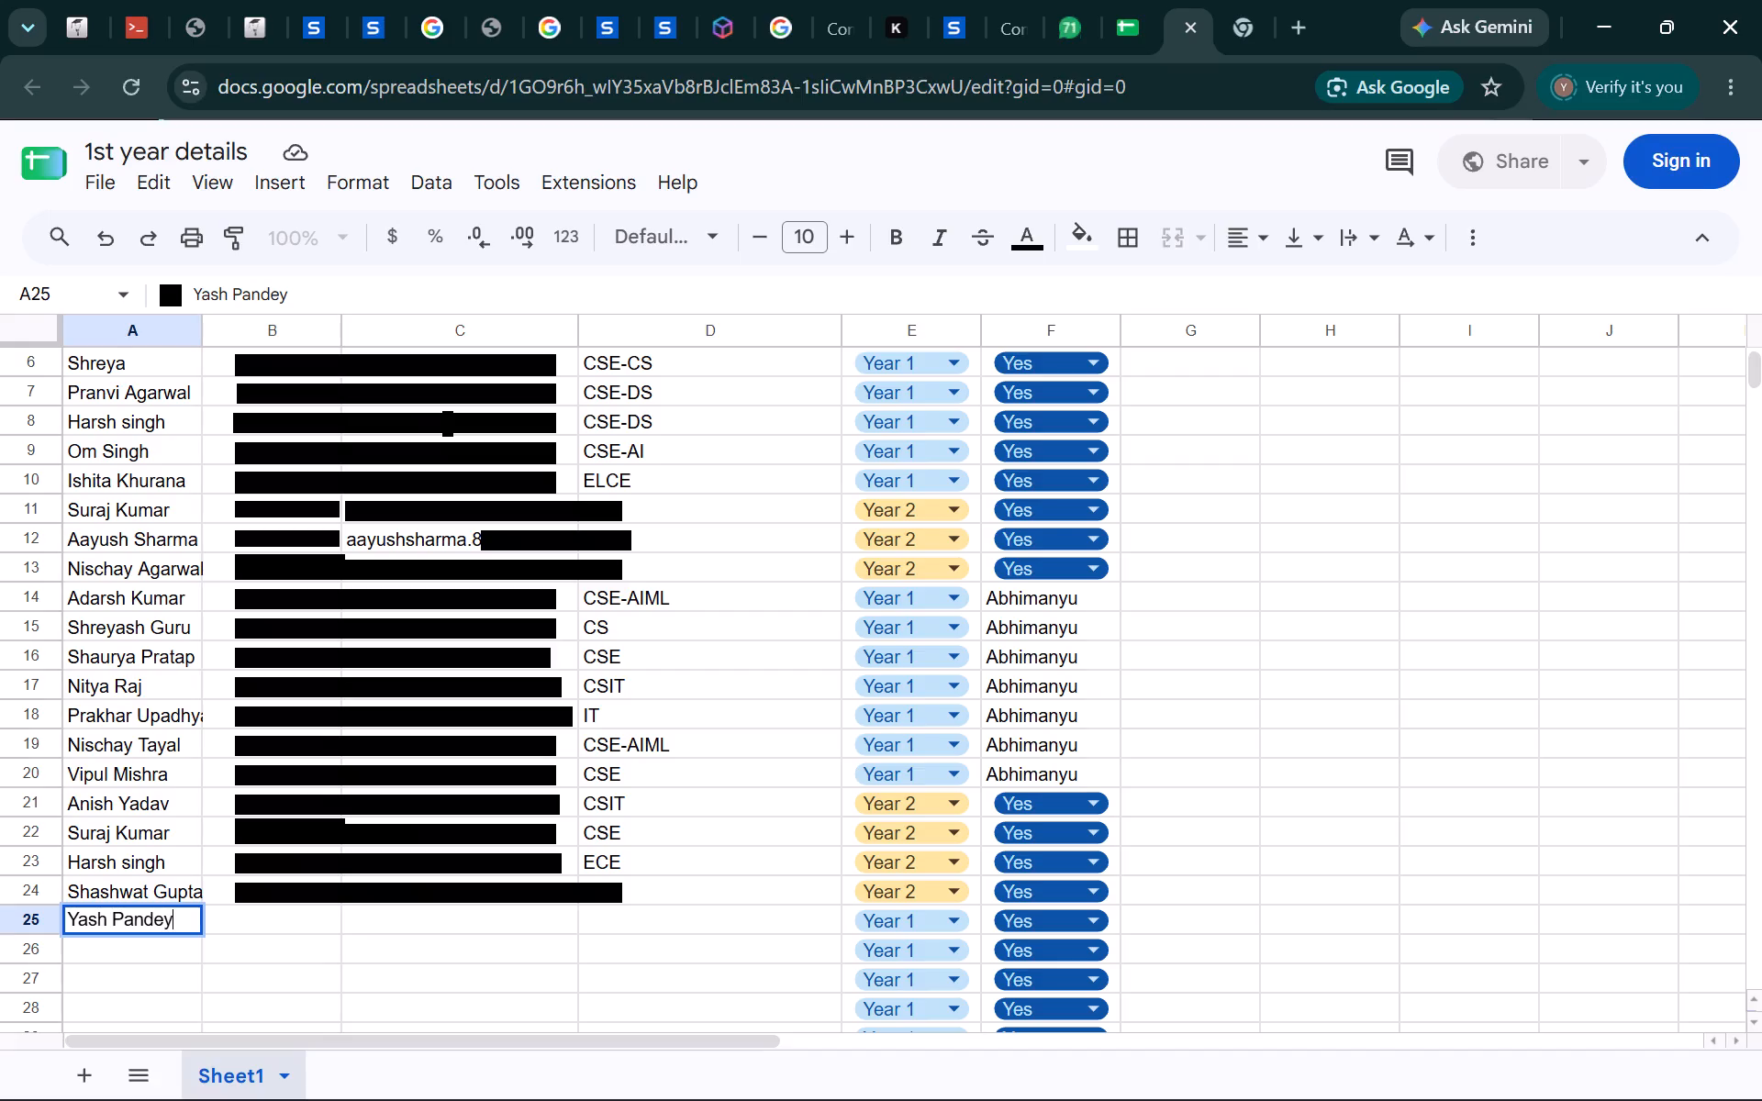
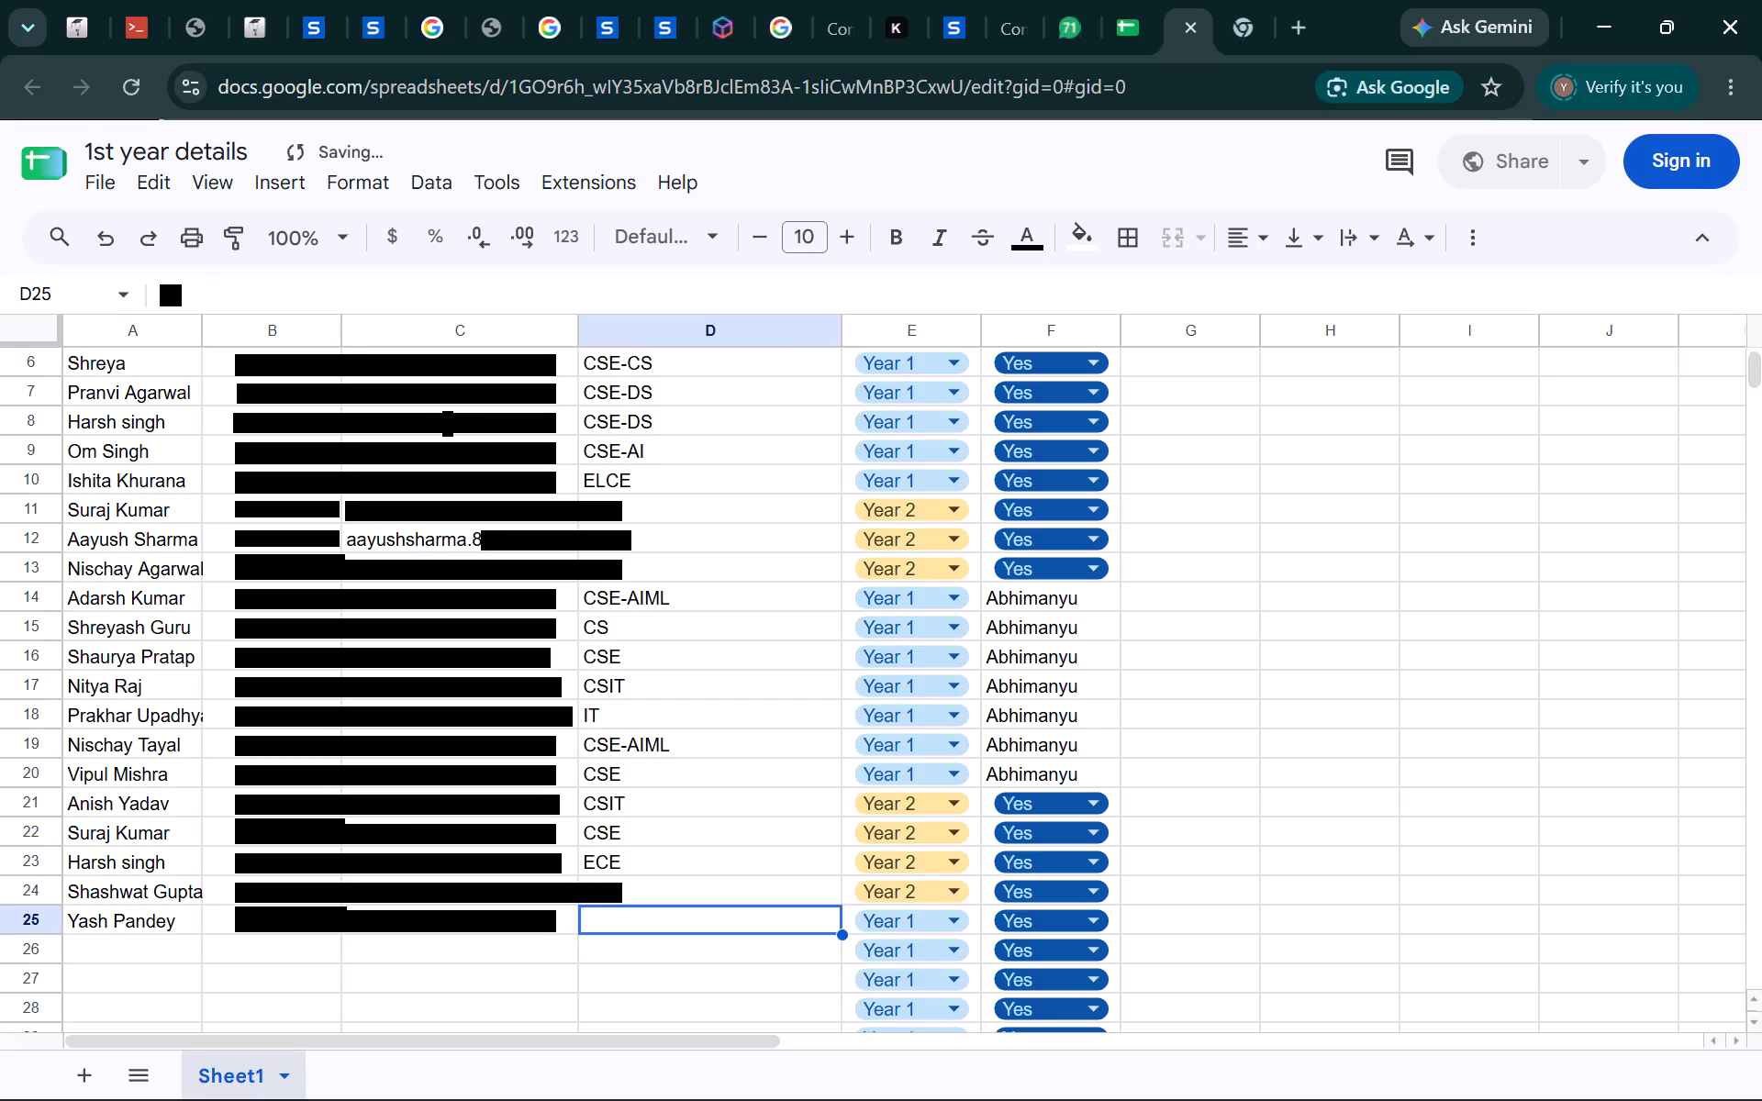
Enter CSEAIML as the student's branch in cell D25.
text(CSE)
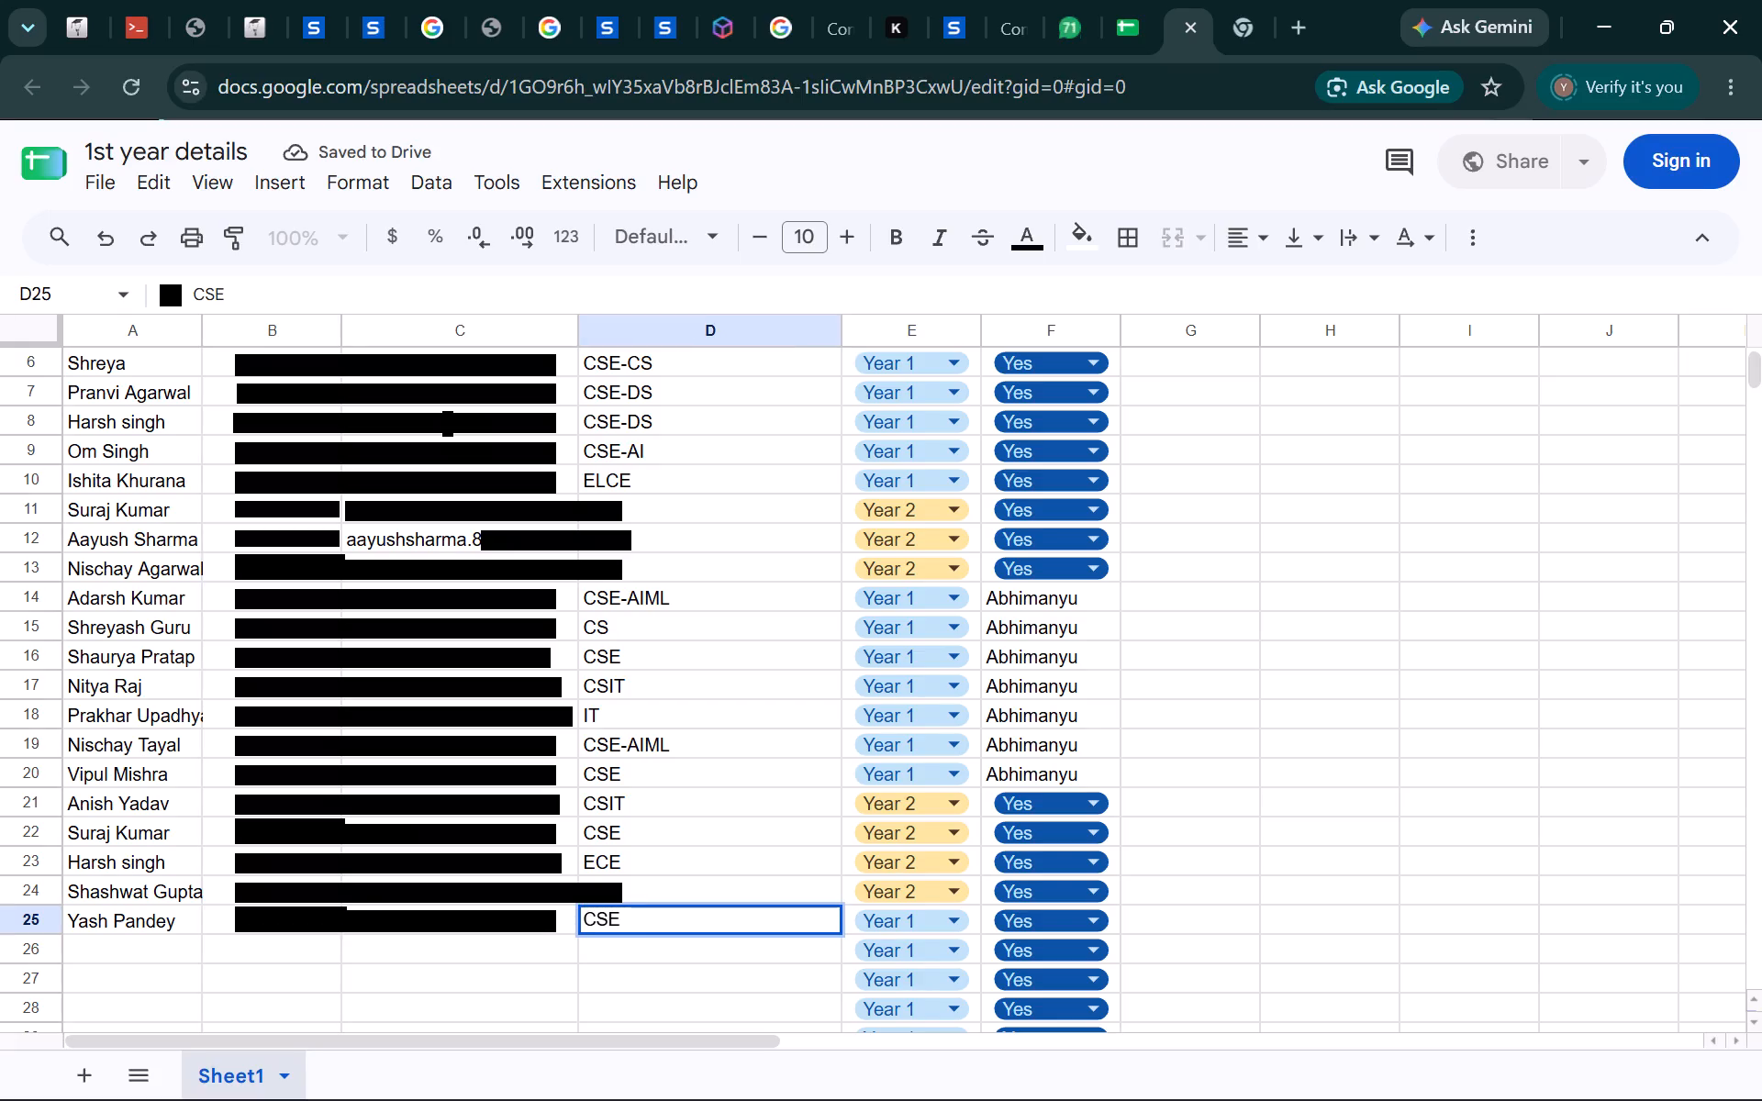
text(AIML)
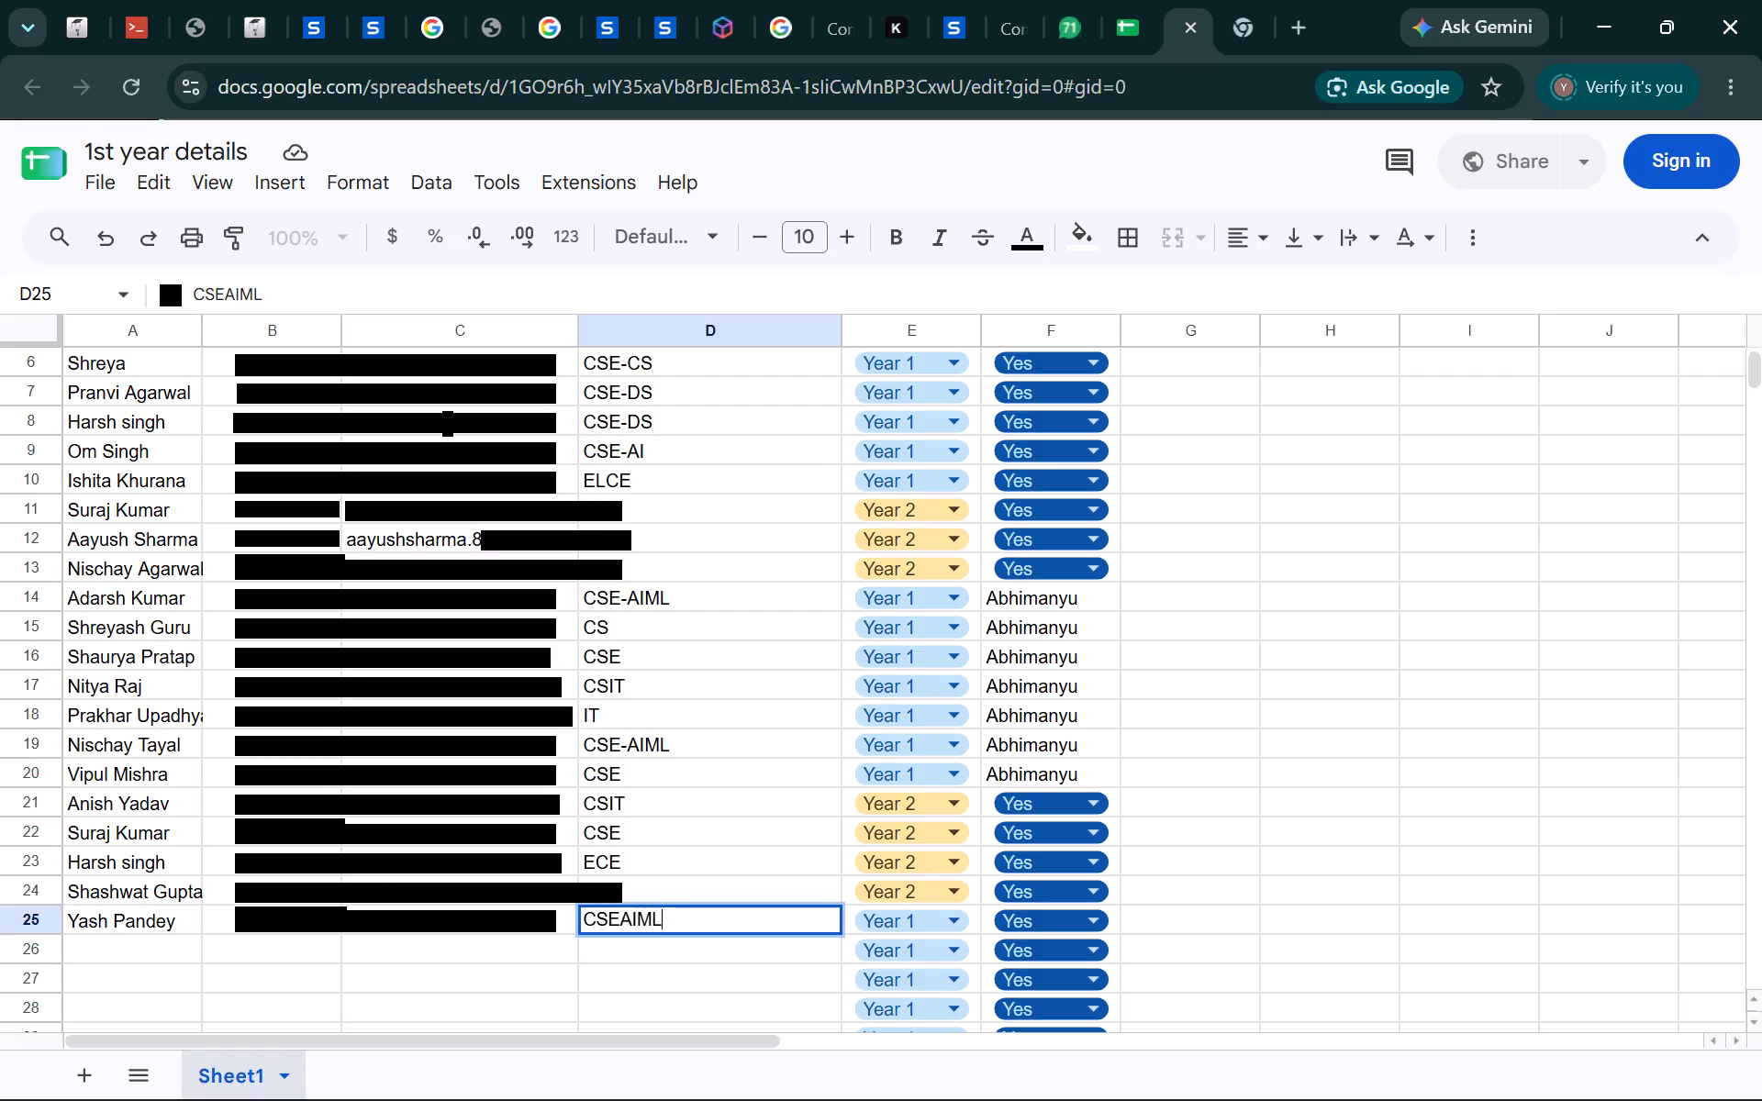
Set the year of the student in row 25 to Year 2.
click(933, 919)
click(881, 788)
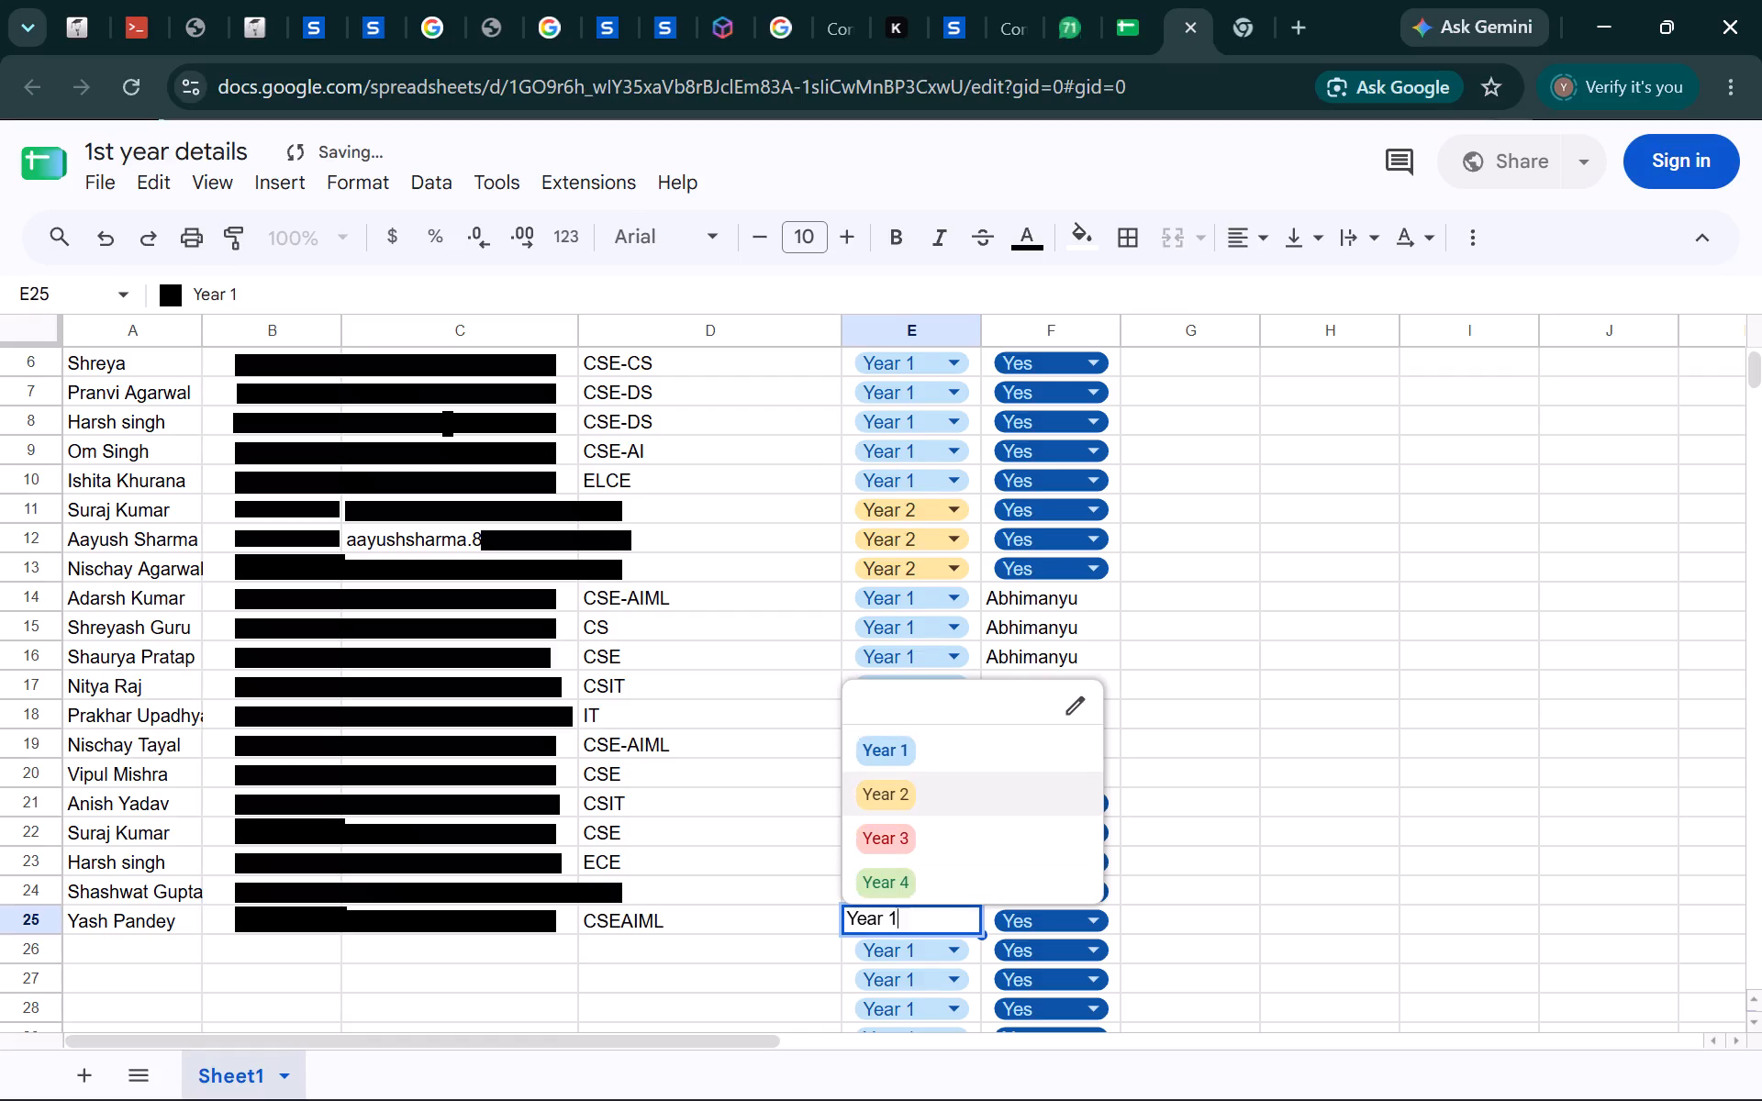
Change the branch in cell D25 to CSE(AIML).
click(619, 926)
double_click(694, 911)
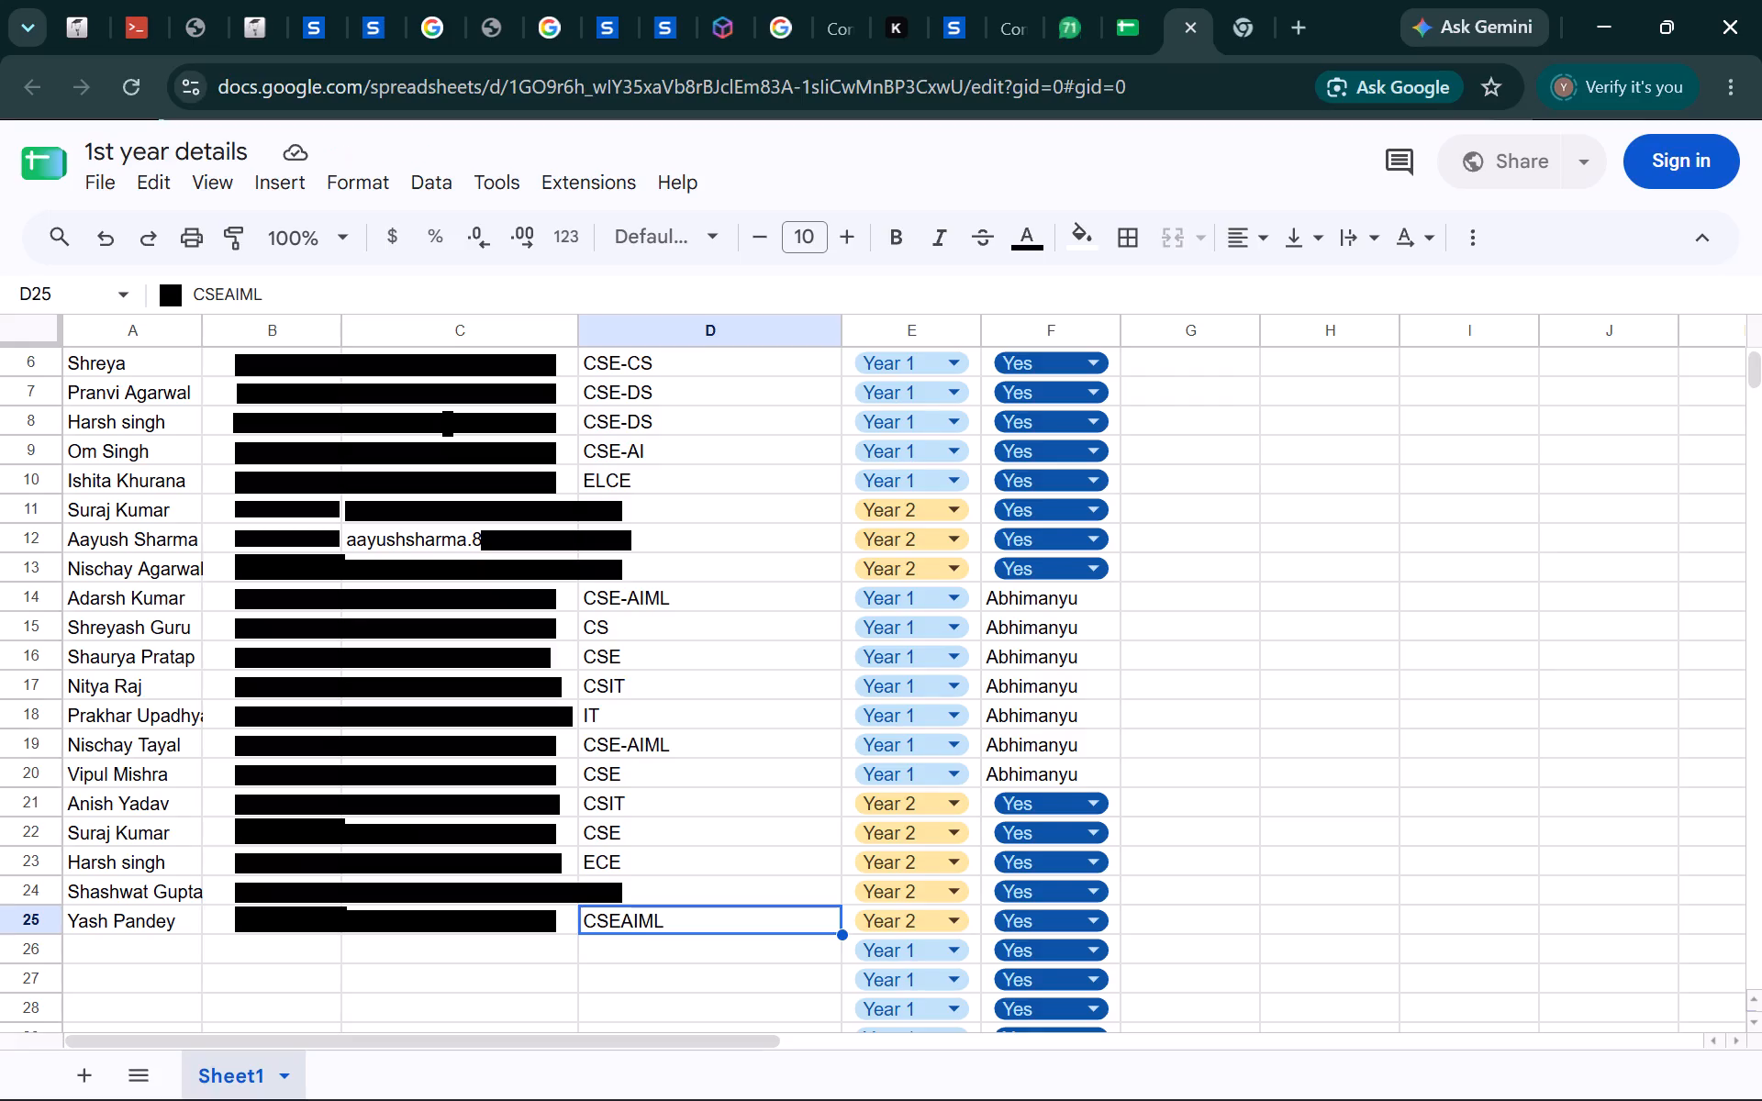
key(BackSpace)
key(BackSpace)
key(BackSpace)
key(BackSpace)
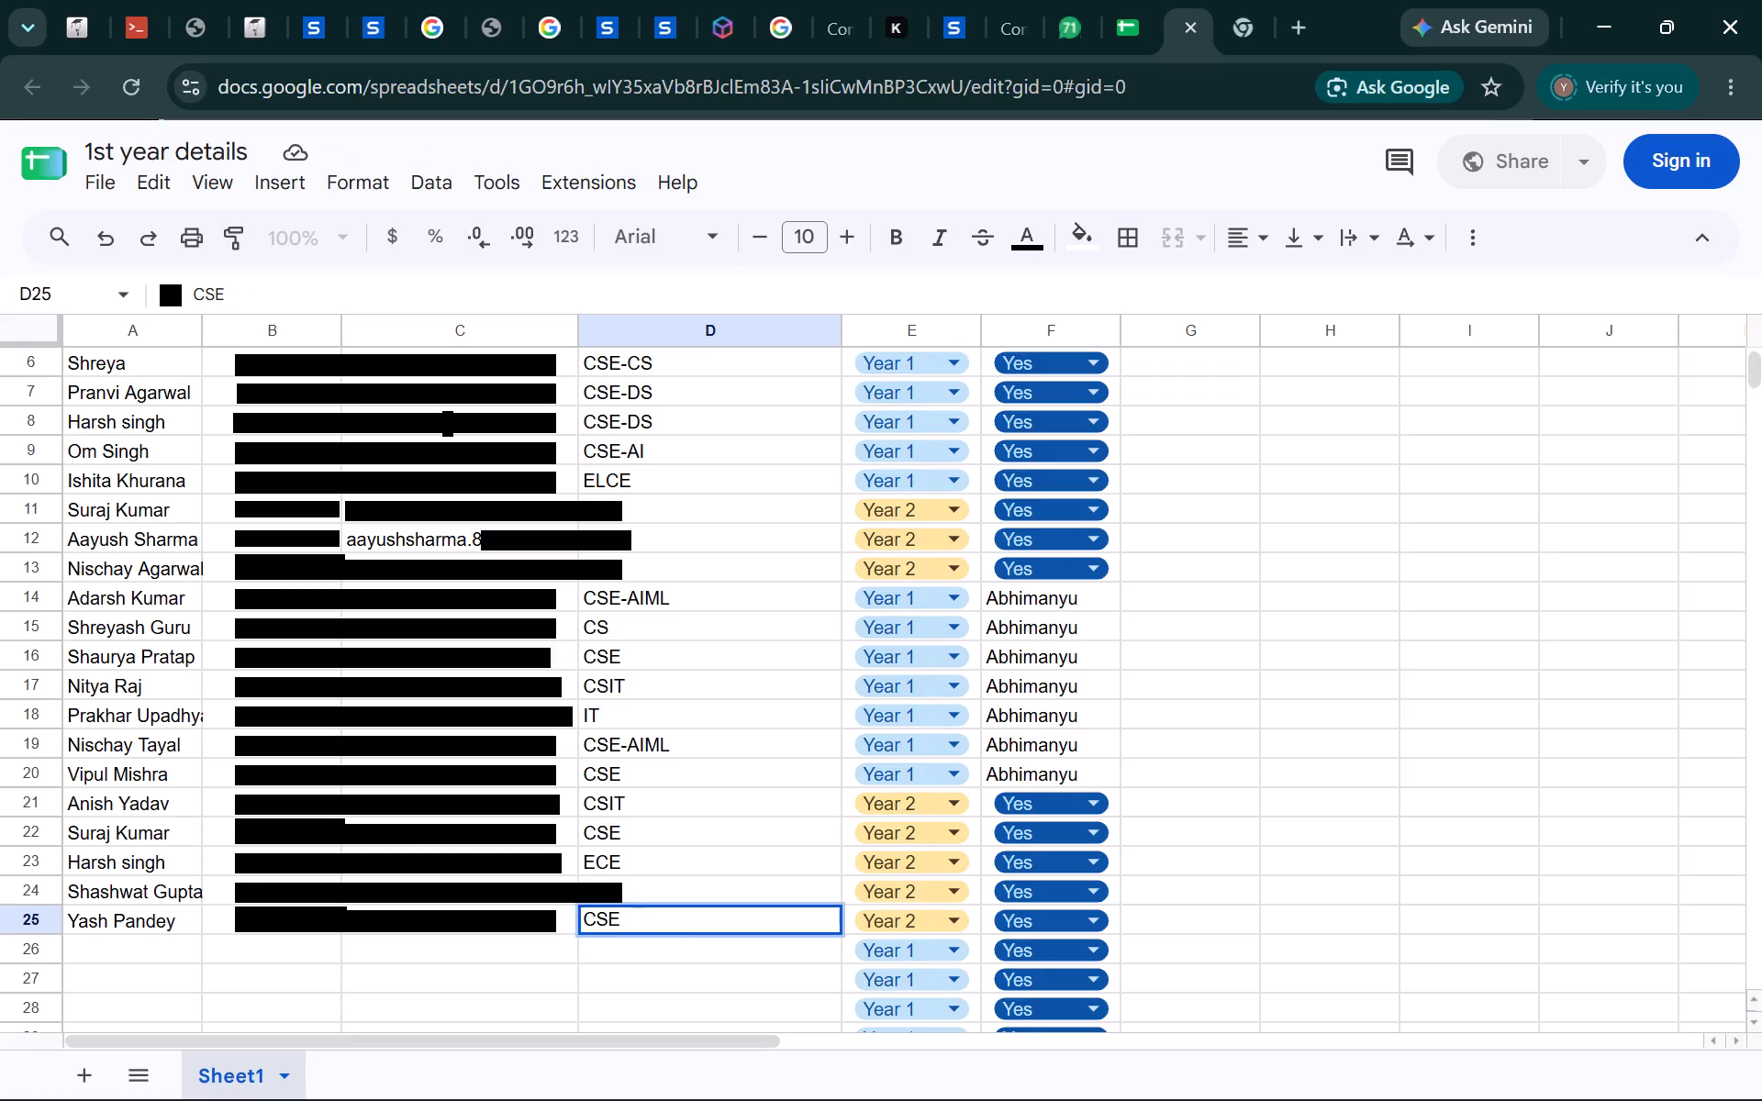
key(shift+parenleft)
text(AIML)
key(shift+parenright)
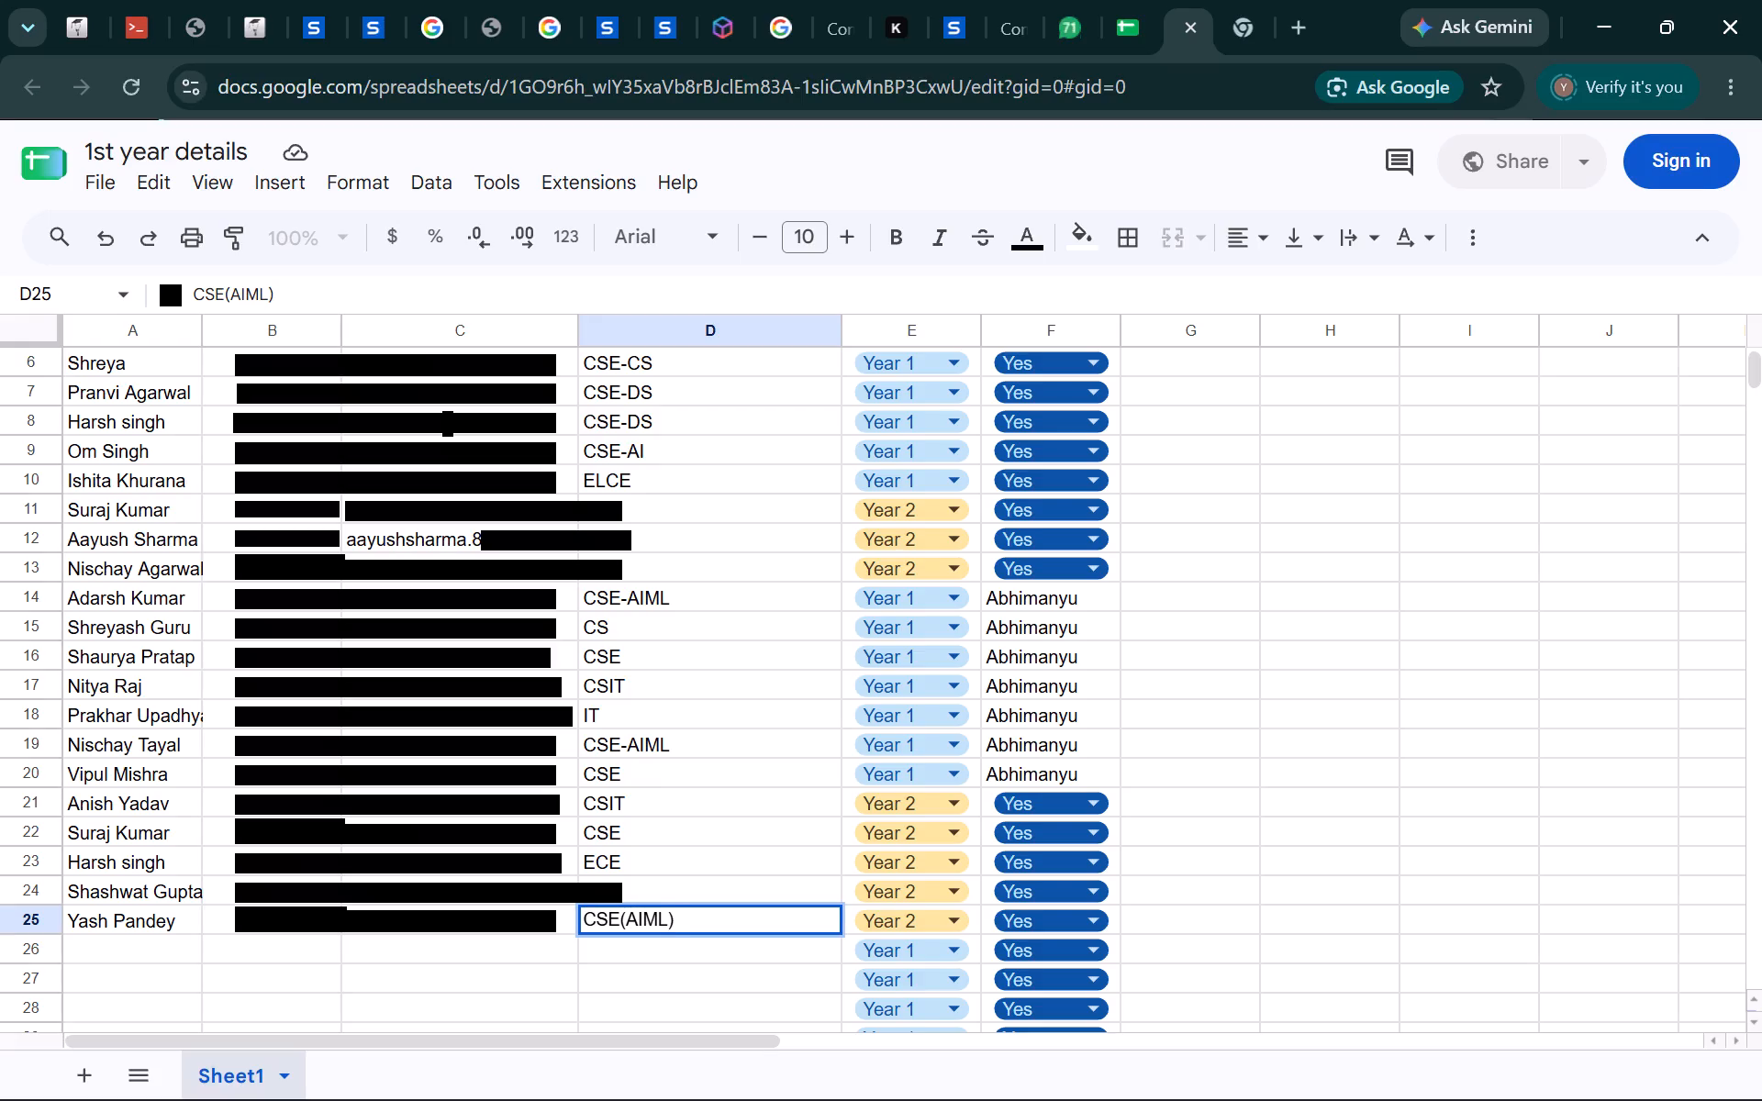
Enter the next student's name in cell A26, starting with the capitalised first name Shub.
click(133, 950)
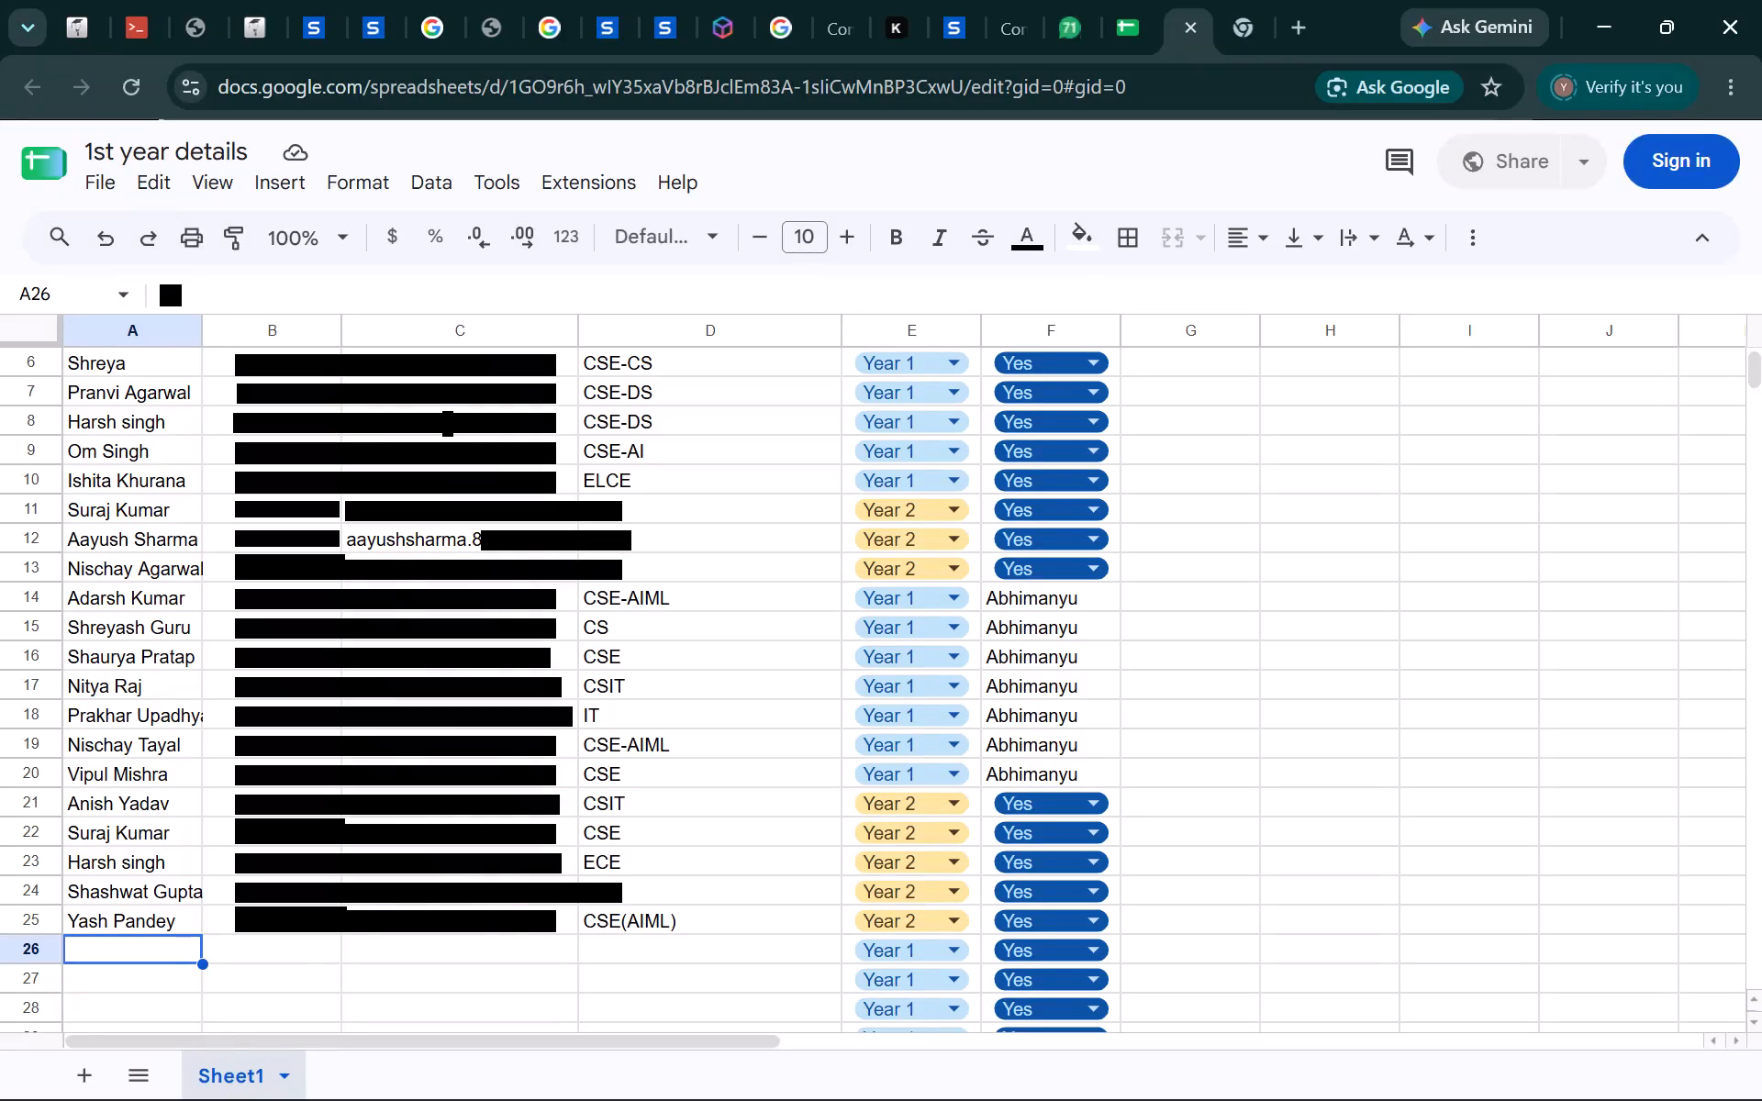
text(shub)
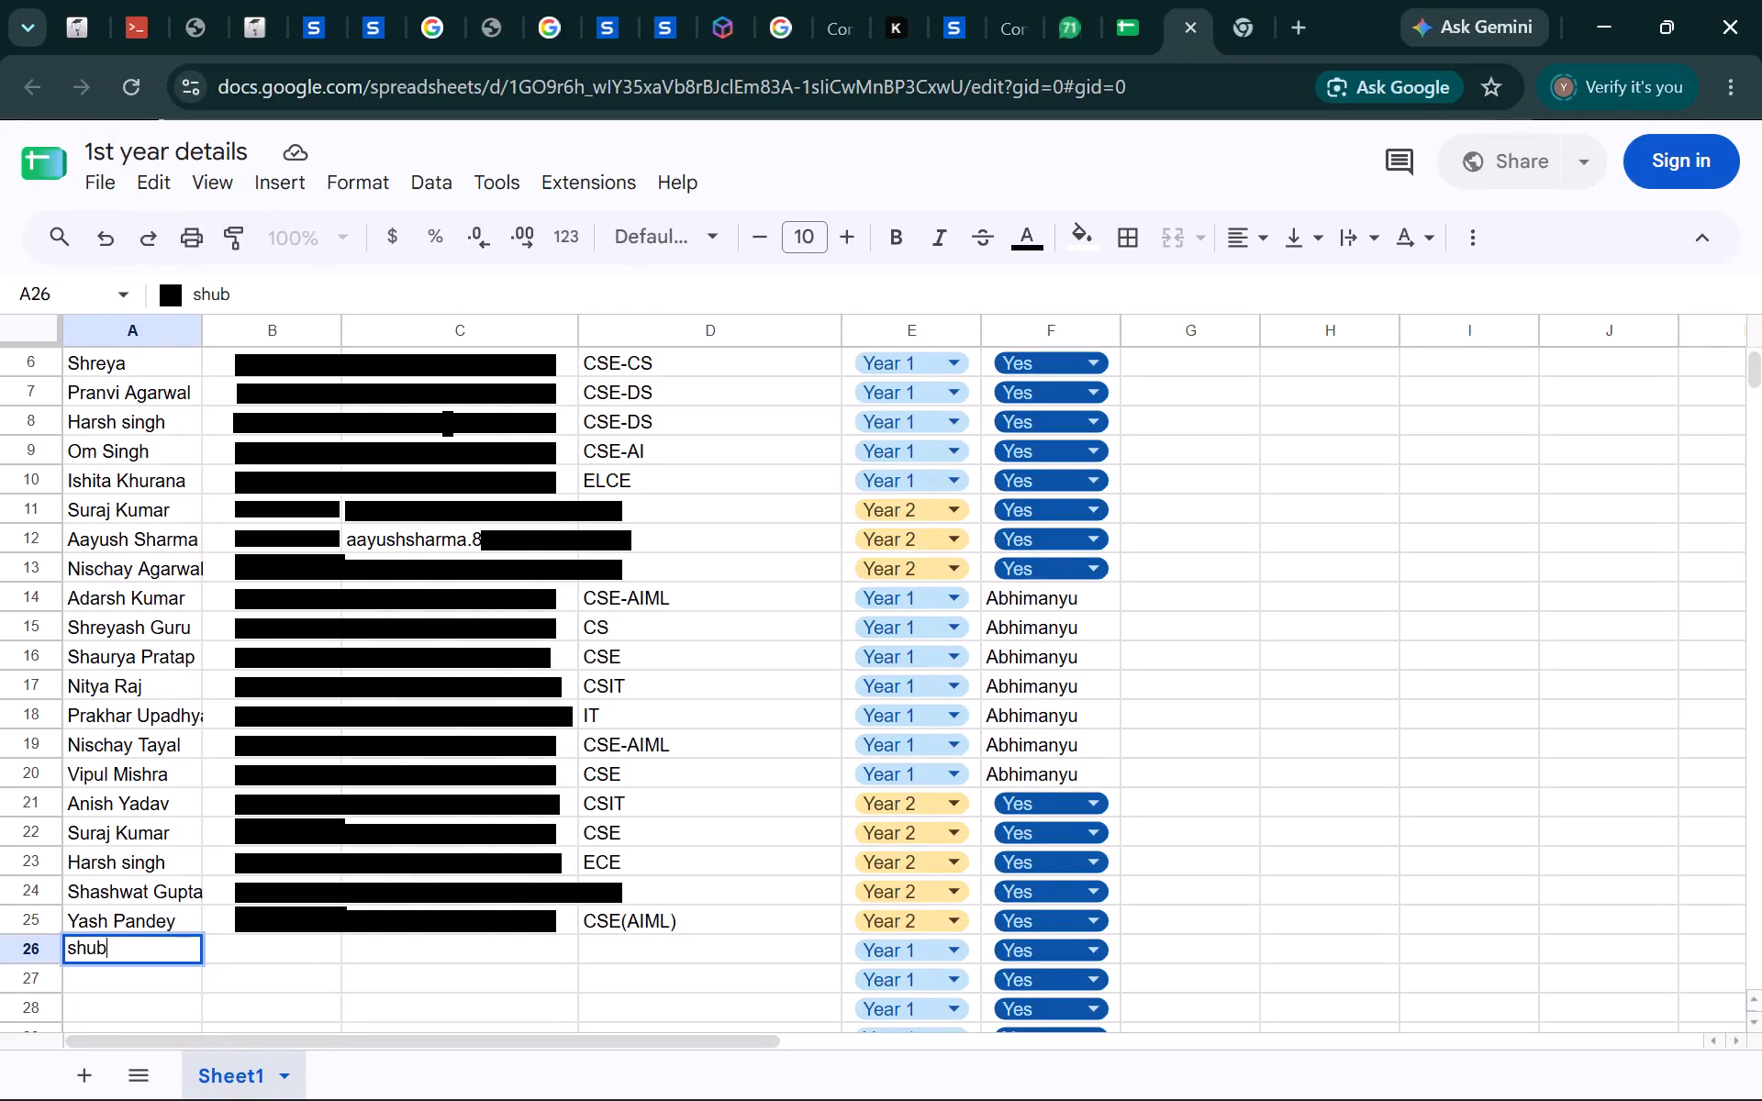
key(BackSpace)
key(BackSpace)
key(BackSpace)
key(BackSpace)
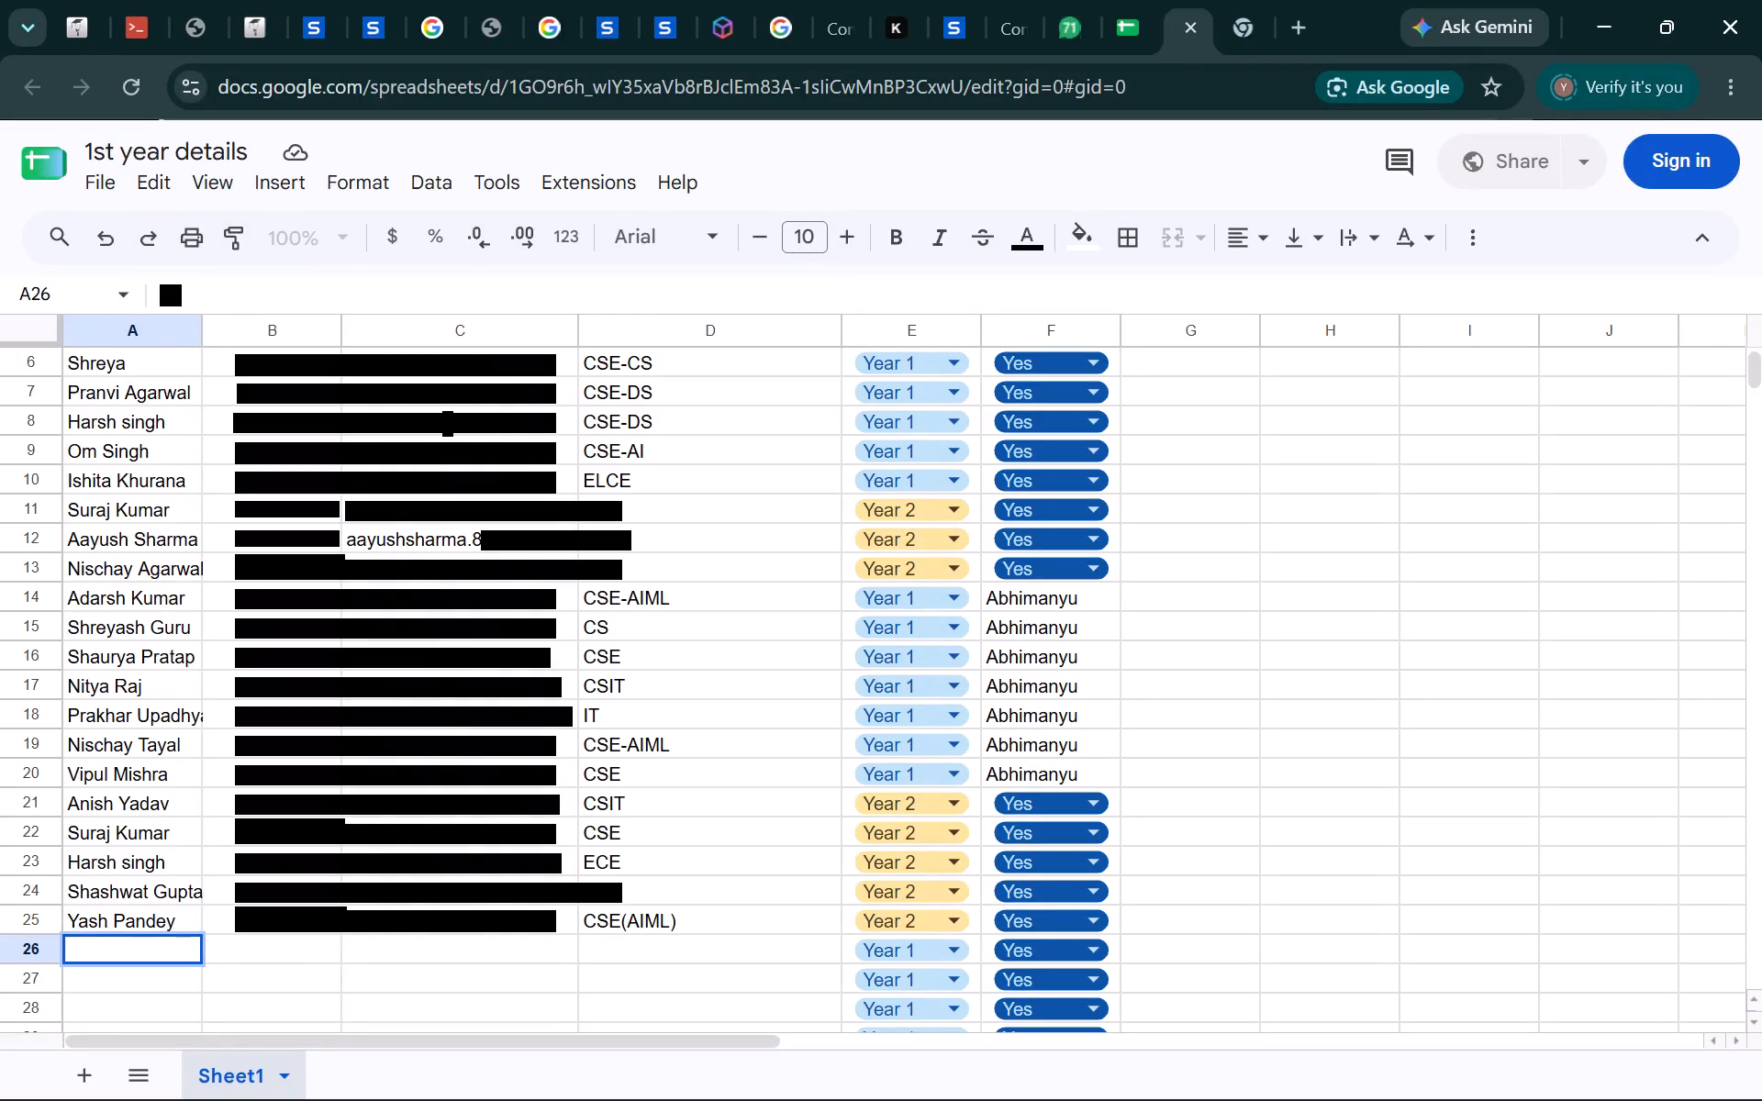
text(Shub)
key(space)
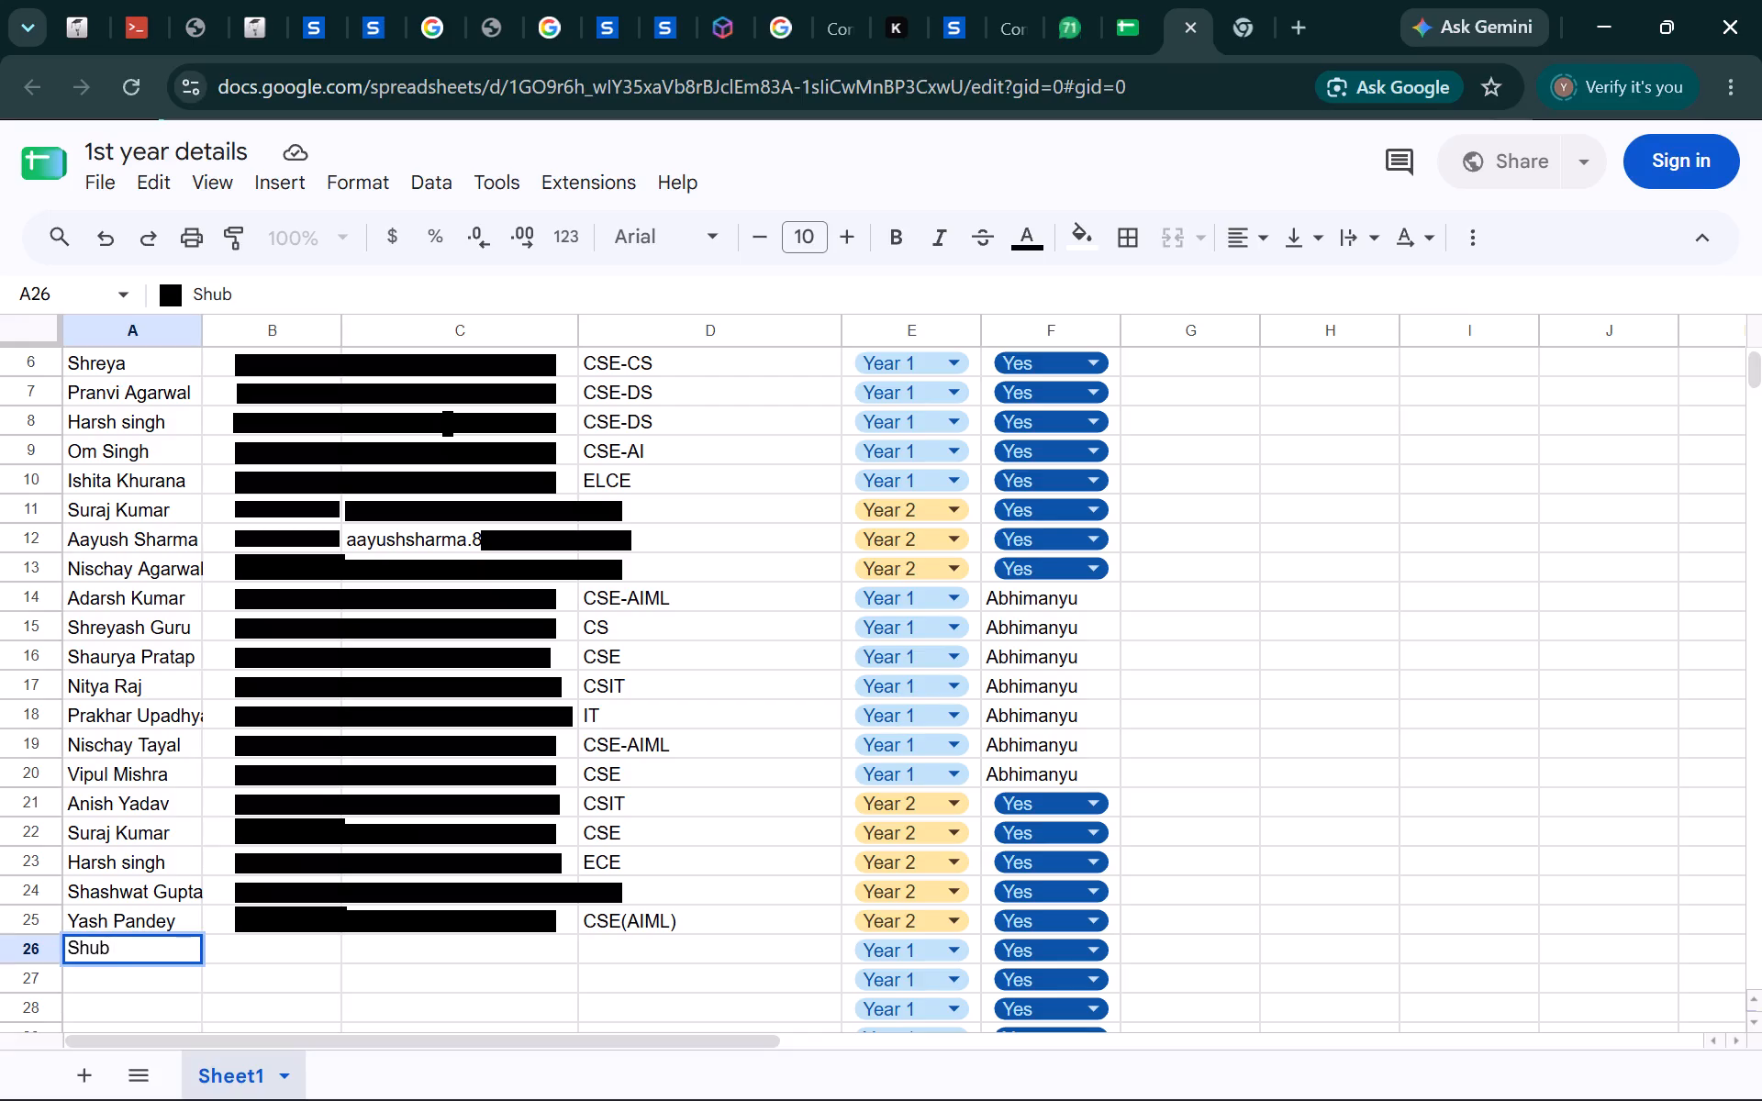
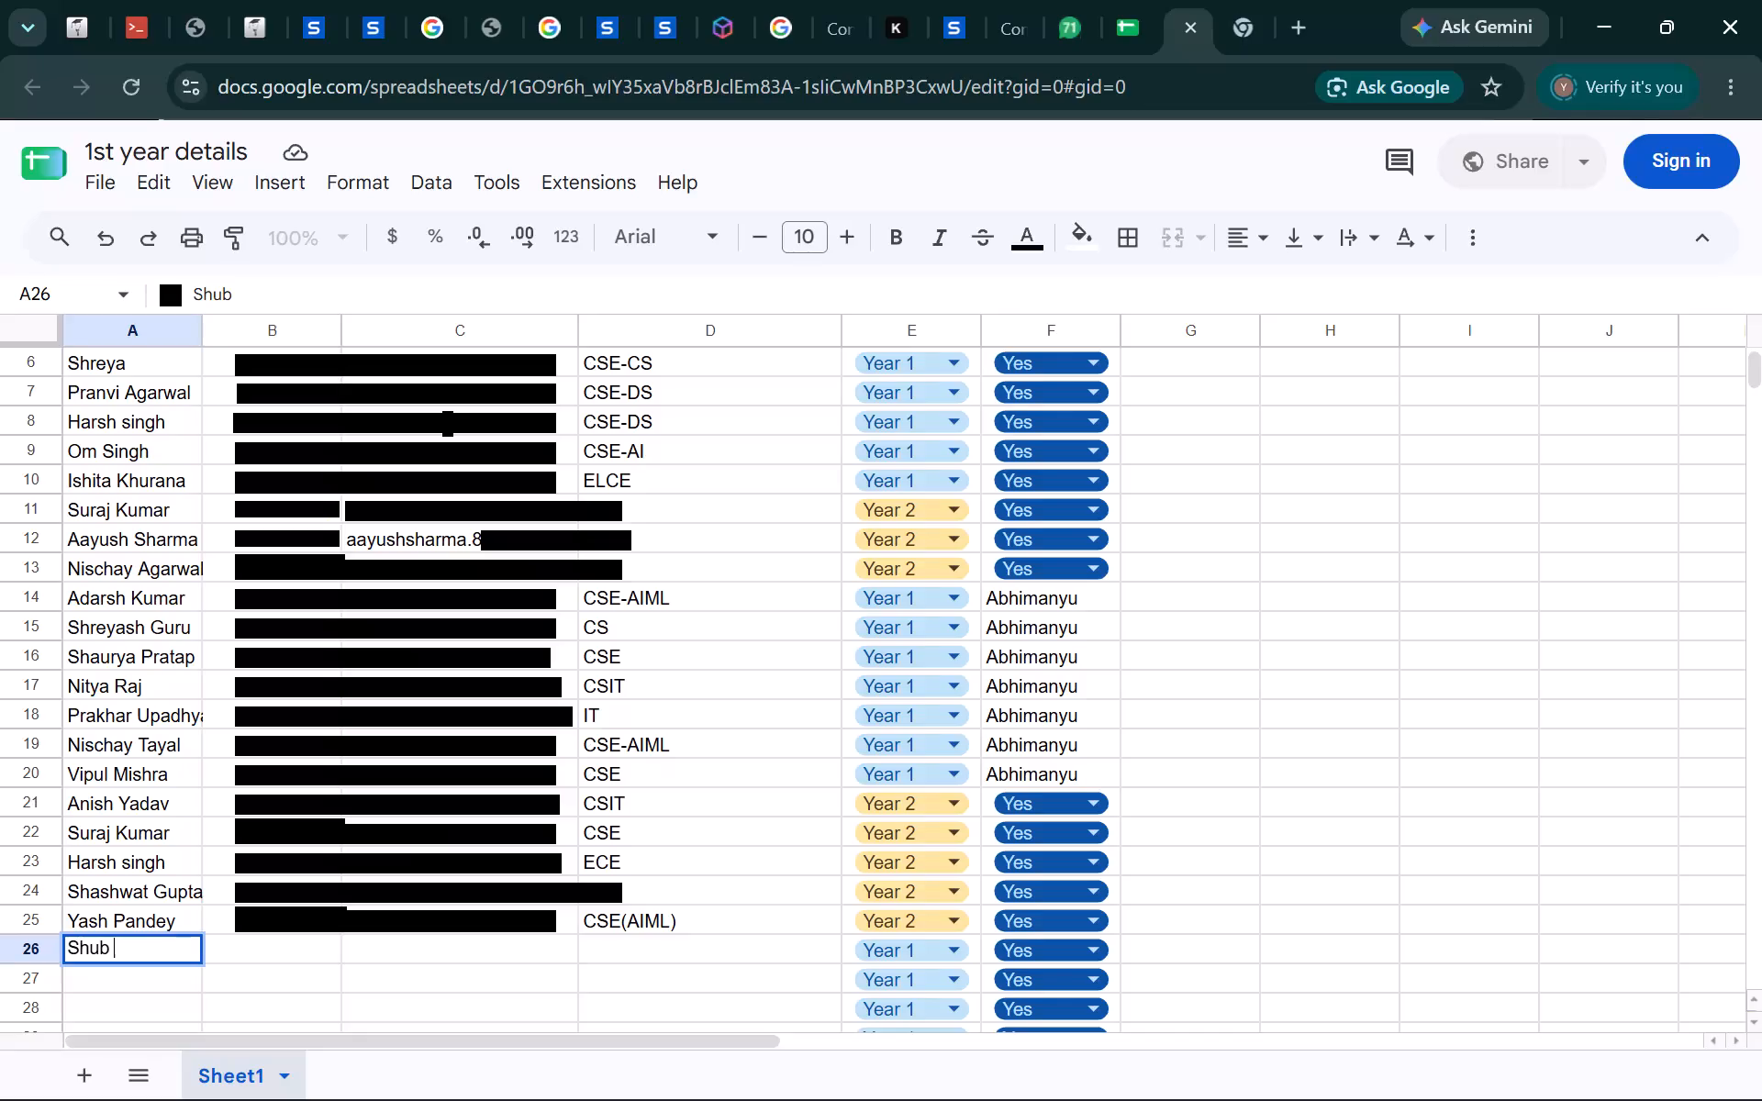
Complete the student's name in cell A26 by adding the correctly spelled, capitalised surname after the first name.
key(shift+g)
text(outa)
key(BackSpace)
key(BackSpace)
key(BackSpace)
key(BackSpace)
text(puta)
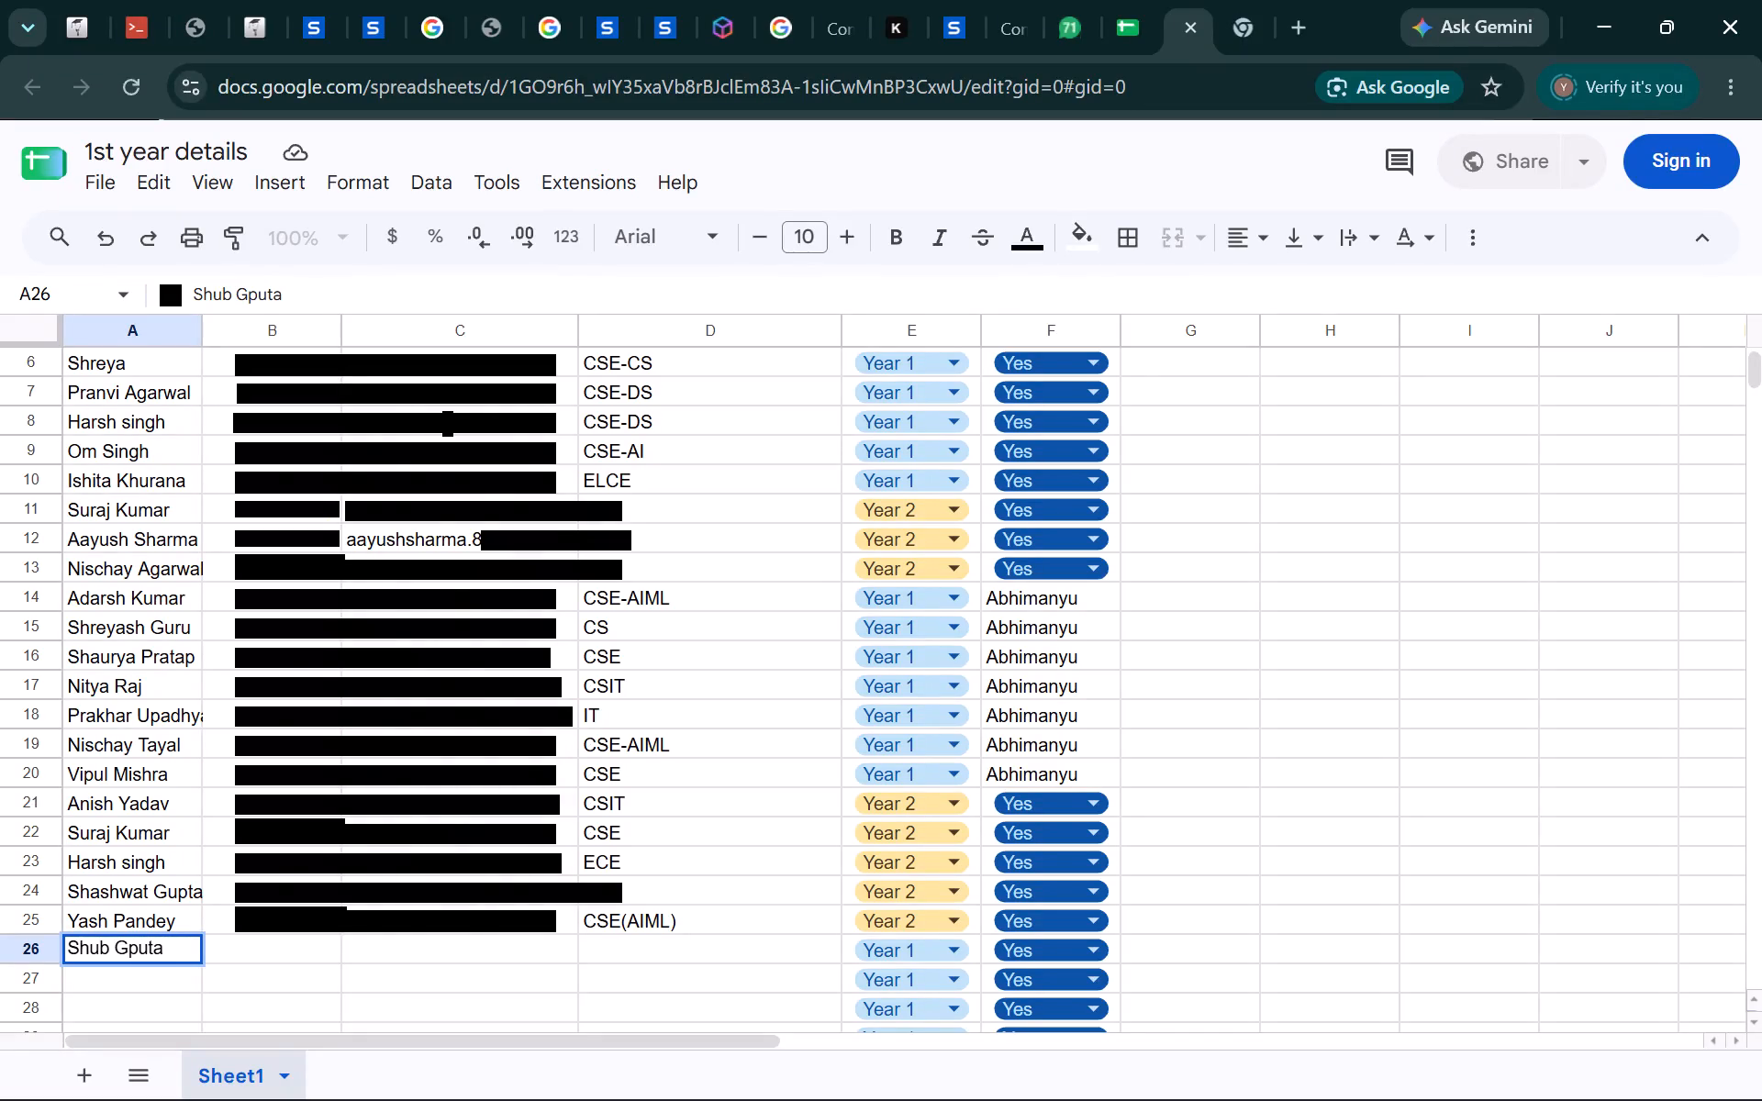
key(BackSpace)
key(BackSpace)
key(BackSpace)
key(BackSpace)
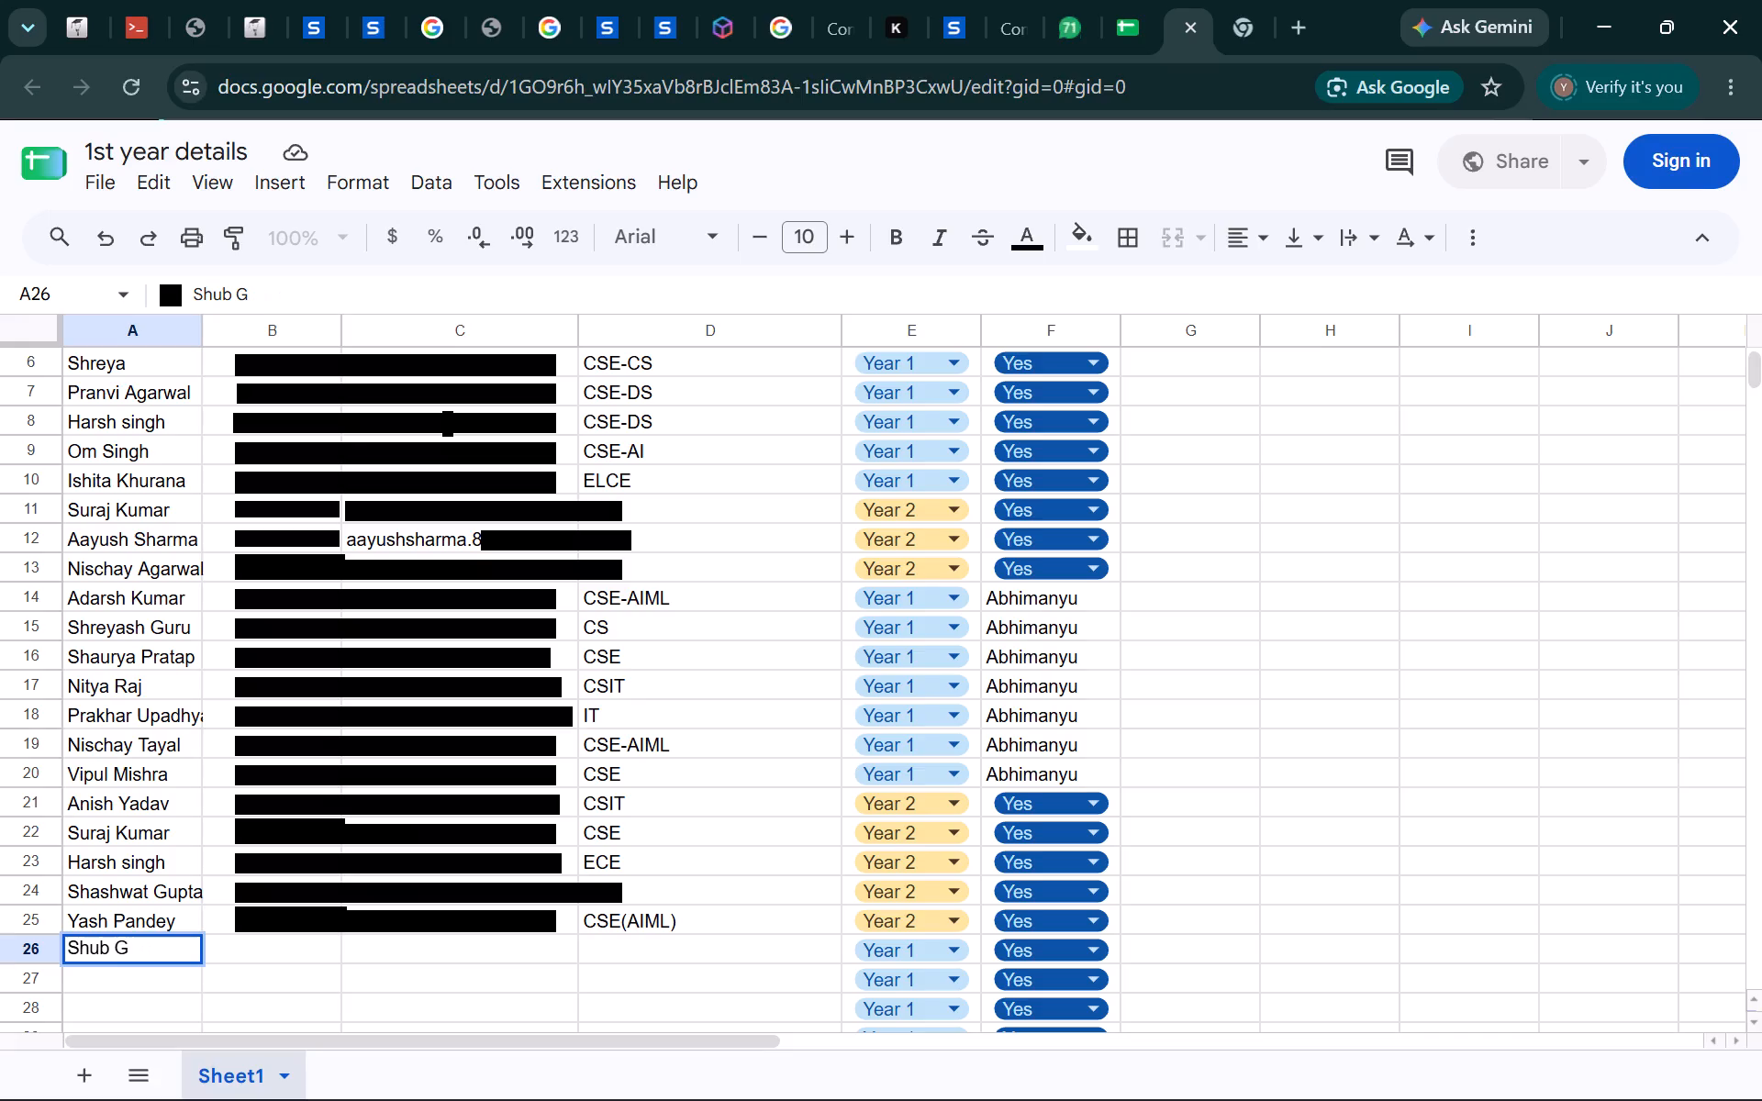
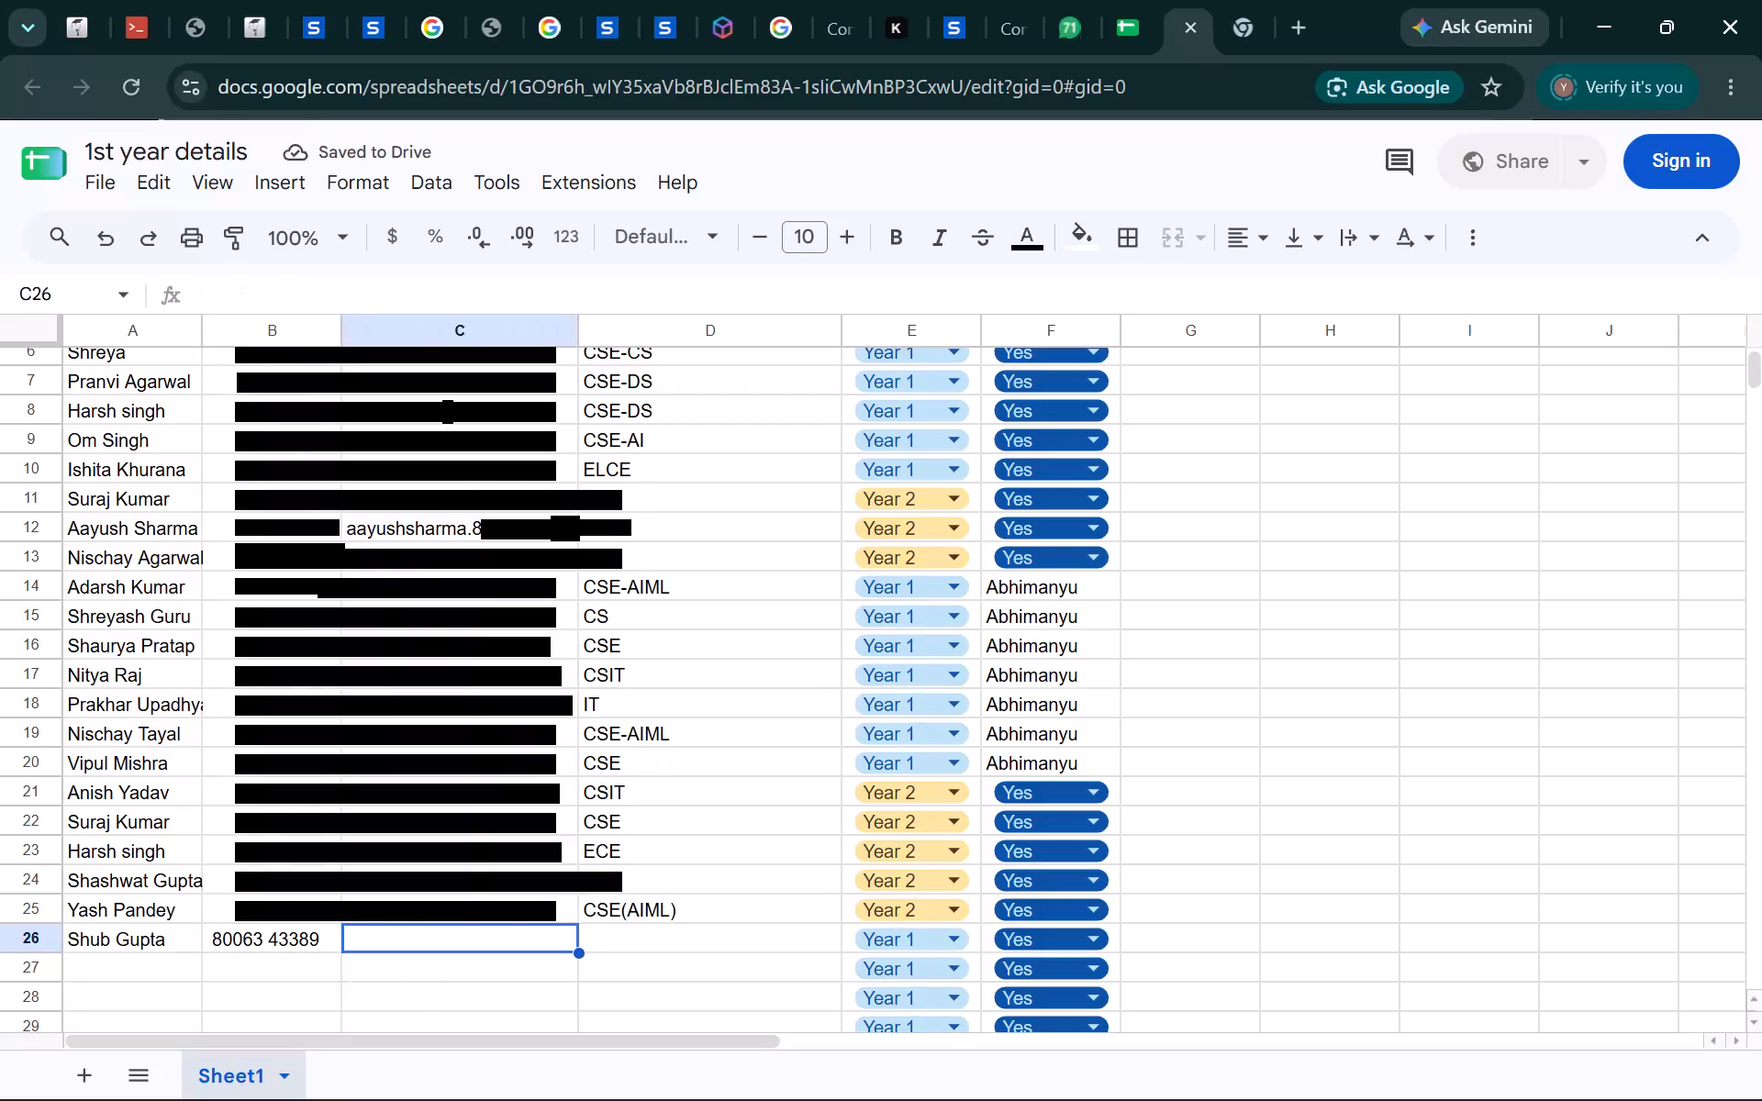
Enter the student's e-mail address in cell C26.
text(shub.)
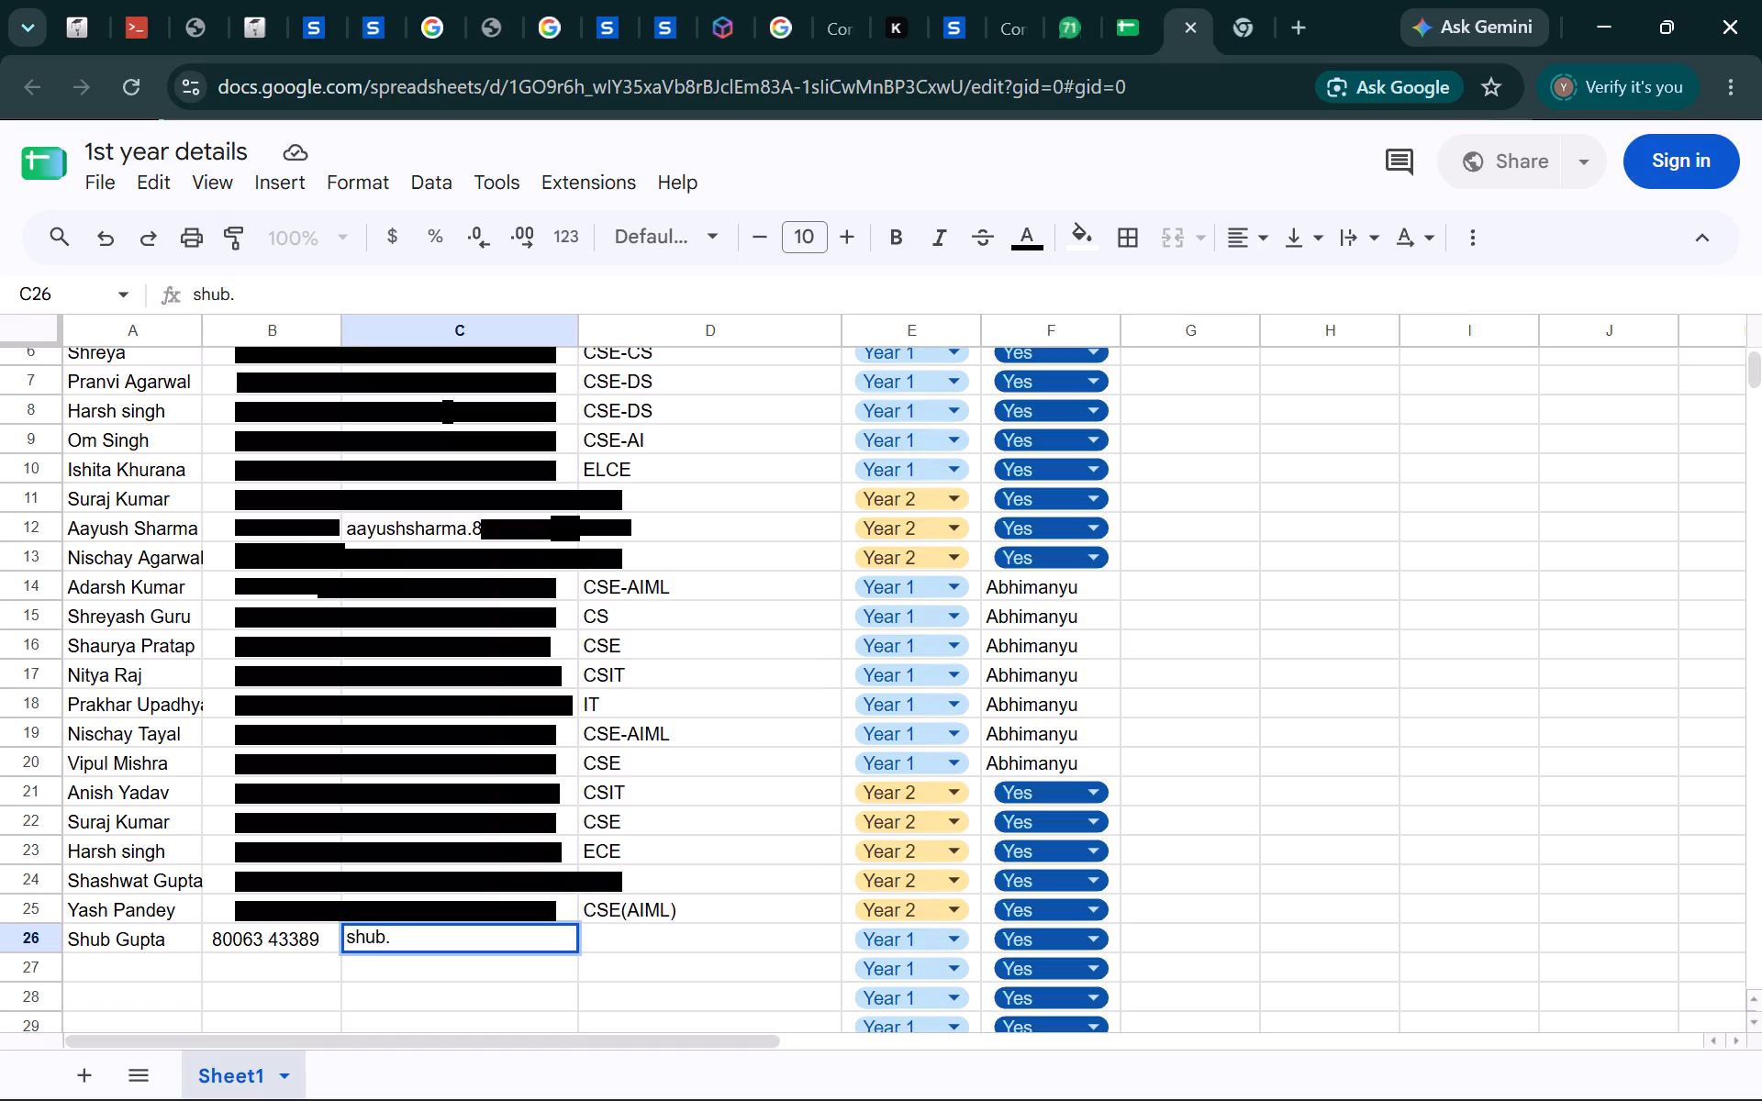
Set the year of the student in row 26 to Year 2.
click(613, 928)
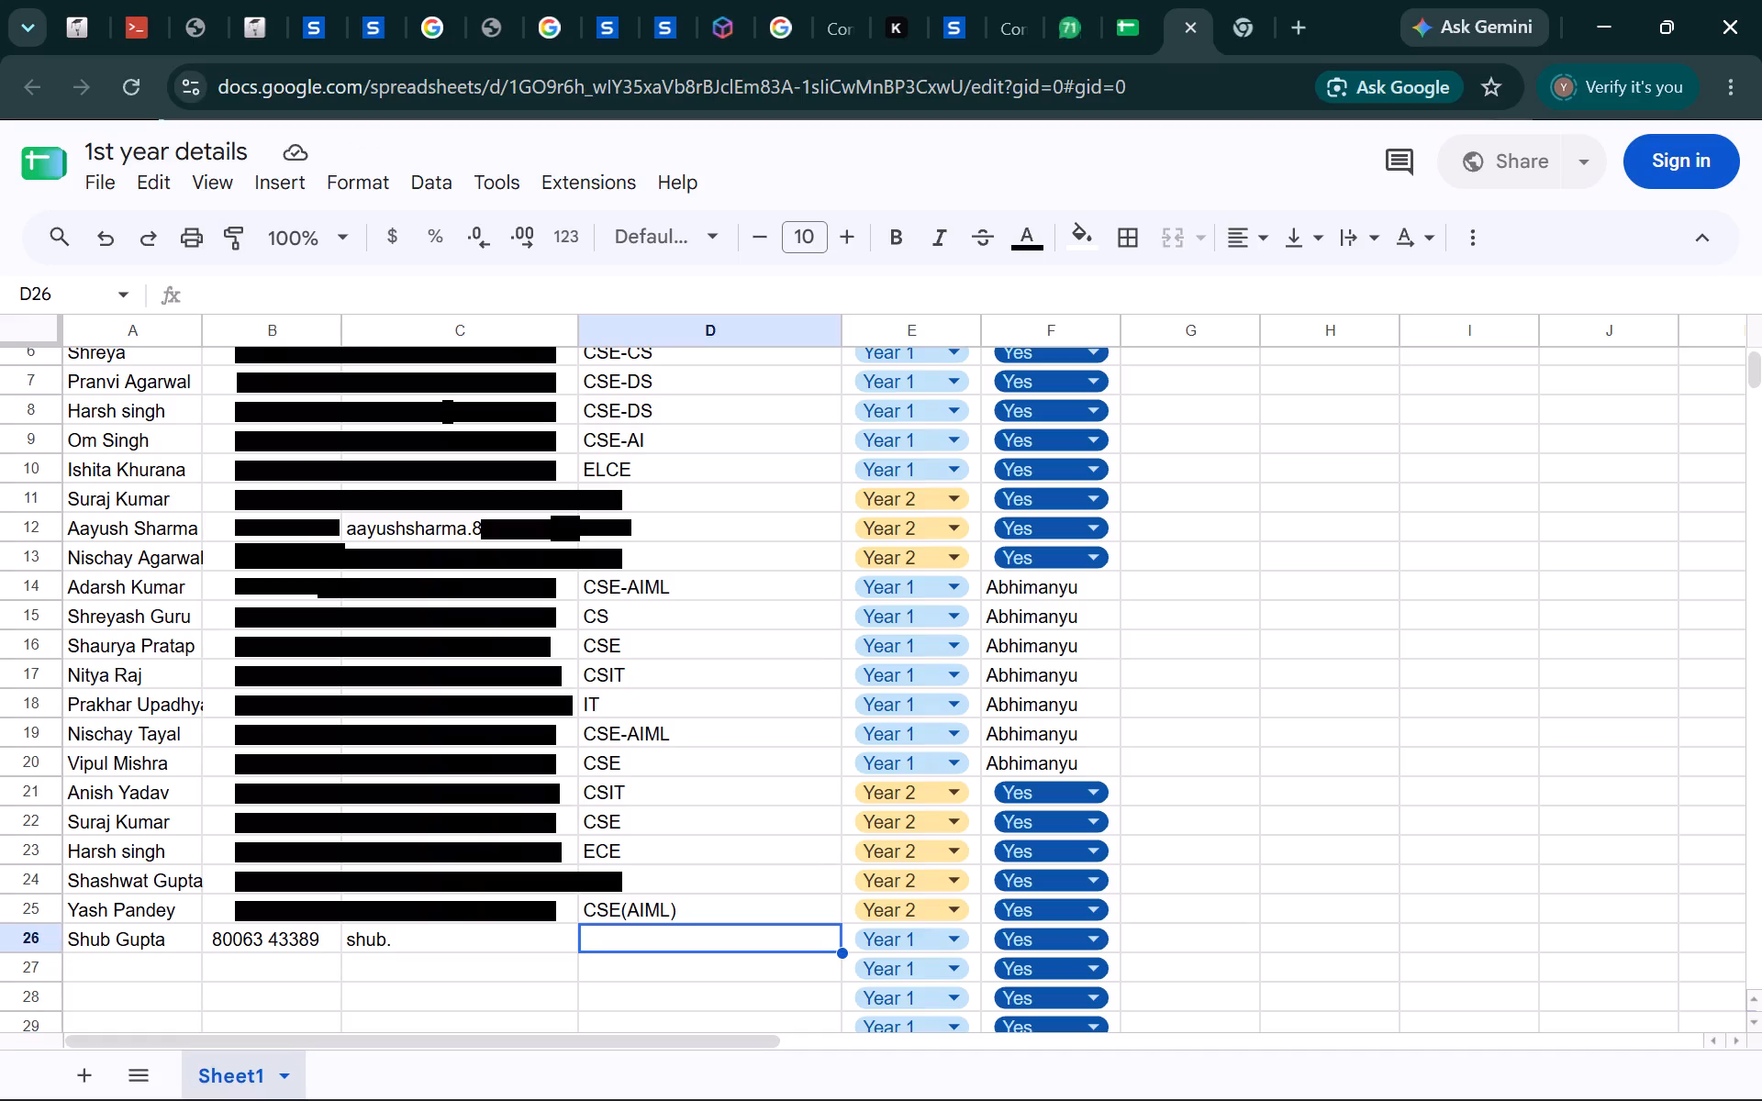
click(886, 942)
click(922, 815)
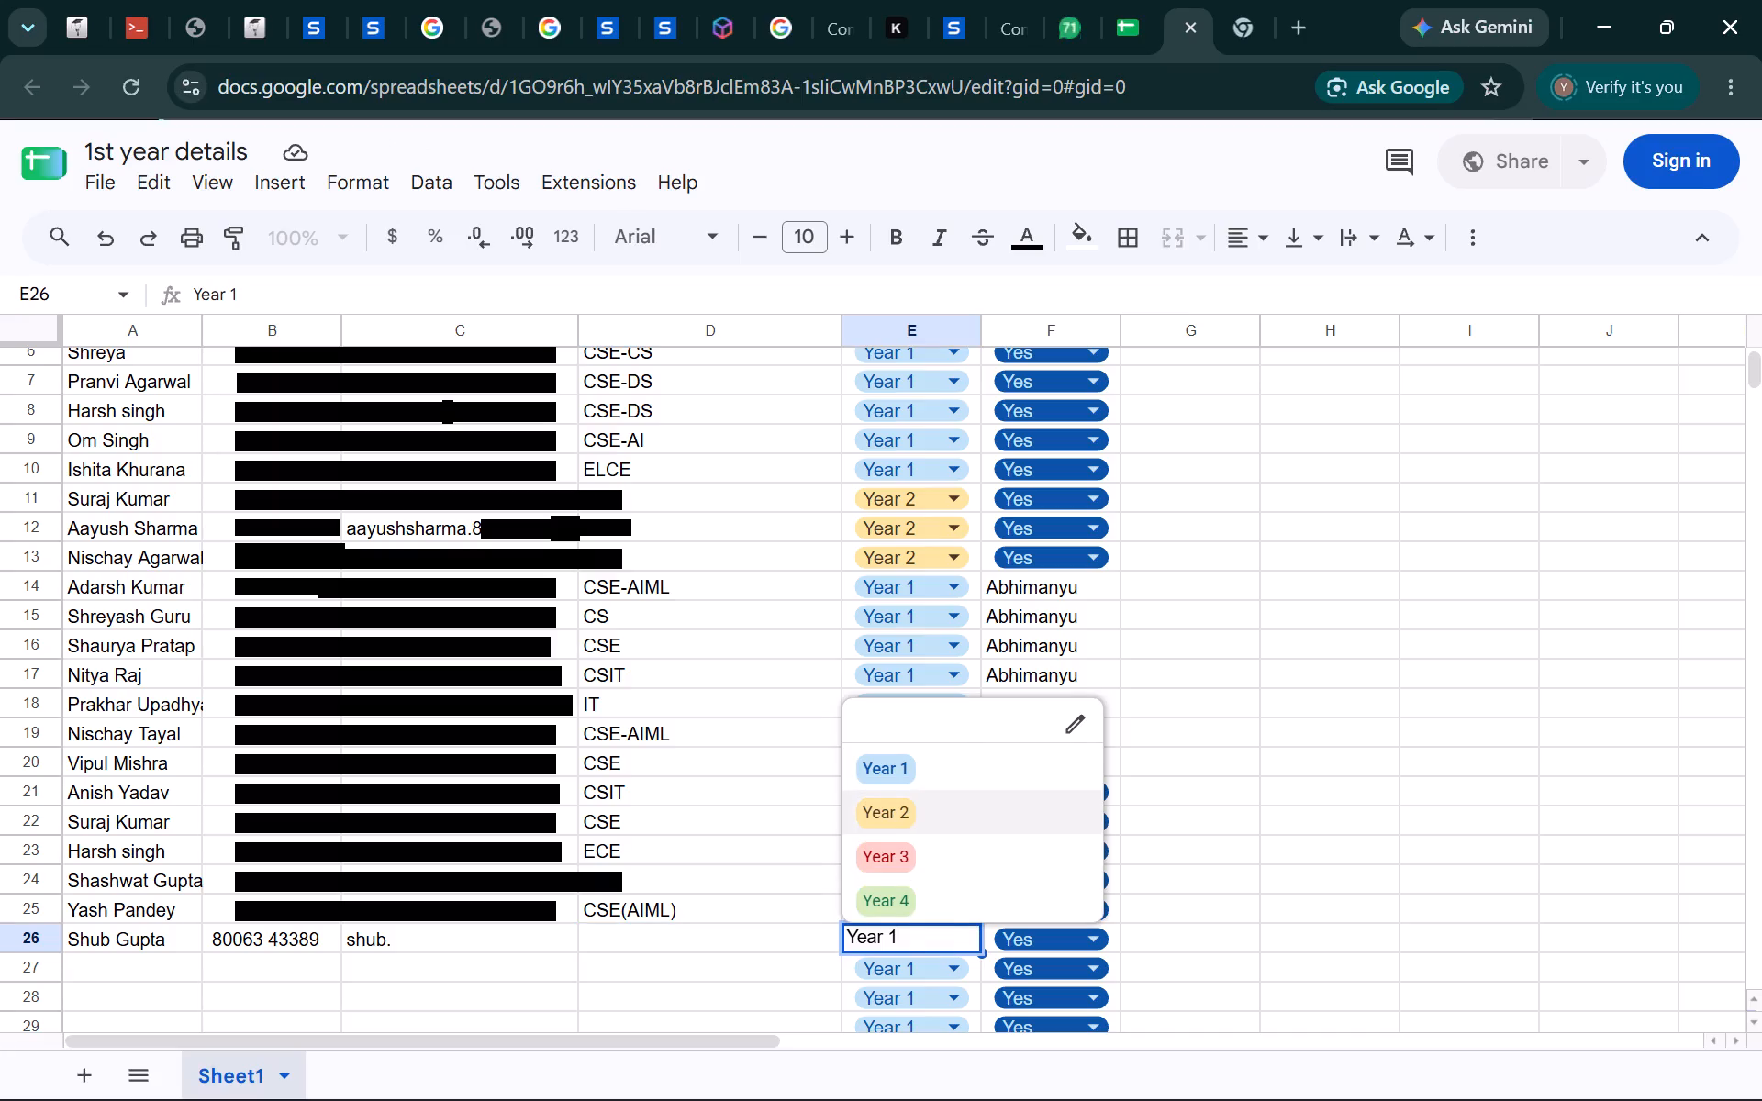
Clear the incomplete e-mail entry for the row 26 student from column C, including its misplaced text in C27.
click(429, 934)
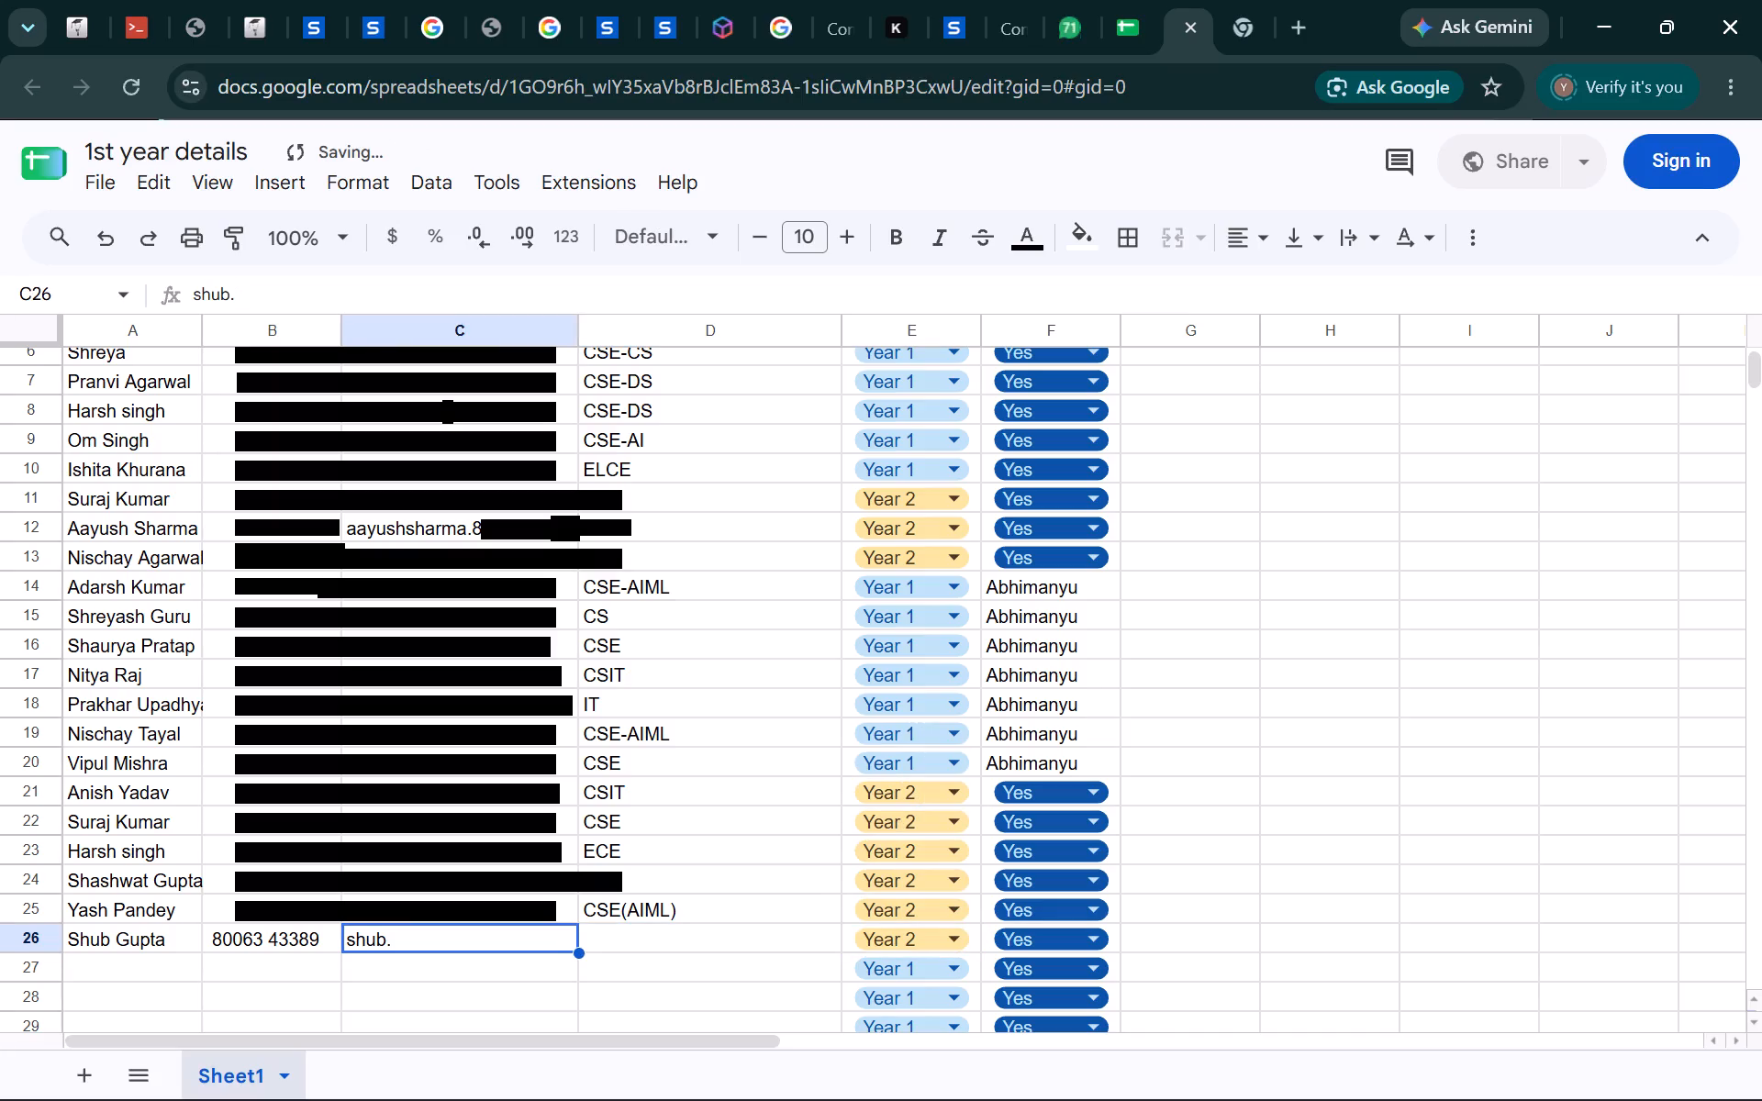
click(405, 927)
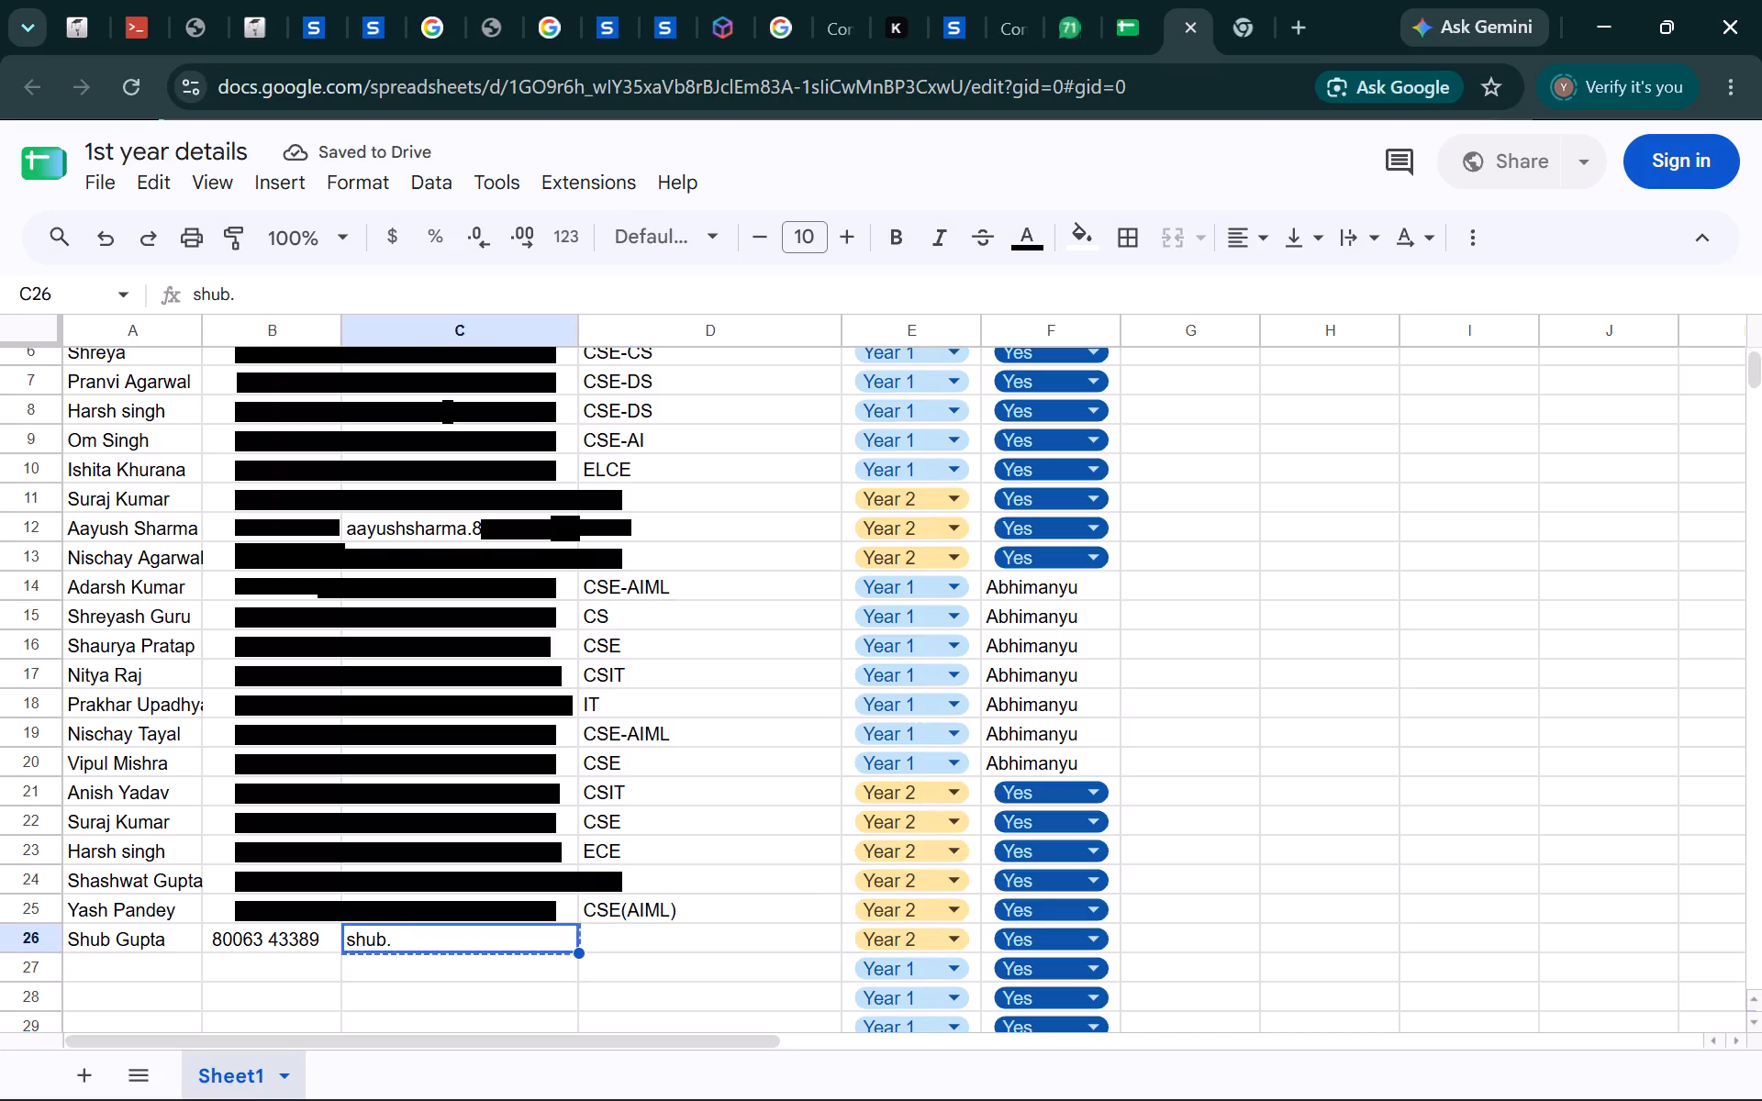
double_click(405, 927)
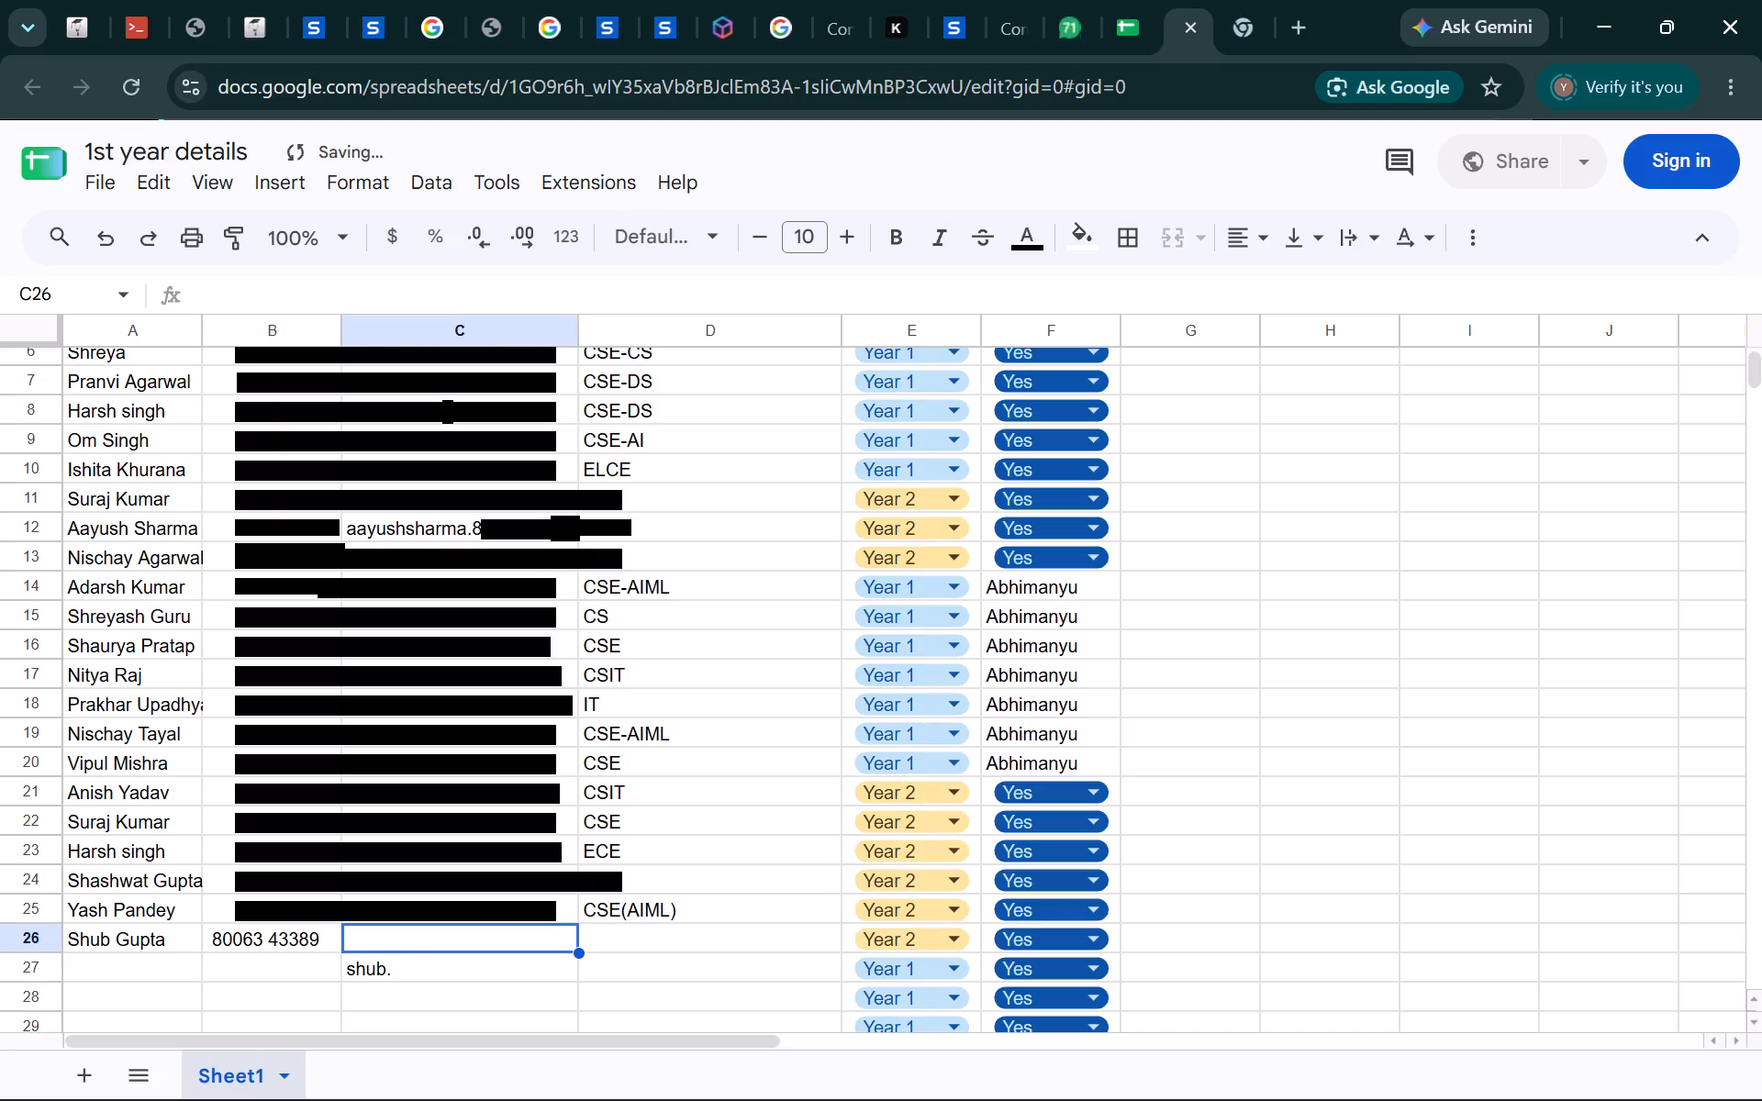
click(391, 962)
key(BackSpace)
key(BackSpace)
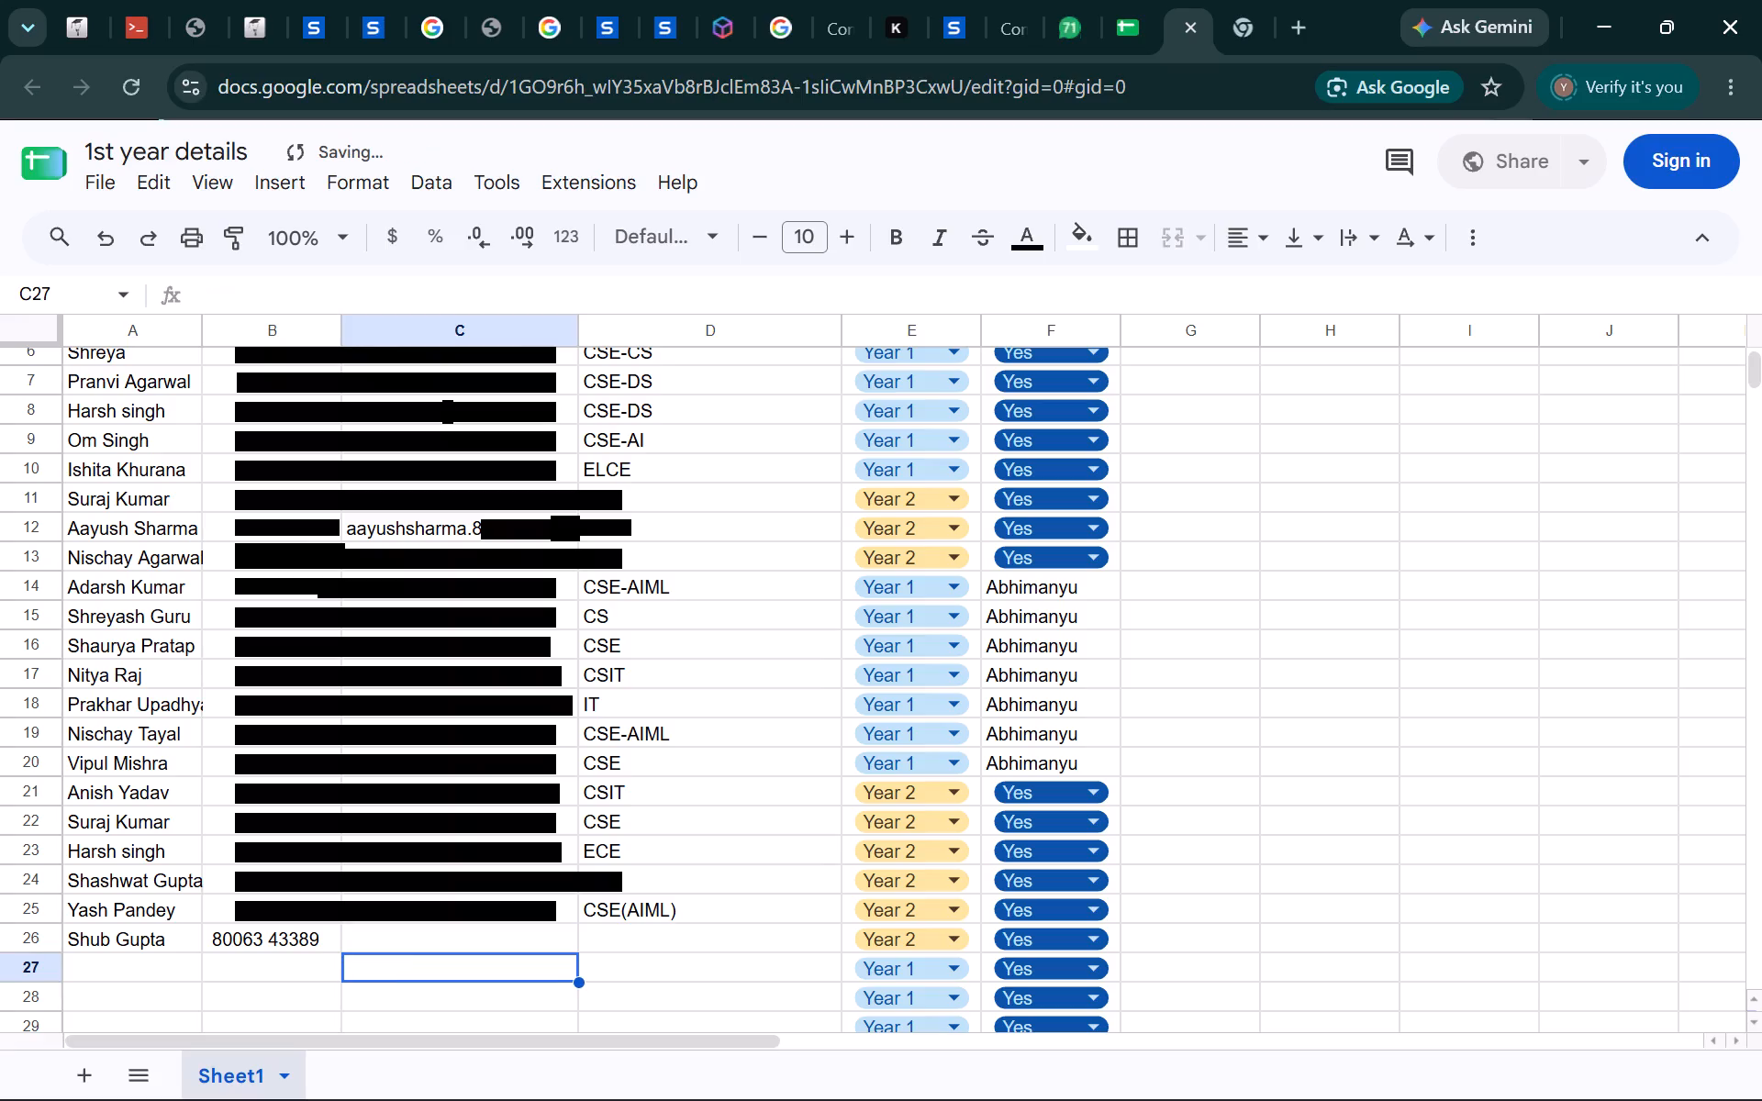
Enter the student's e-mail address again in cell C26.
click(445, 937)
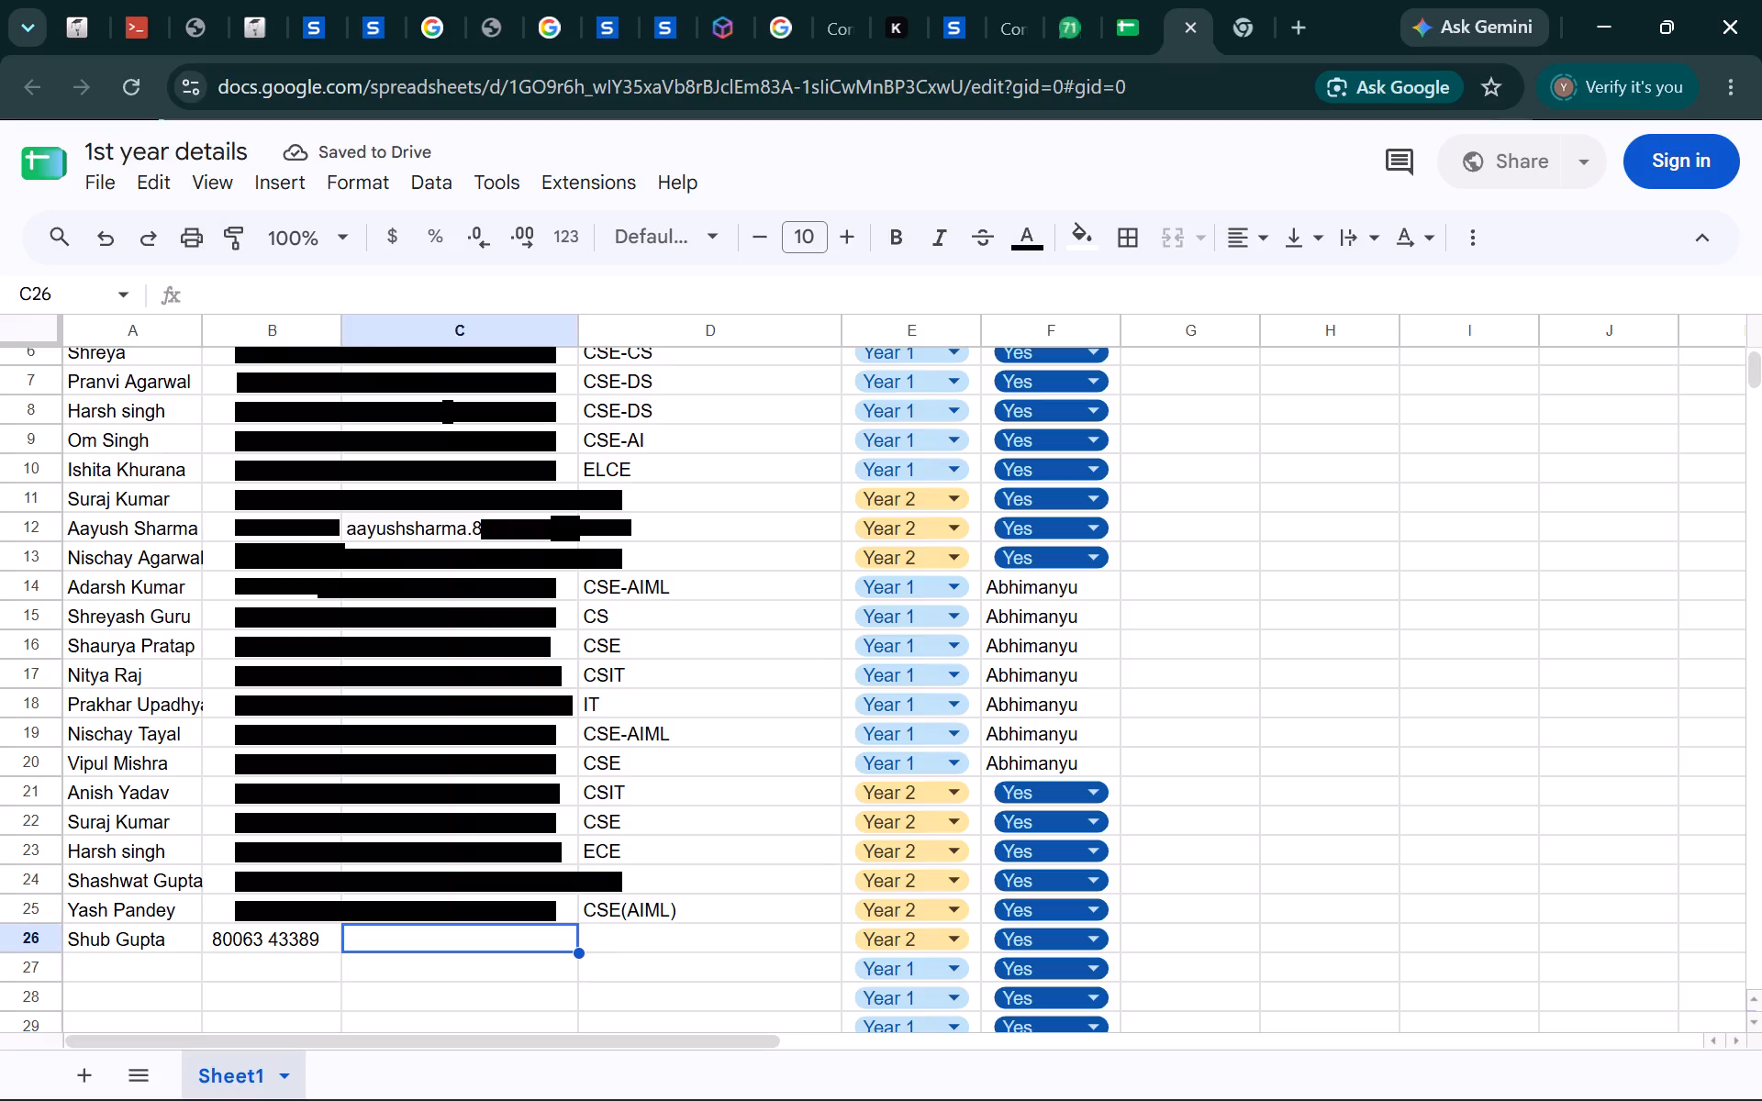
text(sh)
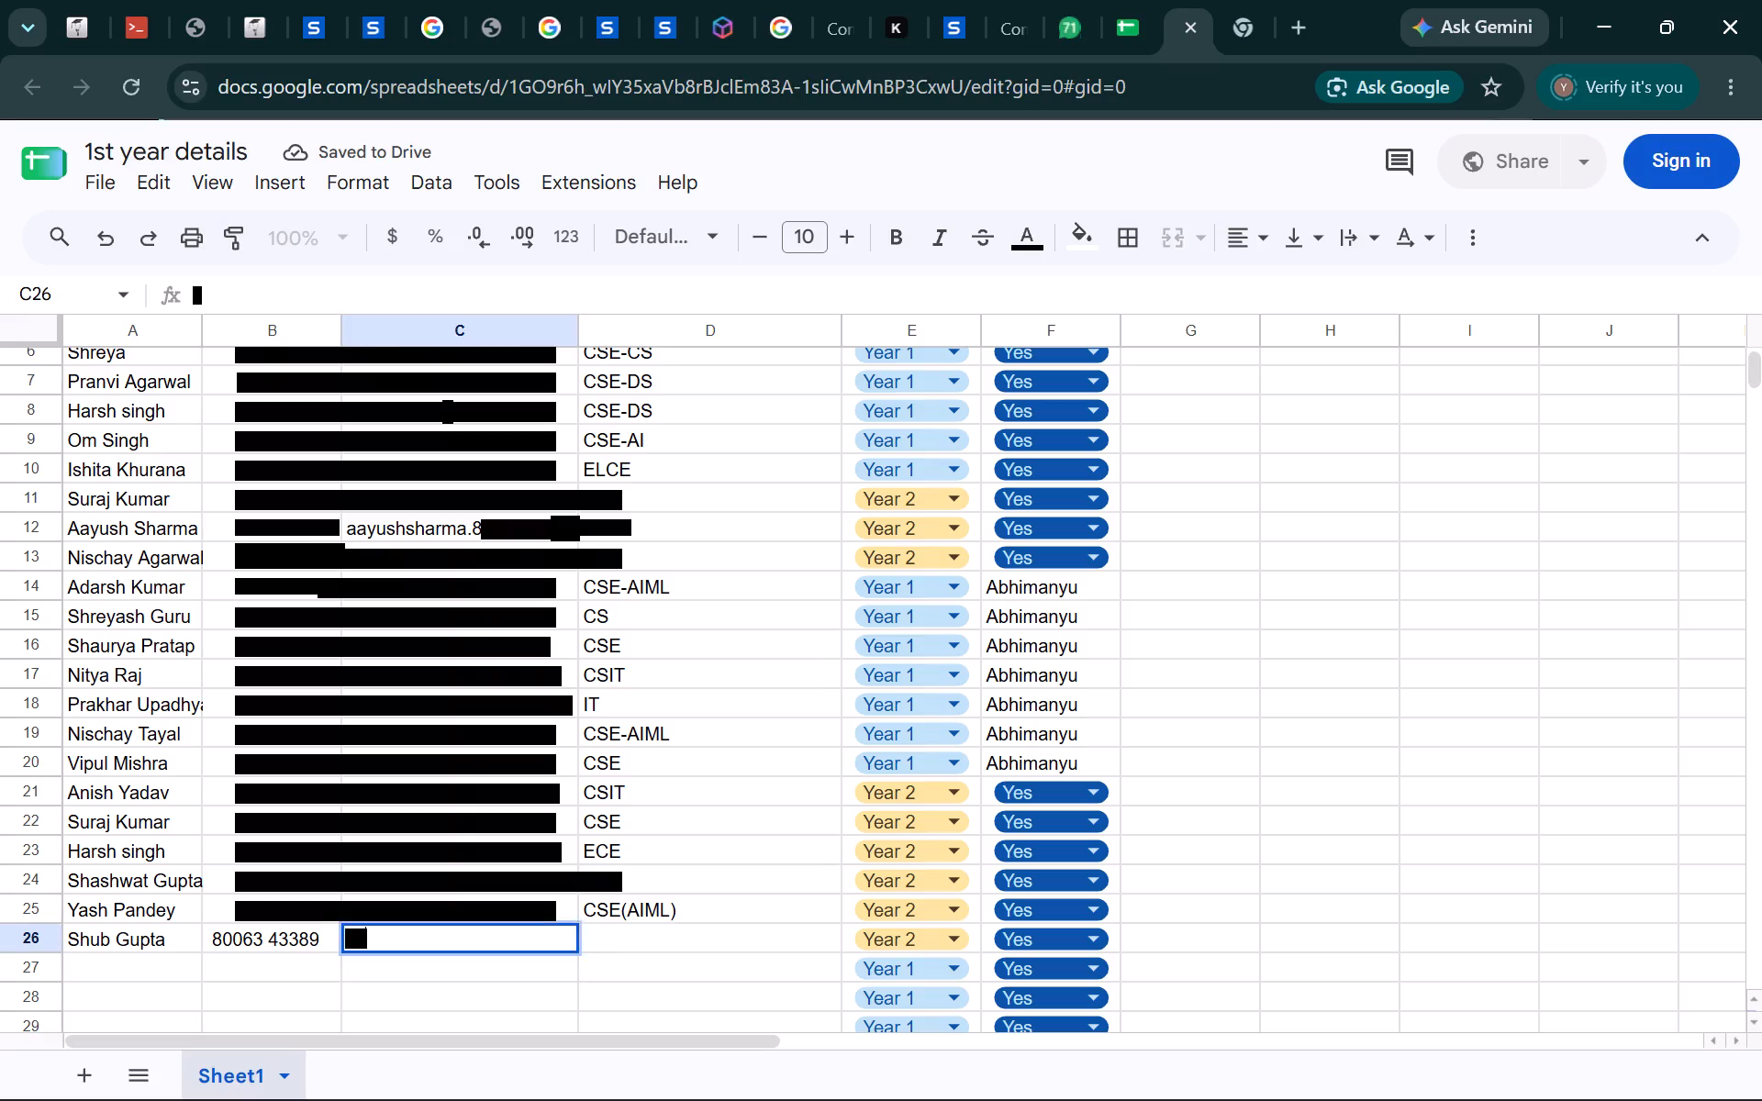
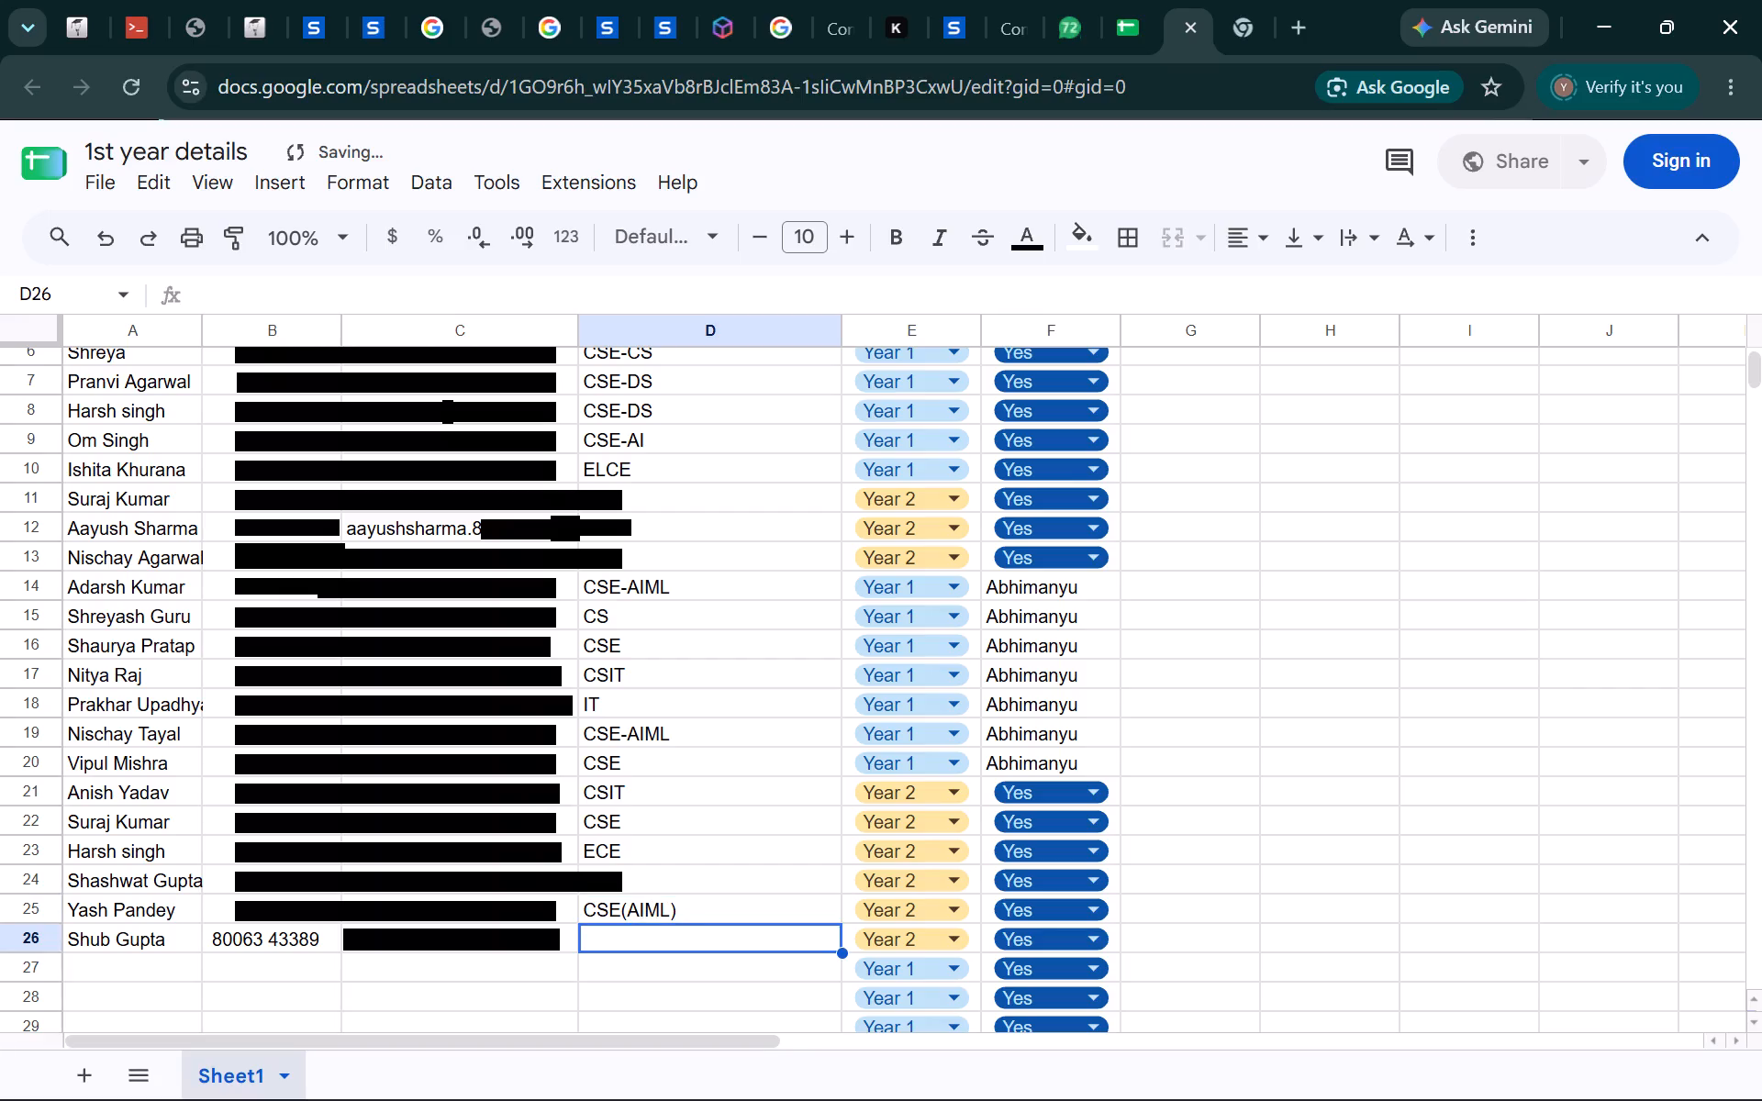
Enter ECE as the branch of the student in row 26.
text(ECE)
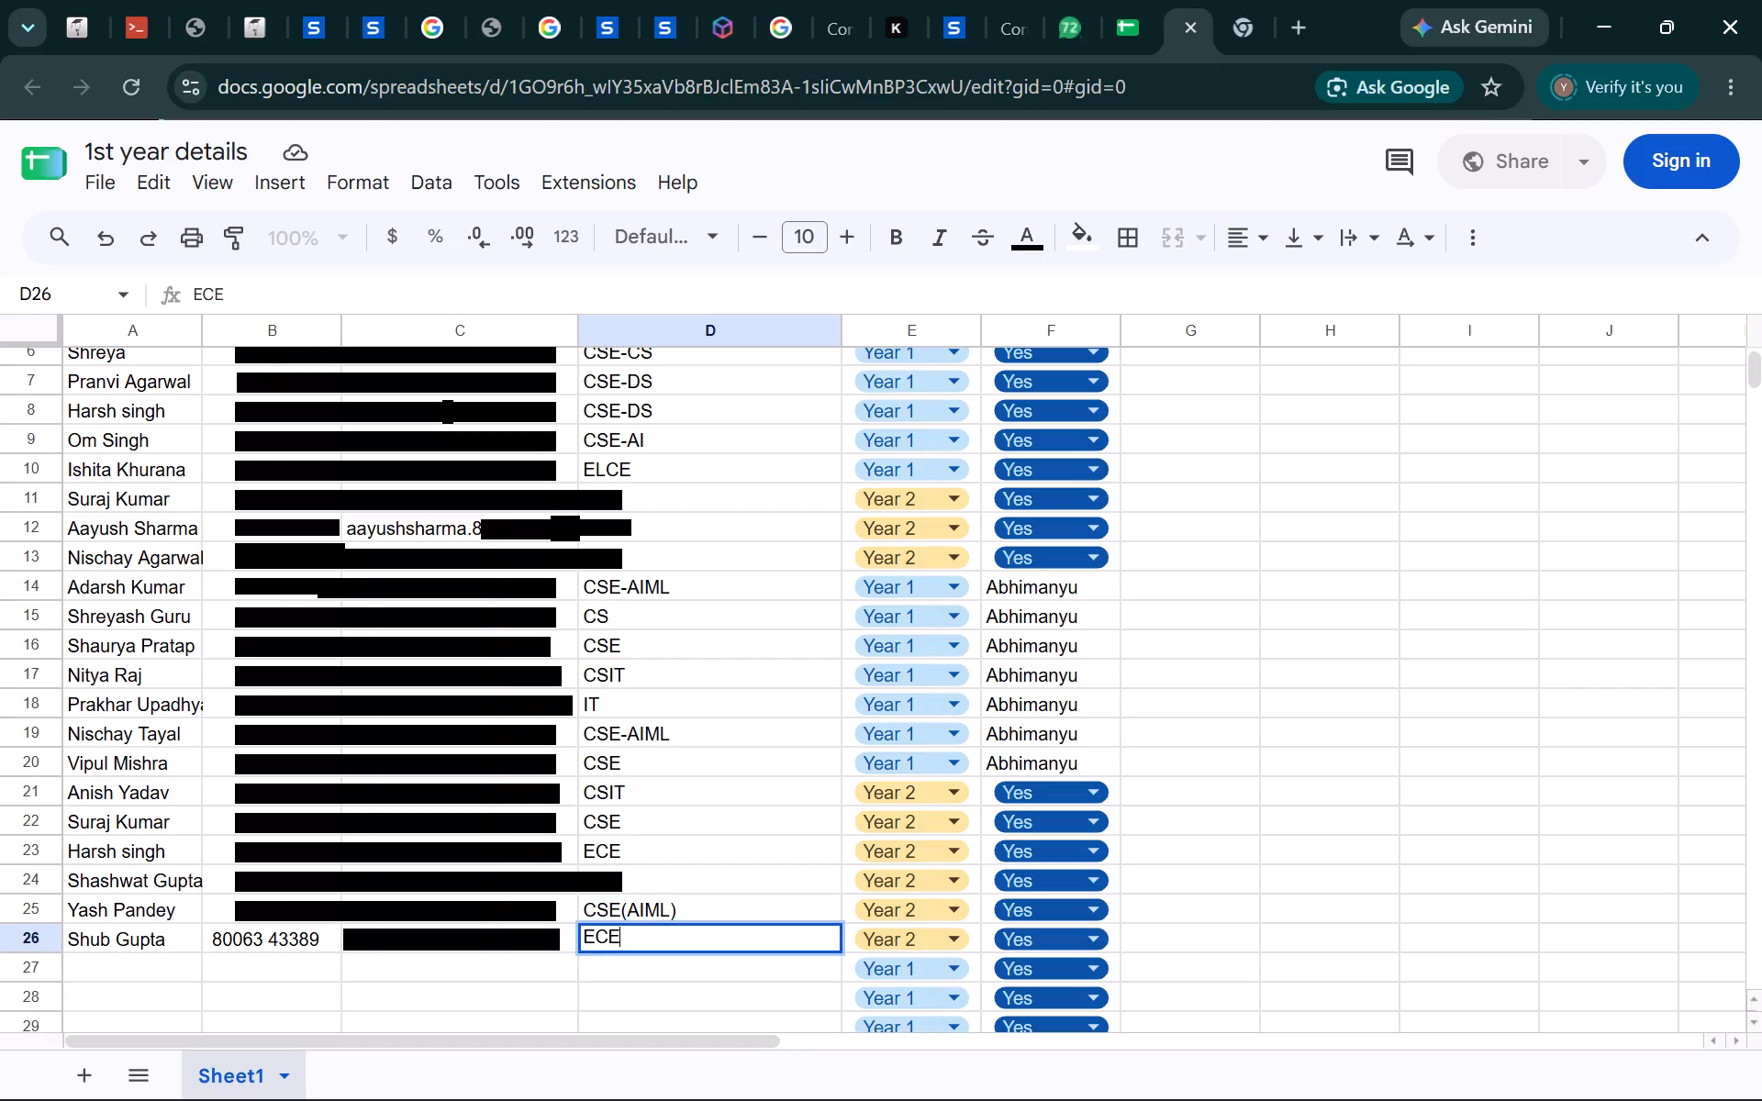
click(161, 954)
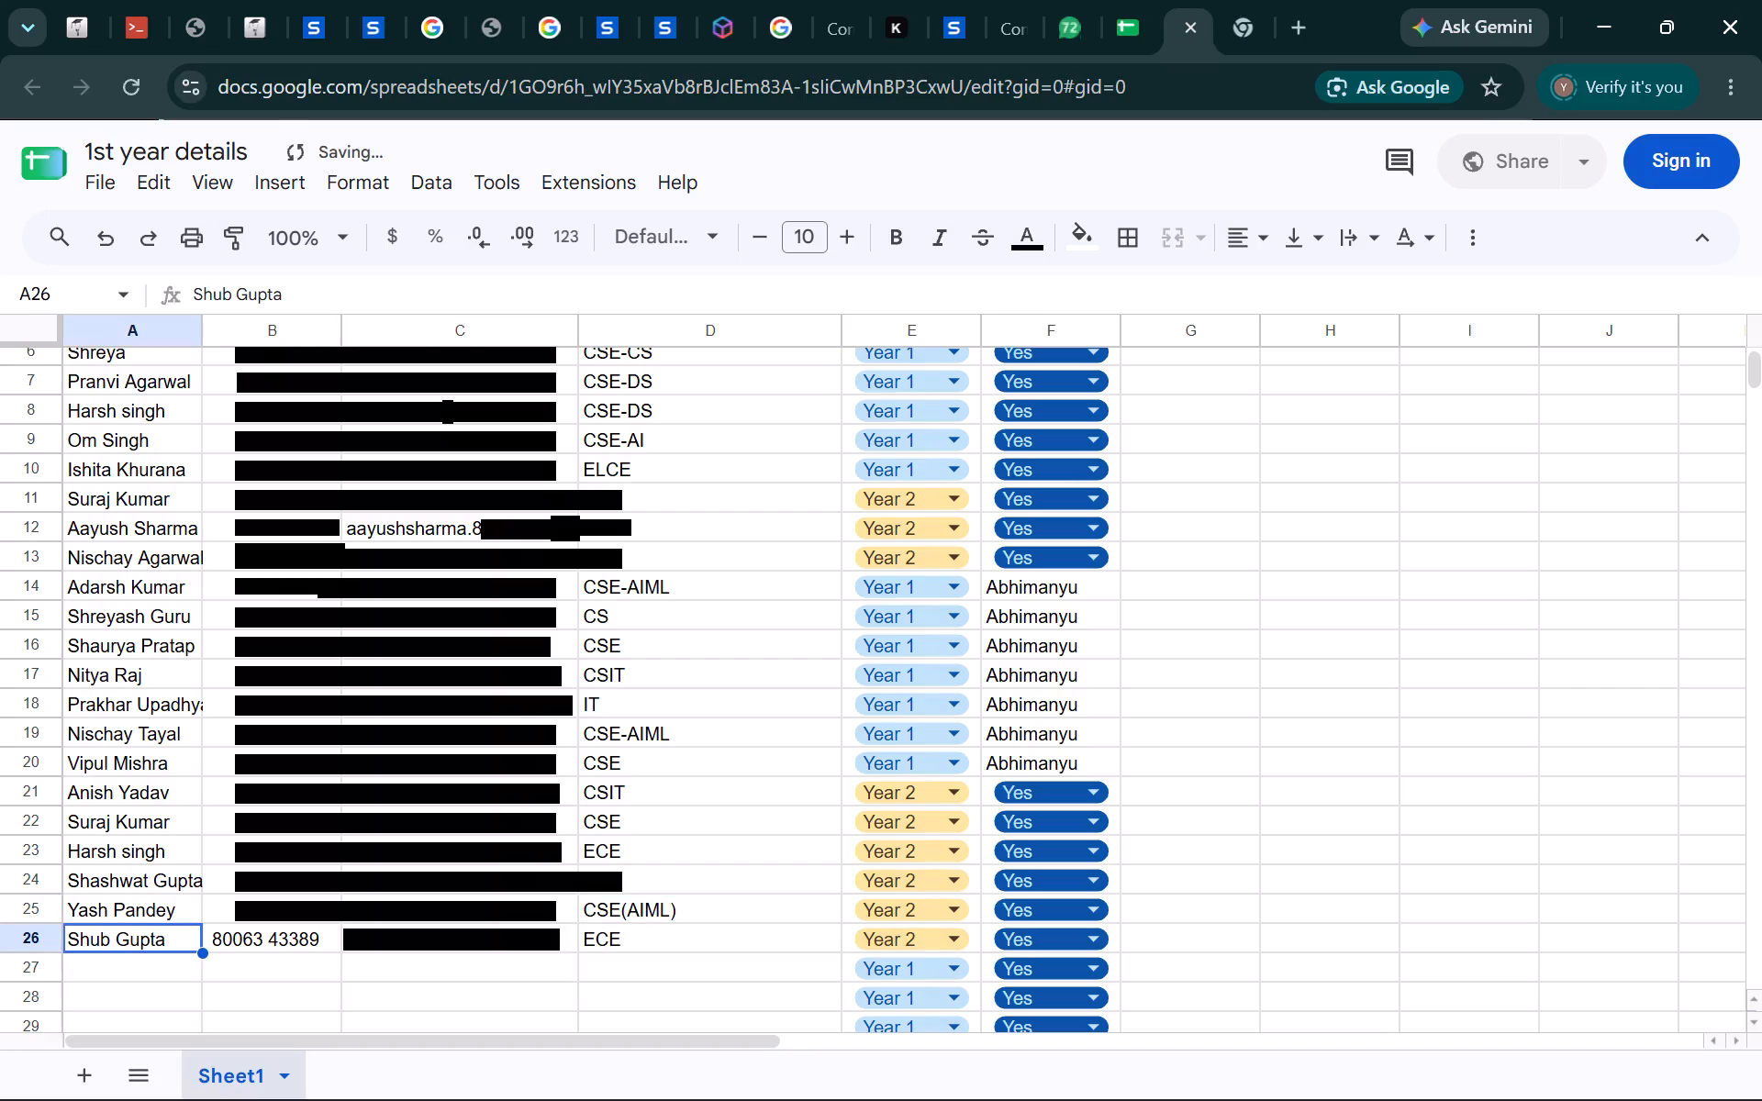
Add a new student's name in cell A27, accepting the suggested completion for "Ab".
click(160, 959)
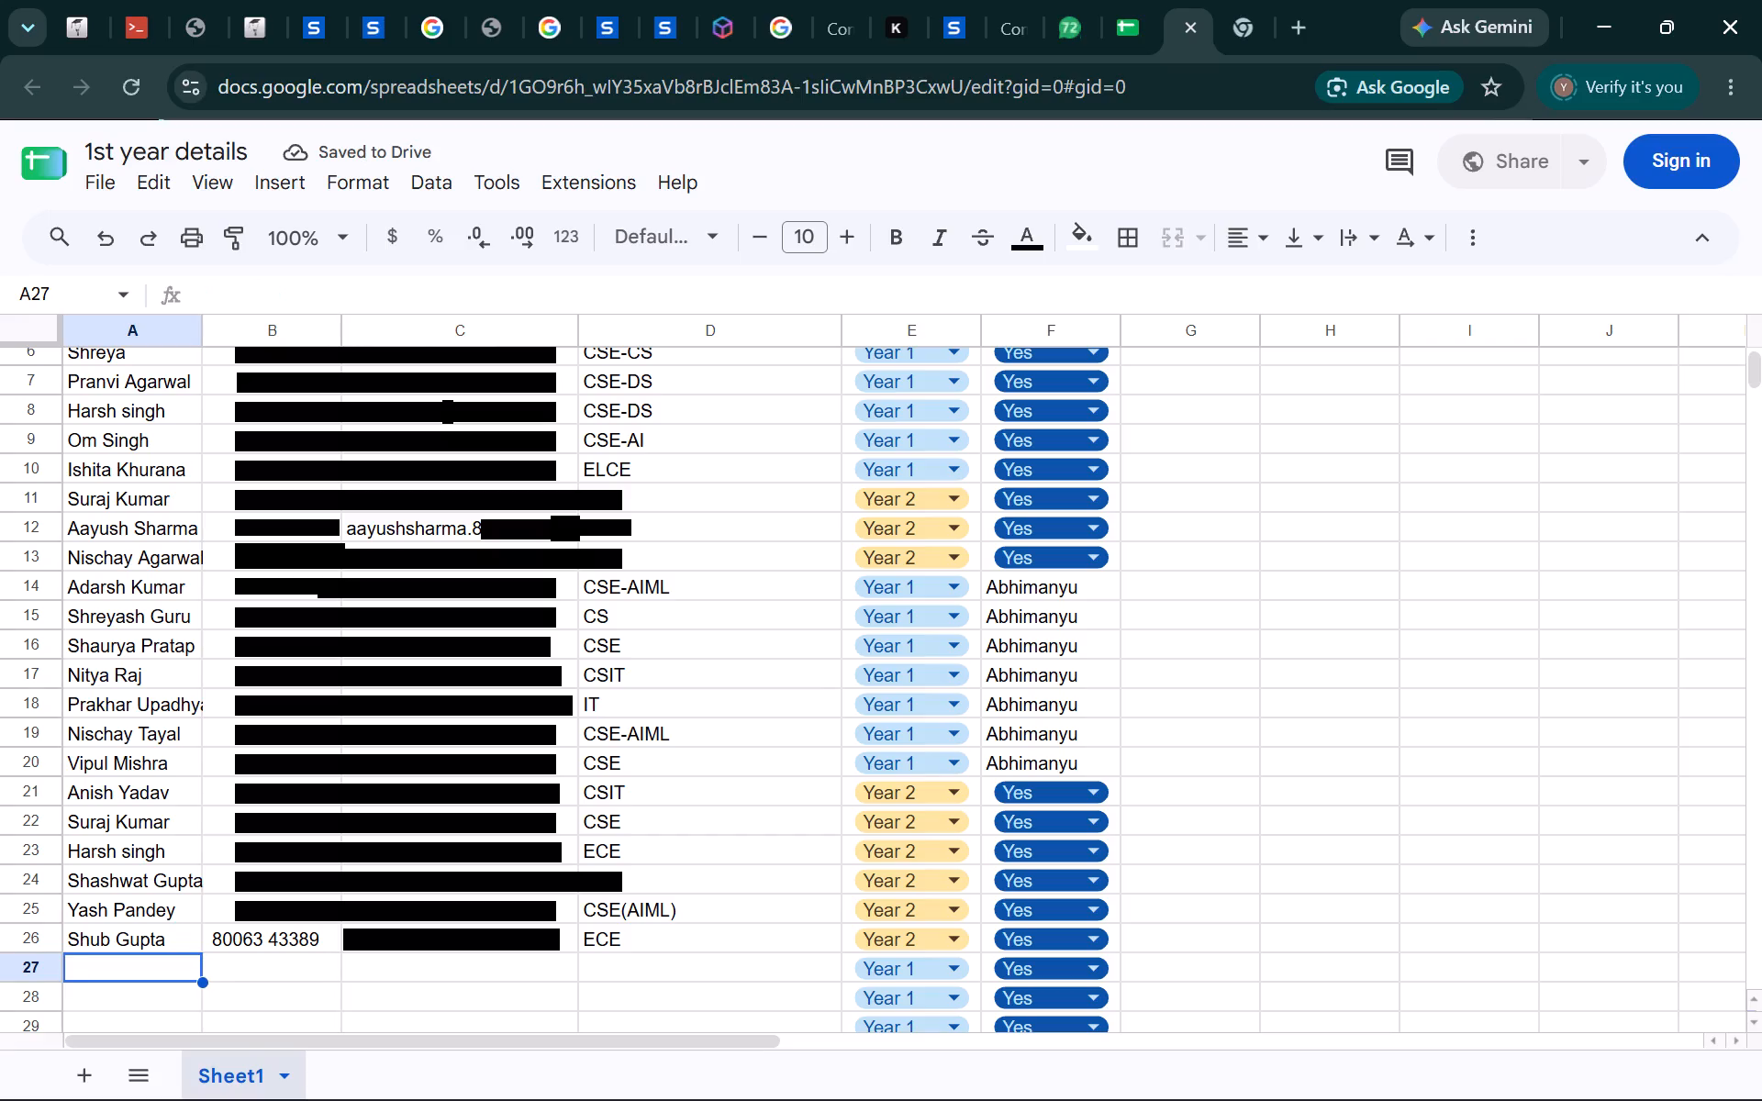
text(Ab)
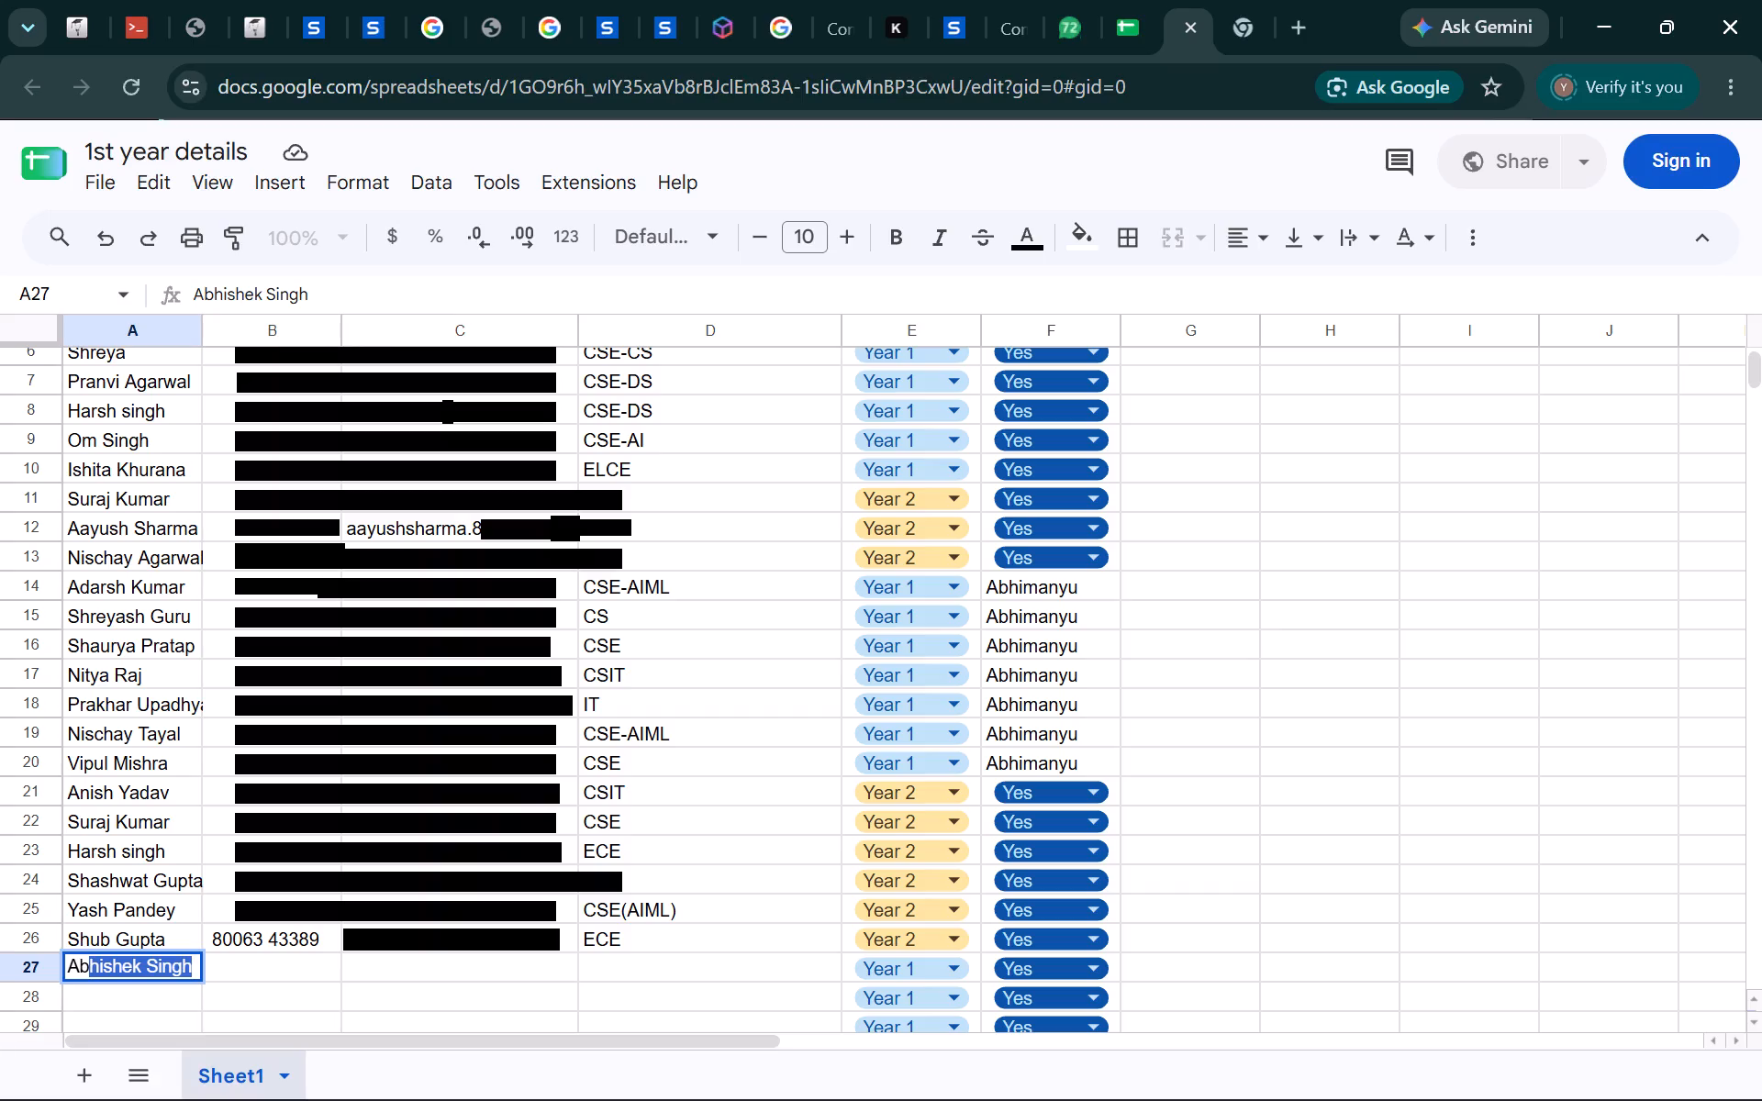
key(Return)
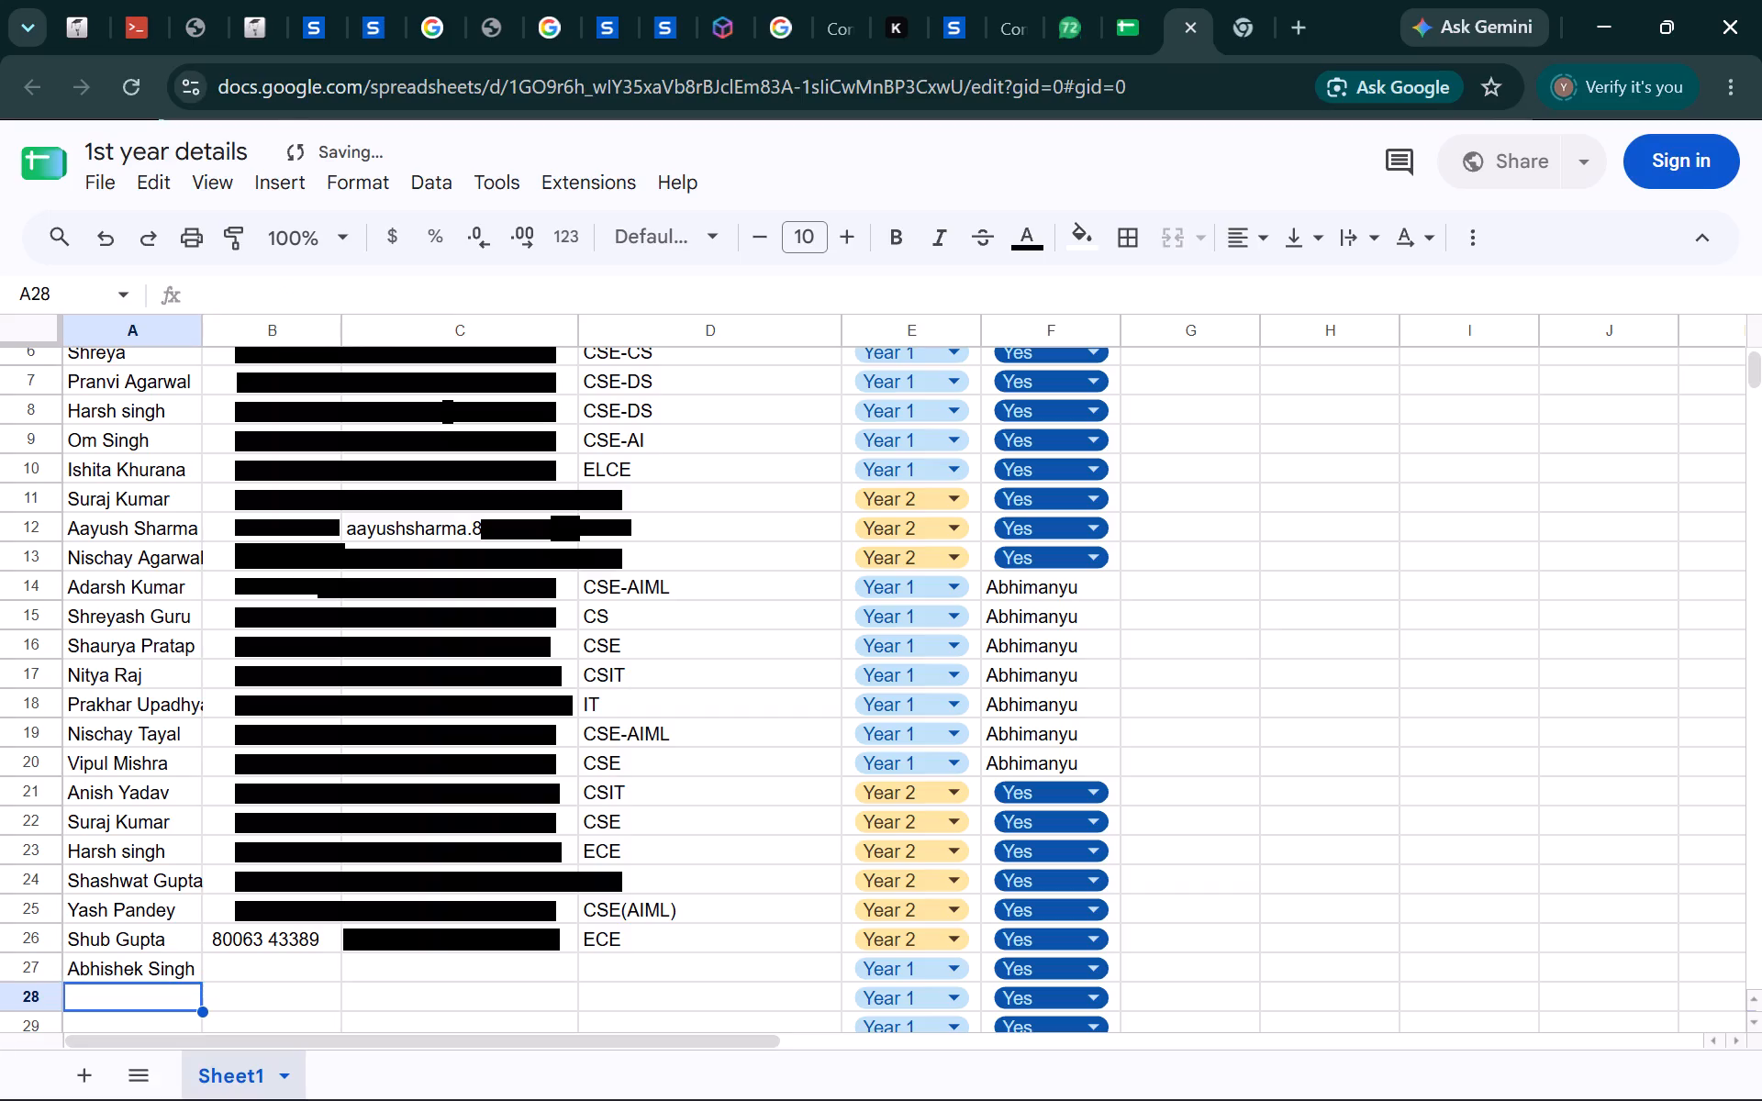
Replace the surname of the student in cell A27 with Mishra, keeping the first name.
click(179, 961)
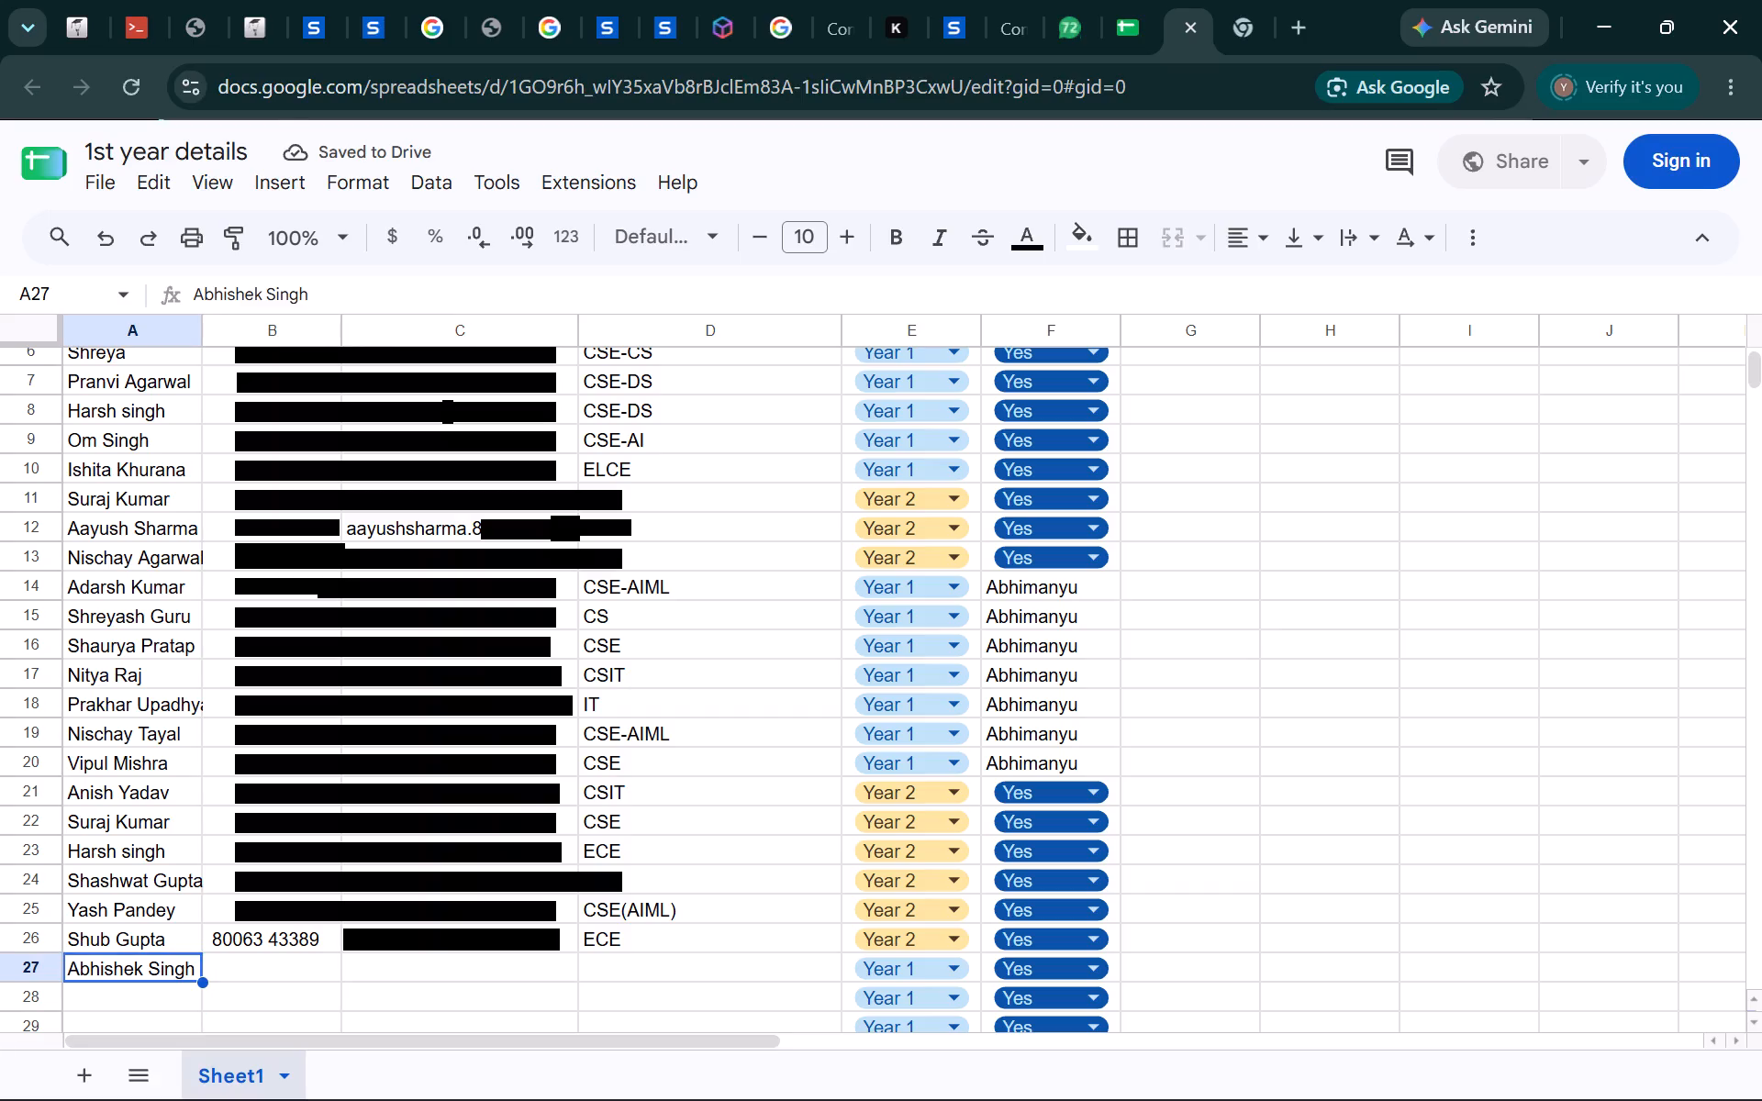
double_click(192, 964)
key(BackSpace)
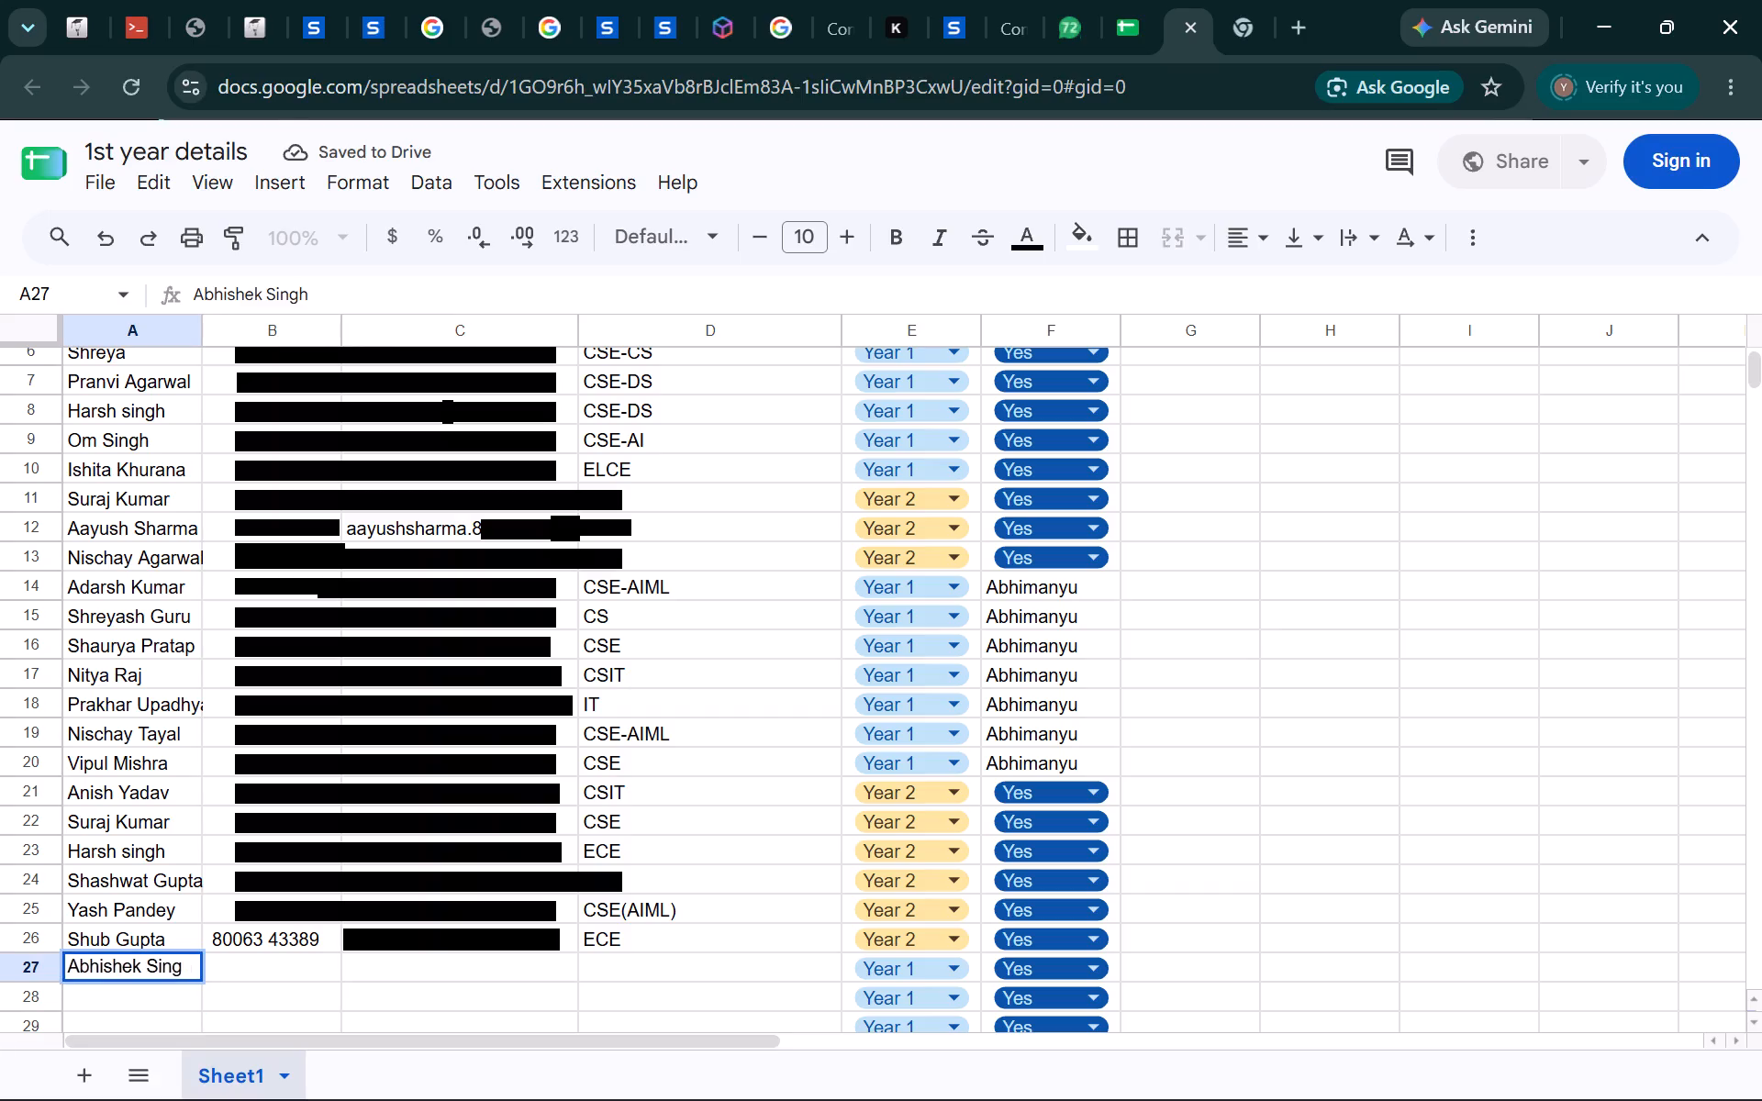
key(BackSpace)
key(BackSpace)
key(BackSpace)
key(BackSpace)
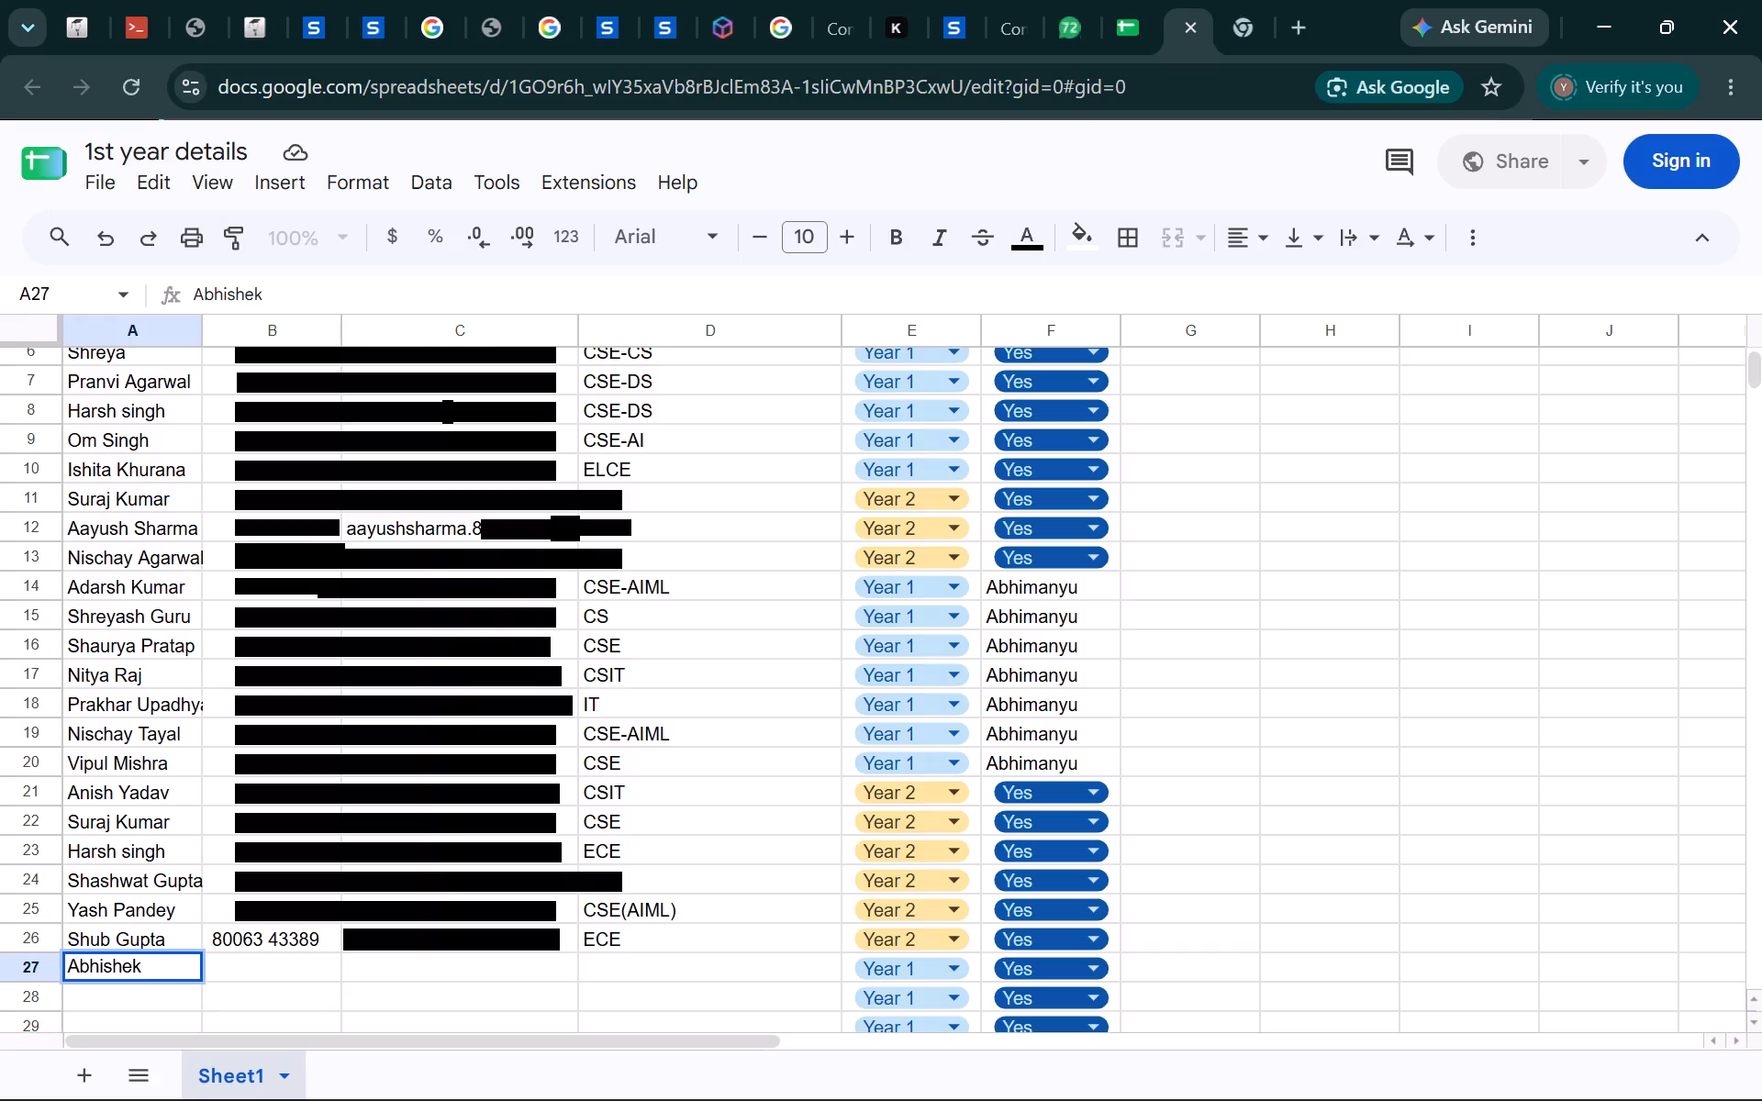
text(Mishra)
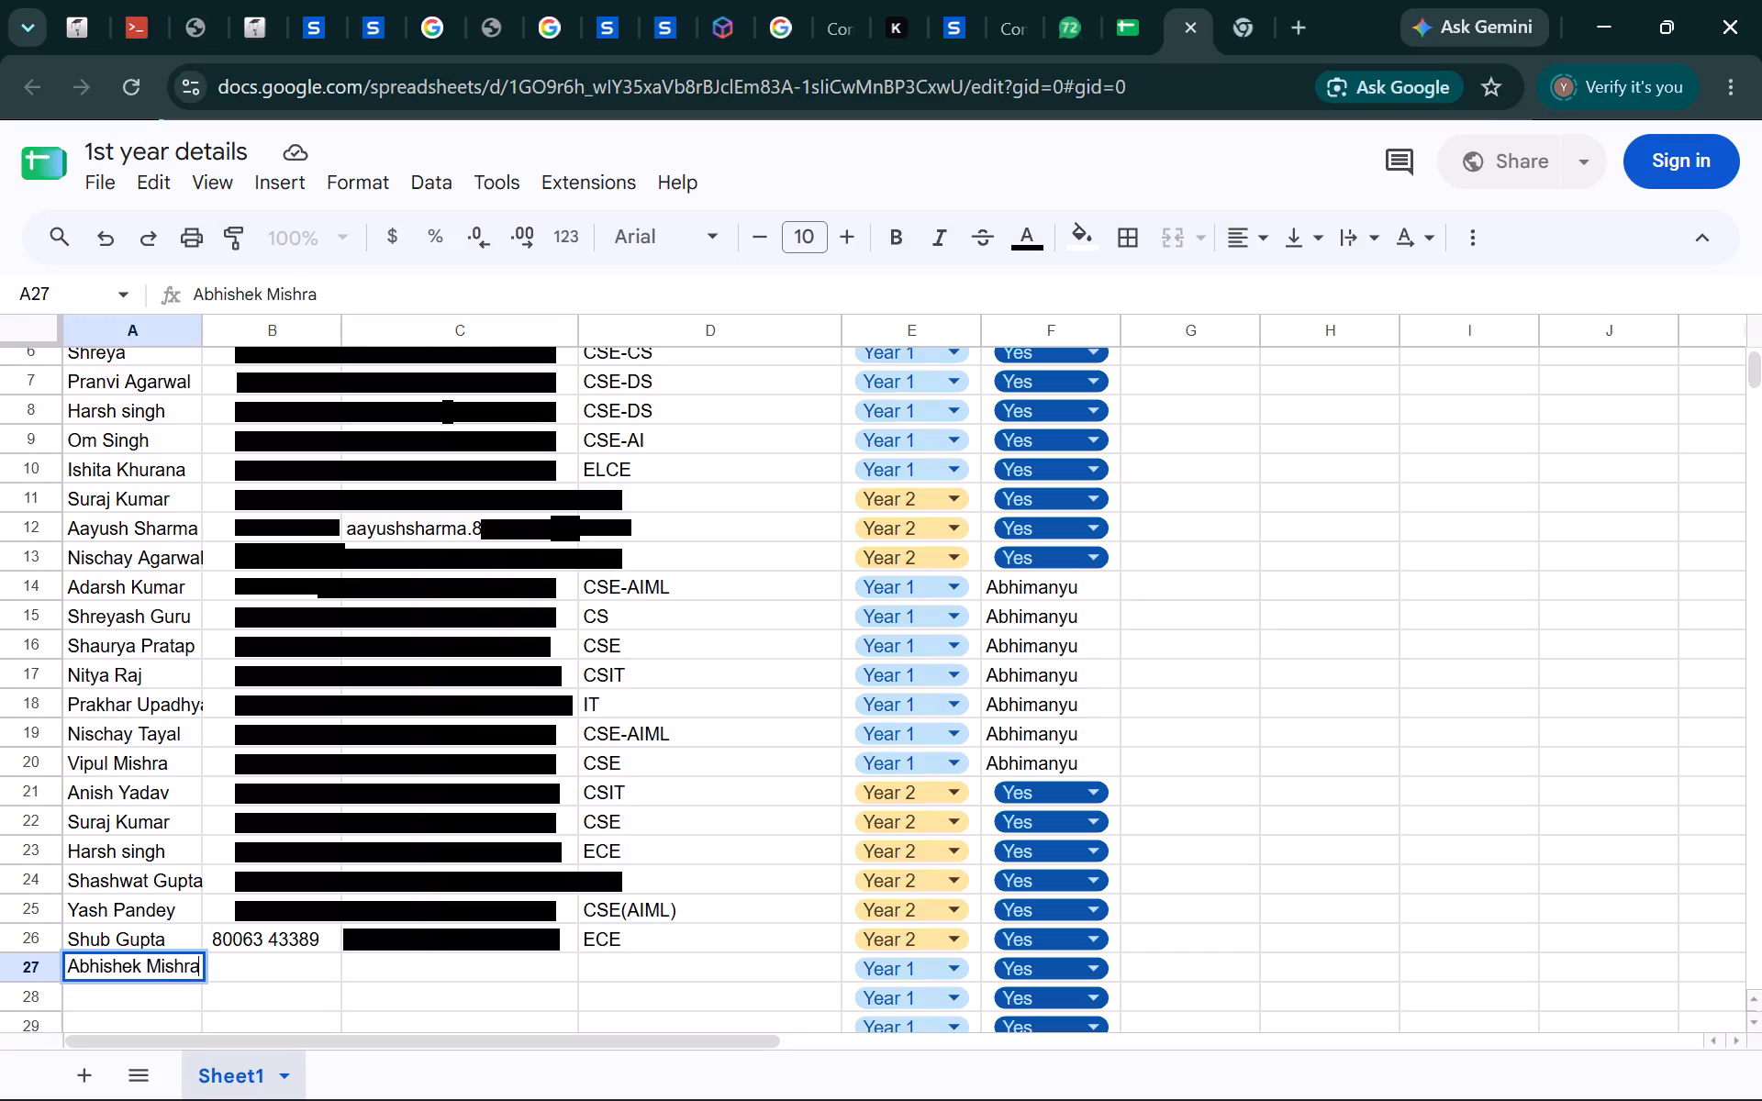
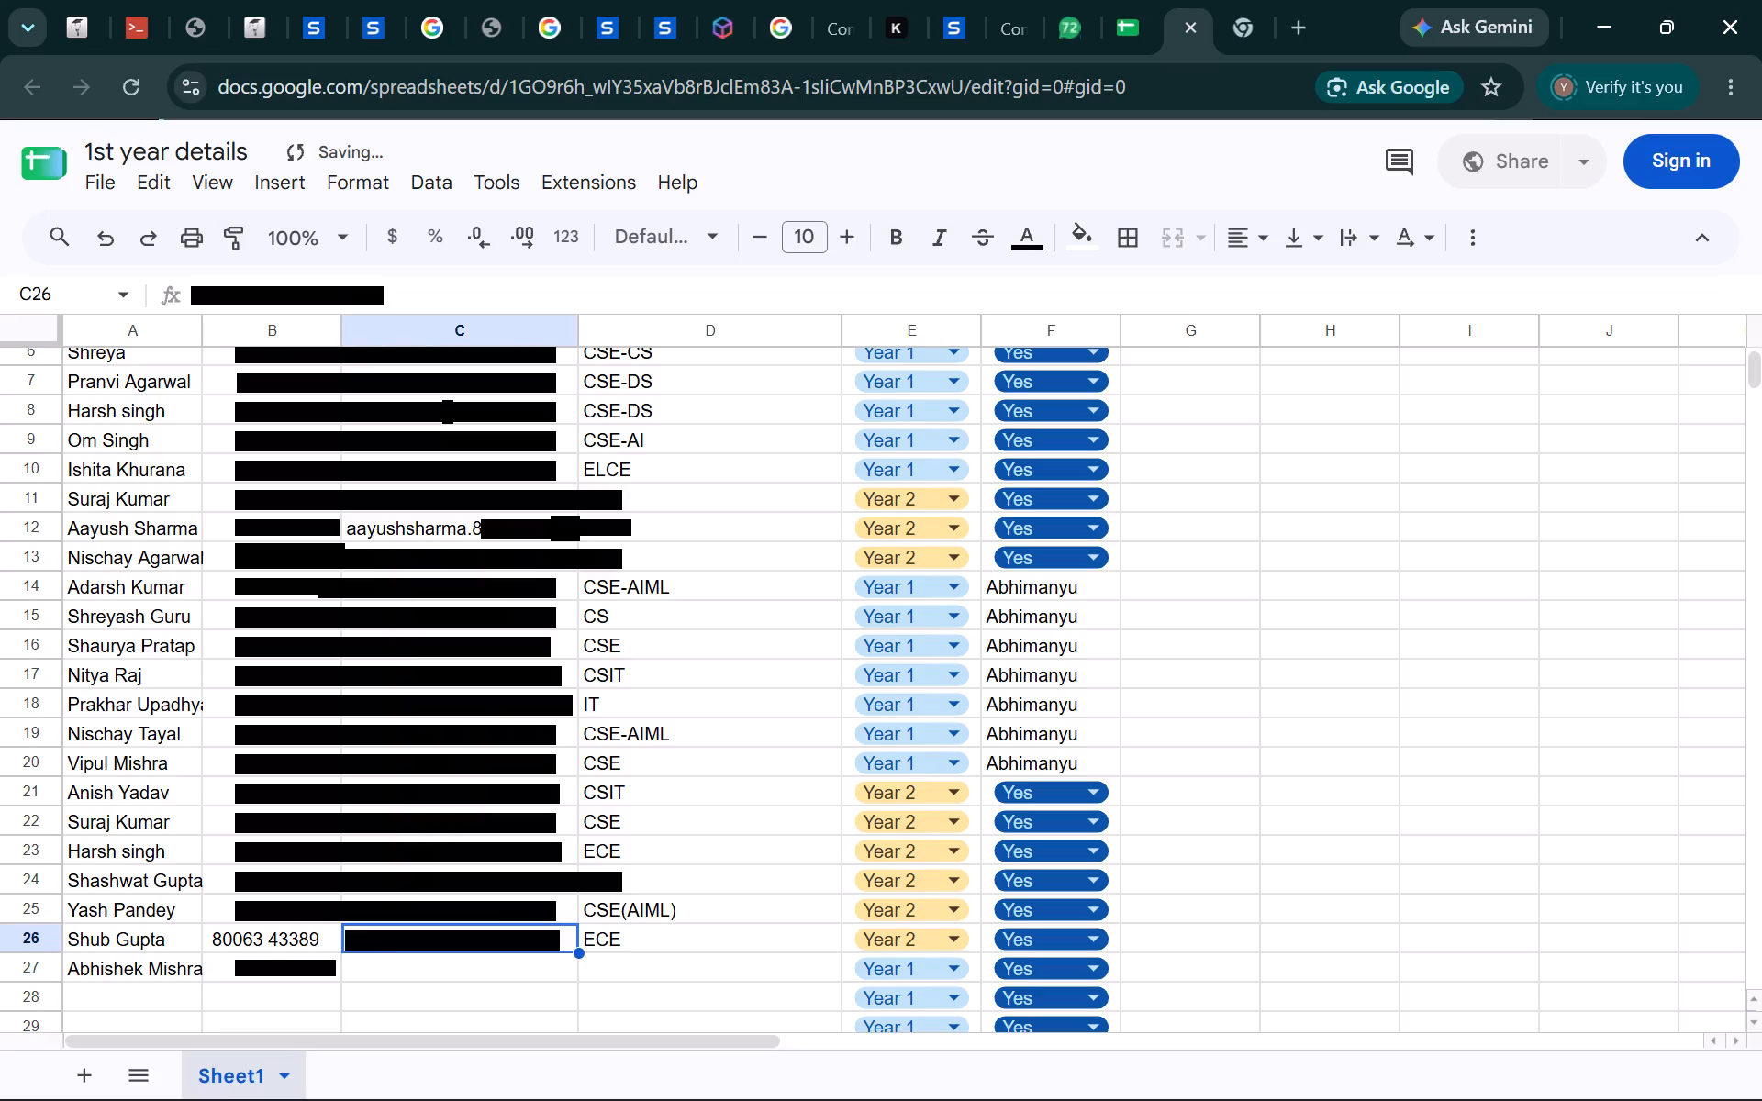
Enter the student's e-mail address in cell C27.
click(454, 965)
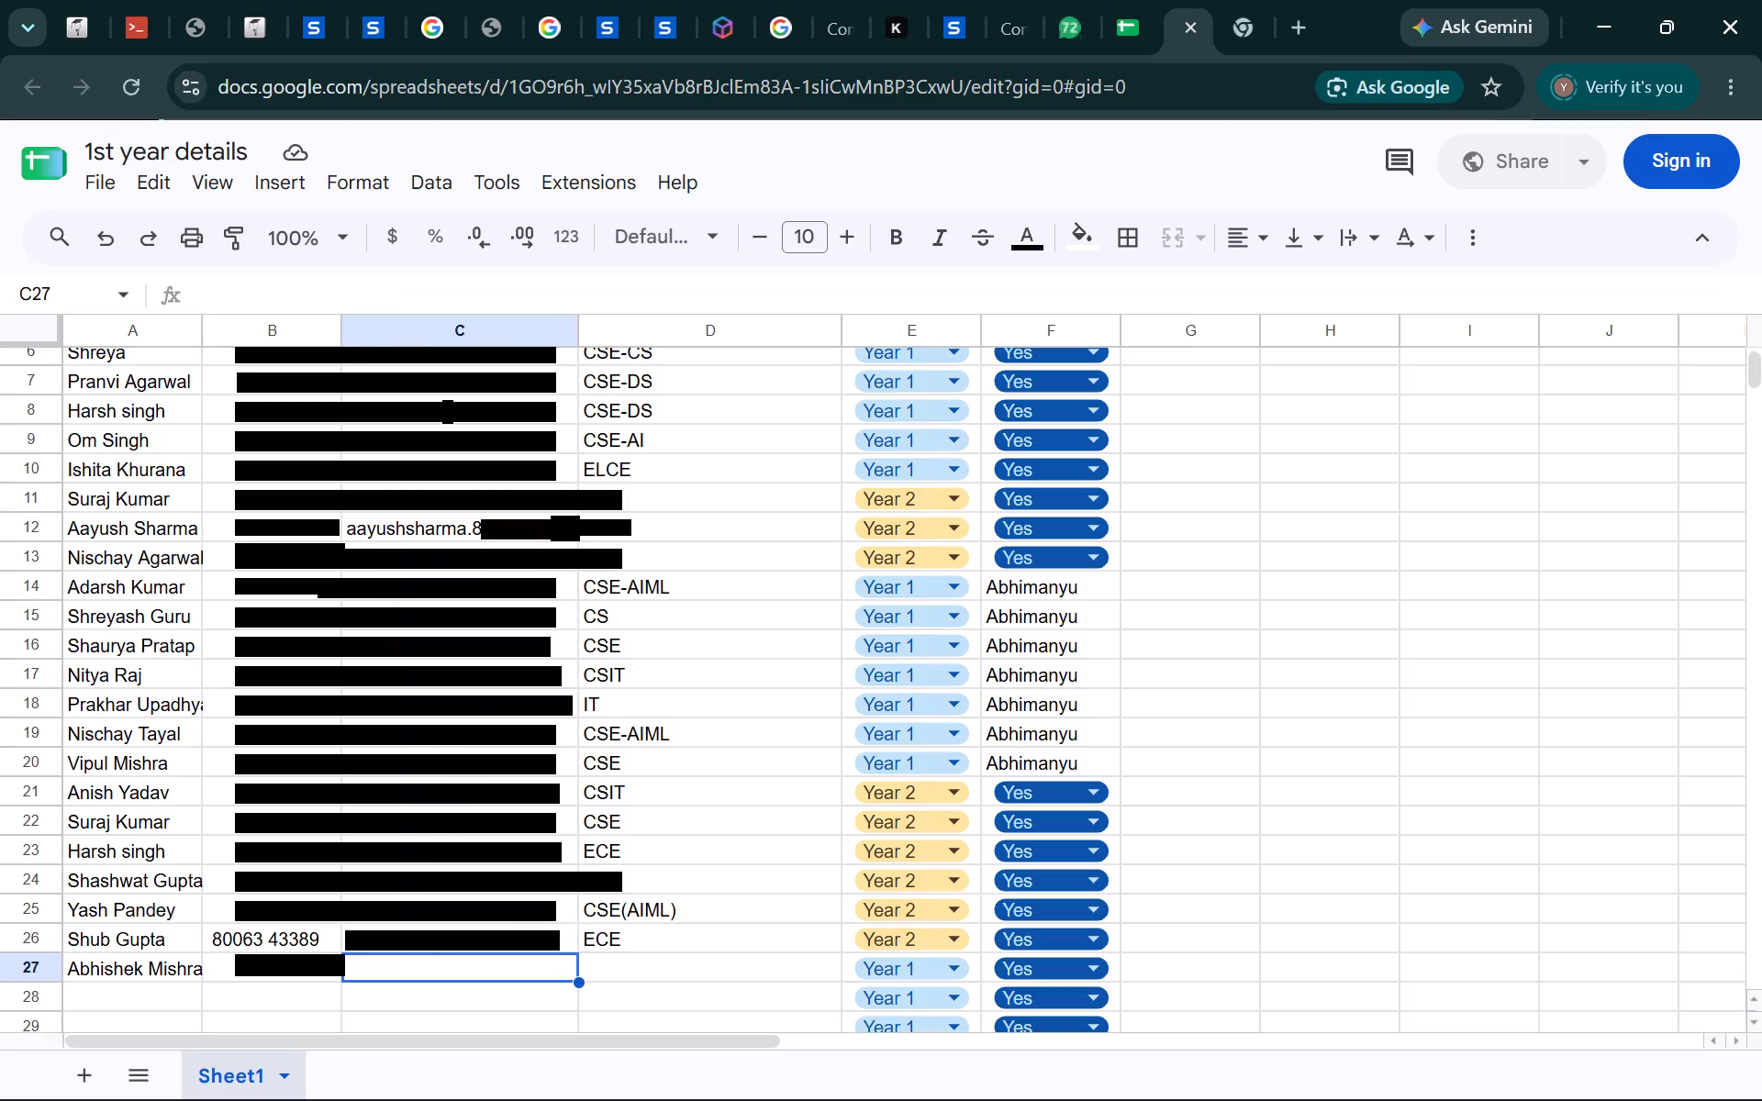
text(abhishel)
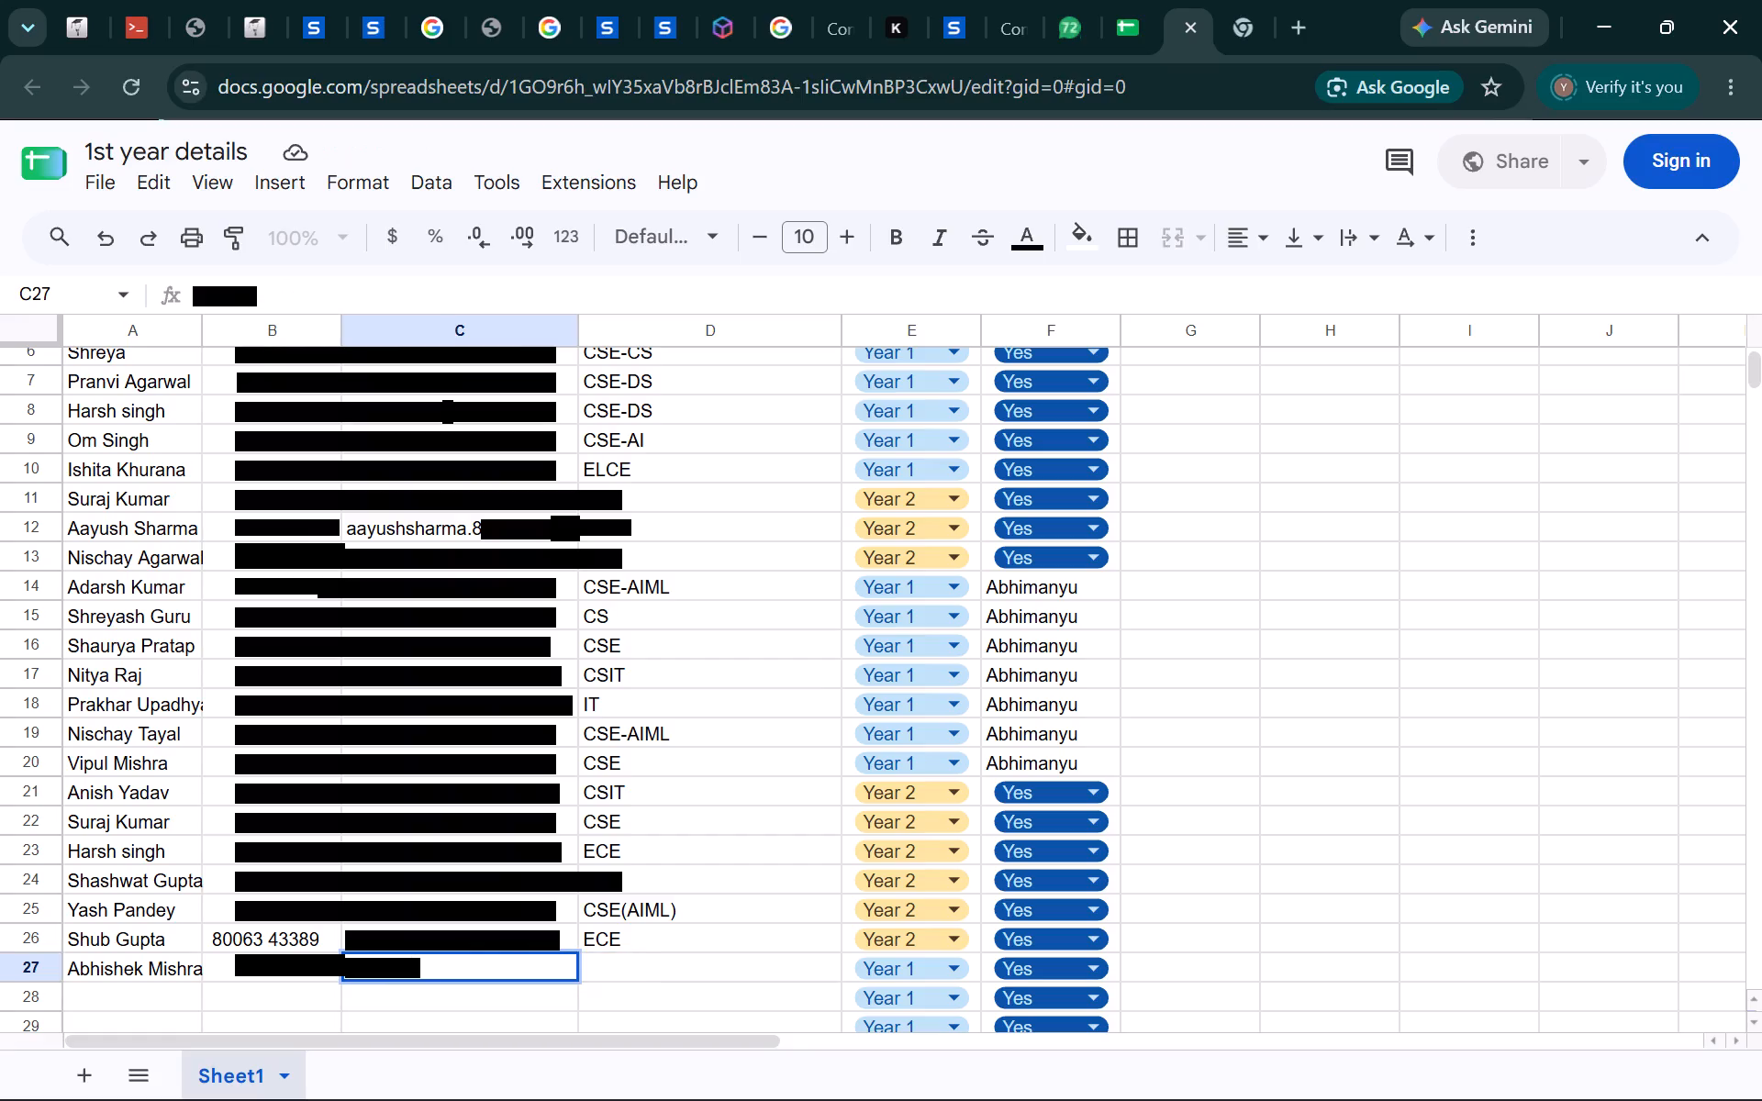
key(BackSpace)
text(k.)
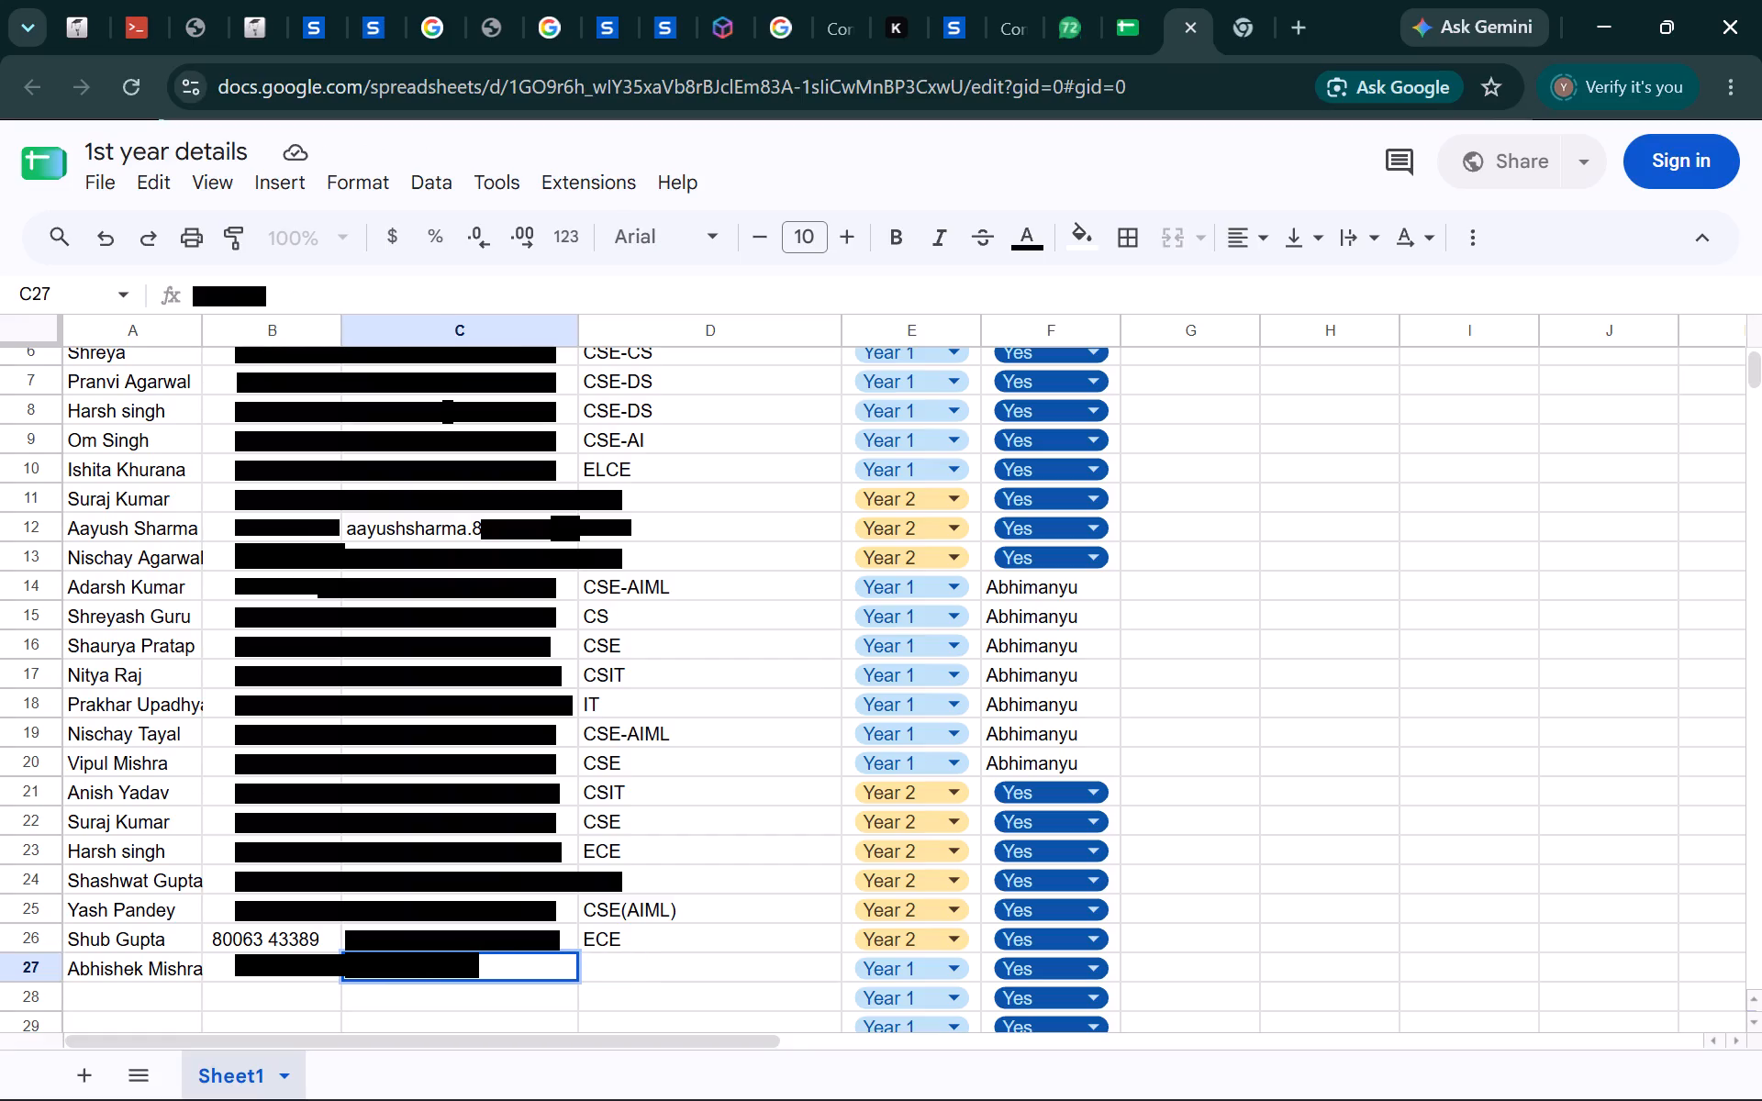
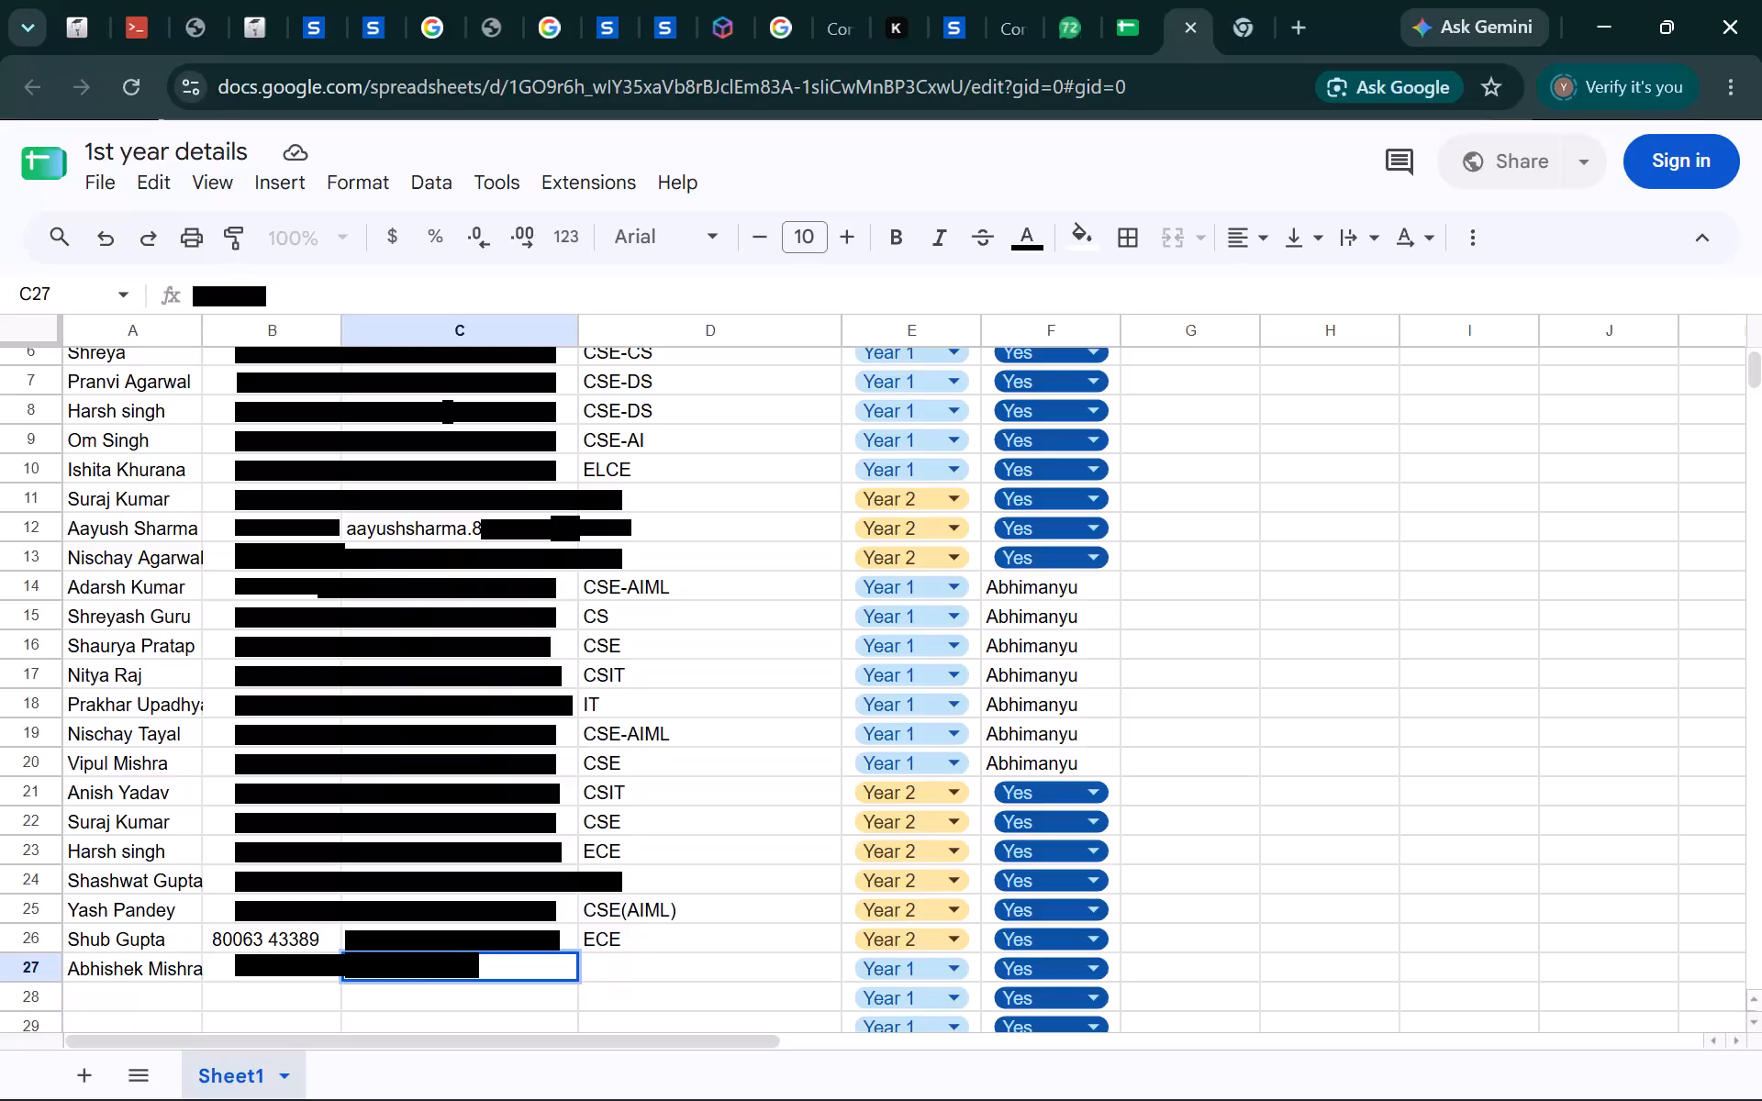
Enter ElCE as the branch of the student in row 27, with a lowercase l as the second letter.
click(636, 961)
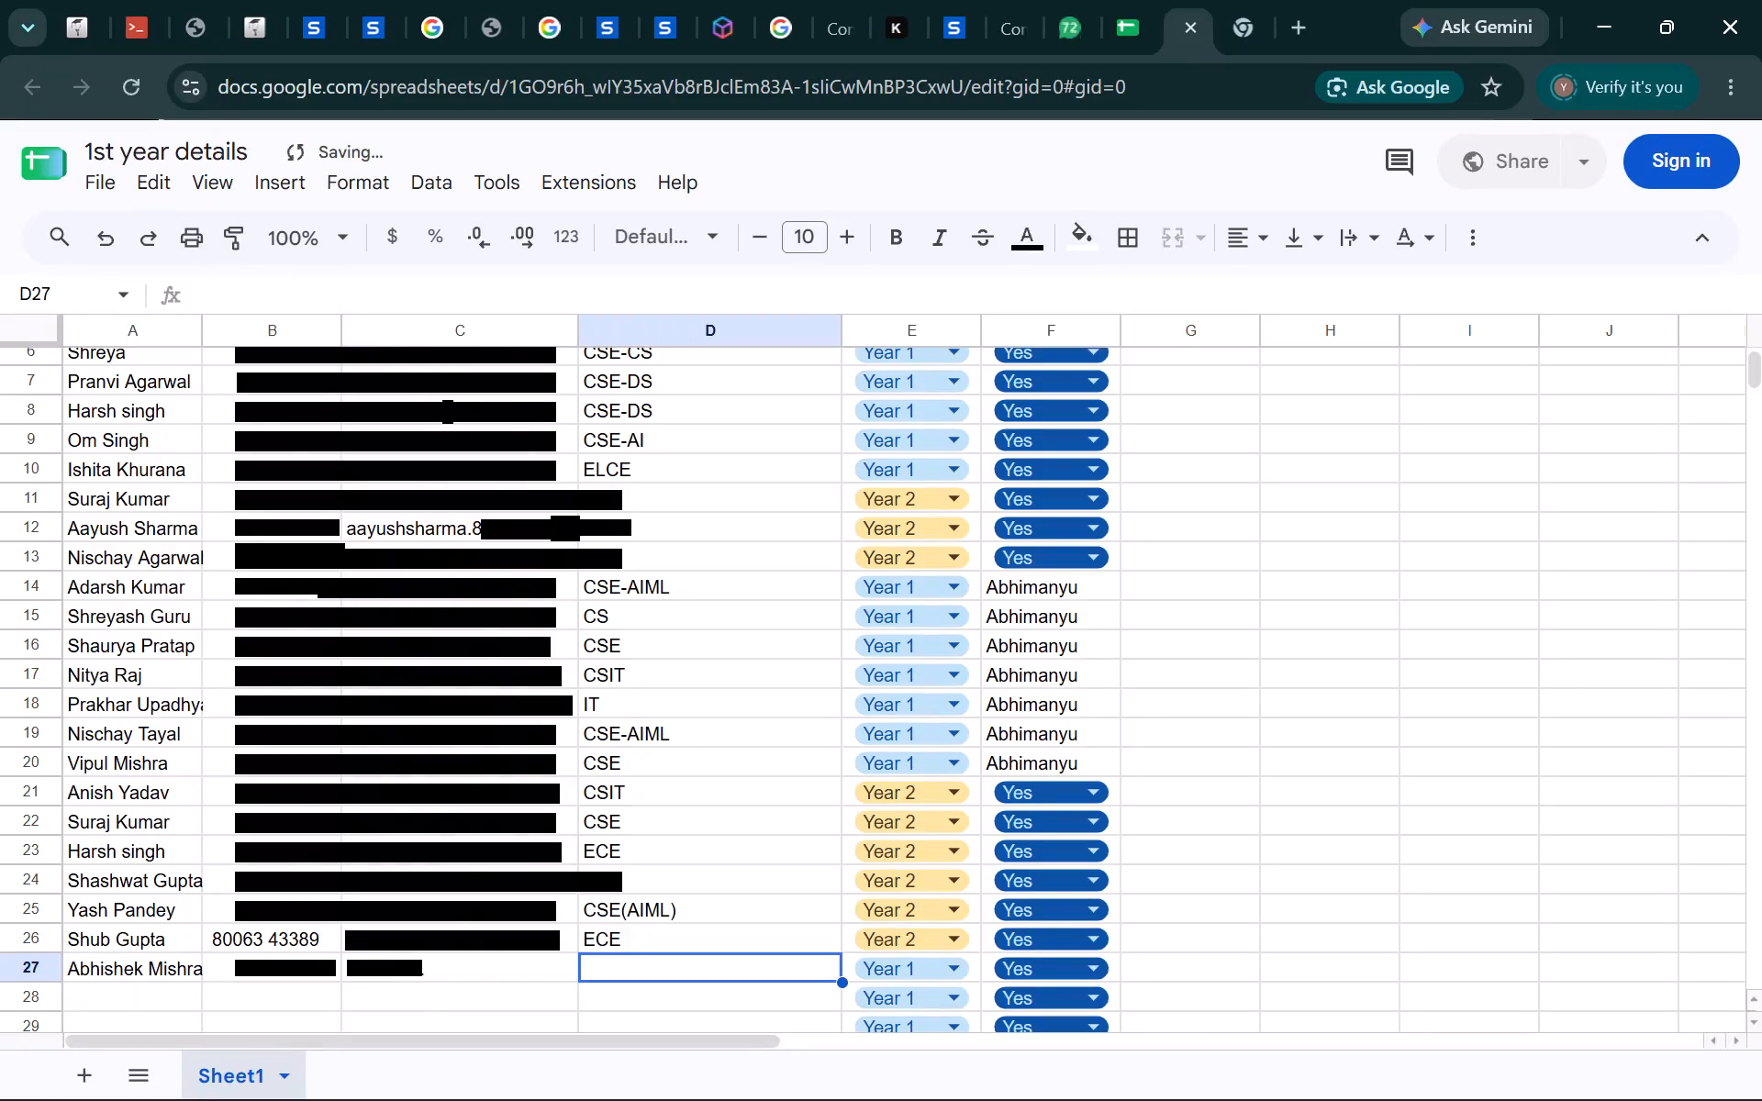
click(524, 968)
click(613, 970)
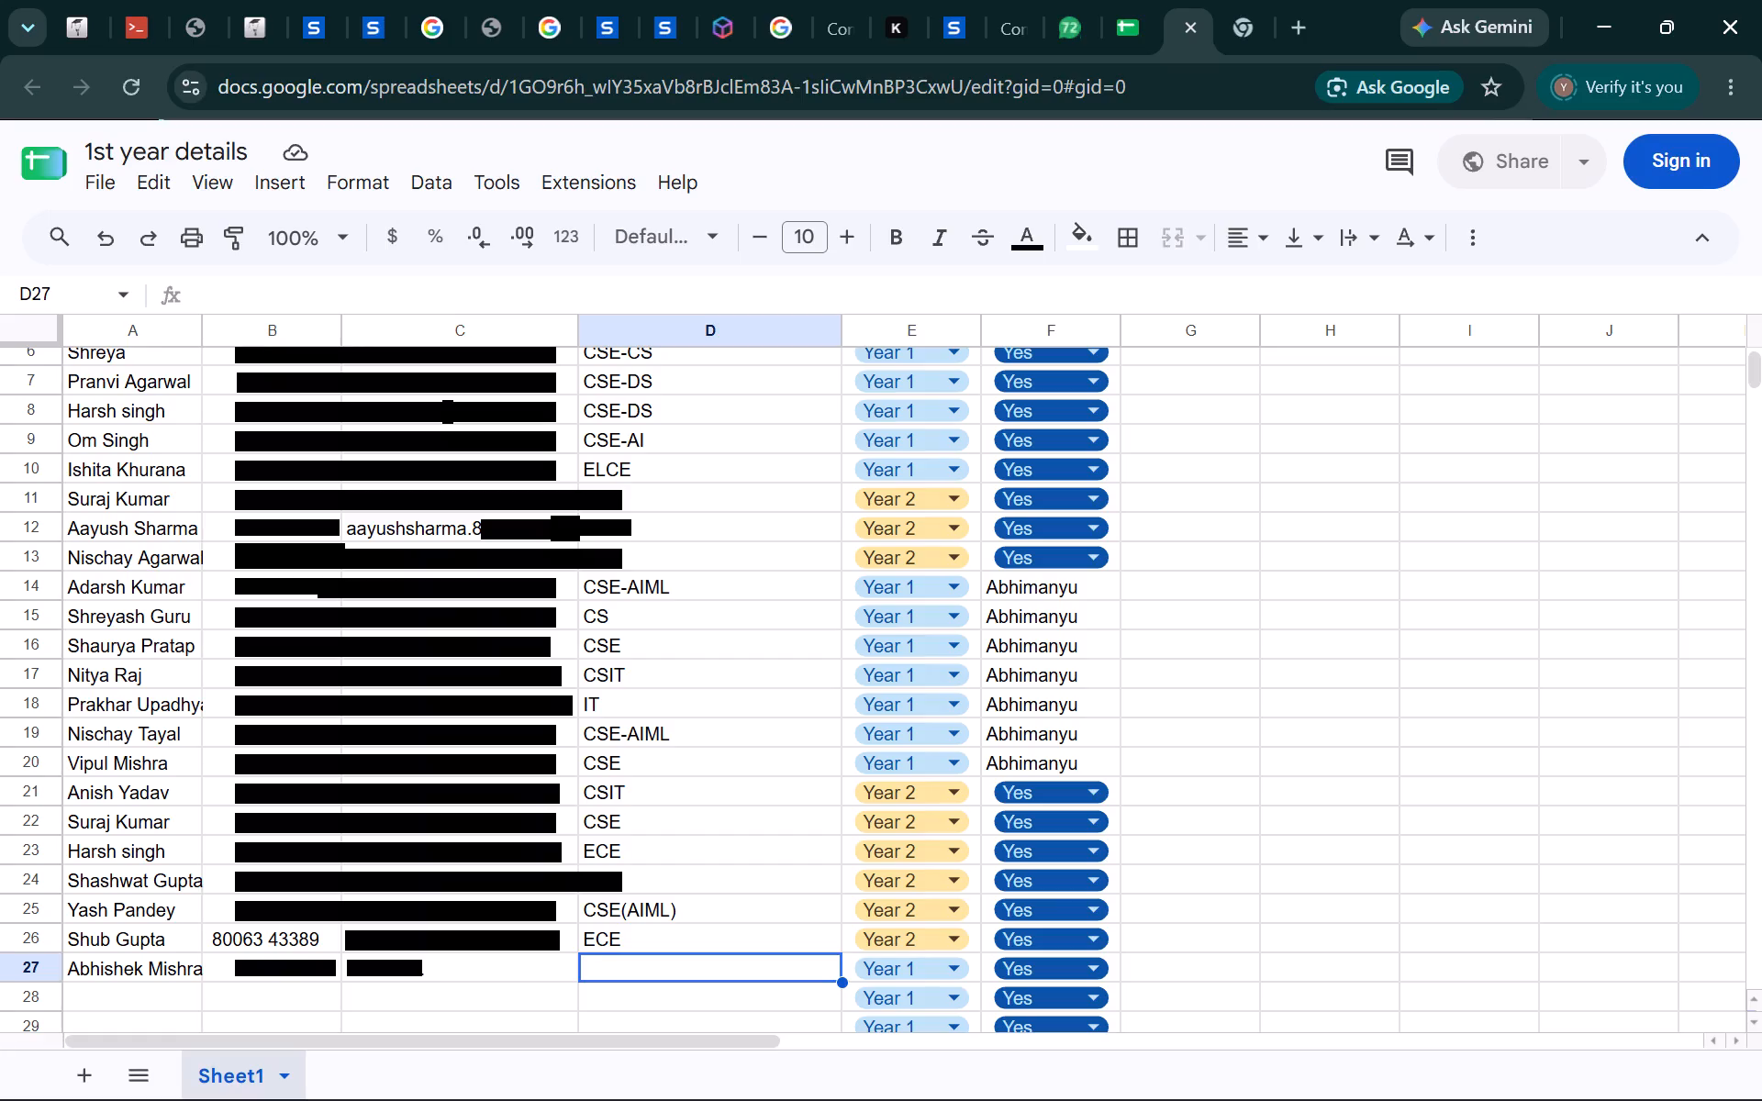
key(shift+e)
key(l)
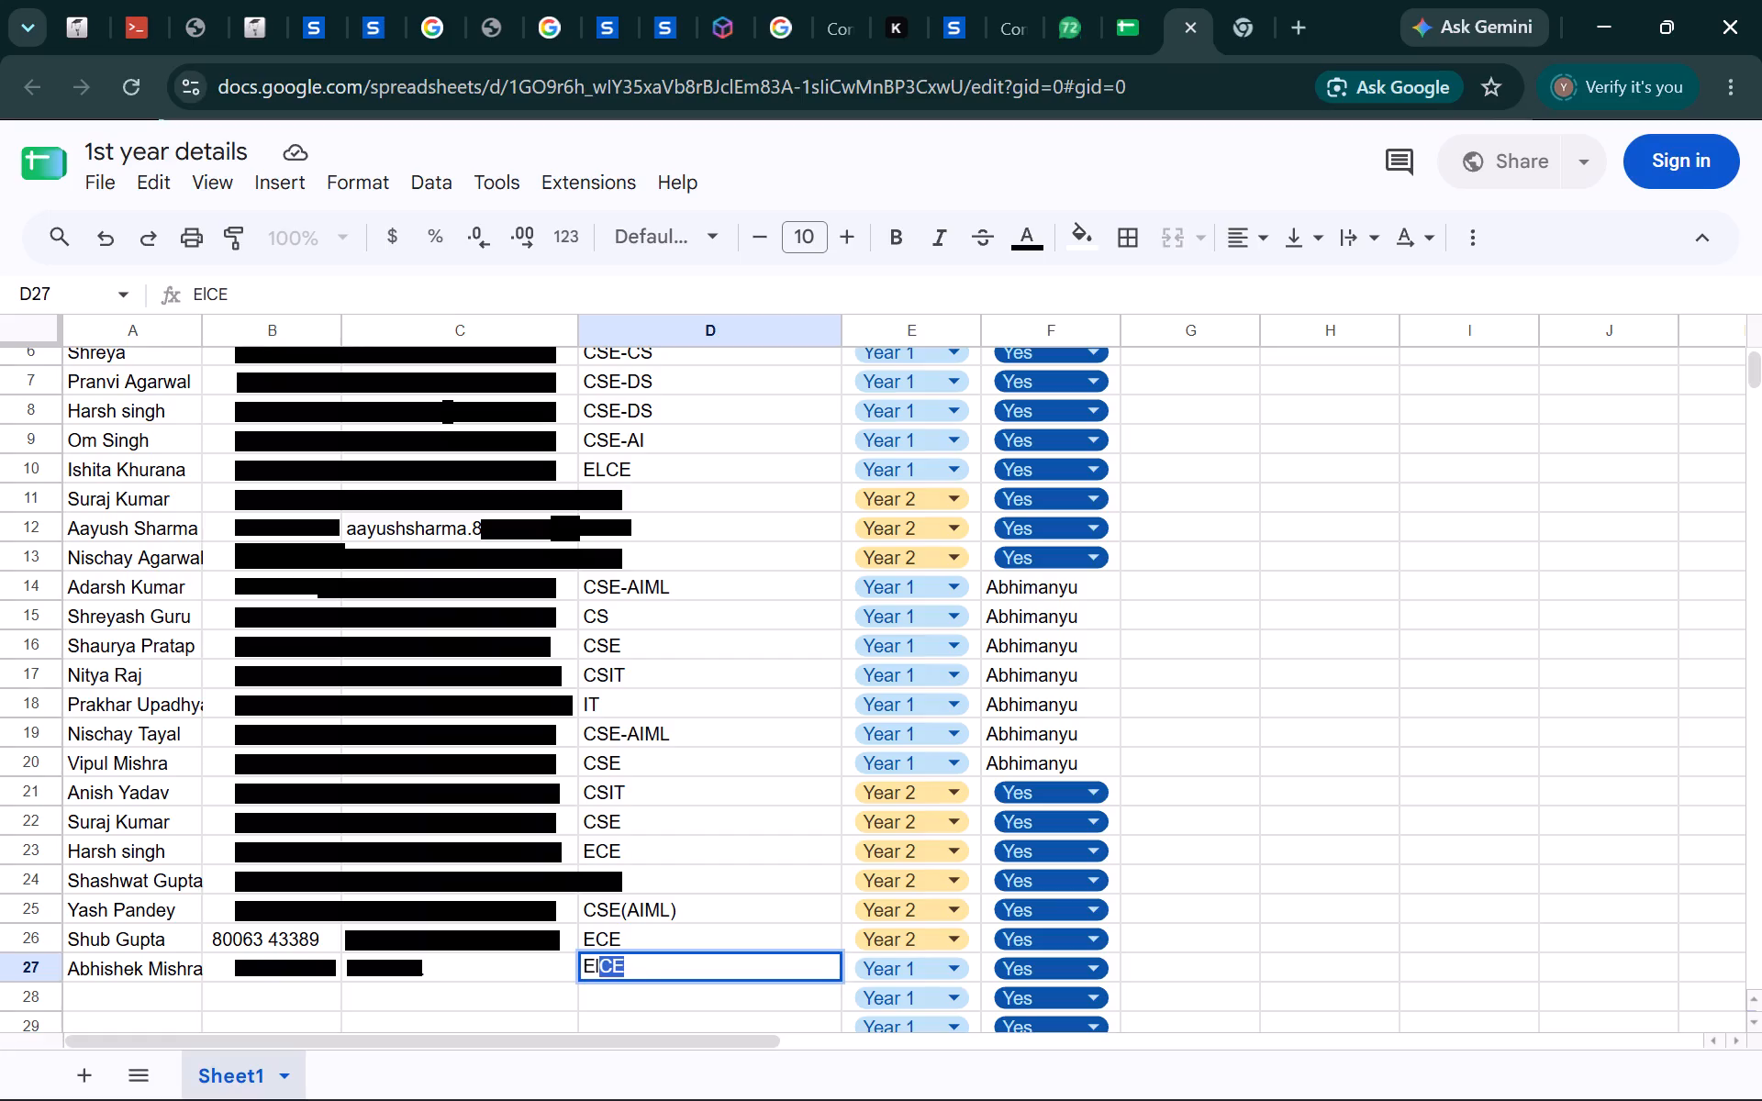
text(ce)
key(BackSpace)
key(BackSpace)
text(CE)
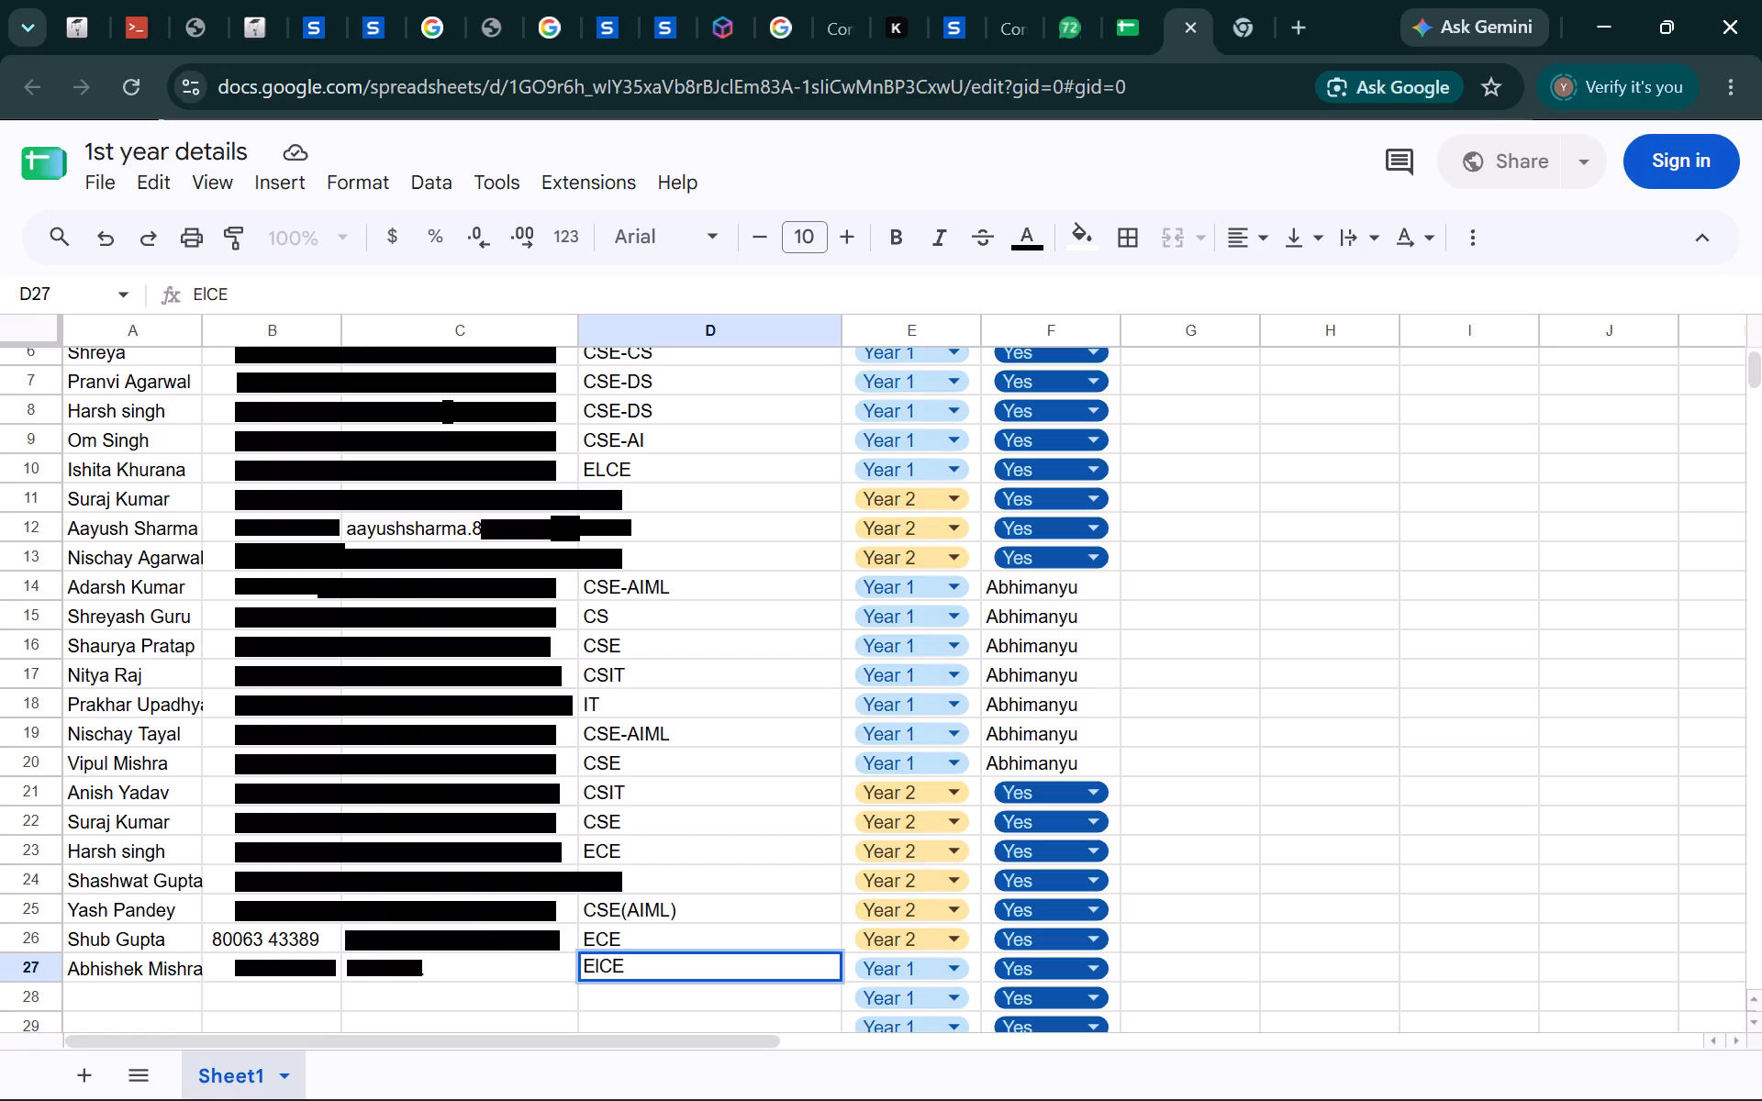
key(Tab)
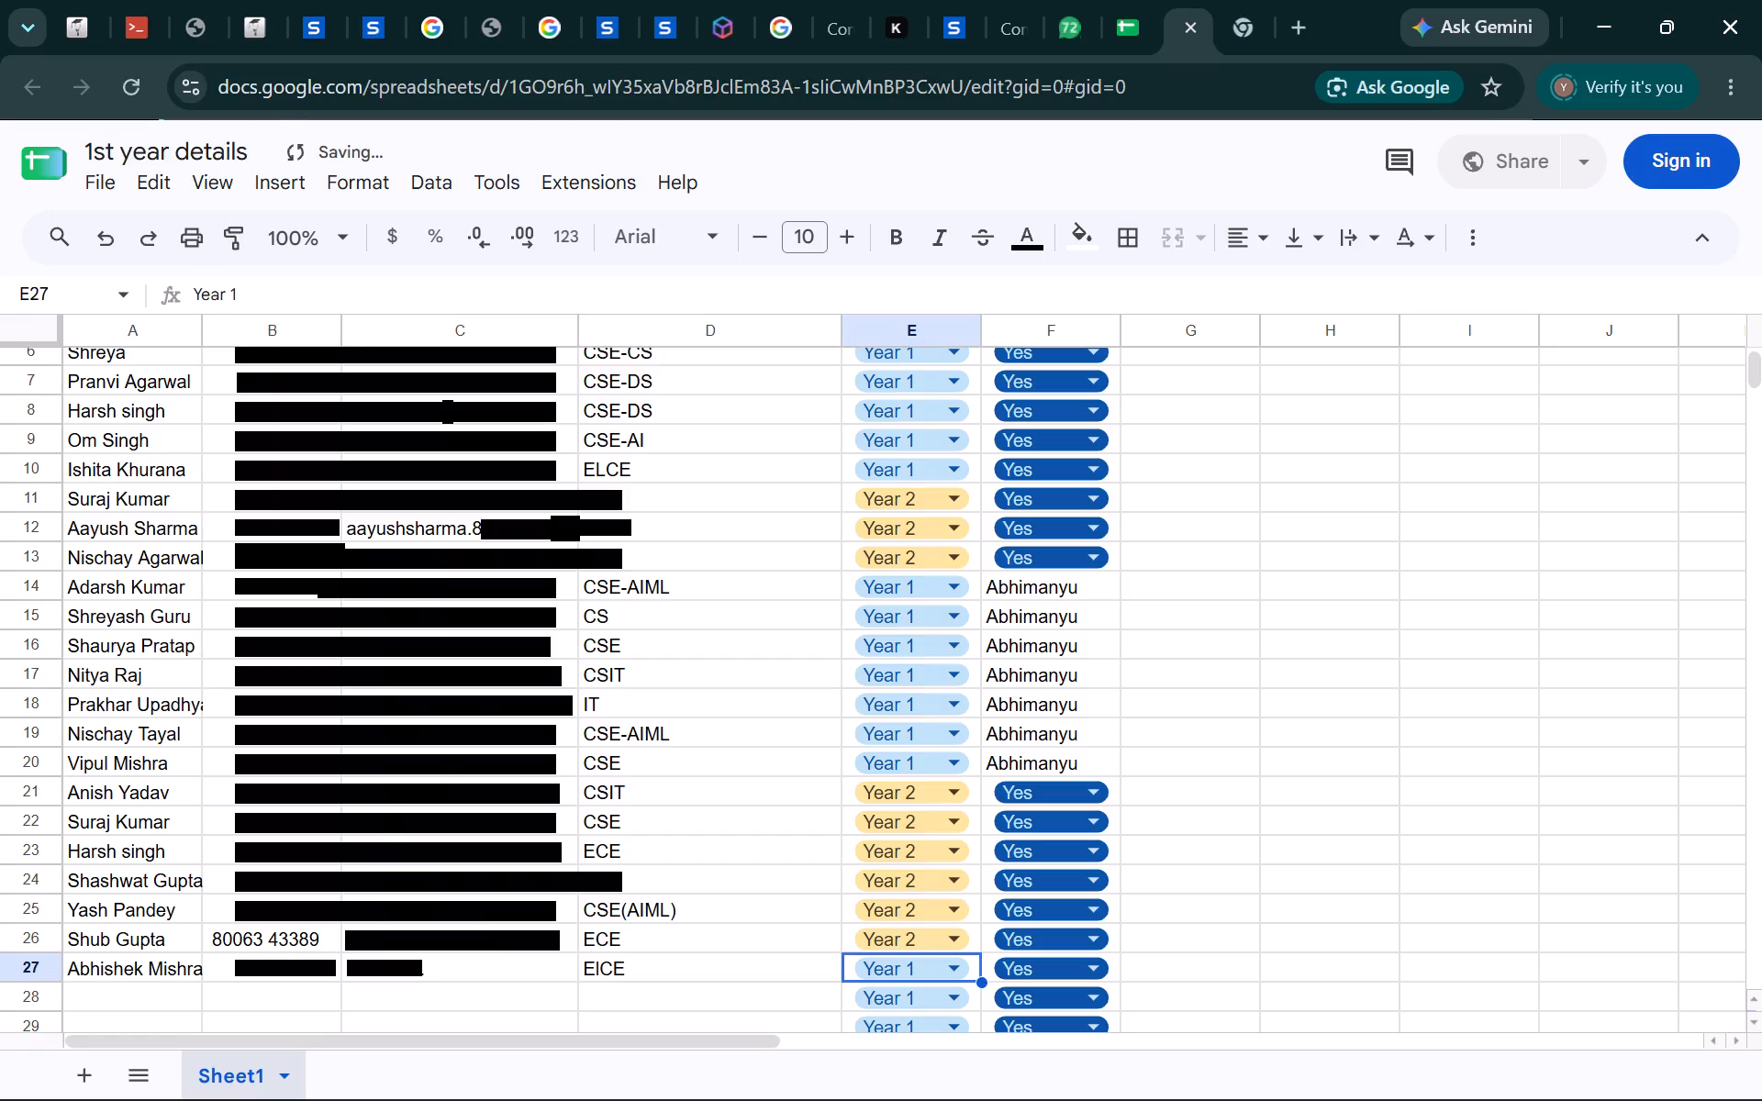
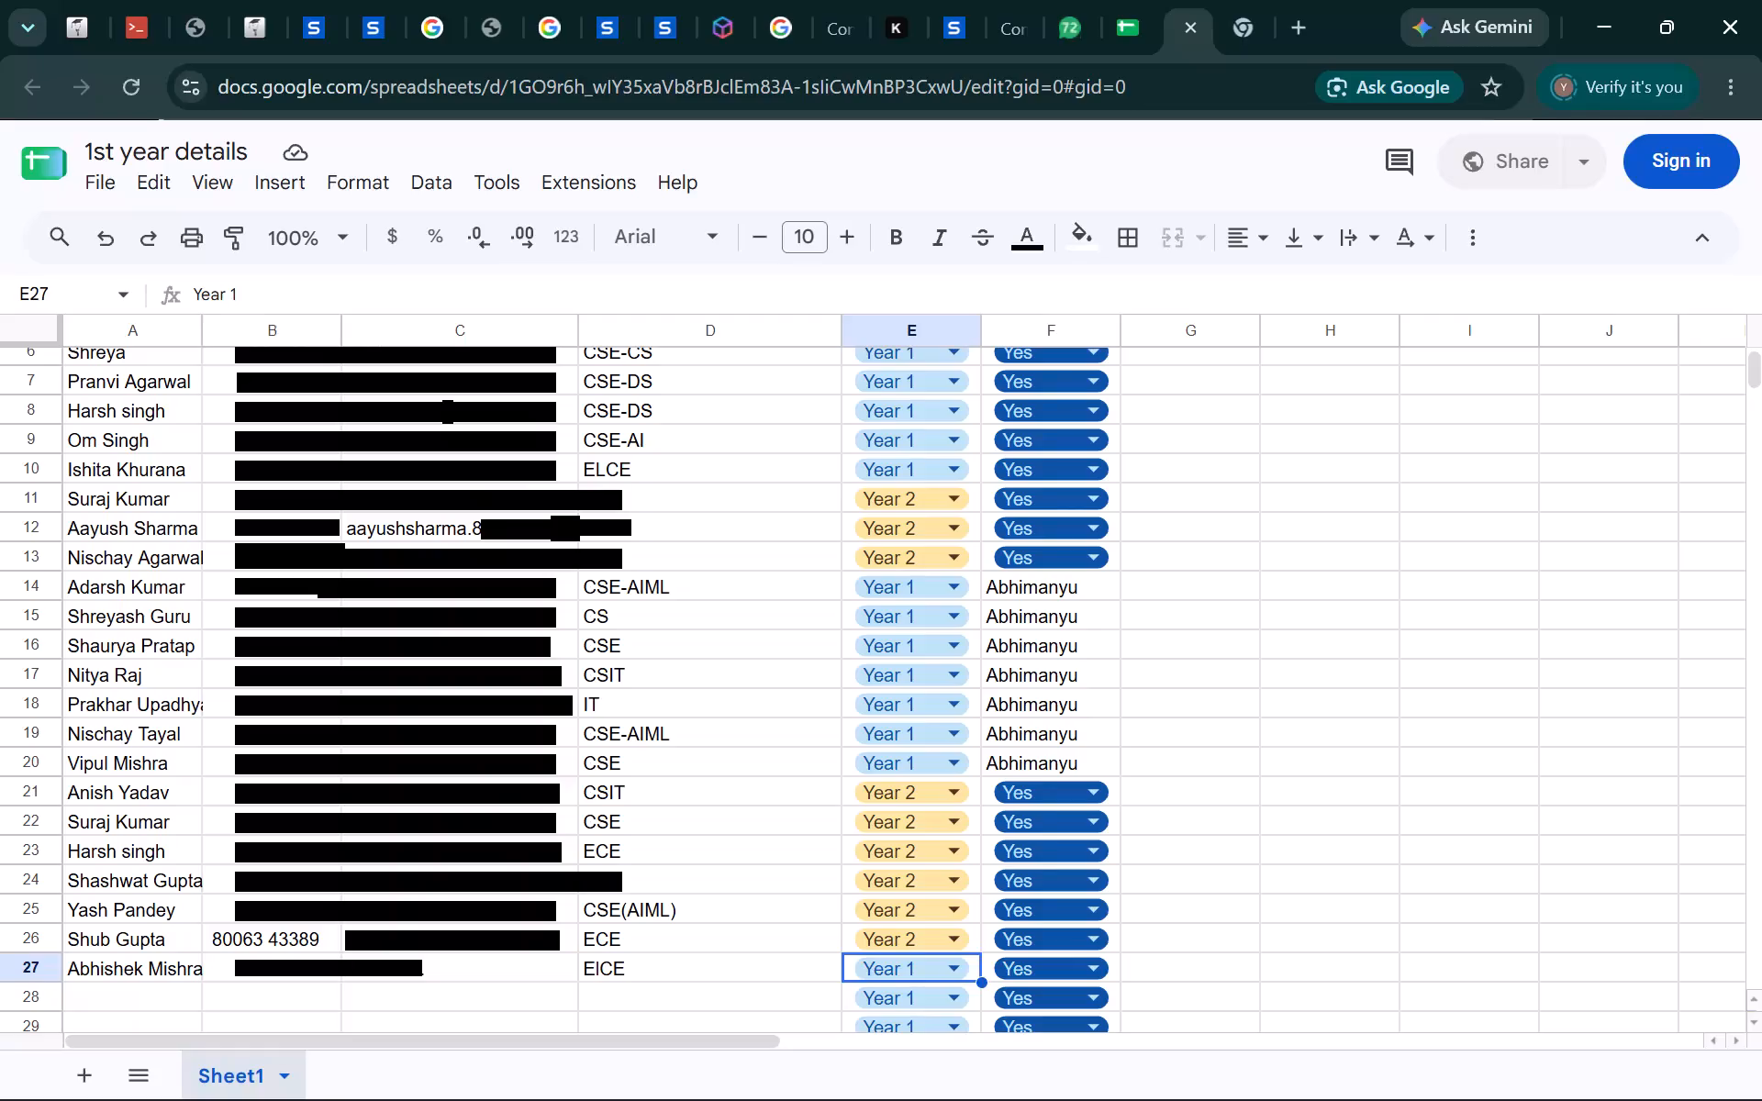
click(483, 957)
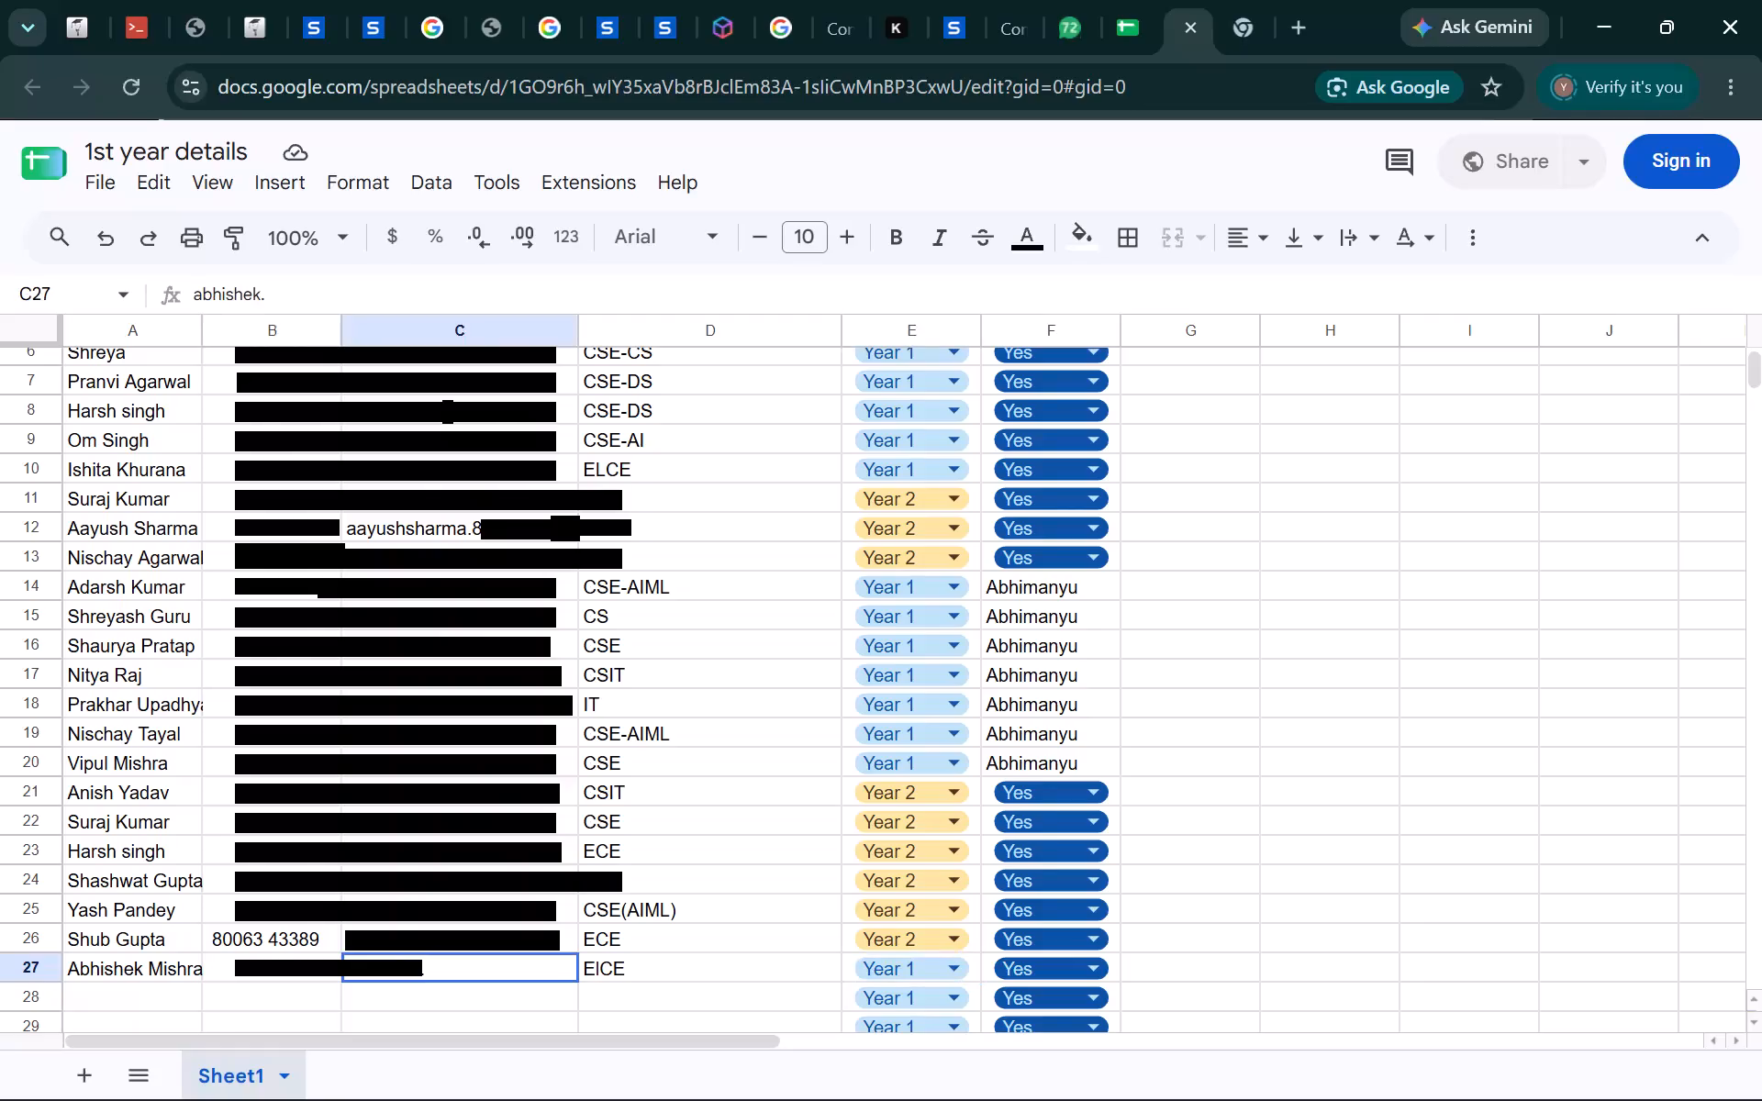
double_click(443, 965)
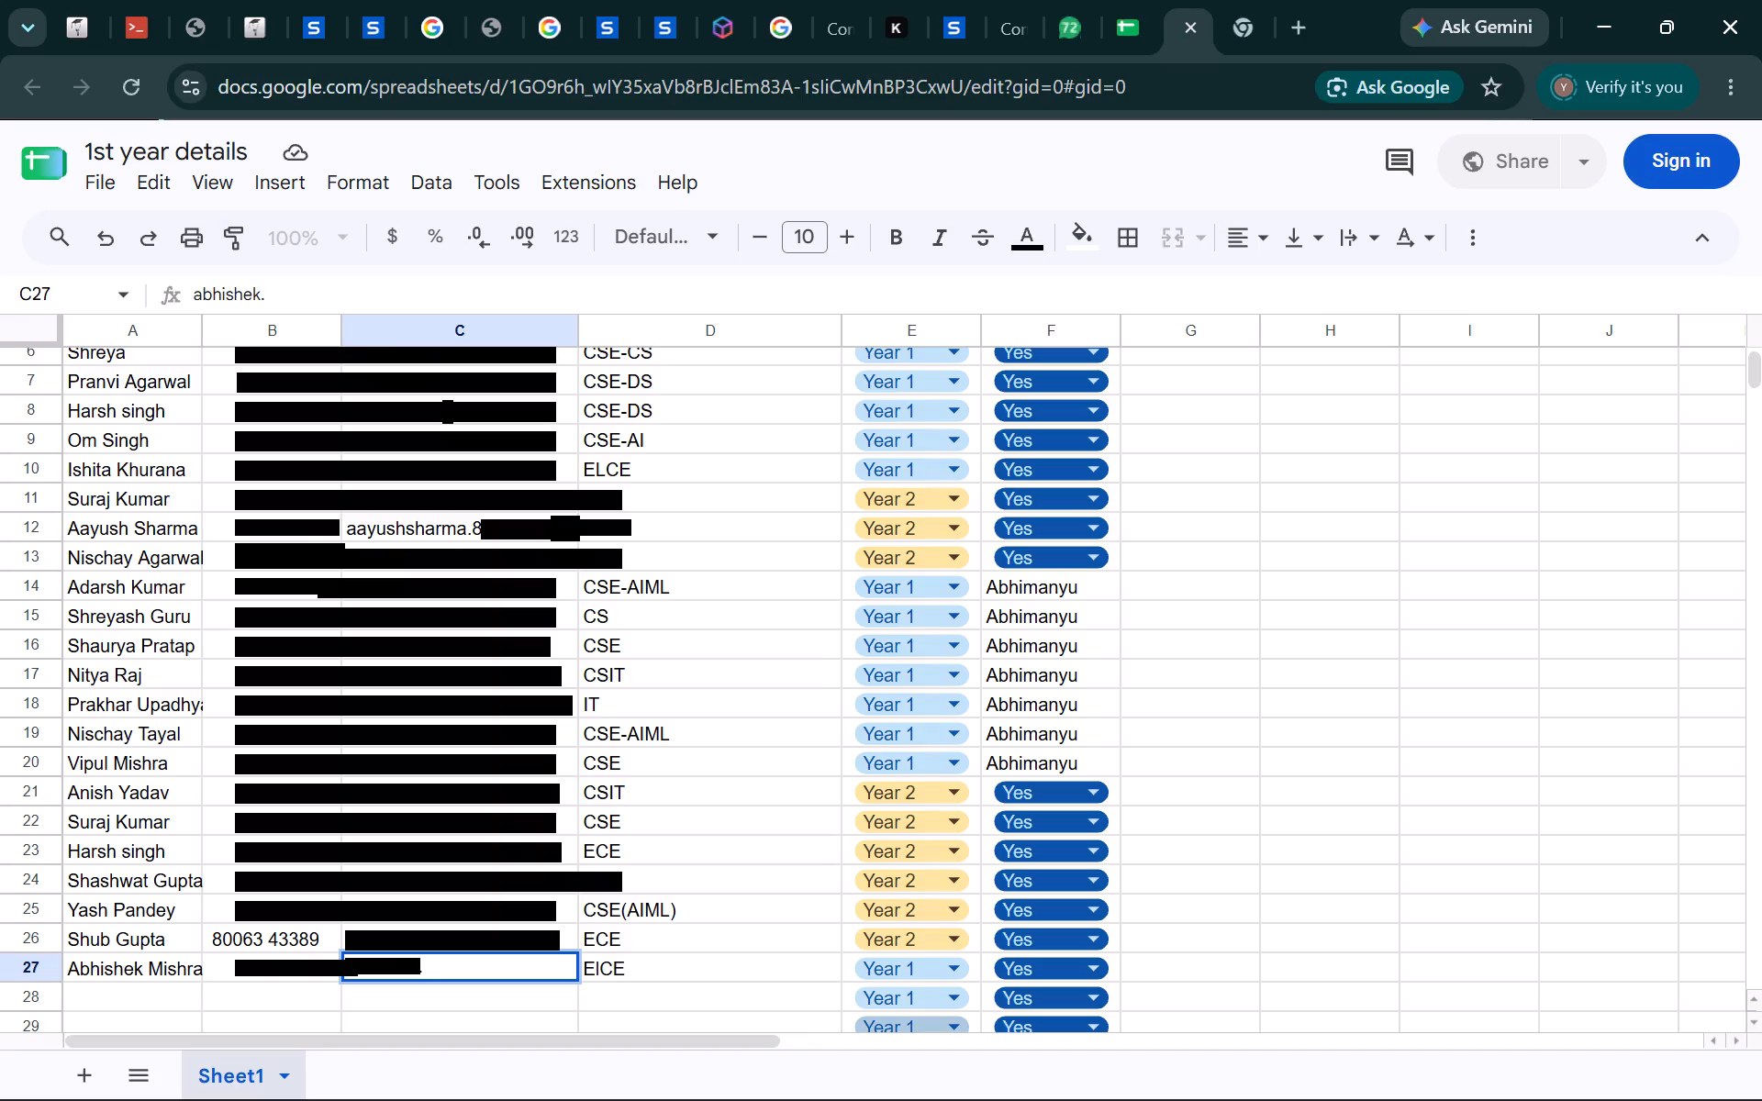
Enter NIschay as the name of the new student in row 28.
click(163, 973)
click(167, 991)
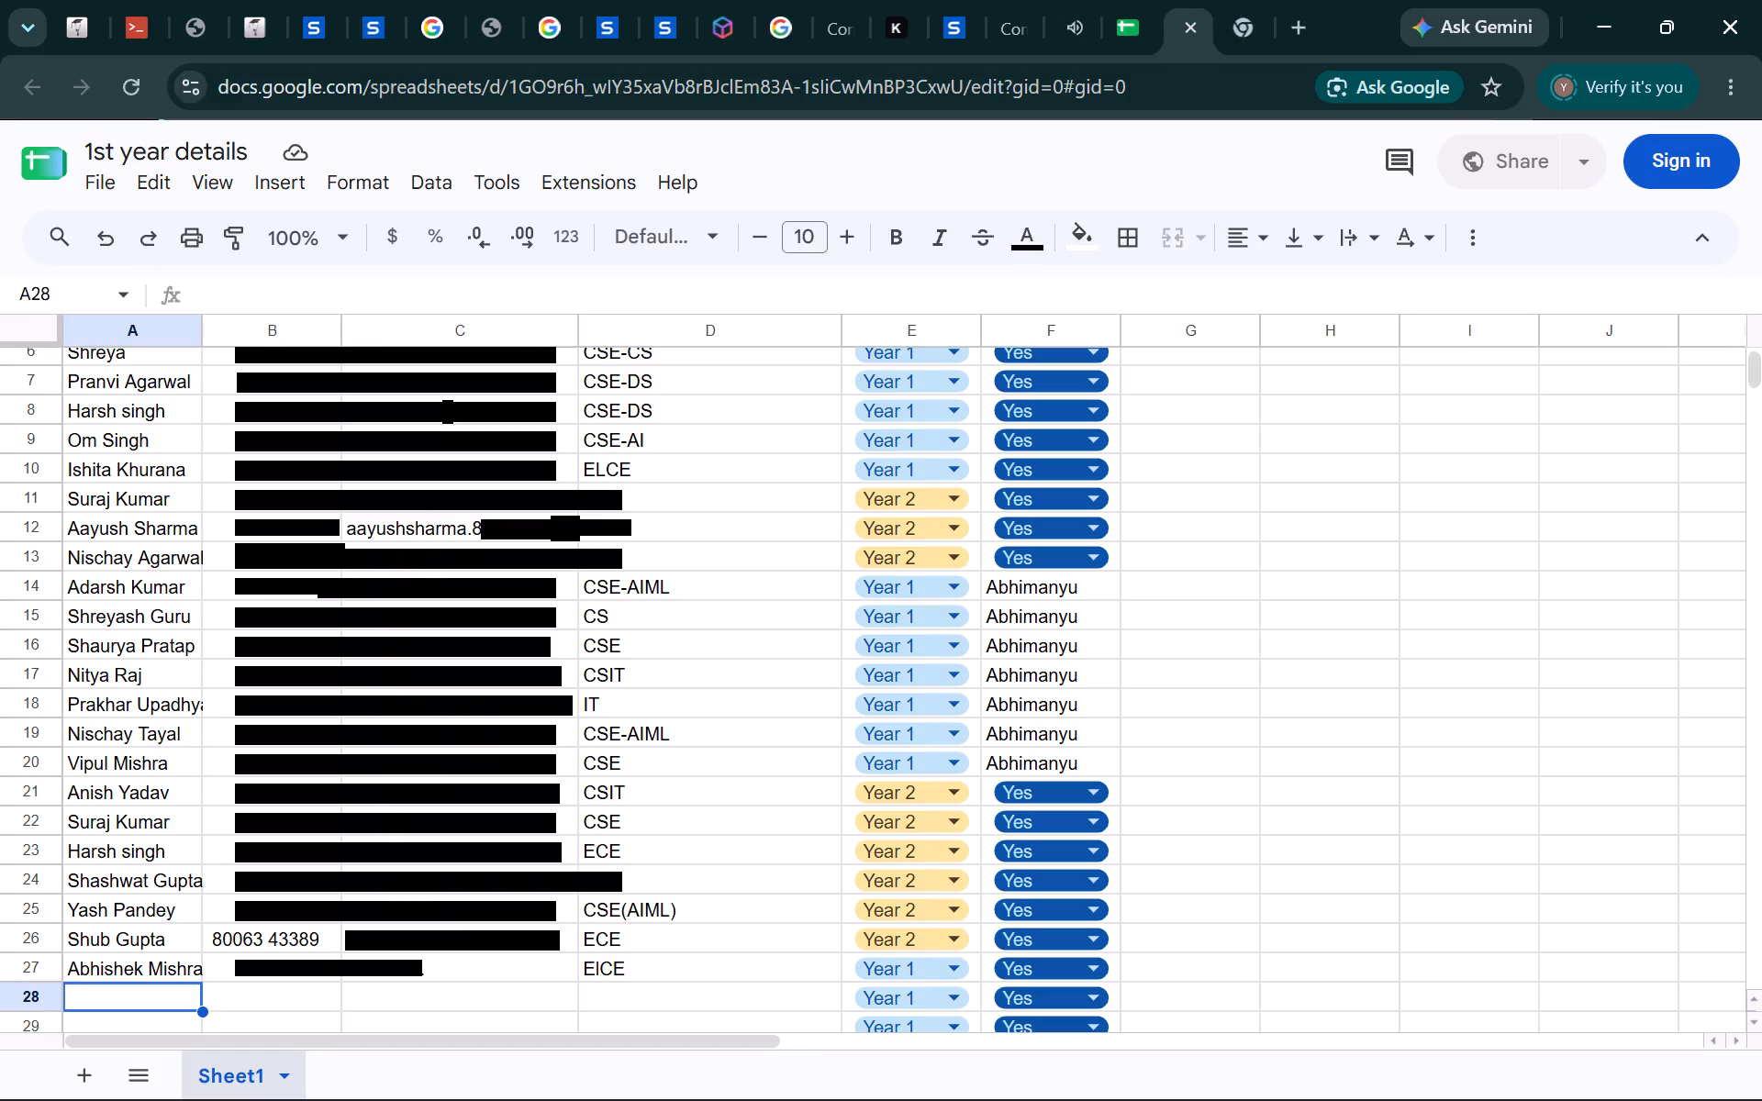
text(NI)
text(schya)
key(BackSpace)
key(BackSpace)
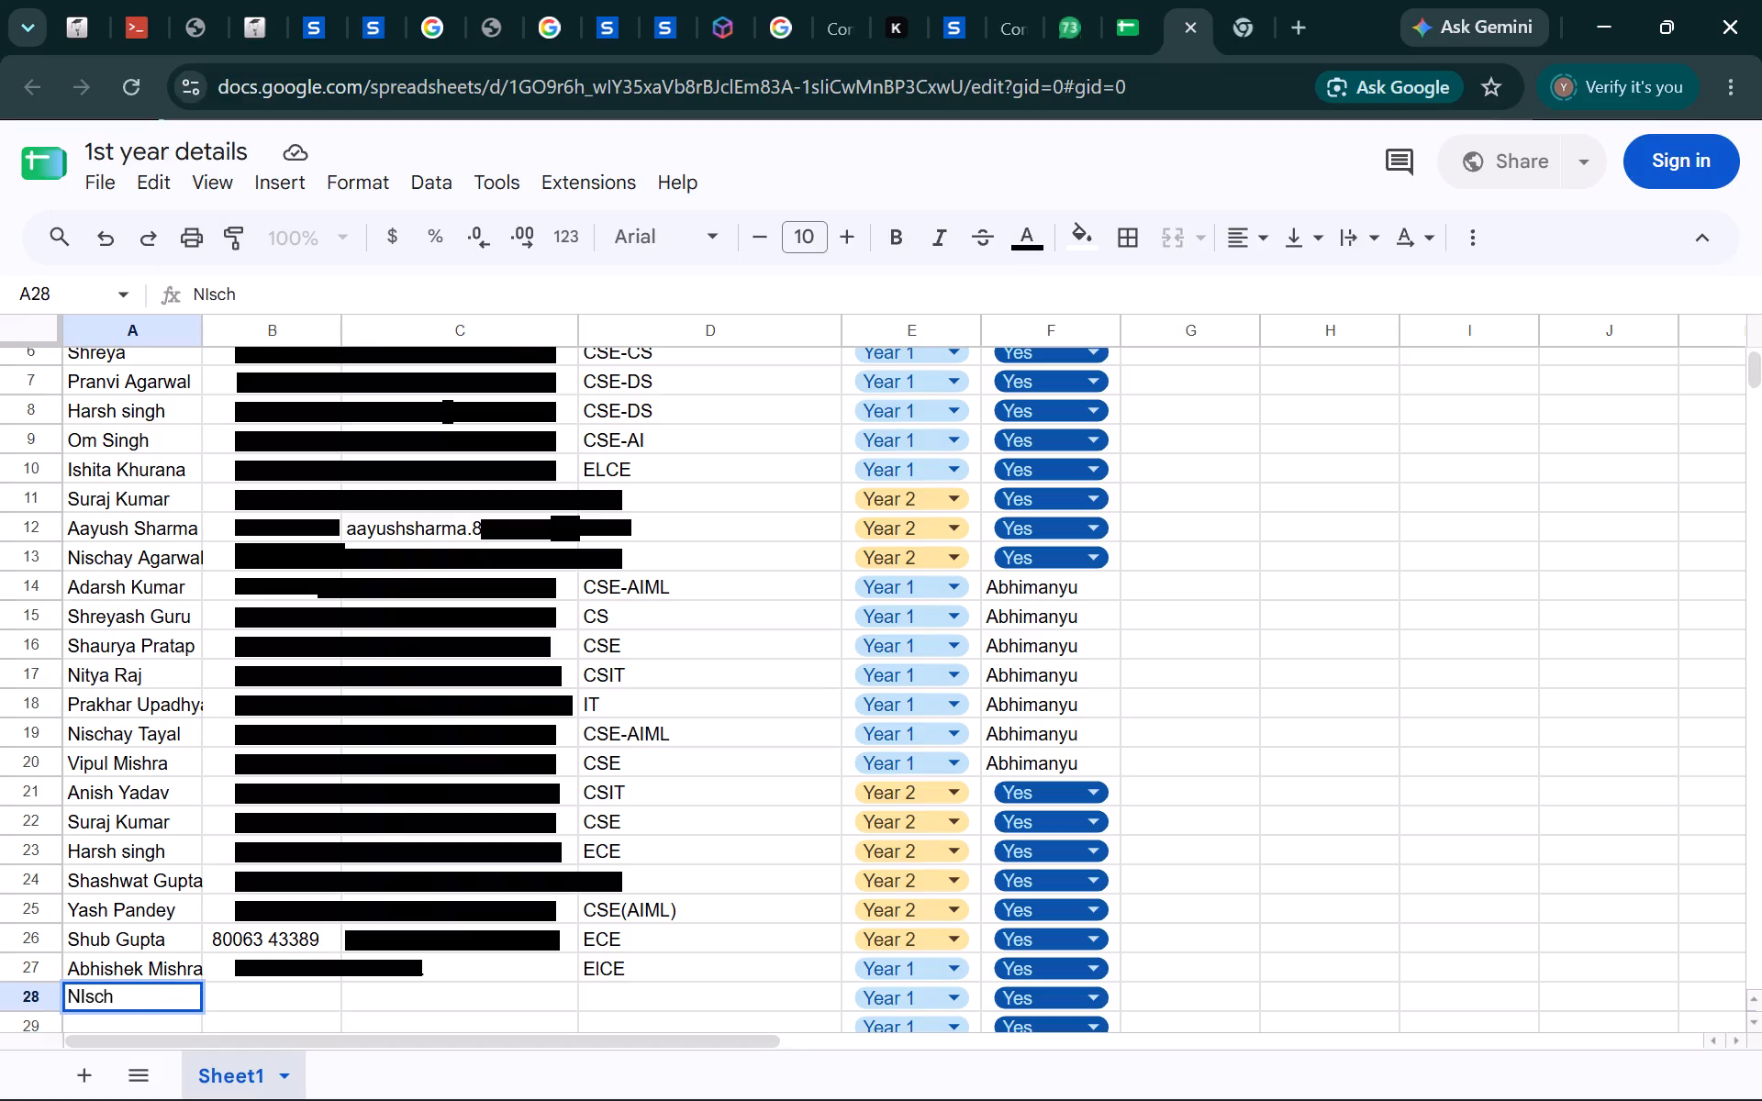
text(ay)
Replace the partial e-mail entry of the student in row 27 with the student's complete kiet.edu address.
click(446, 951)
click(454, 960)
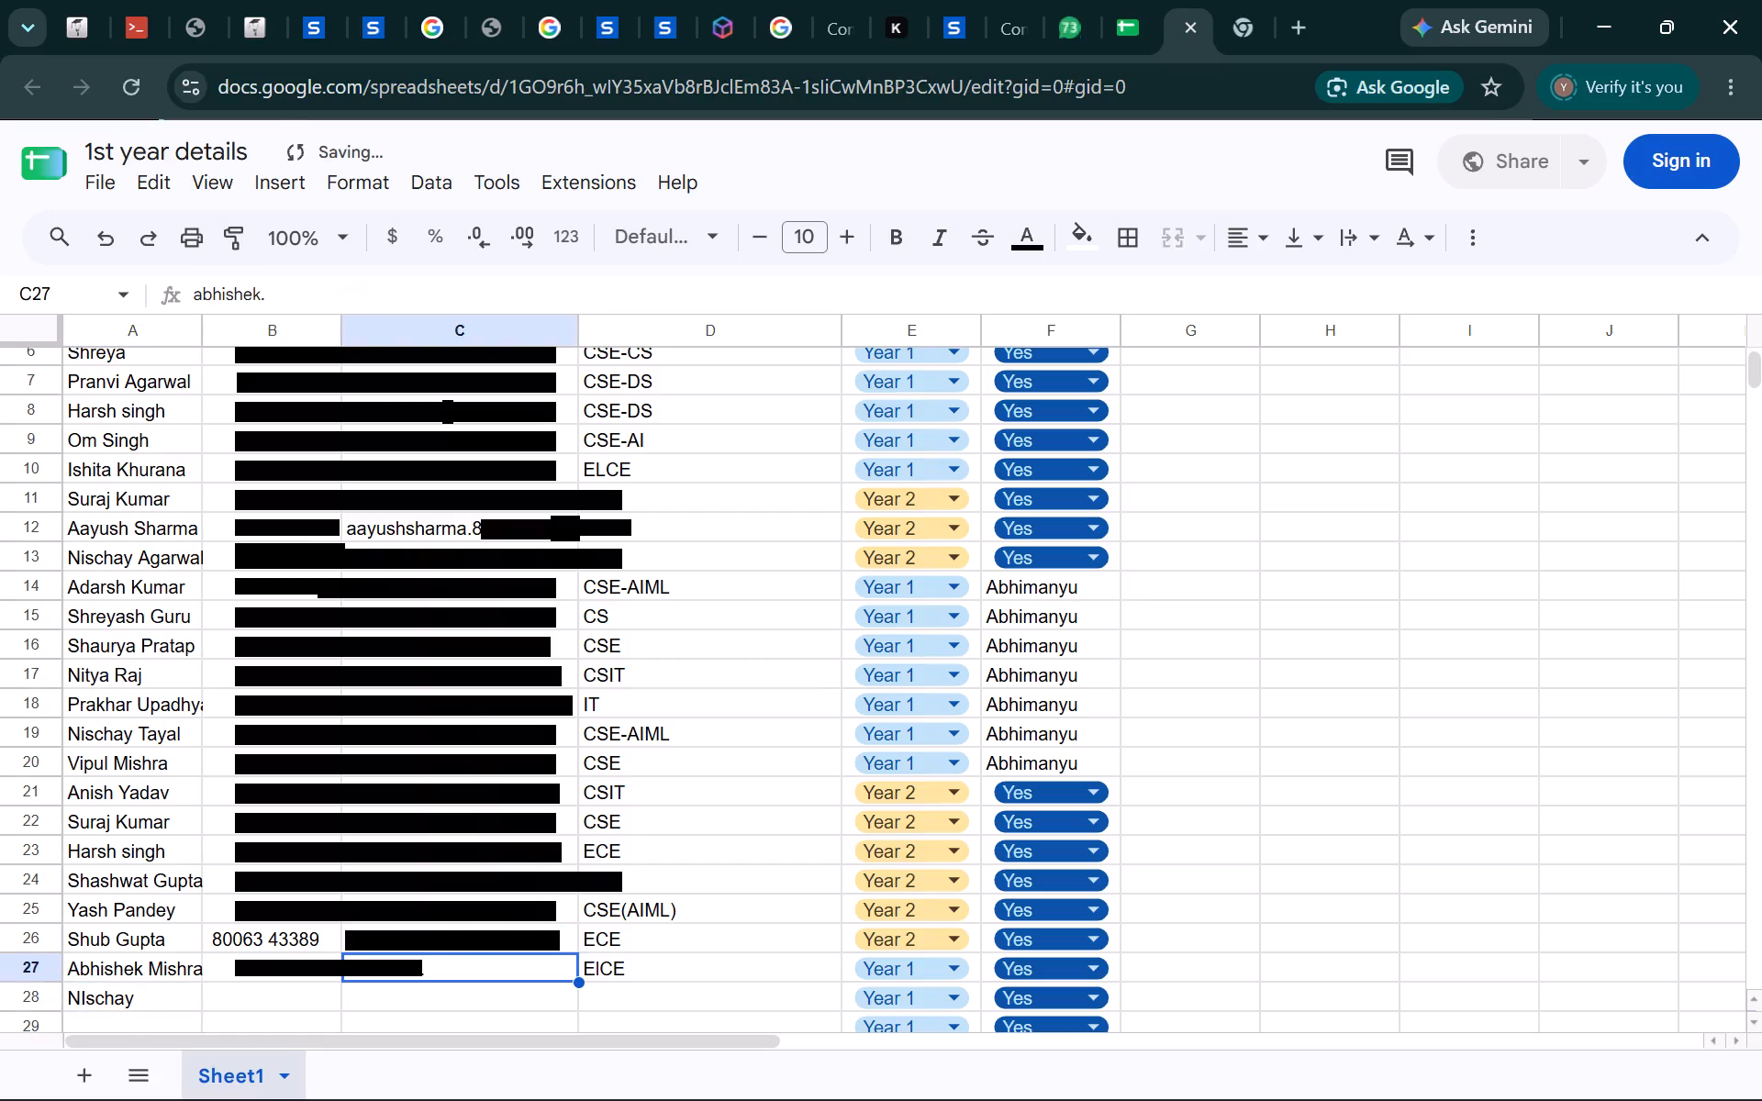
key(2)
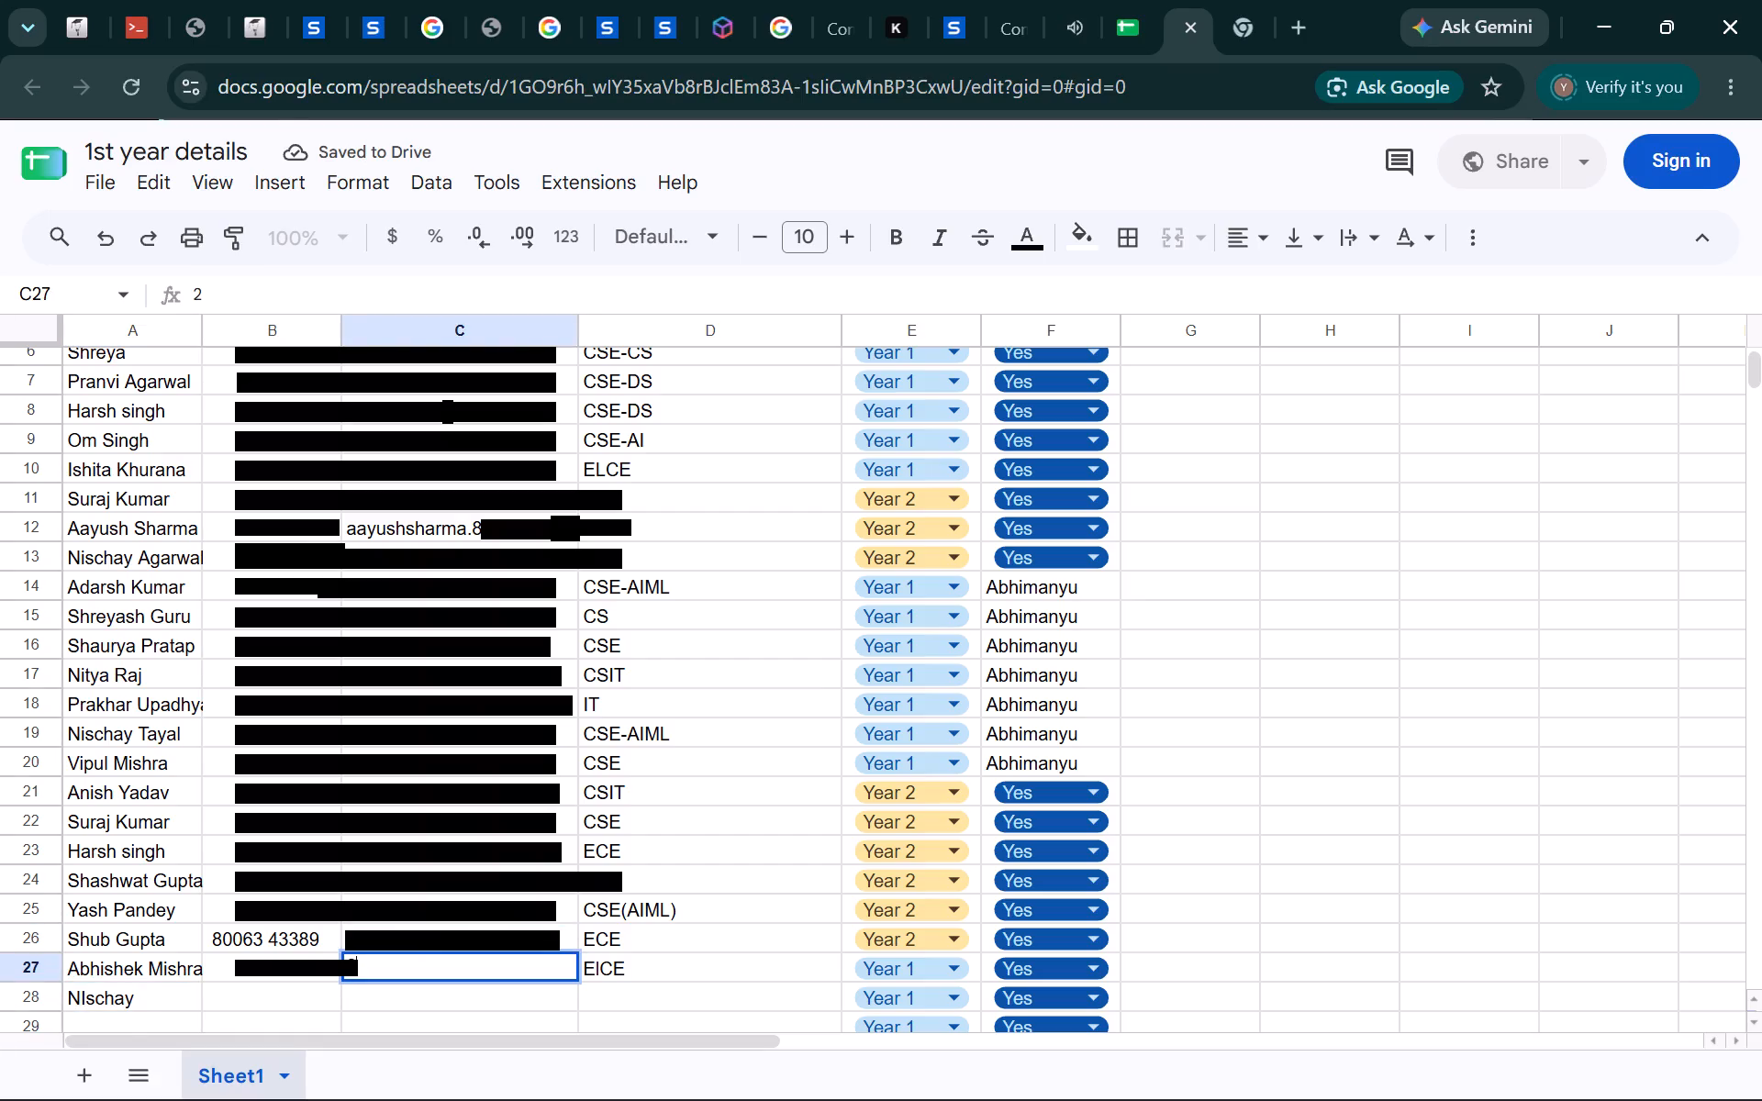
key(BackSpace)
key(ctrl+c)
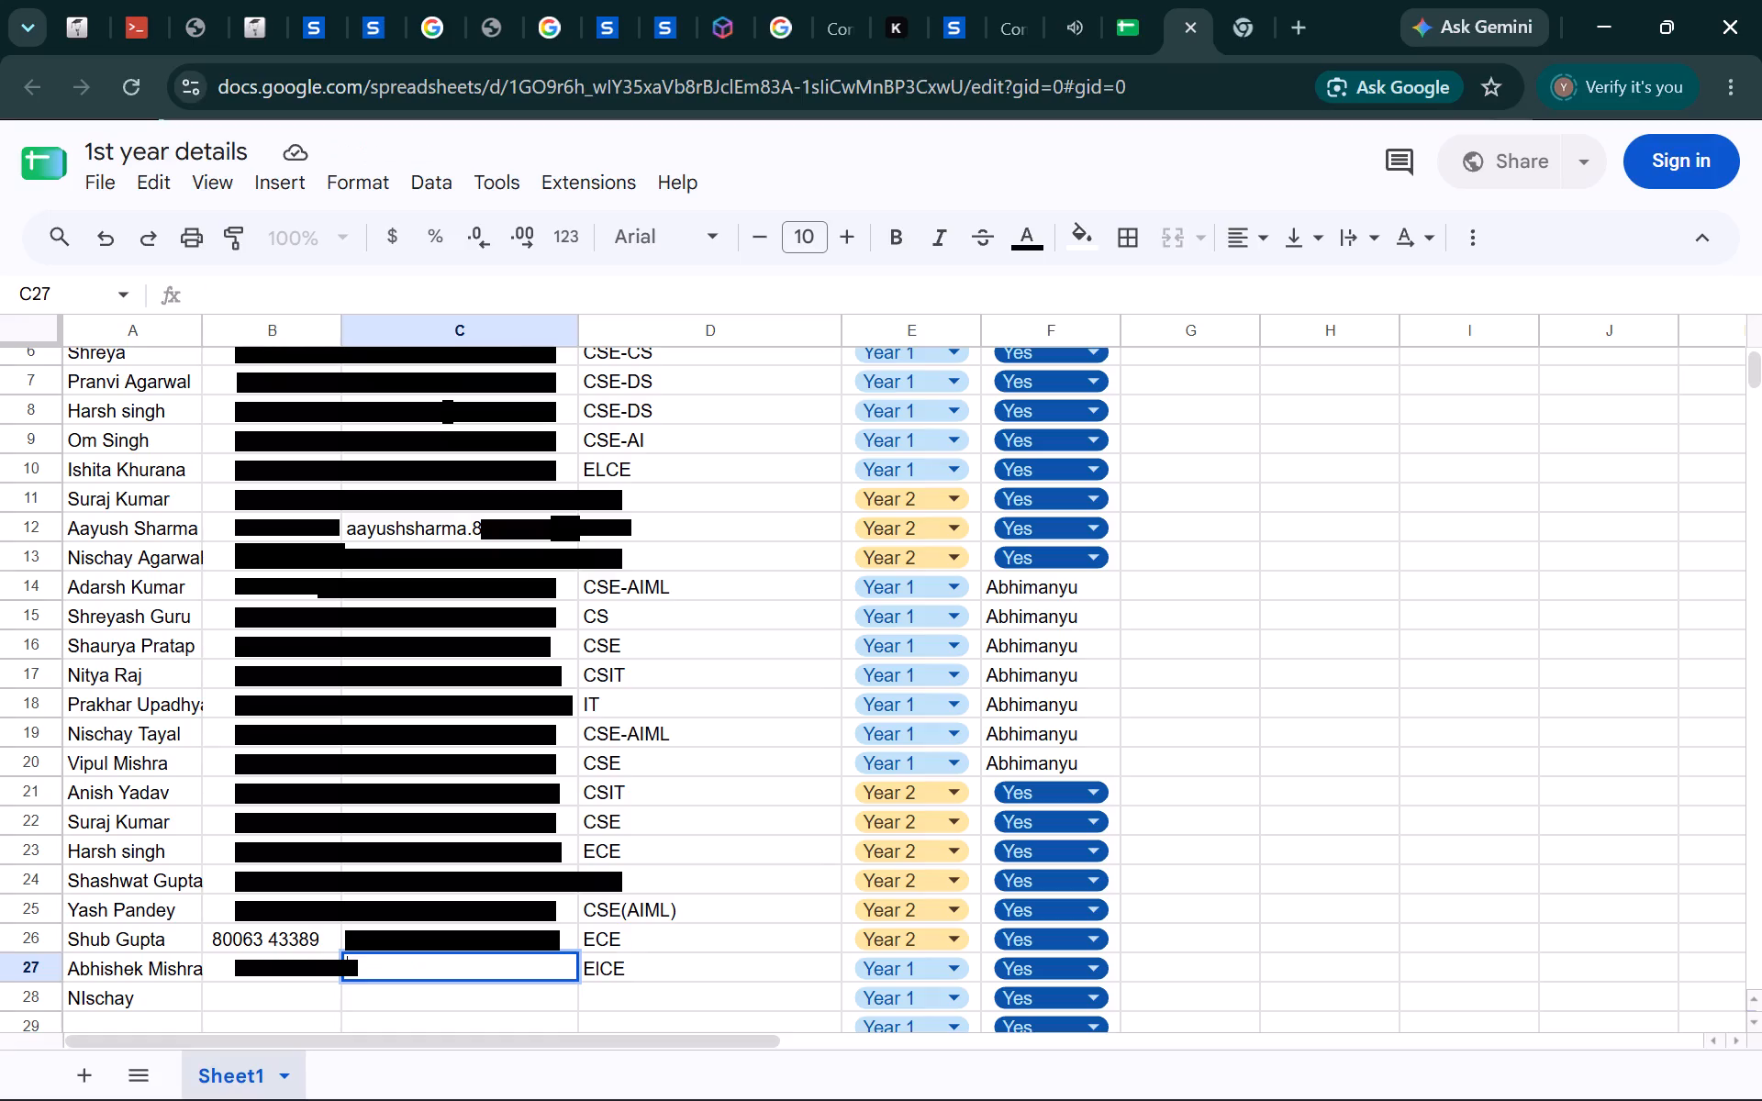
key(ctrl+z)
ctrl+click(454, 960)
key(BackSpace)
key(ctrl+z)
key(ctrl+z)
key(ctrl+z)
key(ctrl+z)
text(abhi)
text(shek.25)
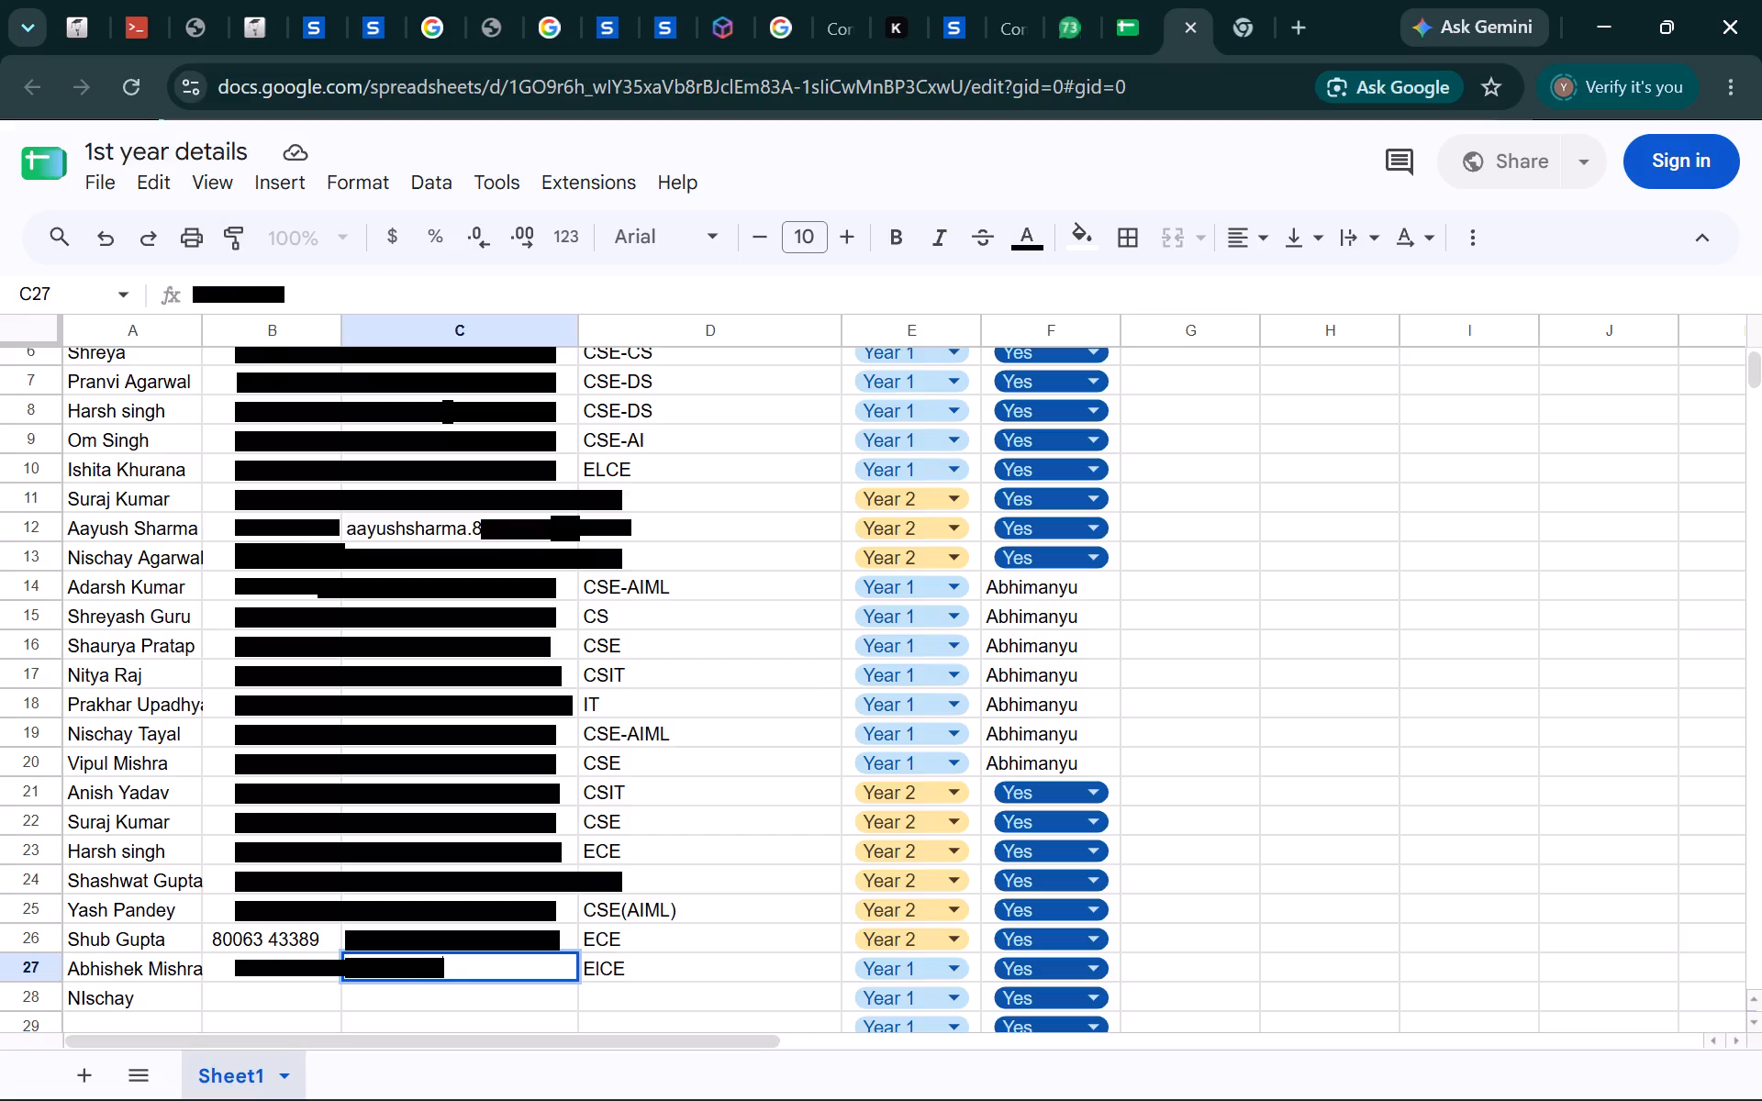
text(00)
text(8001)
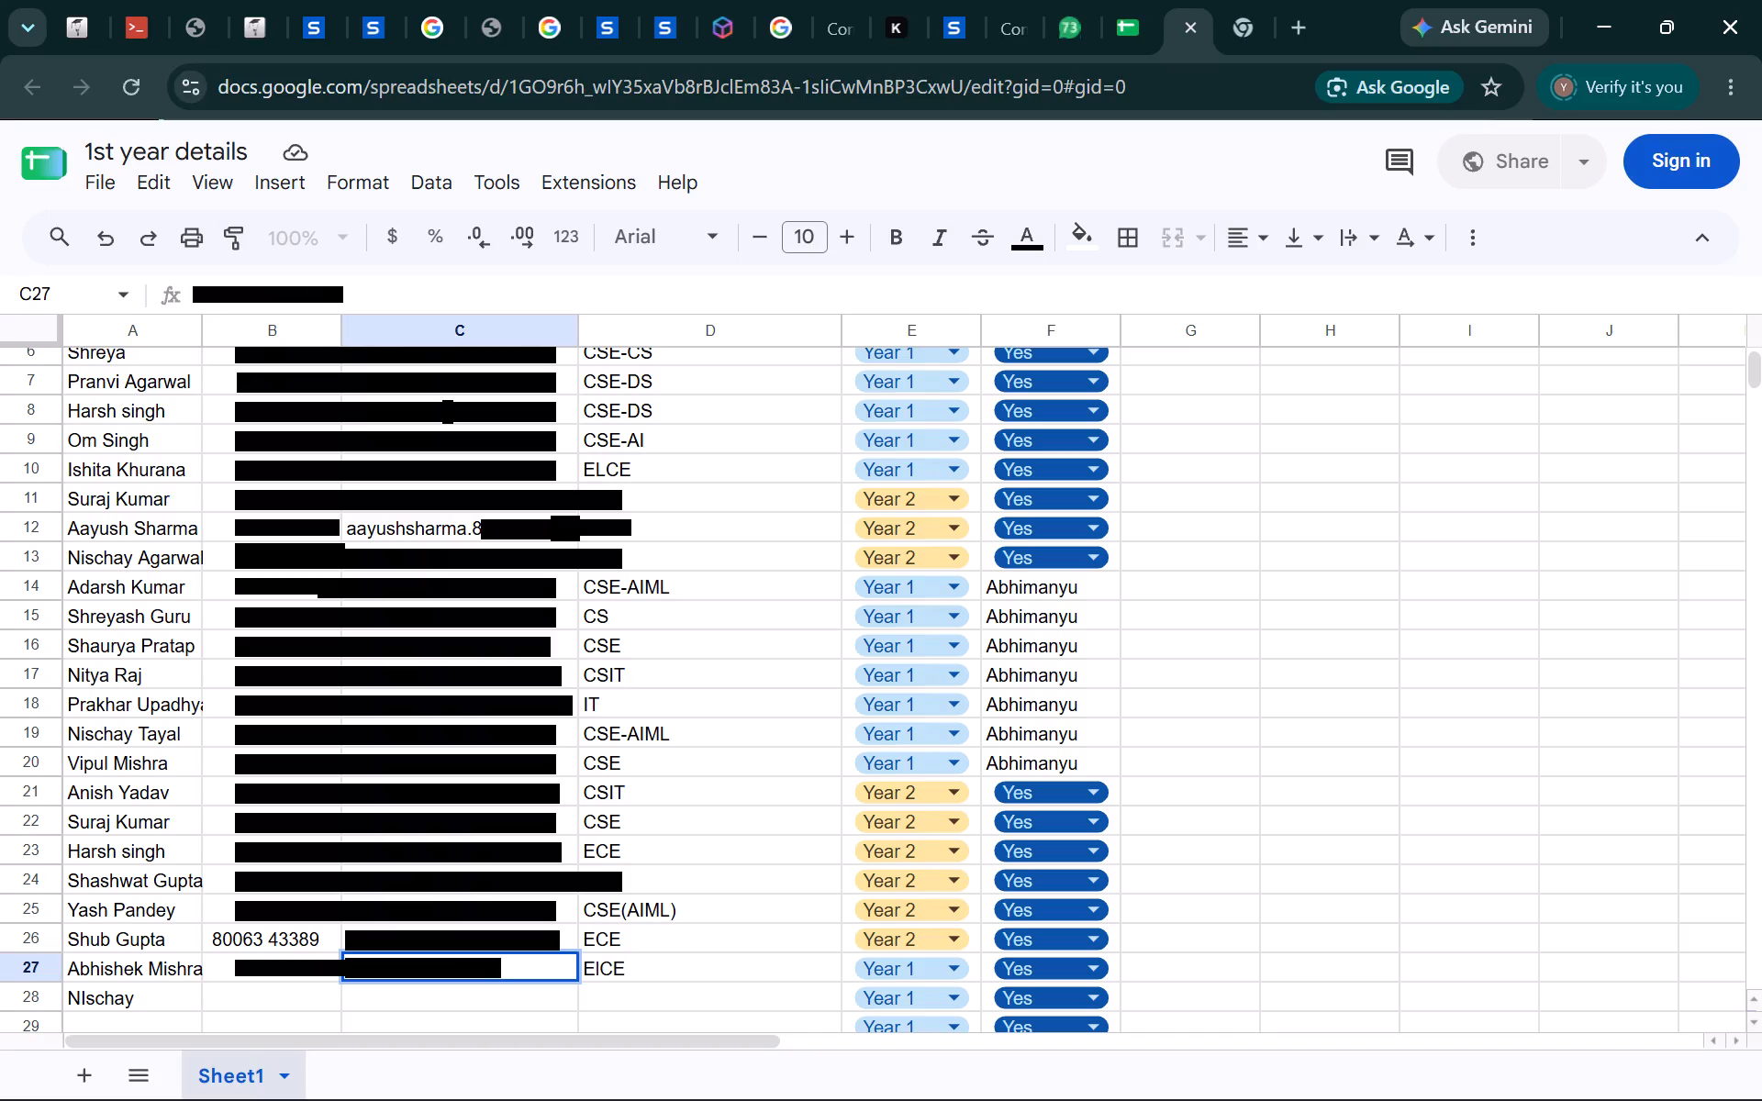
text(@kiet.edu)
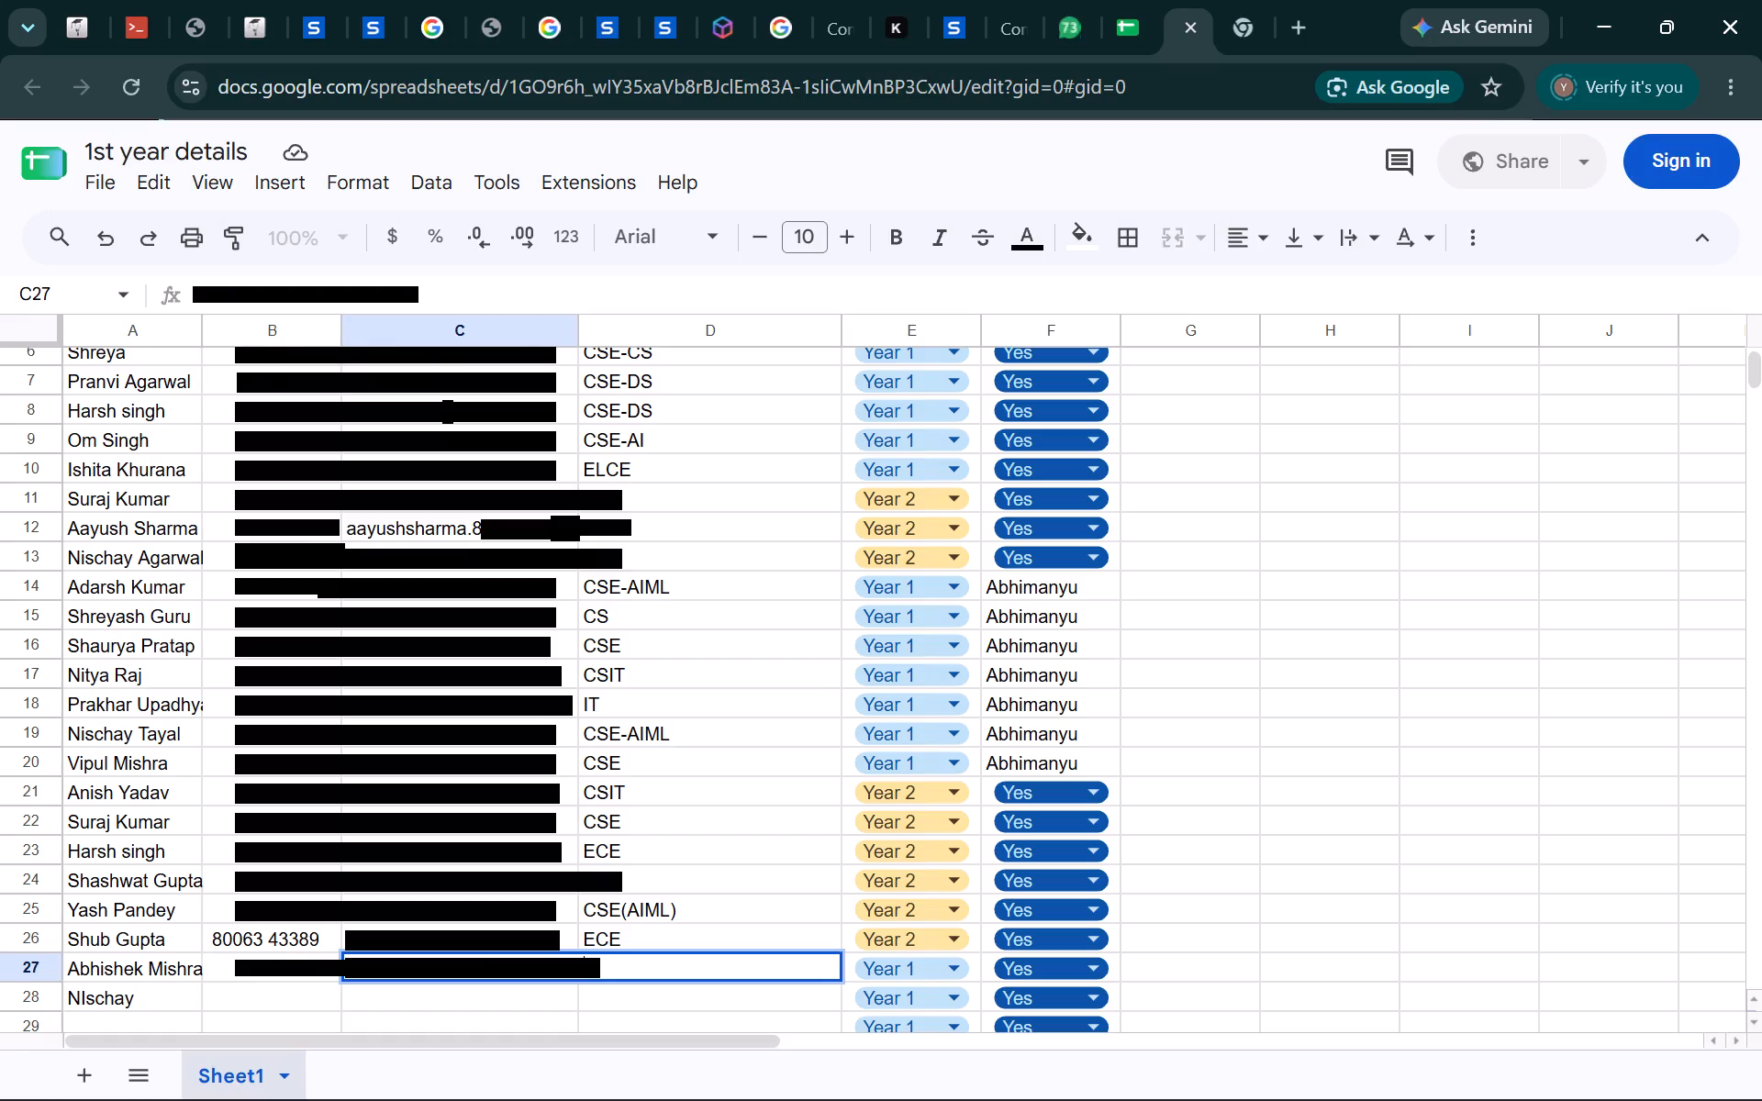
Retype the ending of the e-mail address in row 26 as t.edu.
click(519, 935)
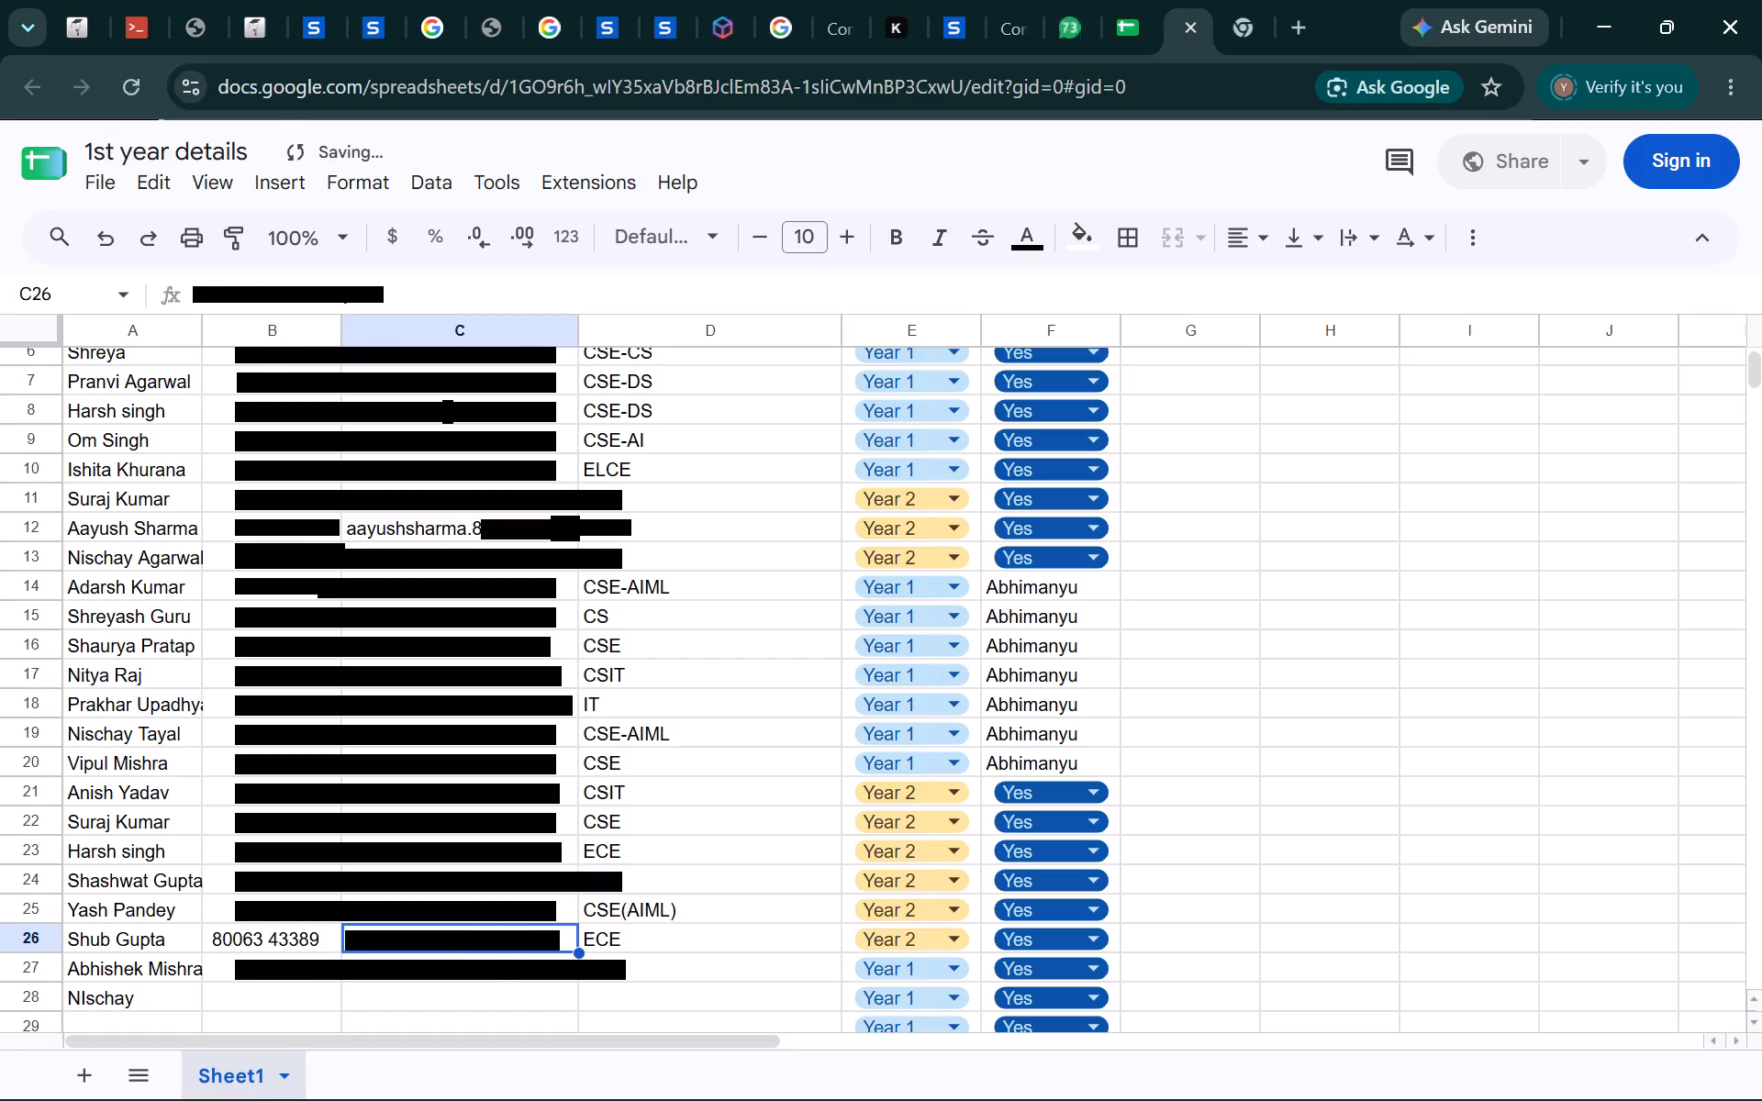
click(528, 934)
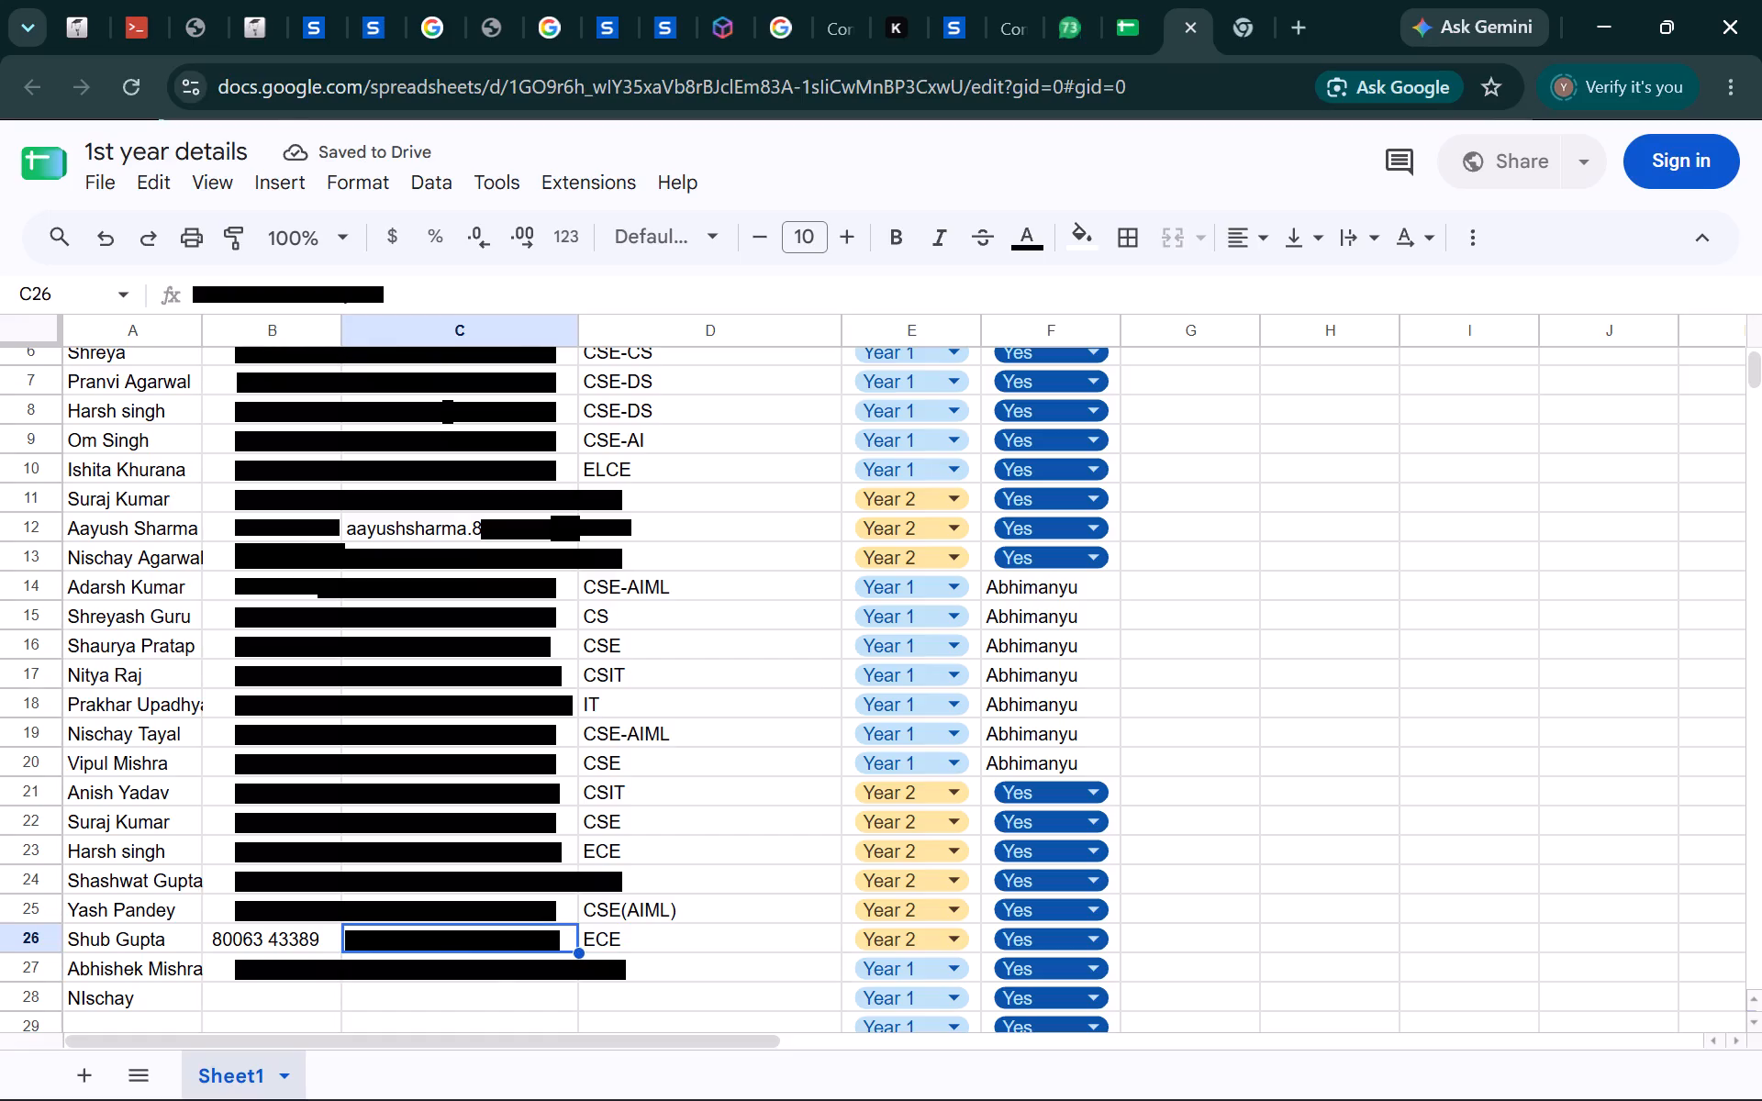
click(512, 934)
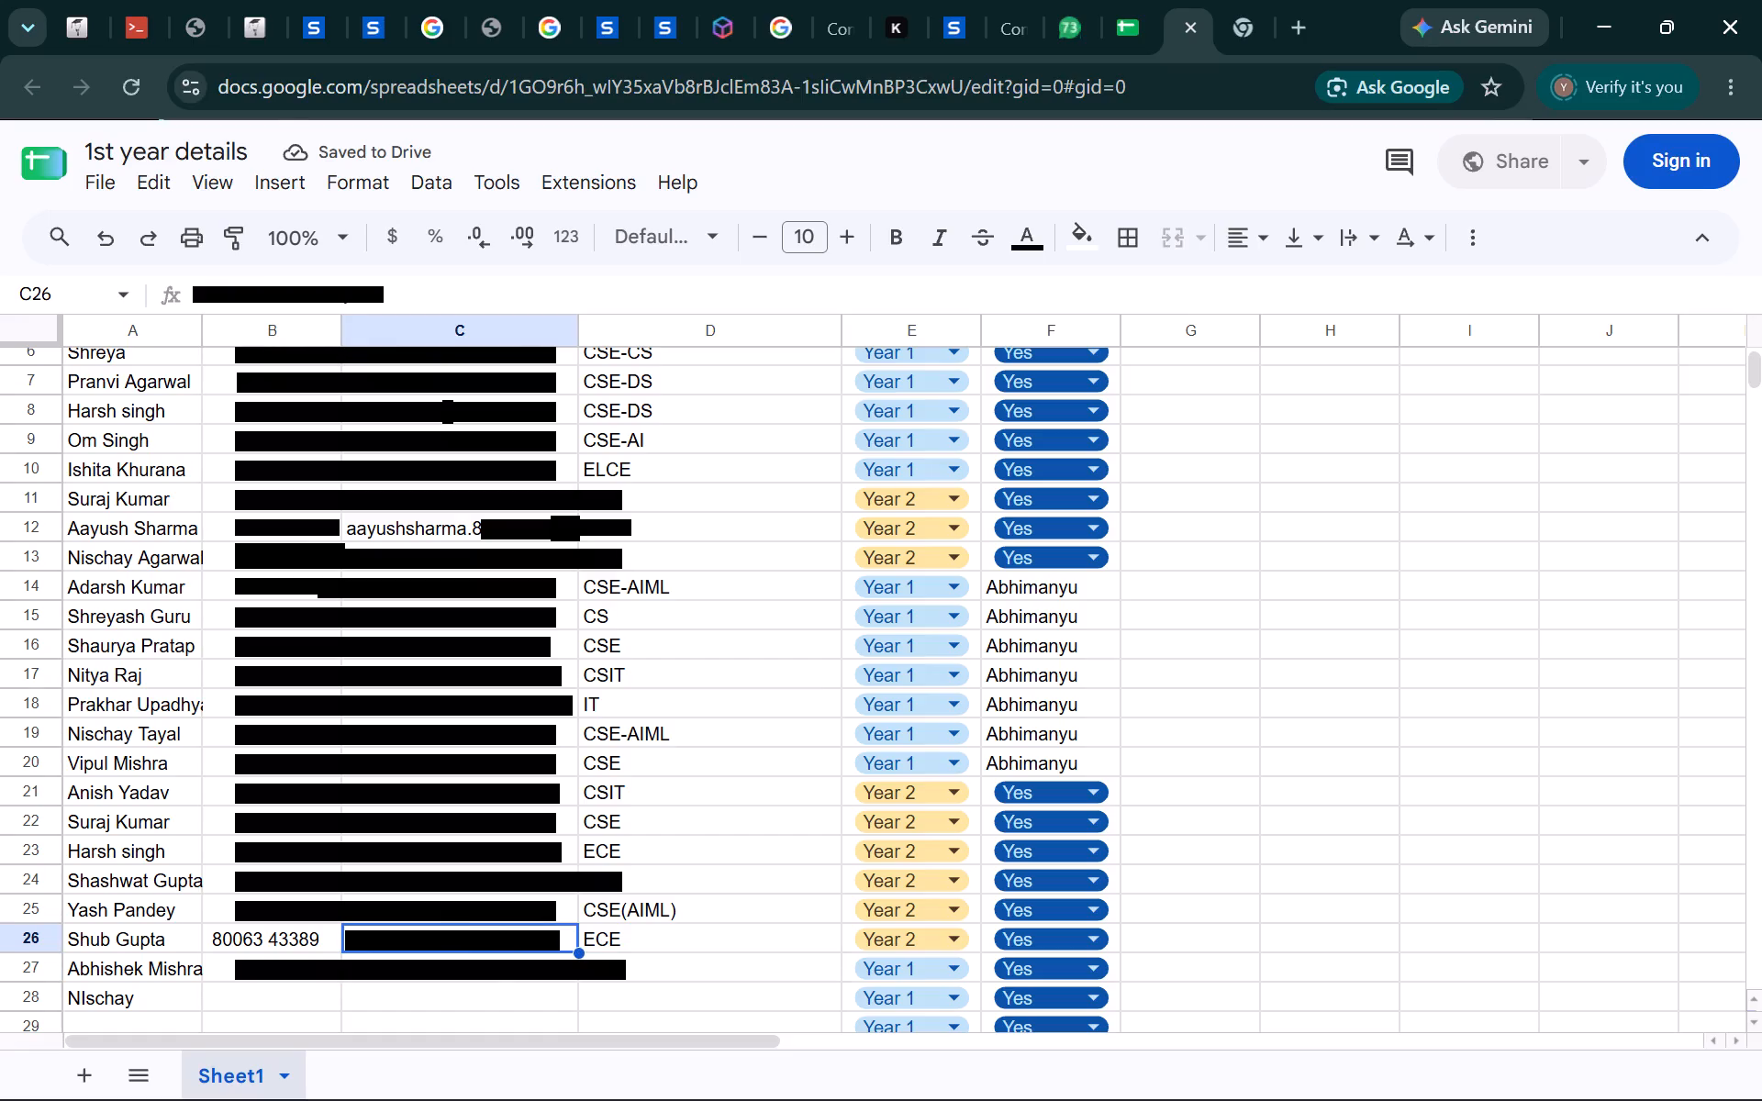
double_click(562, 939)
key(BackSpace)
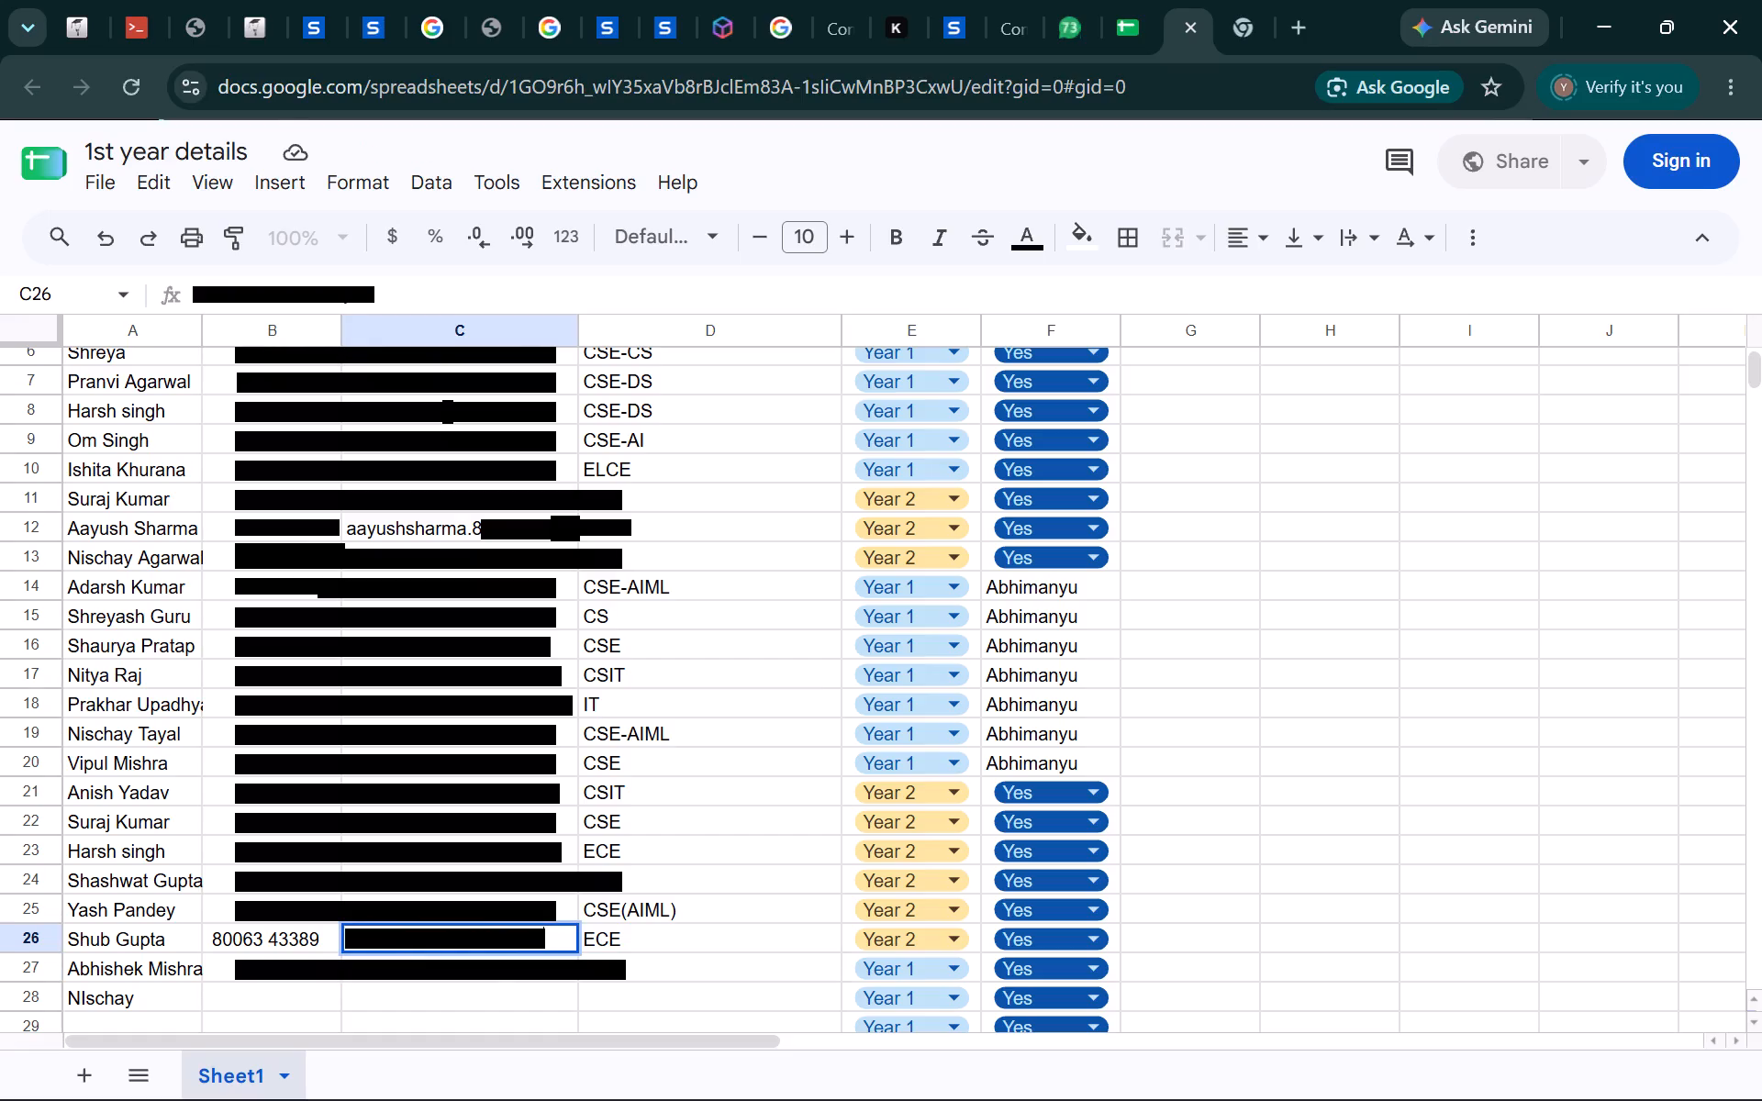
key(BackSpace)
key(BackSpace)
key(BackSpace)
key(BackSpace)
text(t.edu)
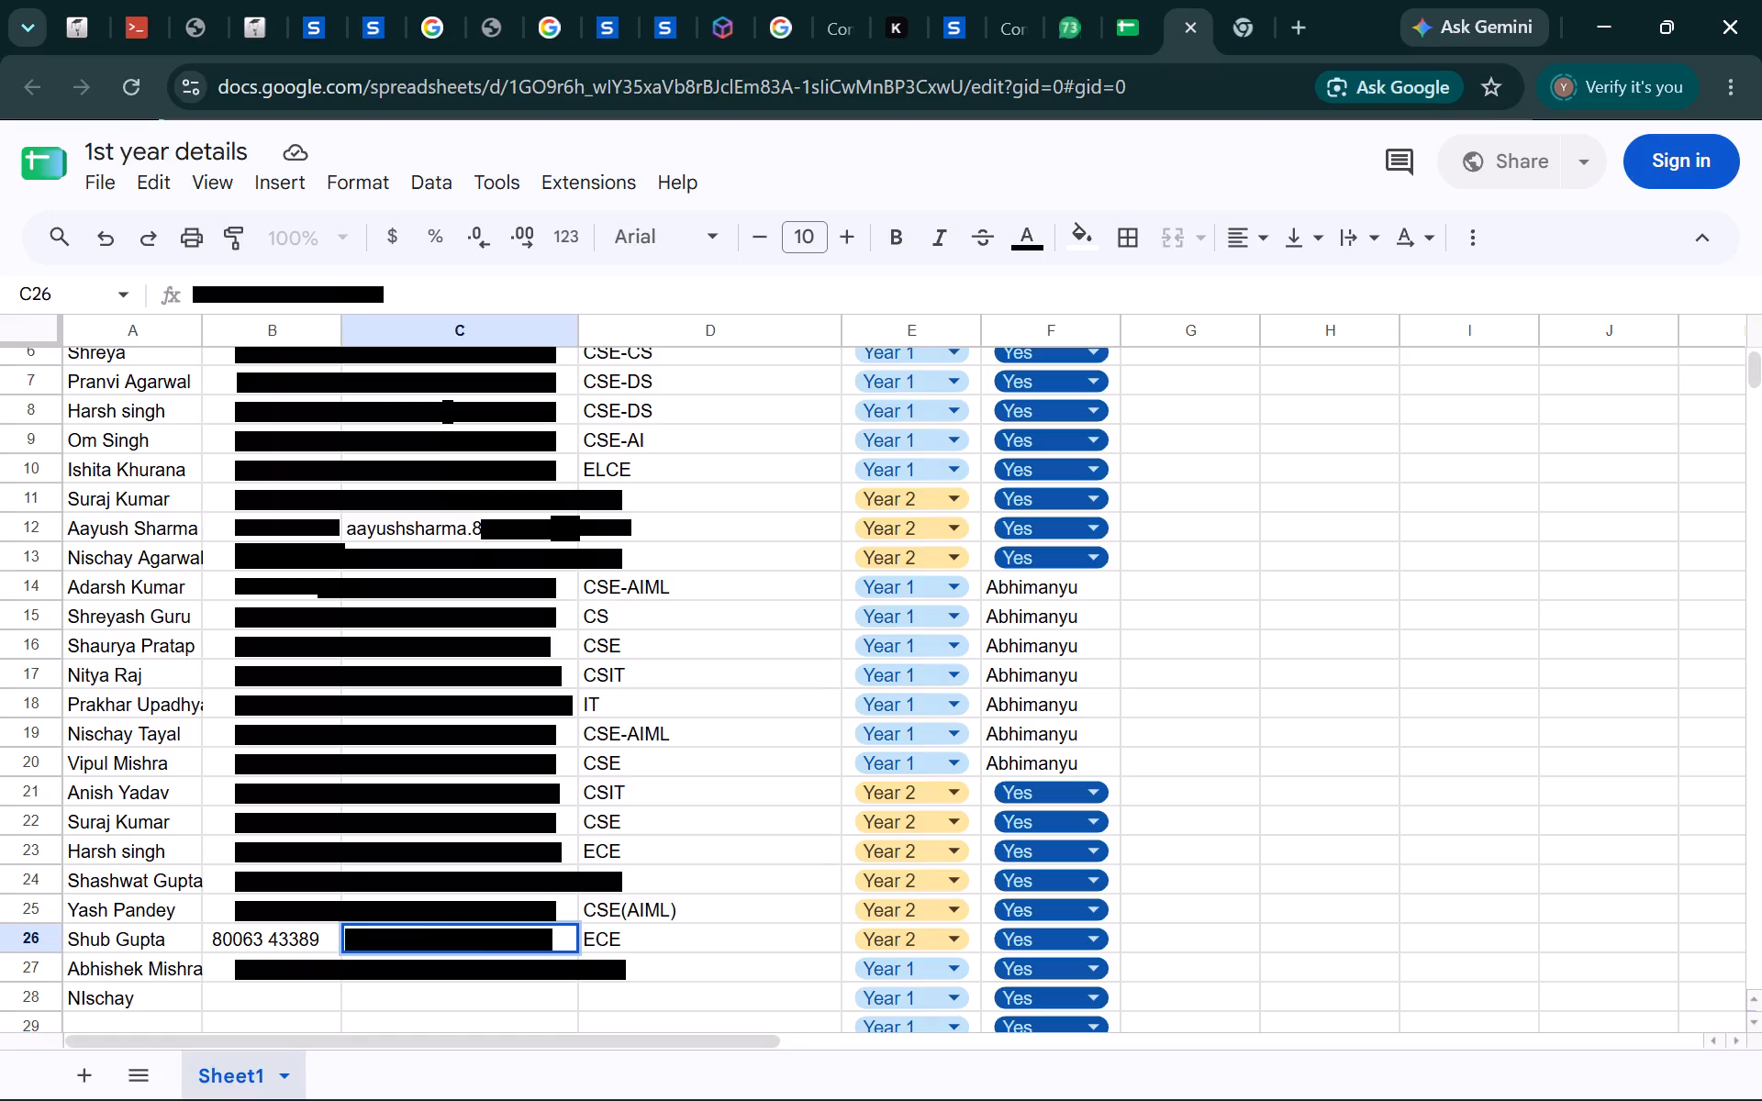
Set the year of the student in row 27 to Year 2.
click(910, 963)
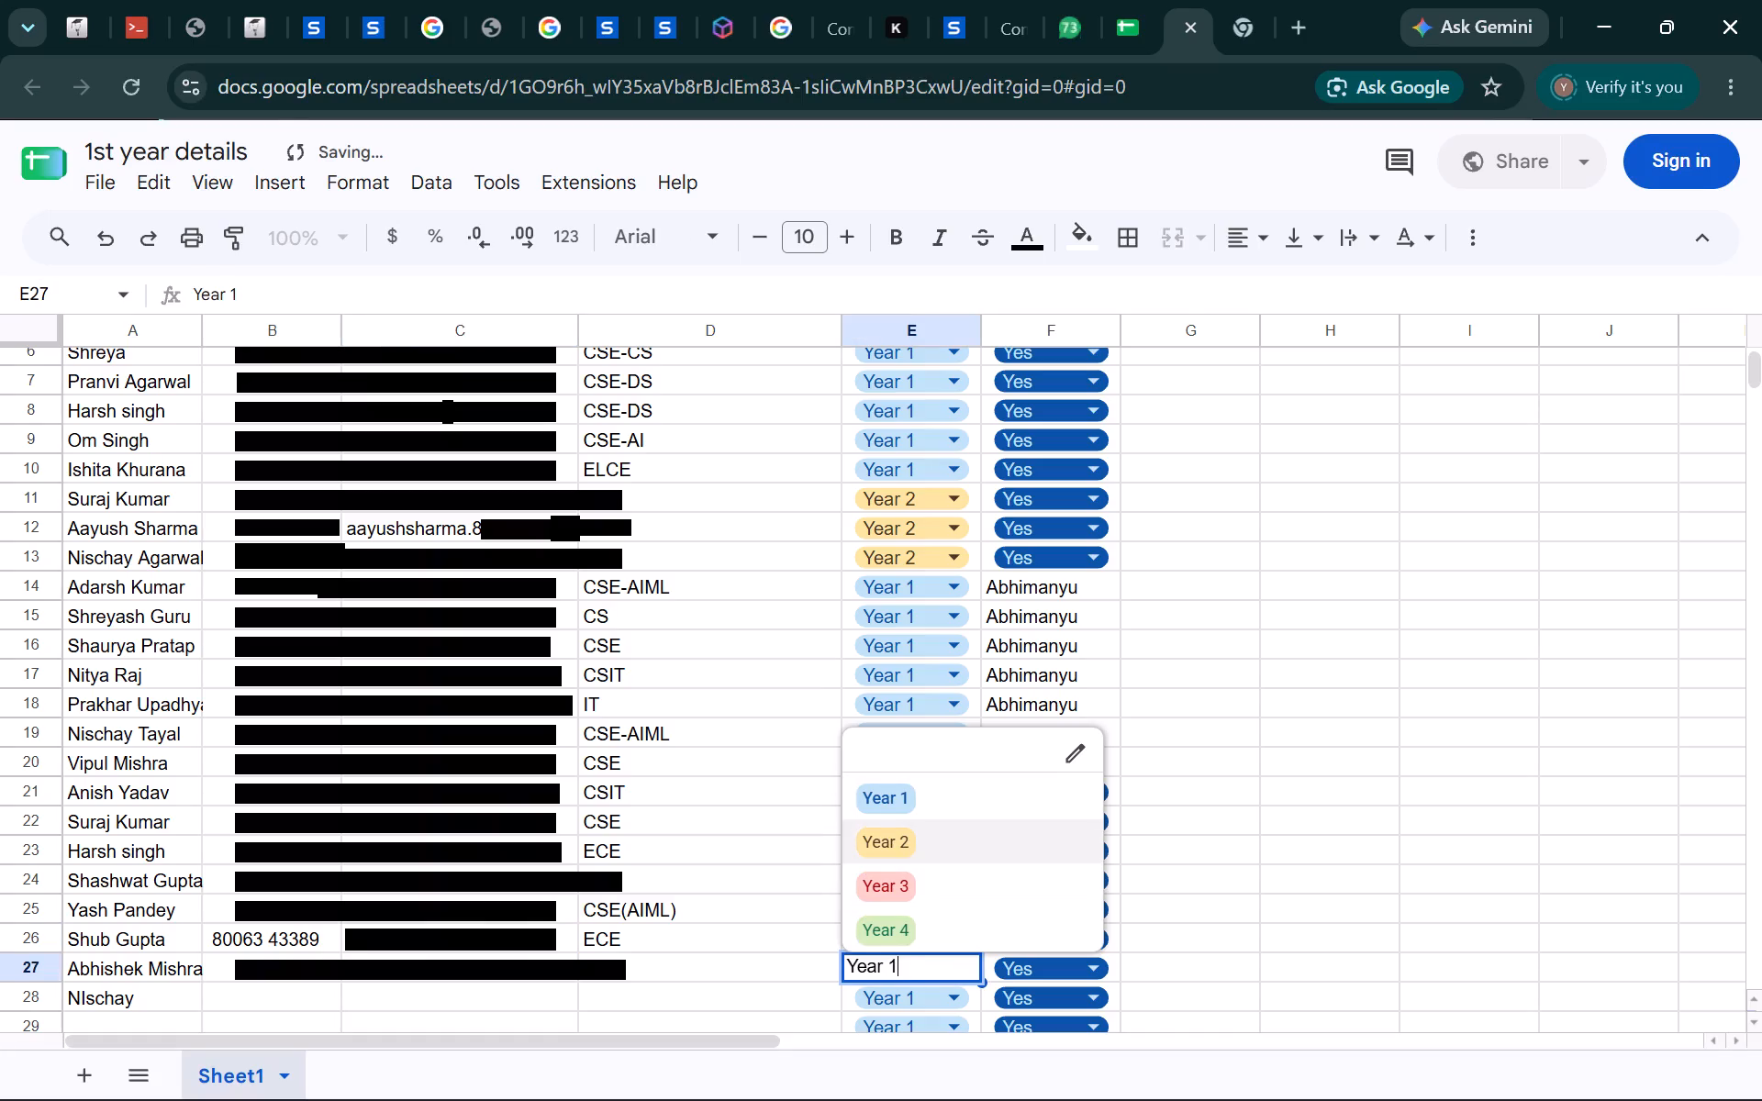
click(885, 830)
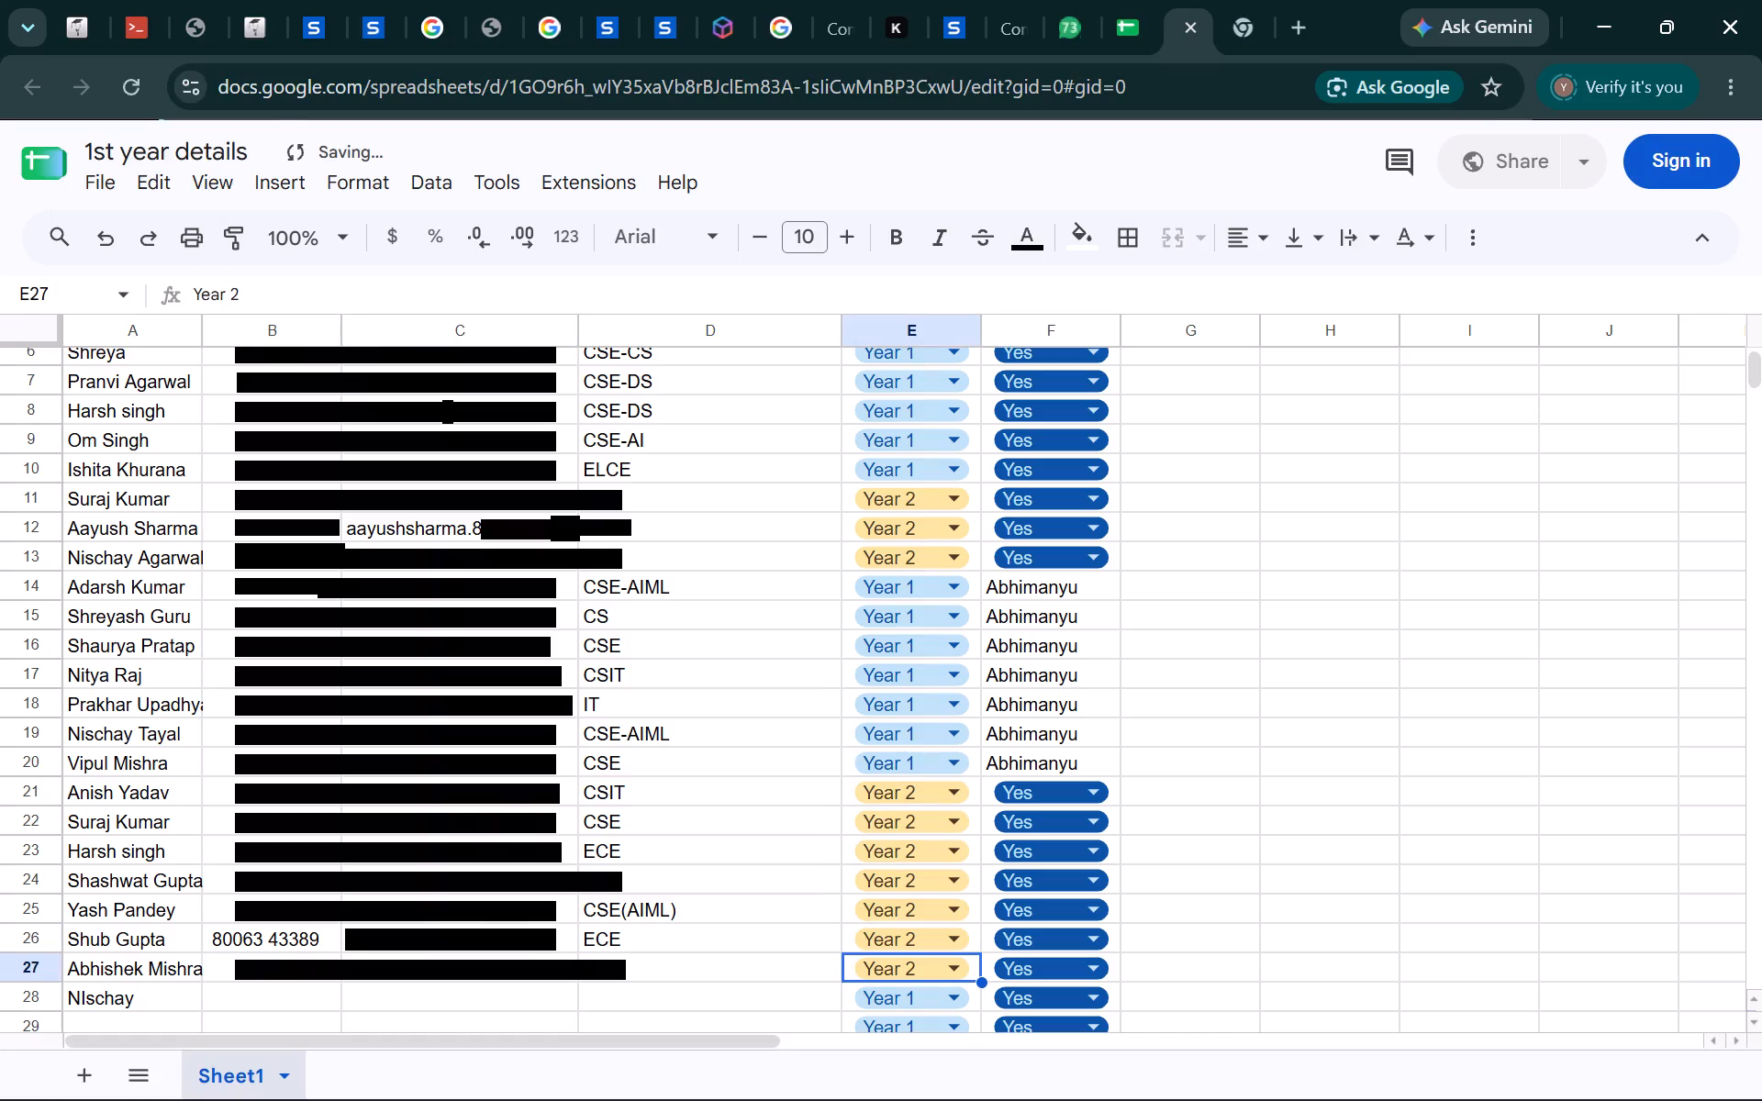
Replace the first name in row 28 with the student's full name, spelling the first name Nishchay.
click(154, 995)
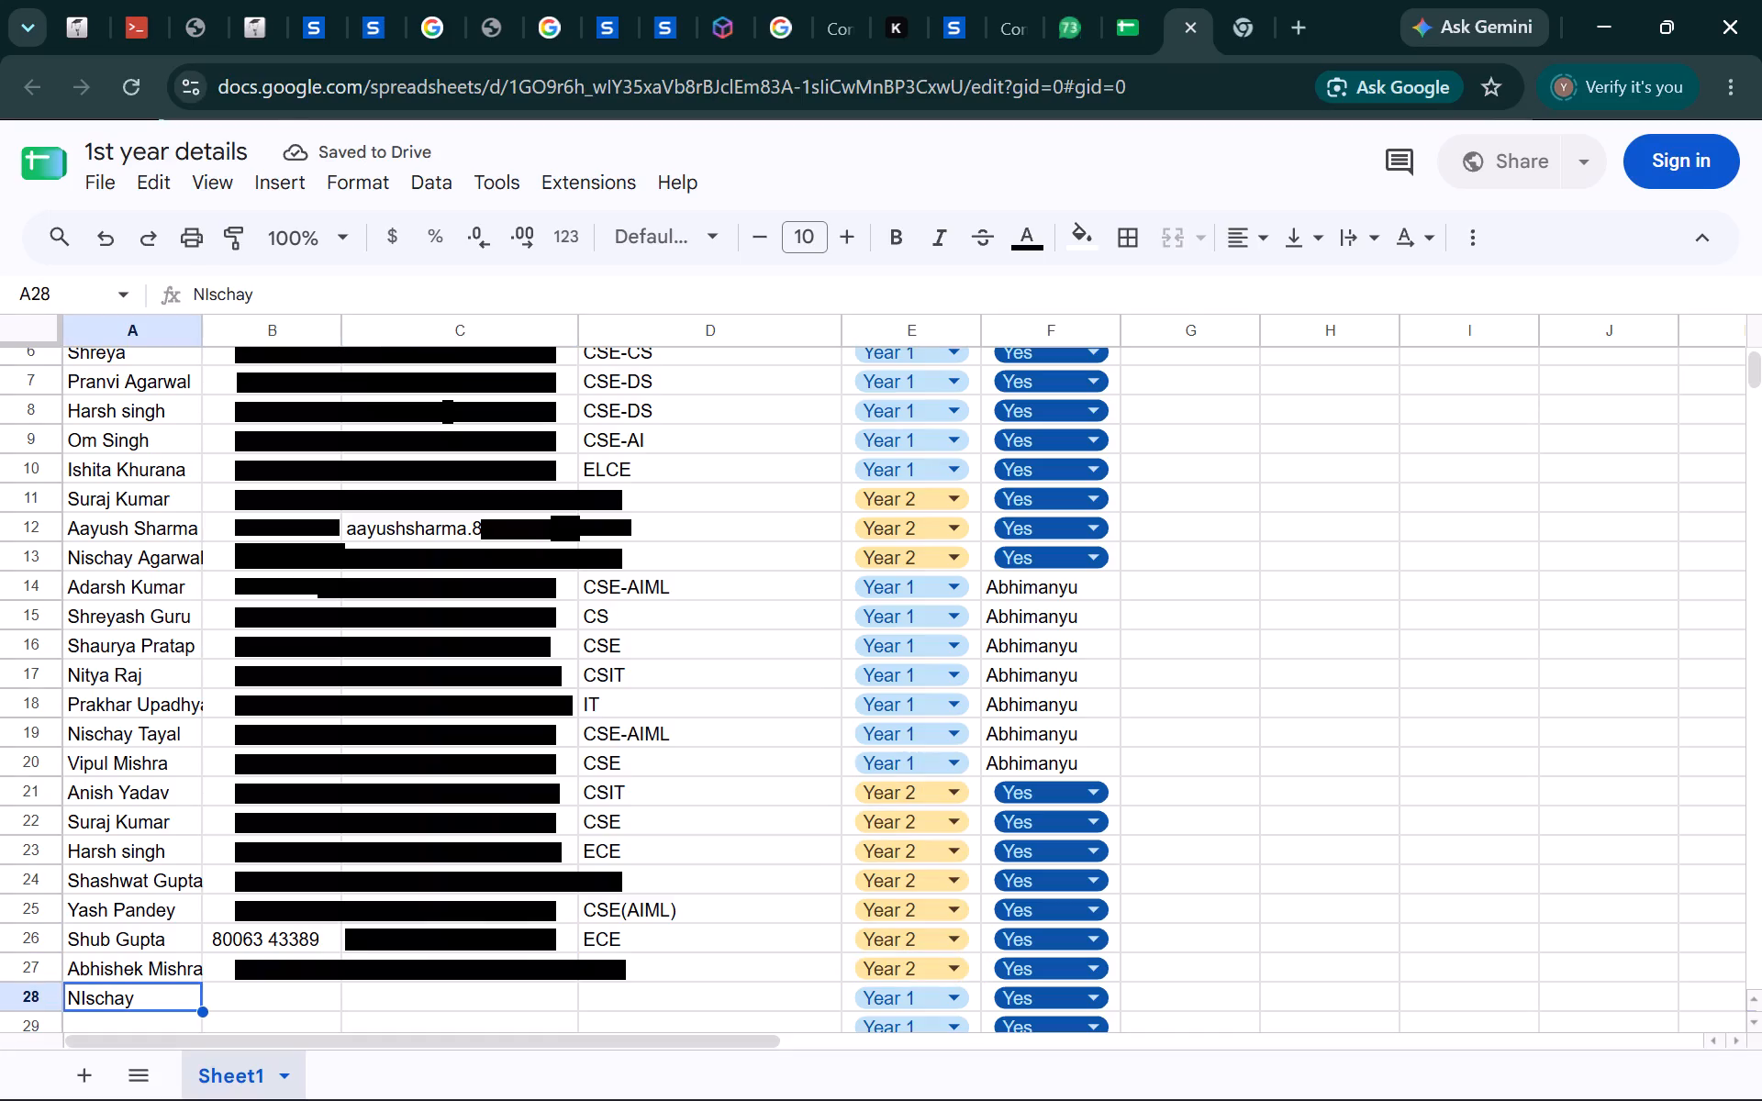
click(175, 994)
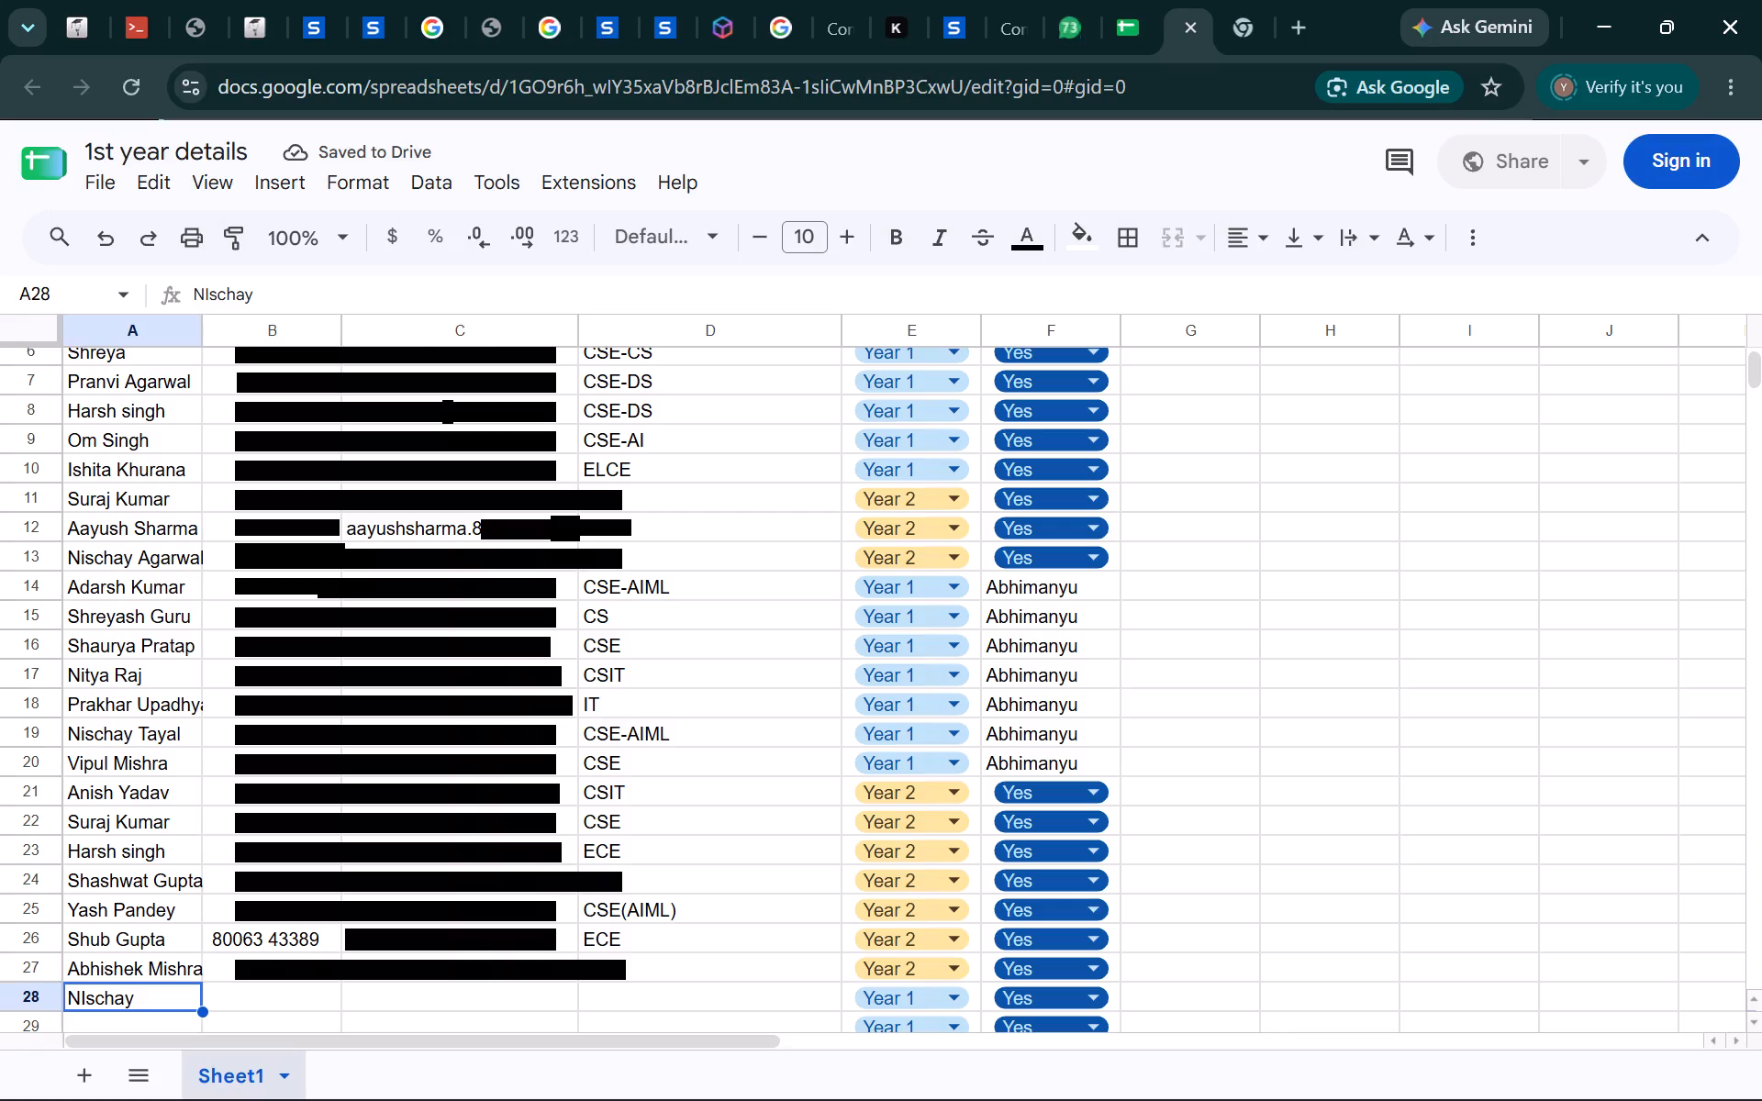
double_click(175, 994)
key(BackSpace)
key(BackSpace)
key(BackSpace)
key(BackSpace)
key(BackSpace)
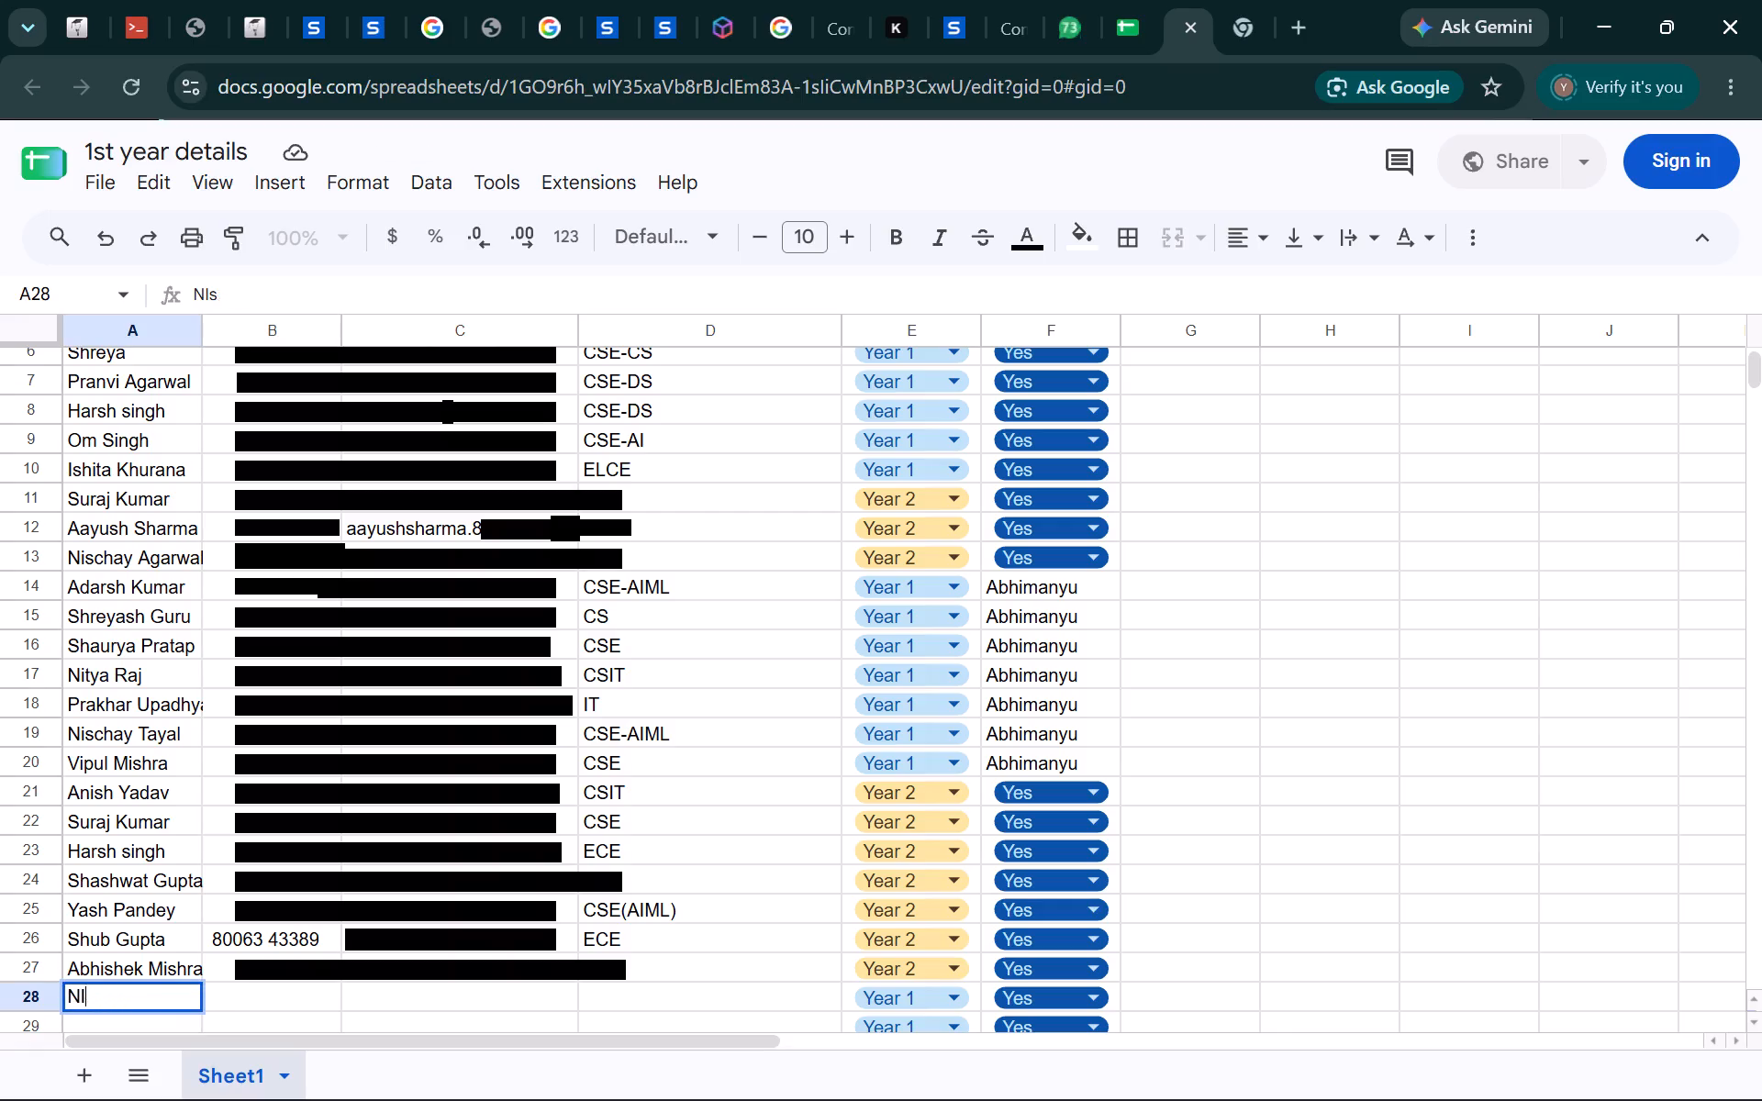
key(BackSpace)
key(BackSpace)
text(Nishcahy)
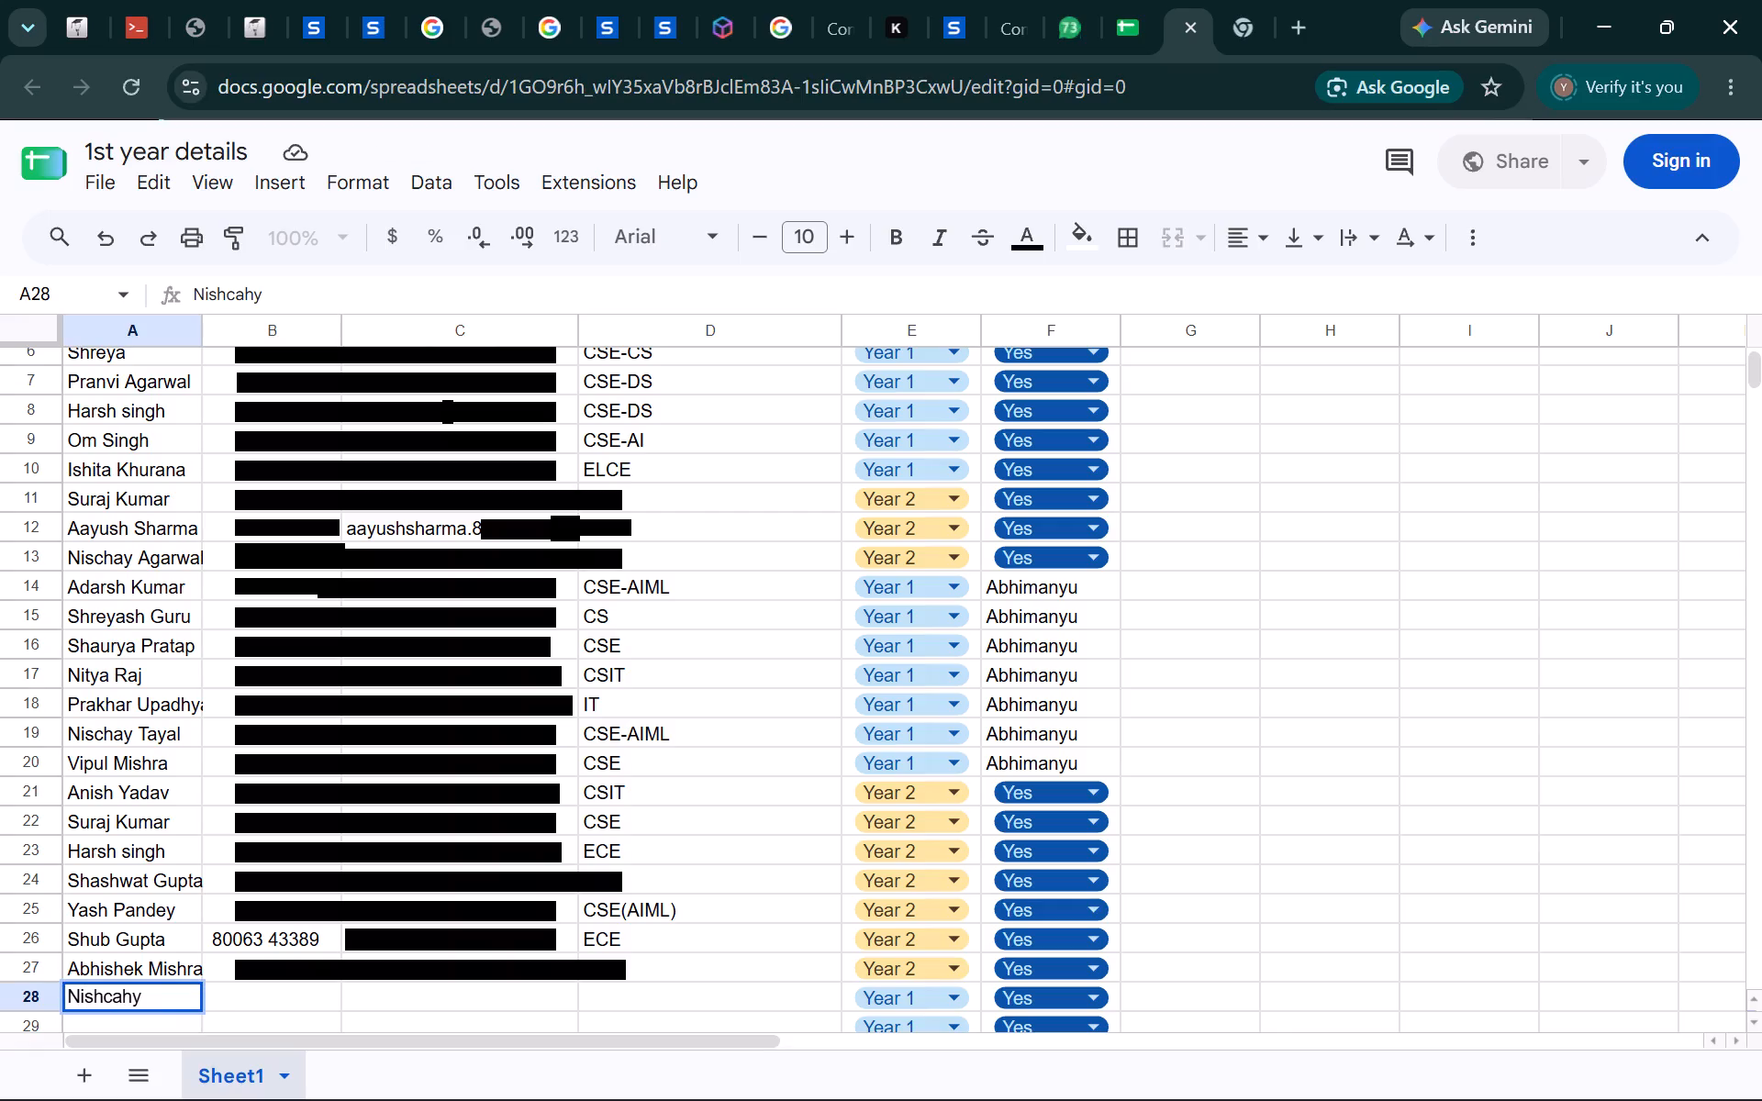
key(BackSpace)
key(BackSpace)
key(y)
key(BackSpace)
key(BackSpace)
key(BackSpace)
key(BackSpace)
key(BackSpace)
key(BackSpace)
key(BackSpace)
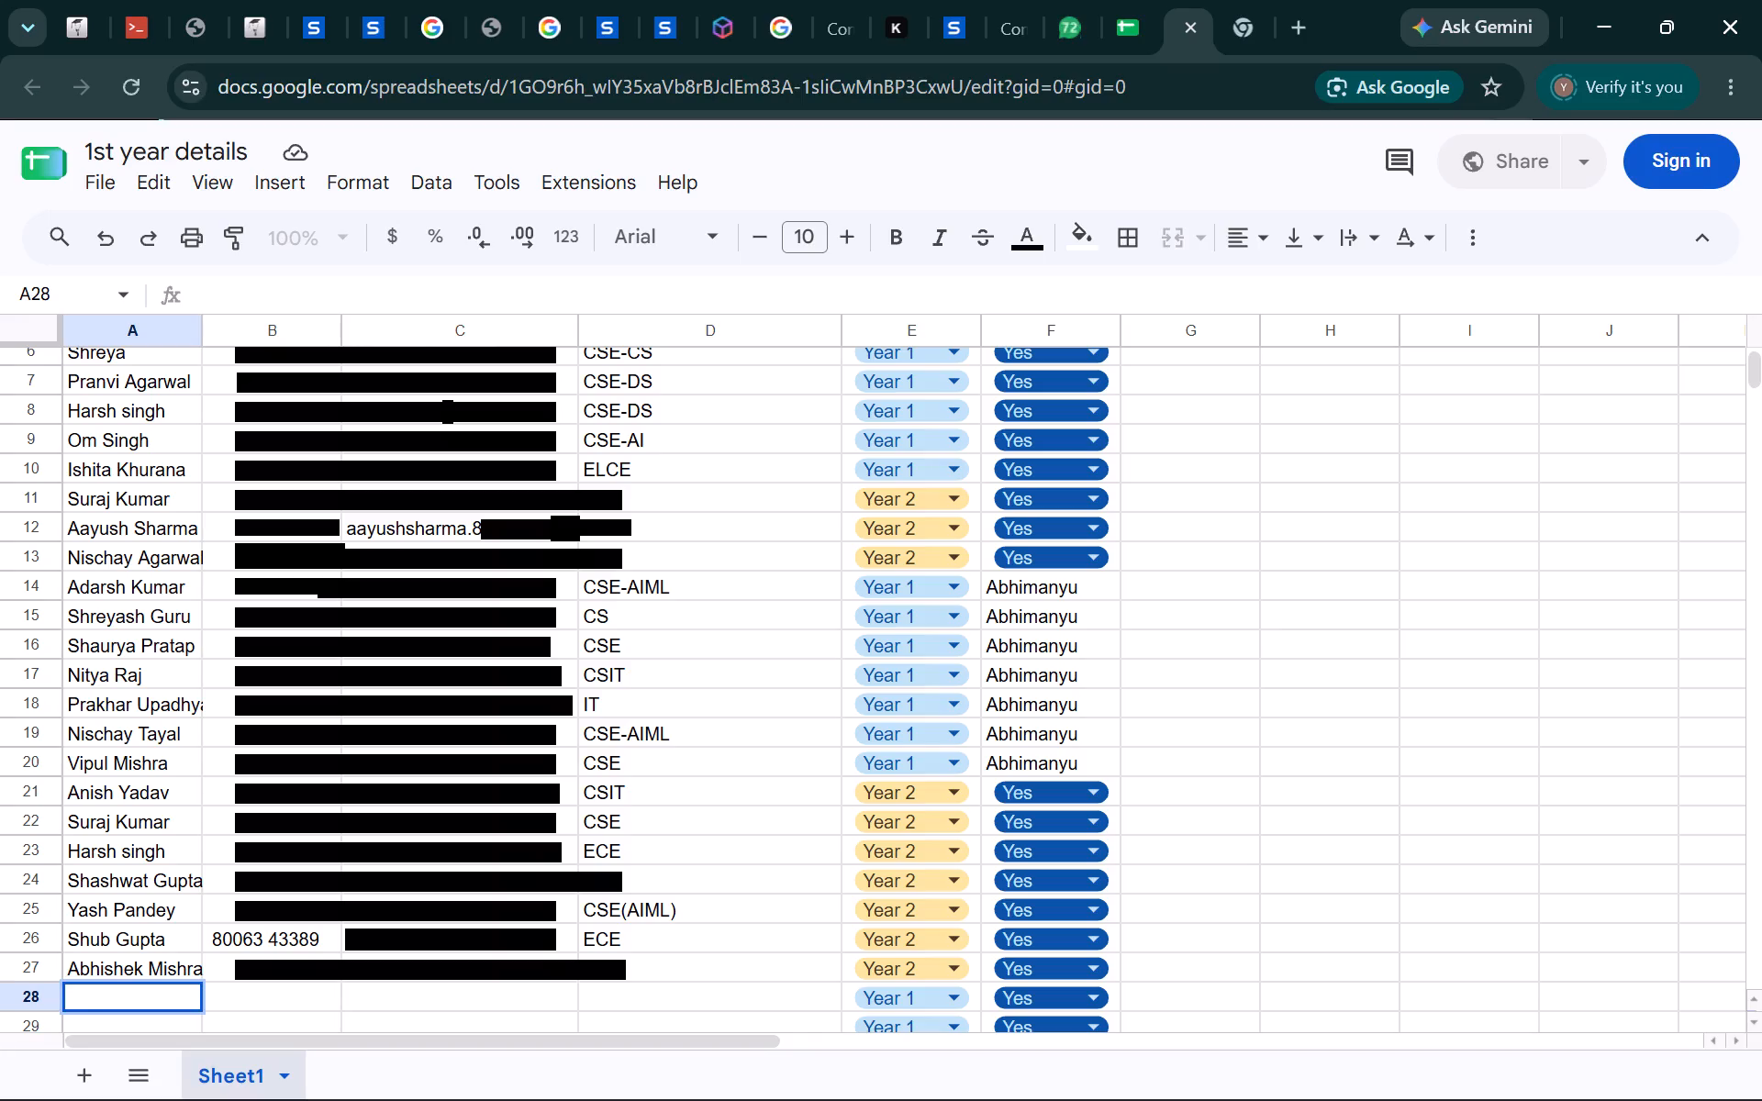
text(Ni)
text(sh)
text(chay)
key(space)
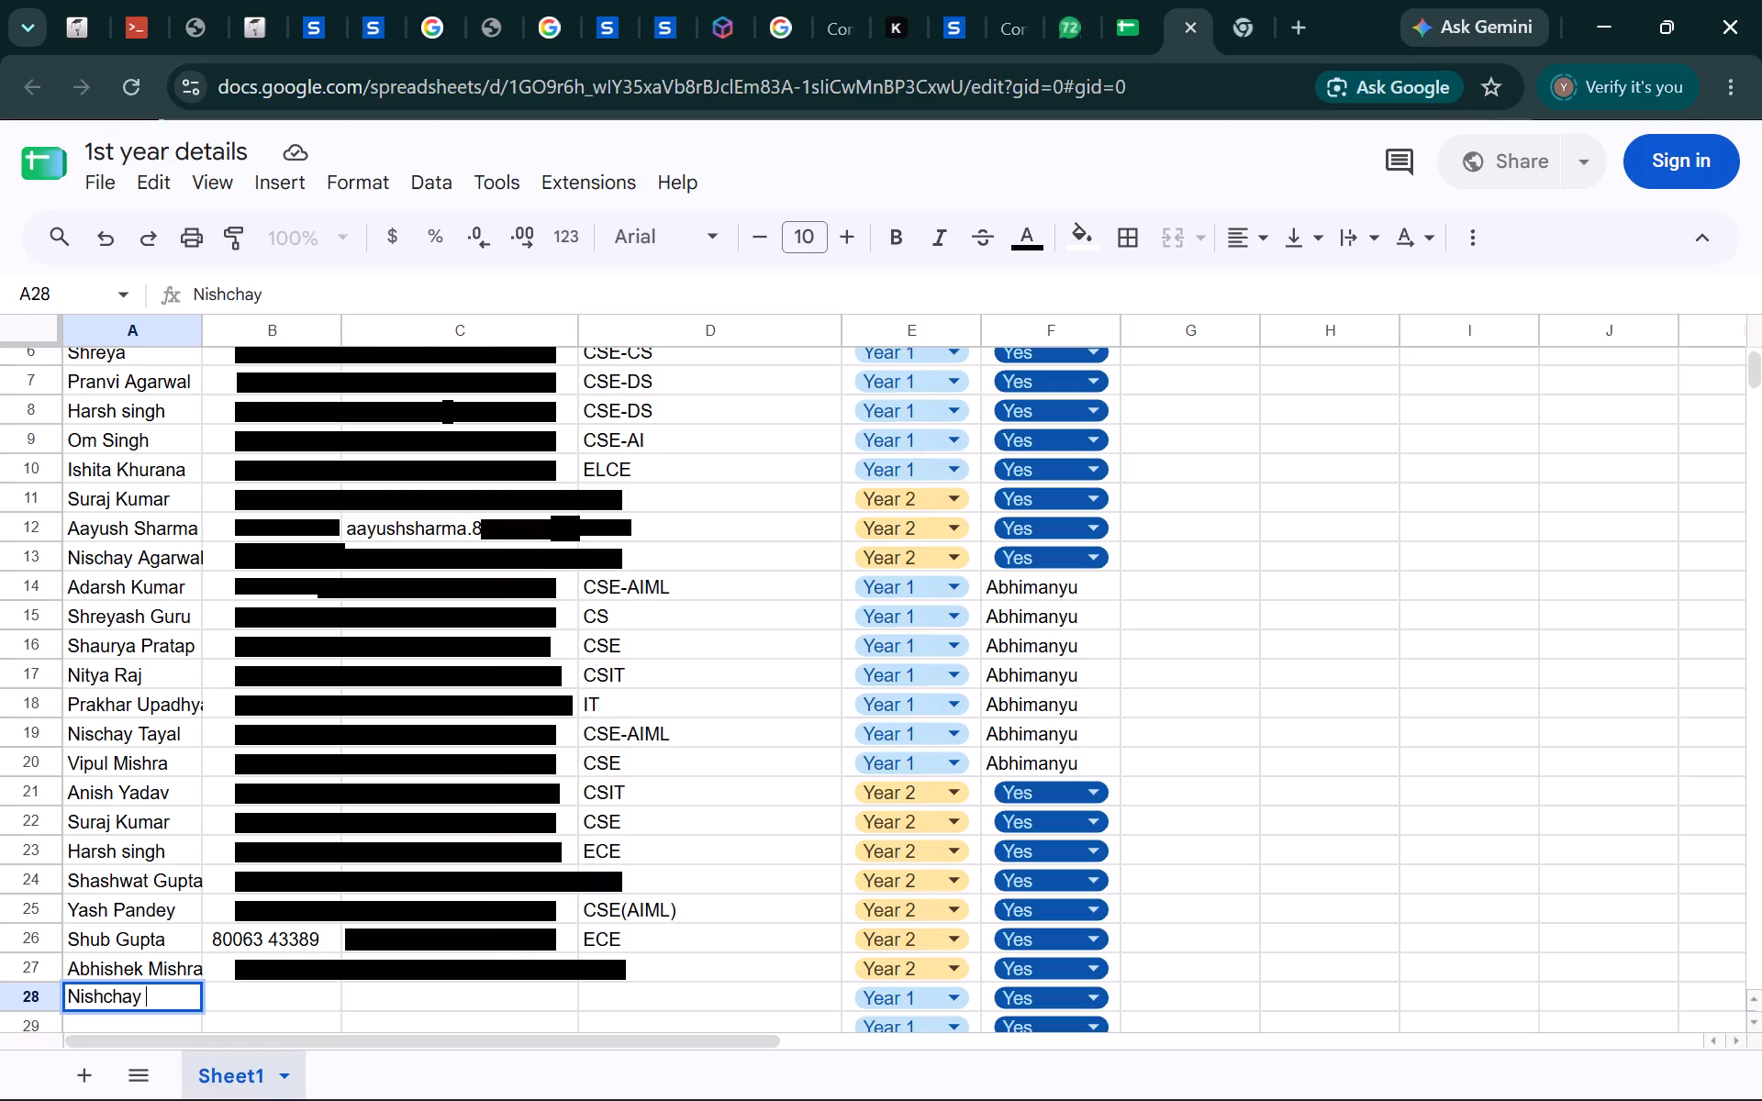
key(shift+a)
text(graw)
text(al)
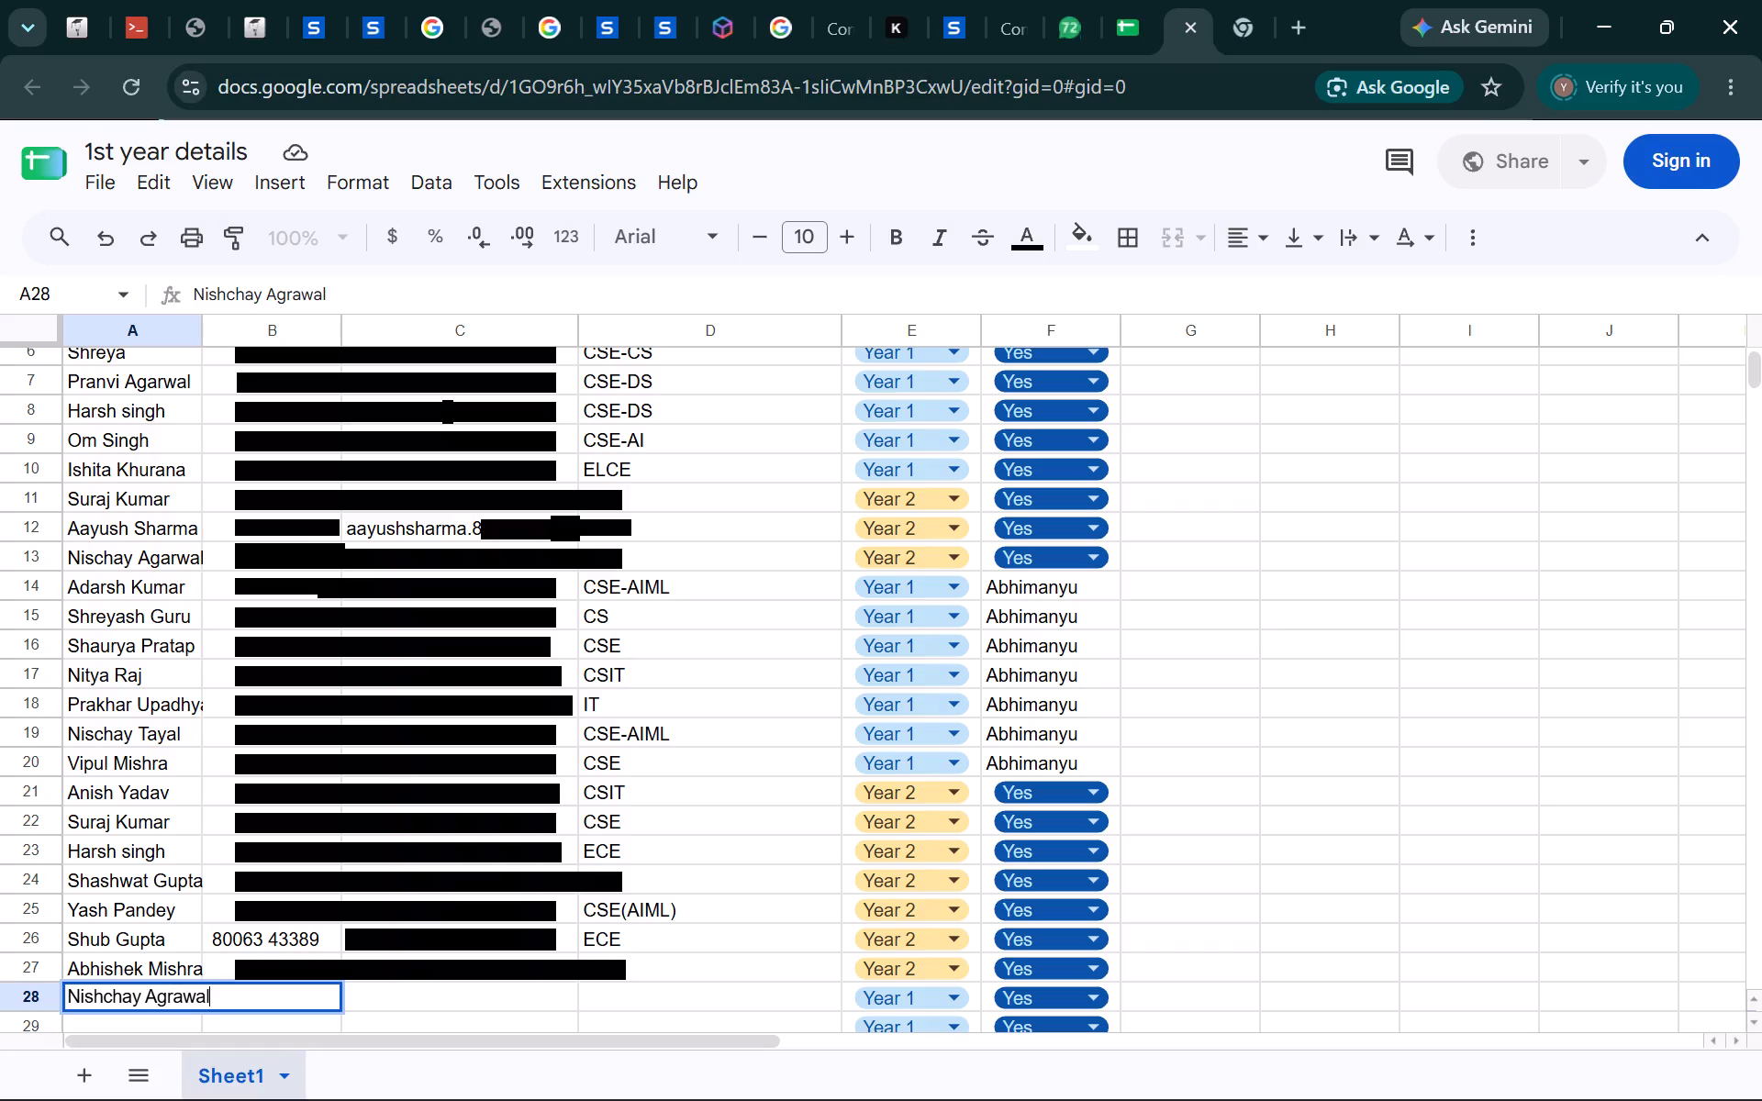
click(272, 995)
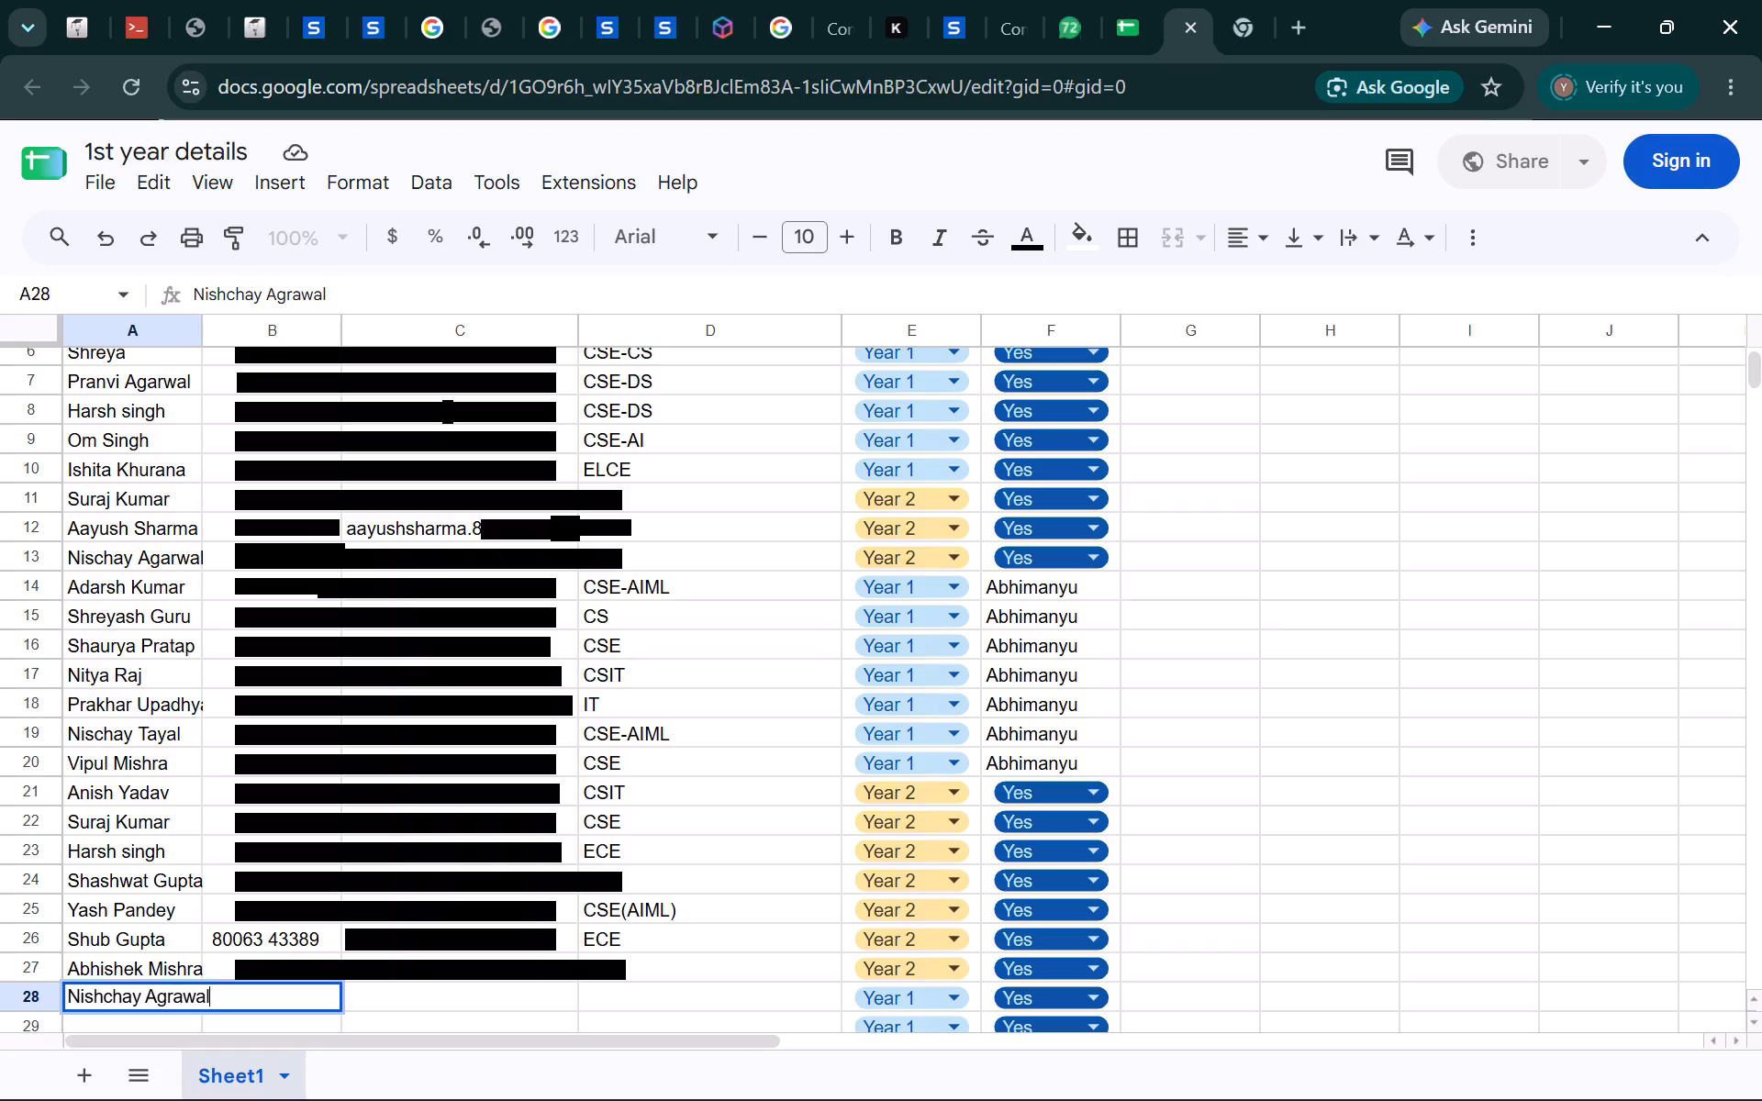
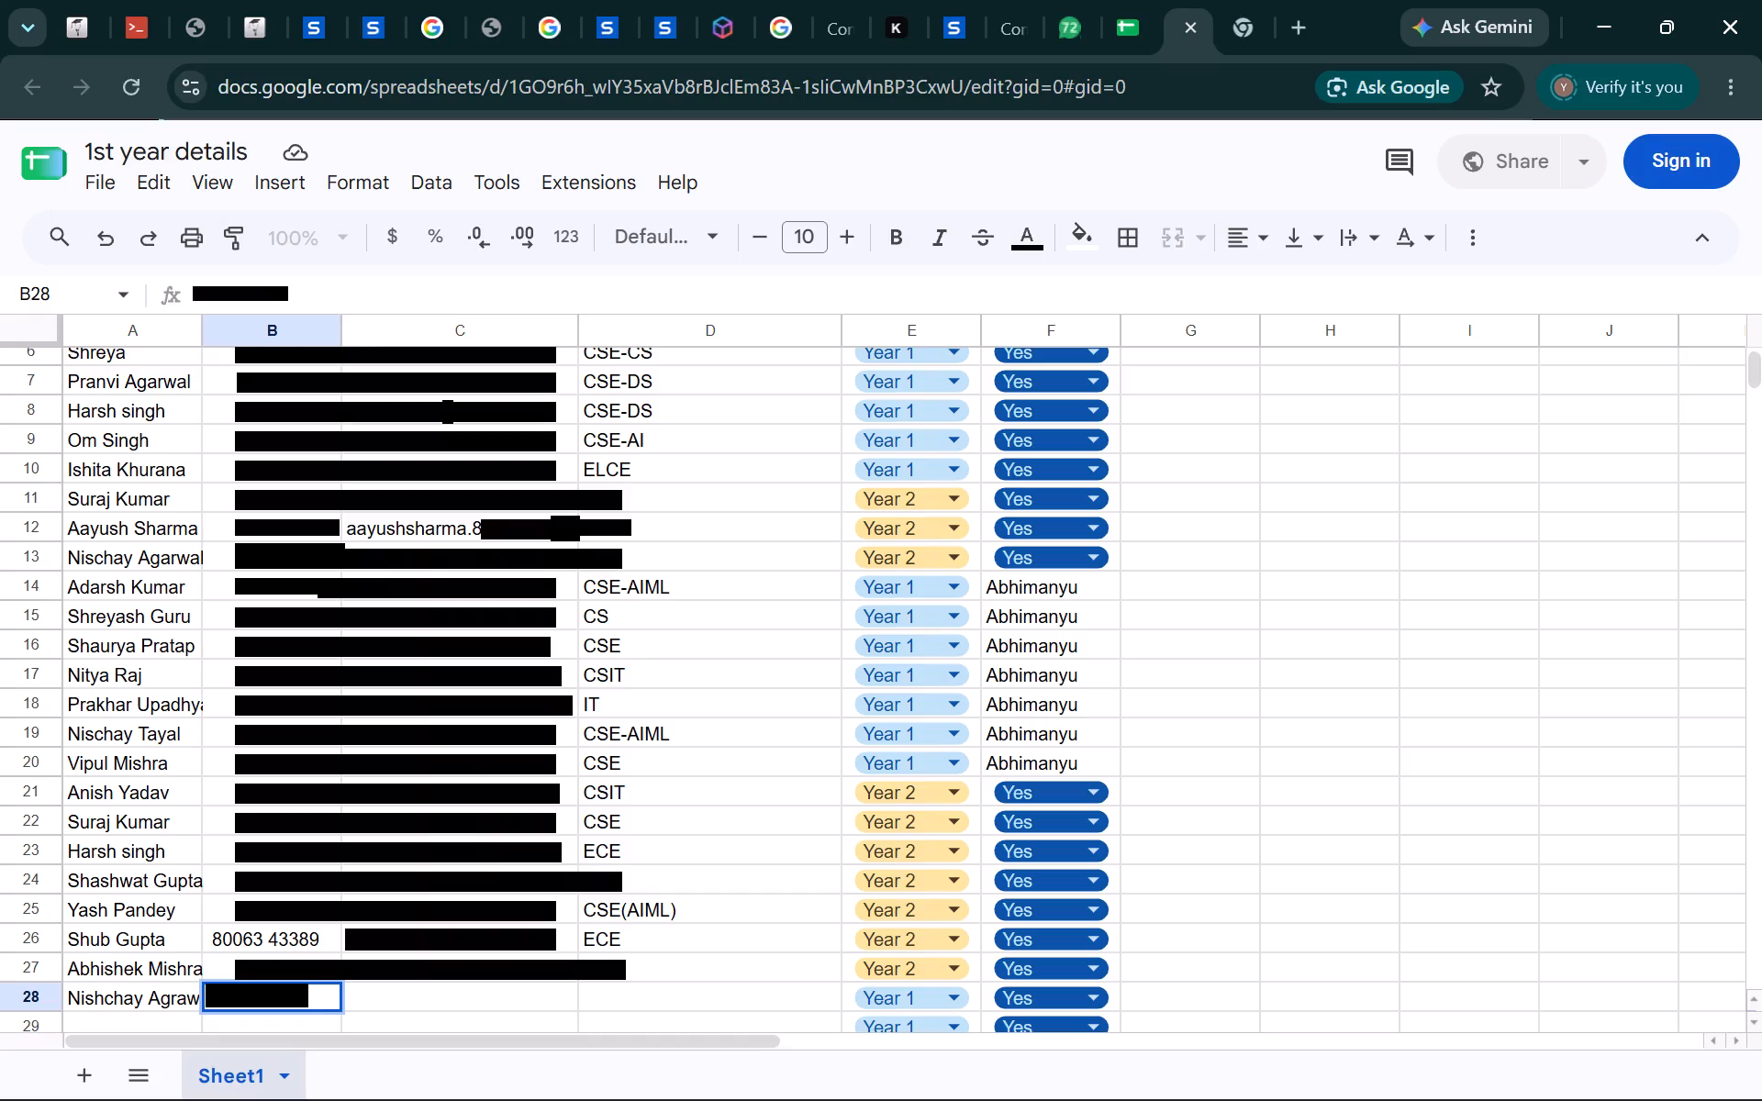
Commit the phone number entered for the student in row 28 by moving on to that row's empty e-mail cell.
click(430, 998)
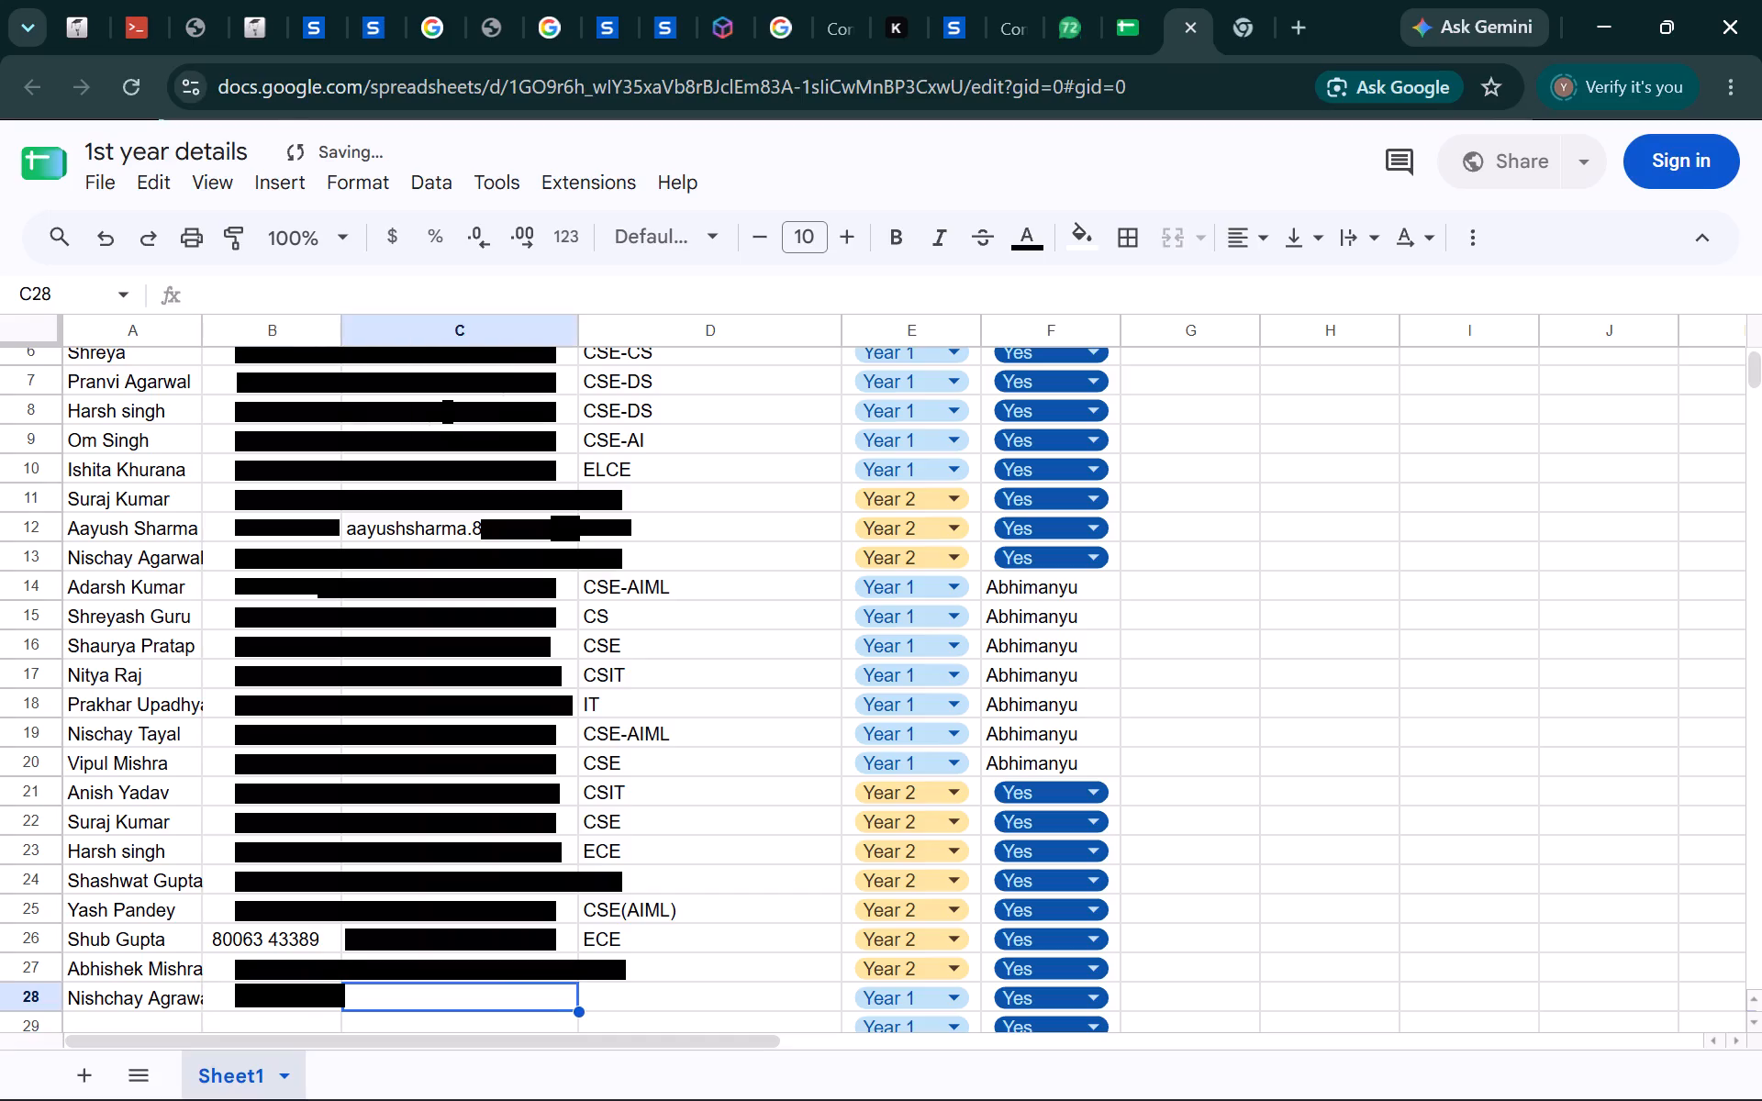
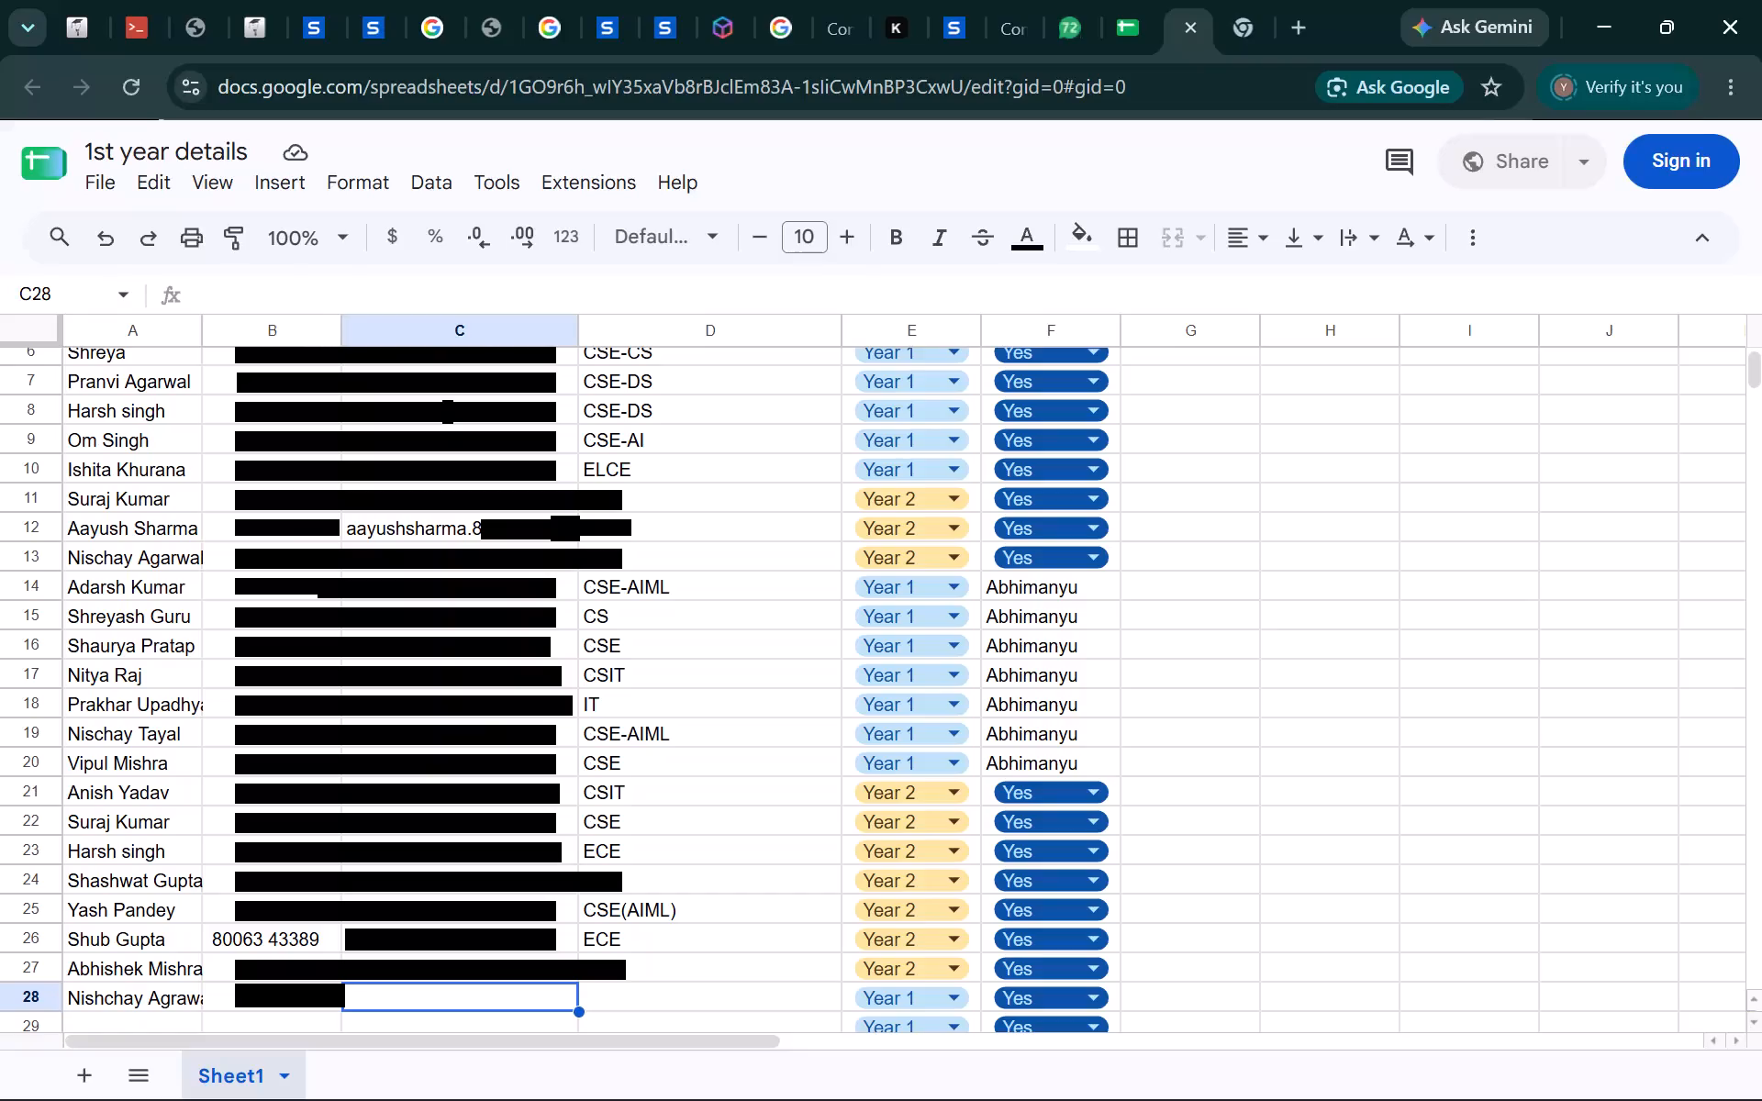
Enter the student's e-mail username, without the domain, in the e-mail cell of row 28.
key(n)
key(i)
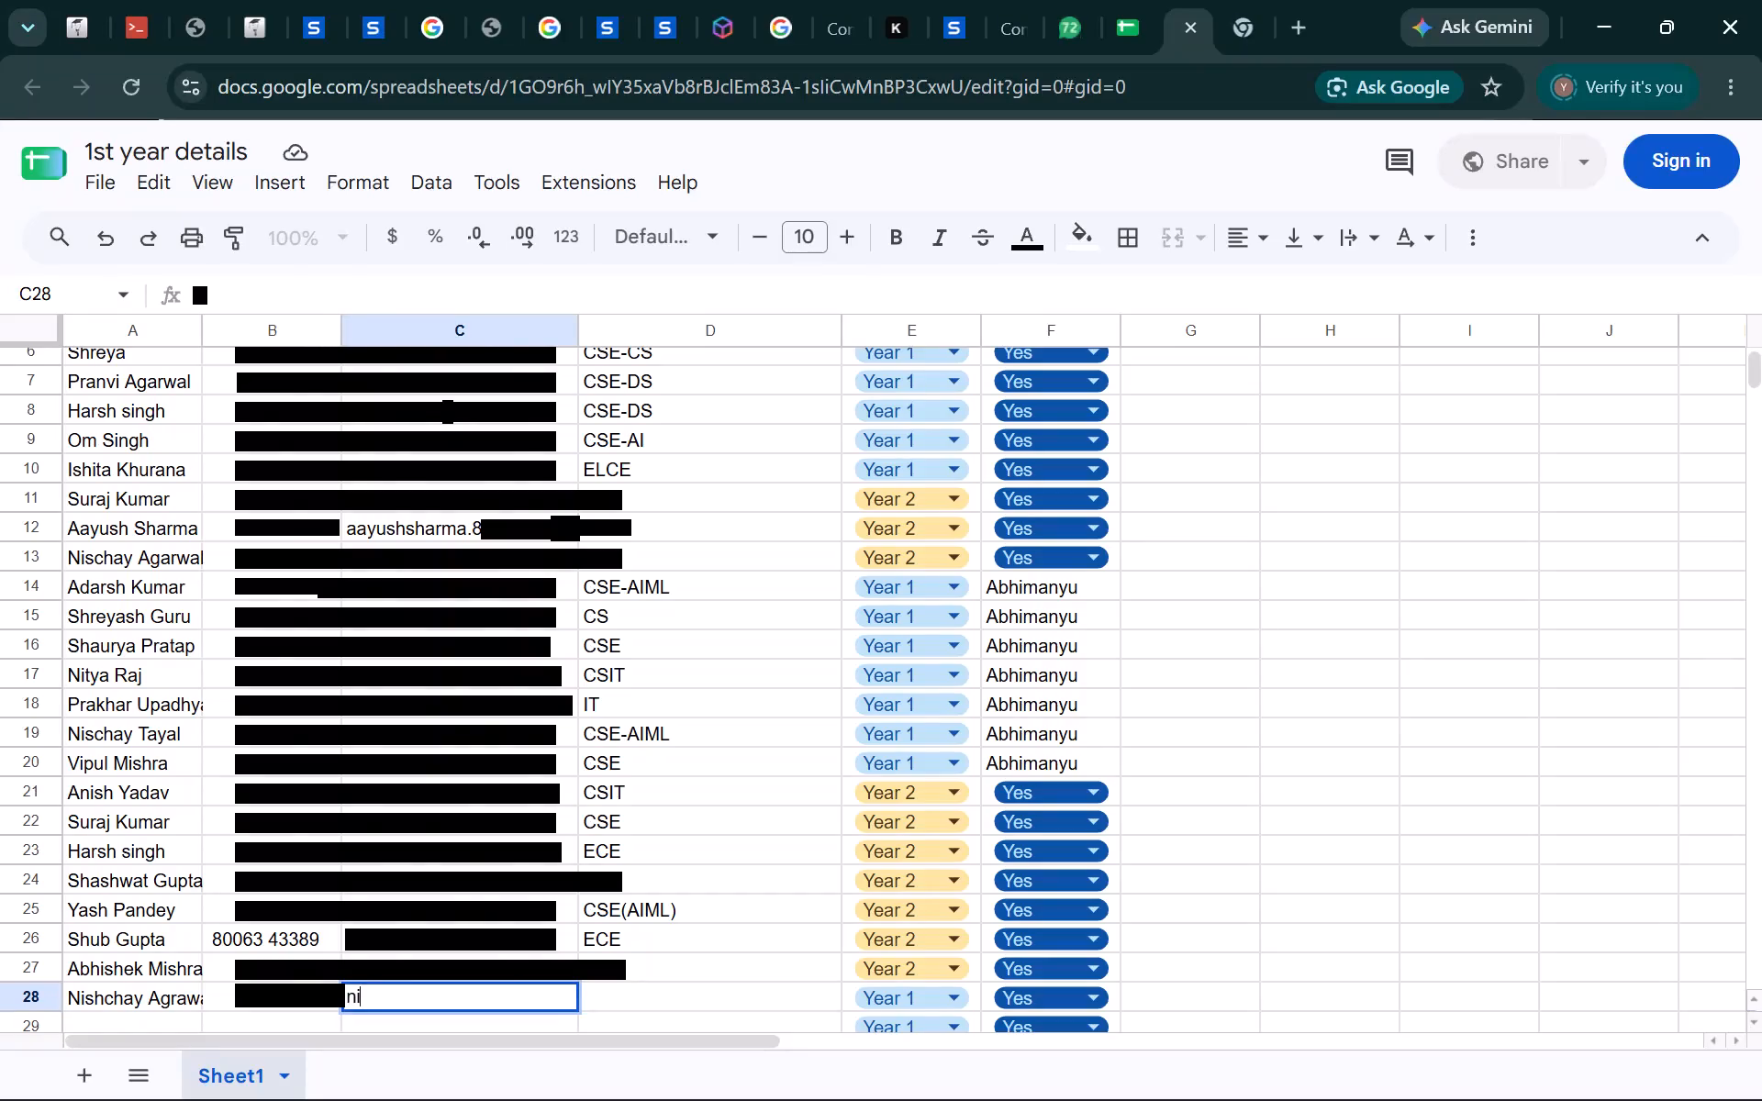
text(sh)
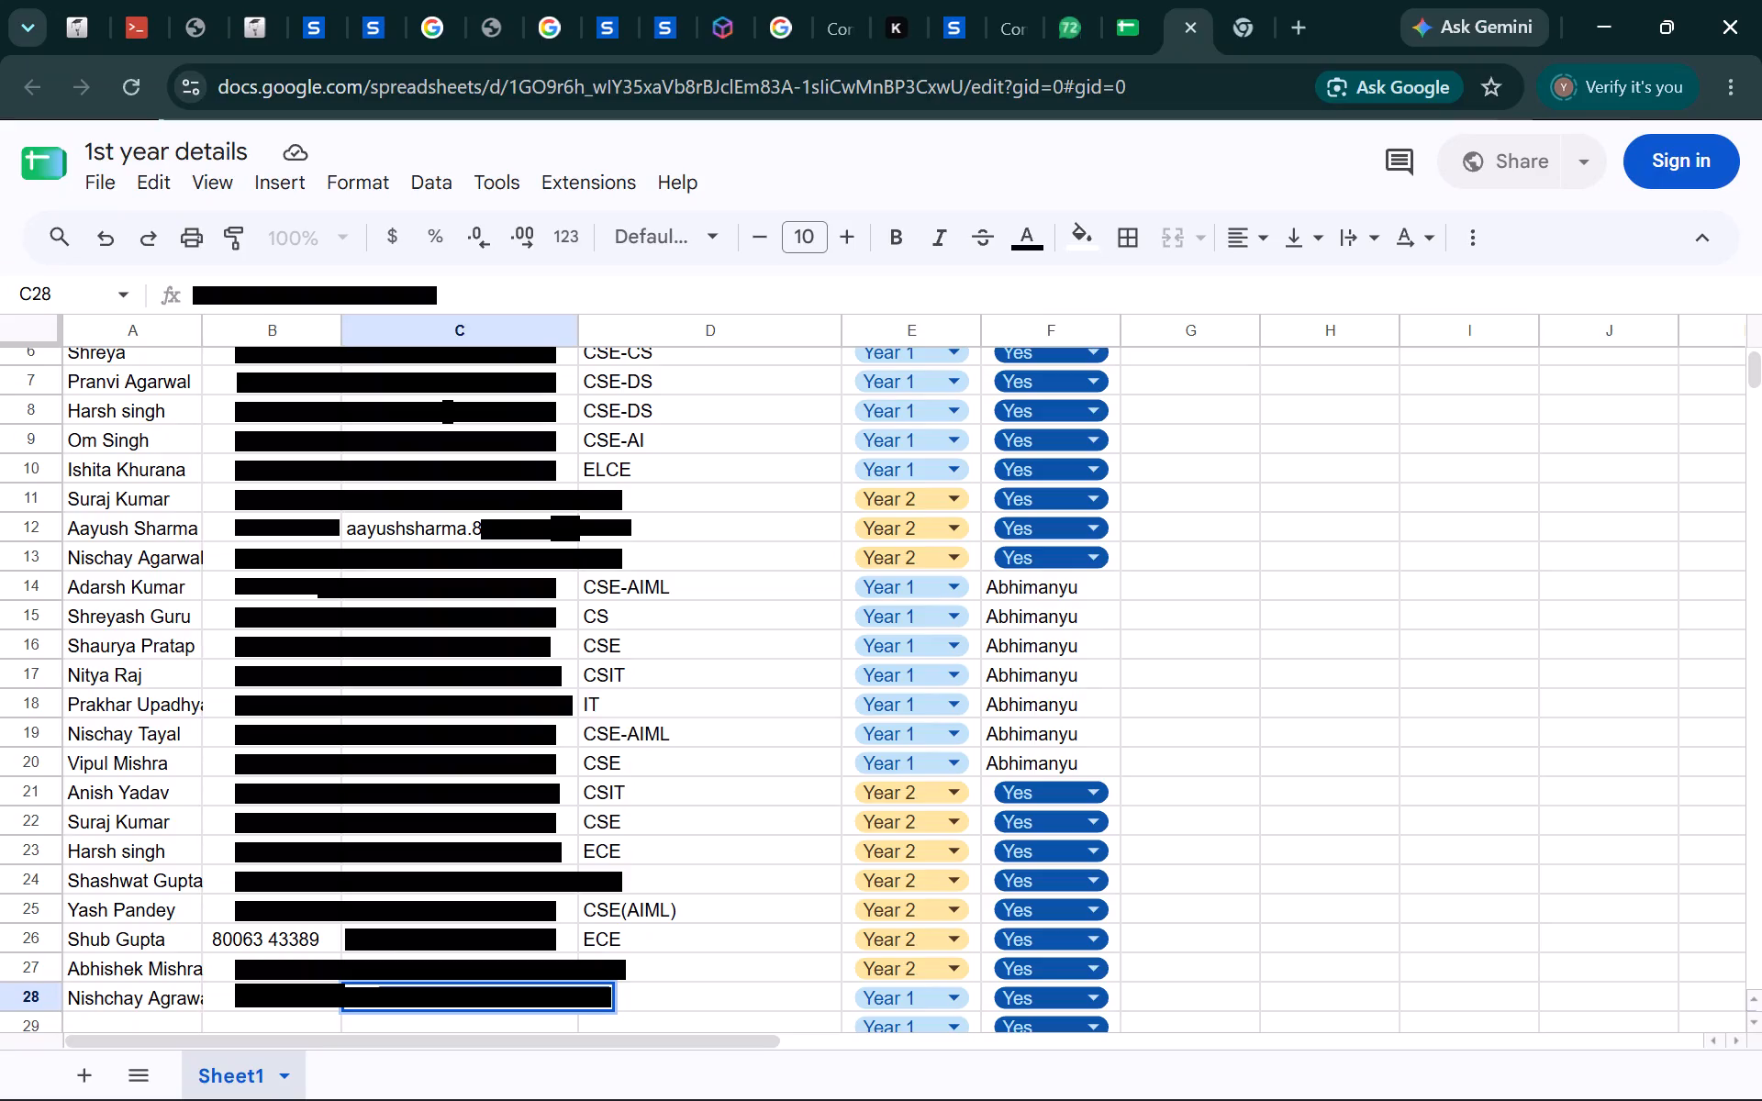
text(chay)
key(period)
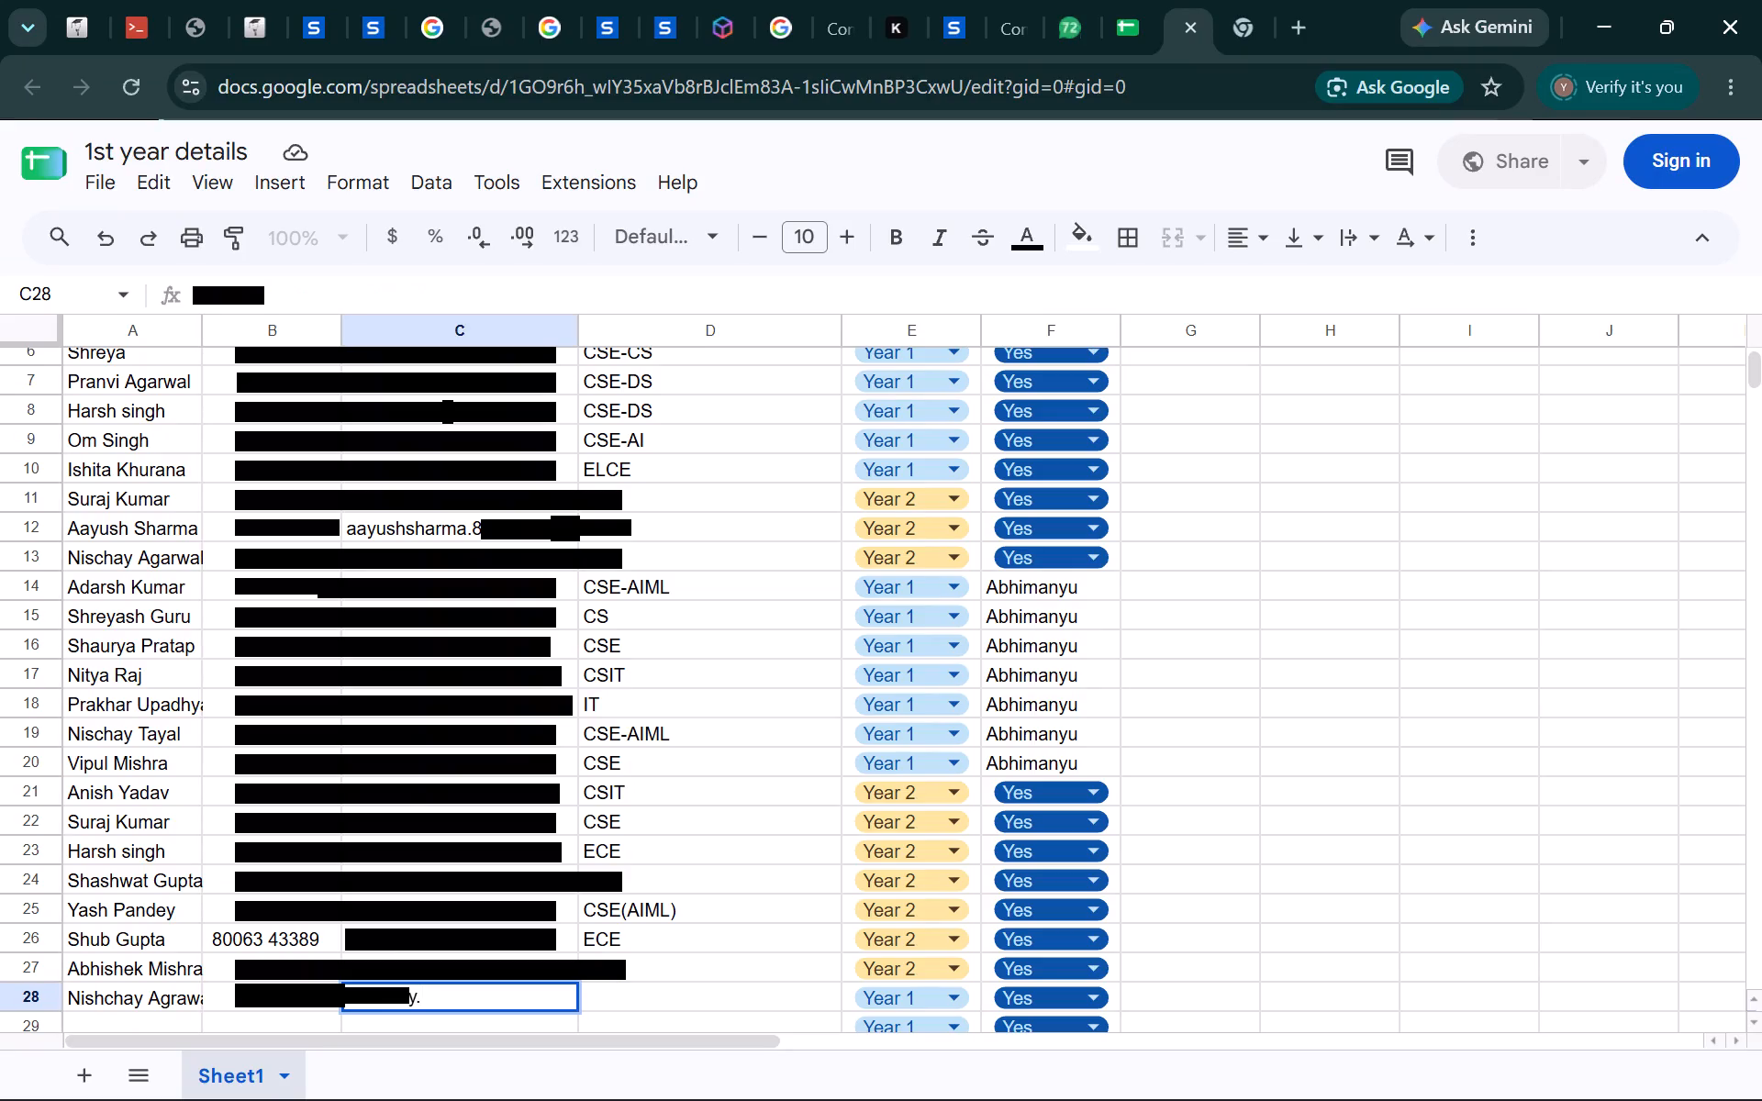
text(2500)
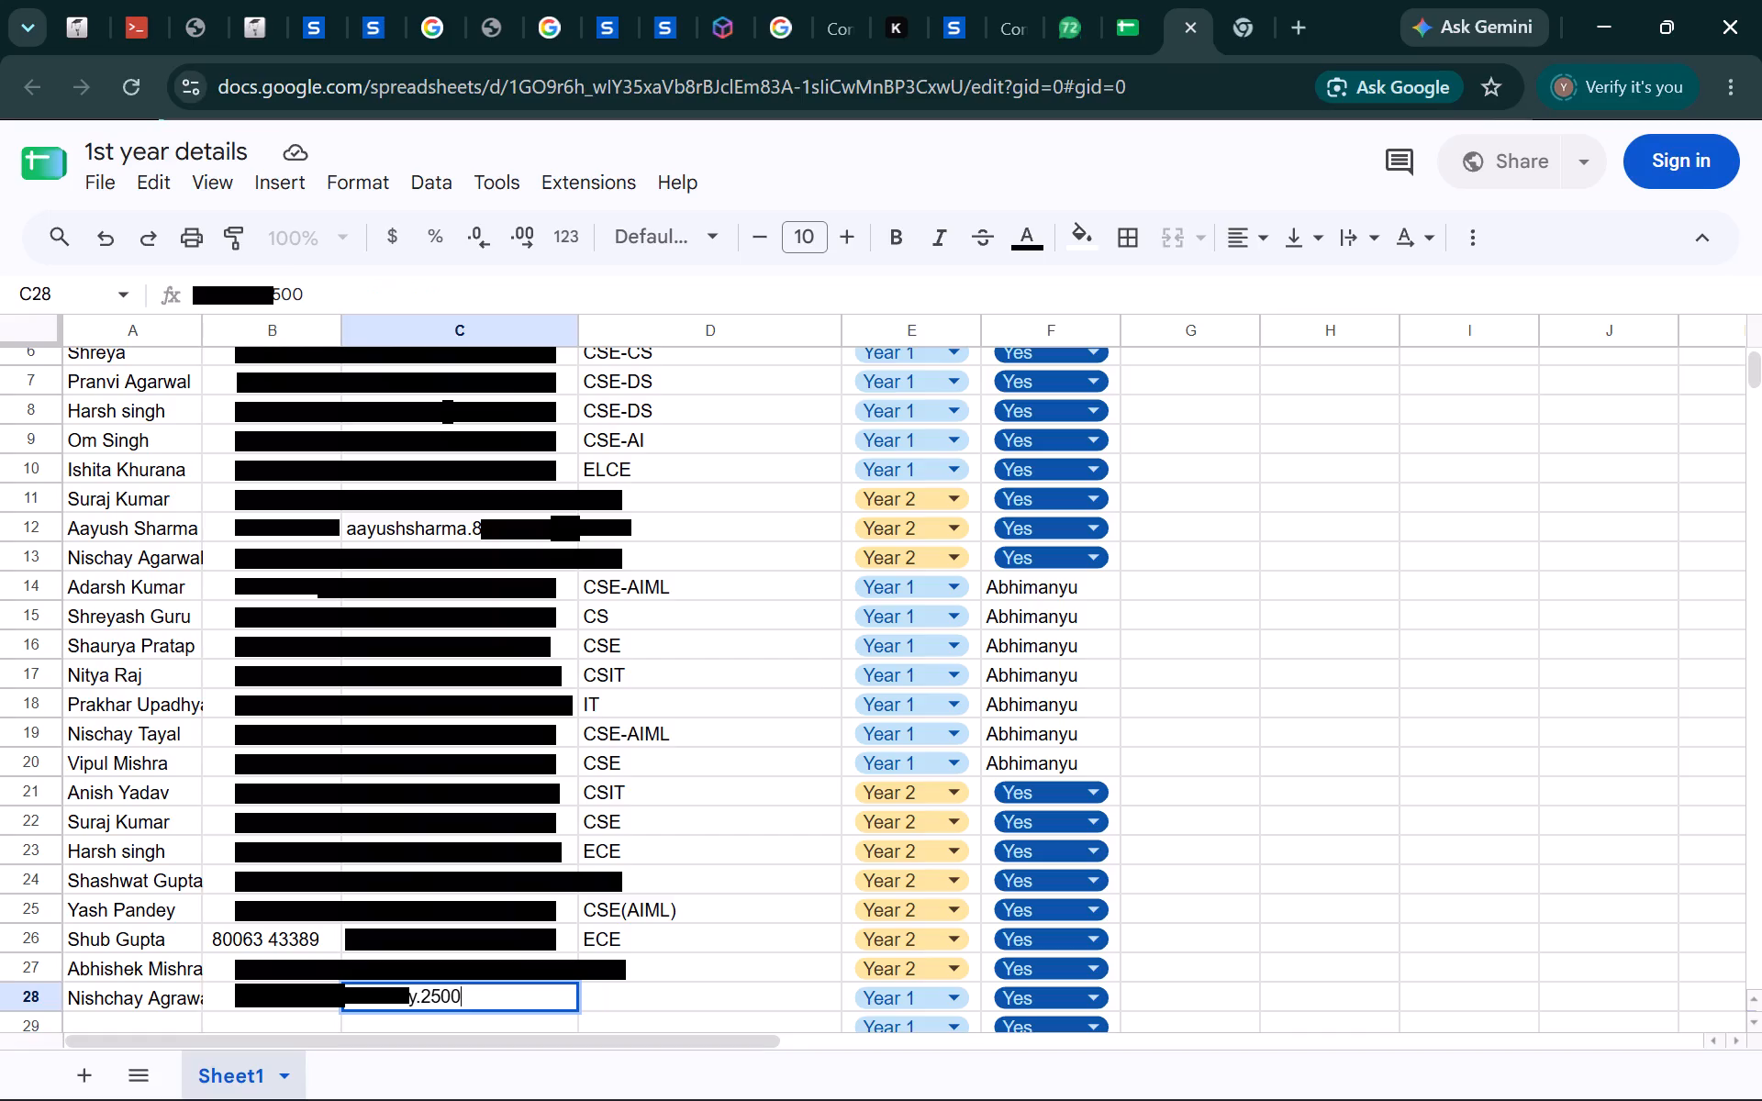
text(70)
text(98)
Set the branch to ECE and the year to Year 2 for the student in row 28.
click(635, 983)
click(644, 996)
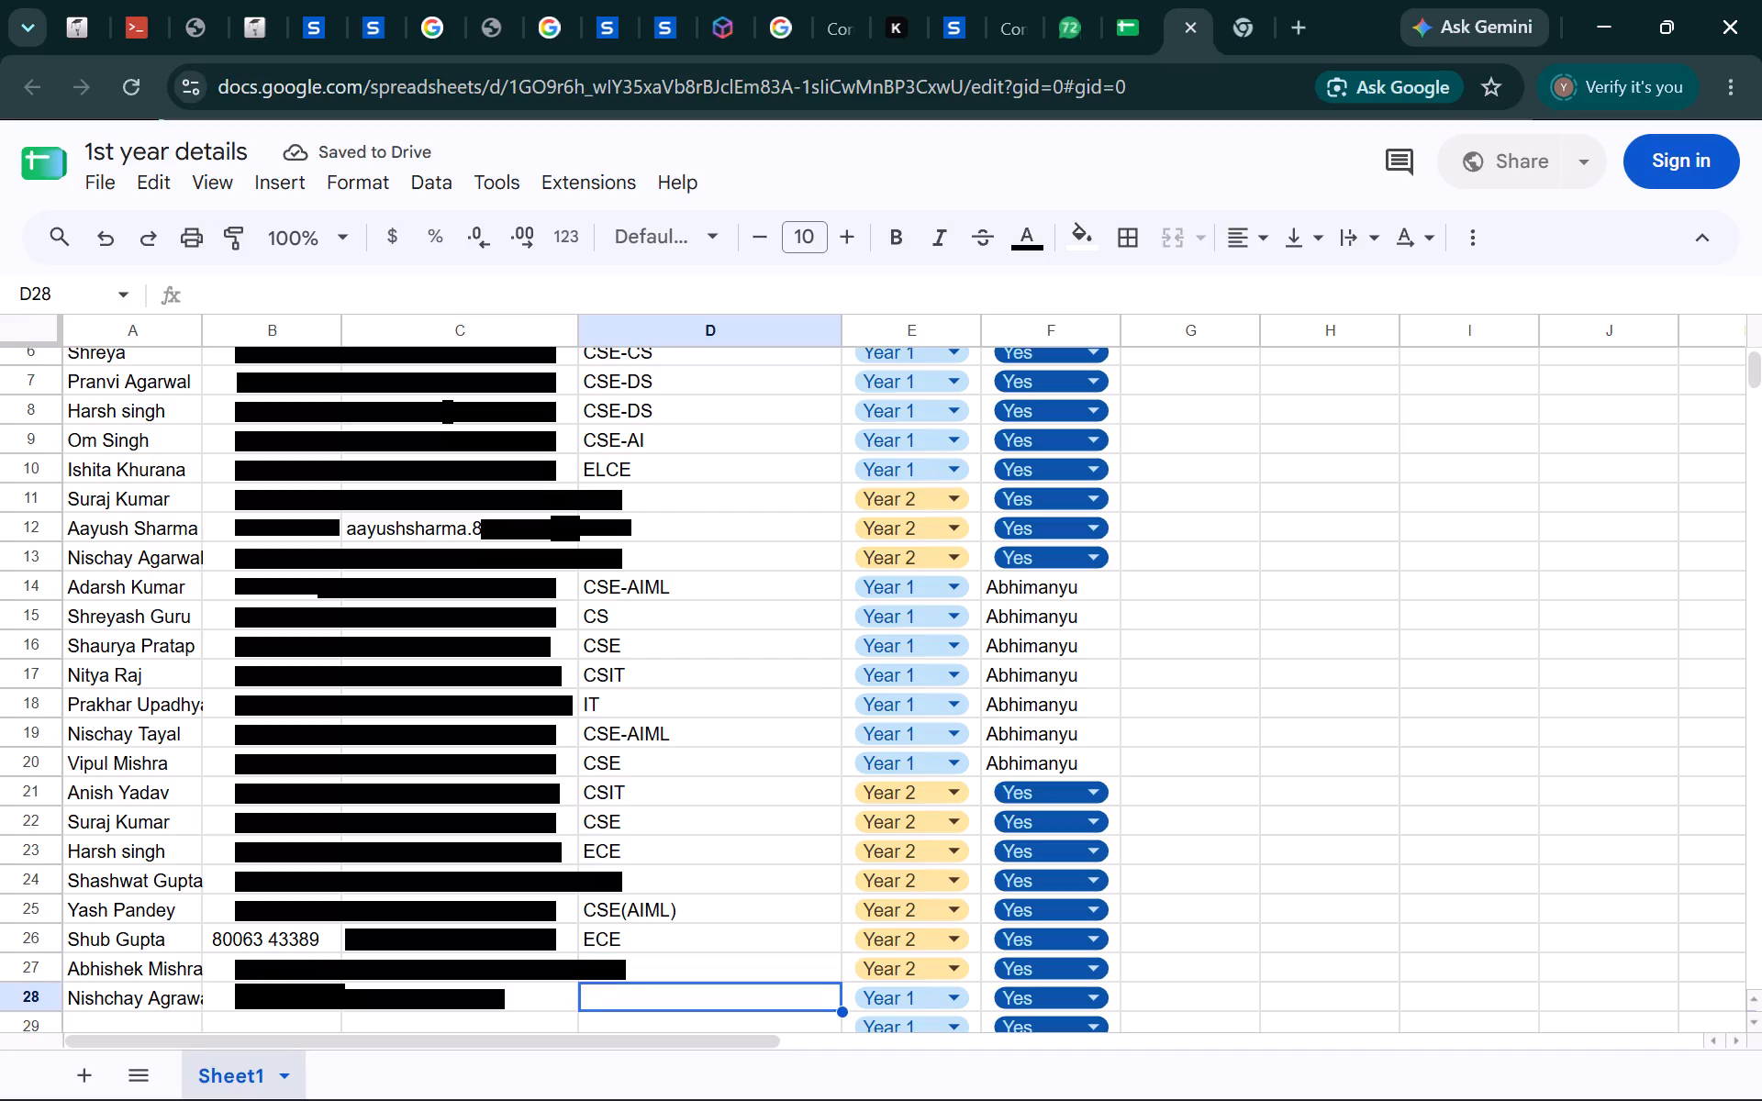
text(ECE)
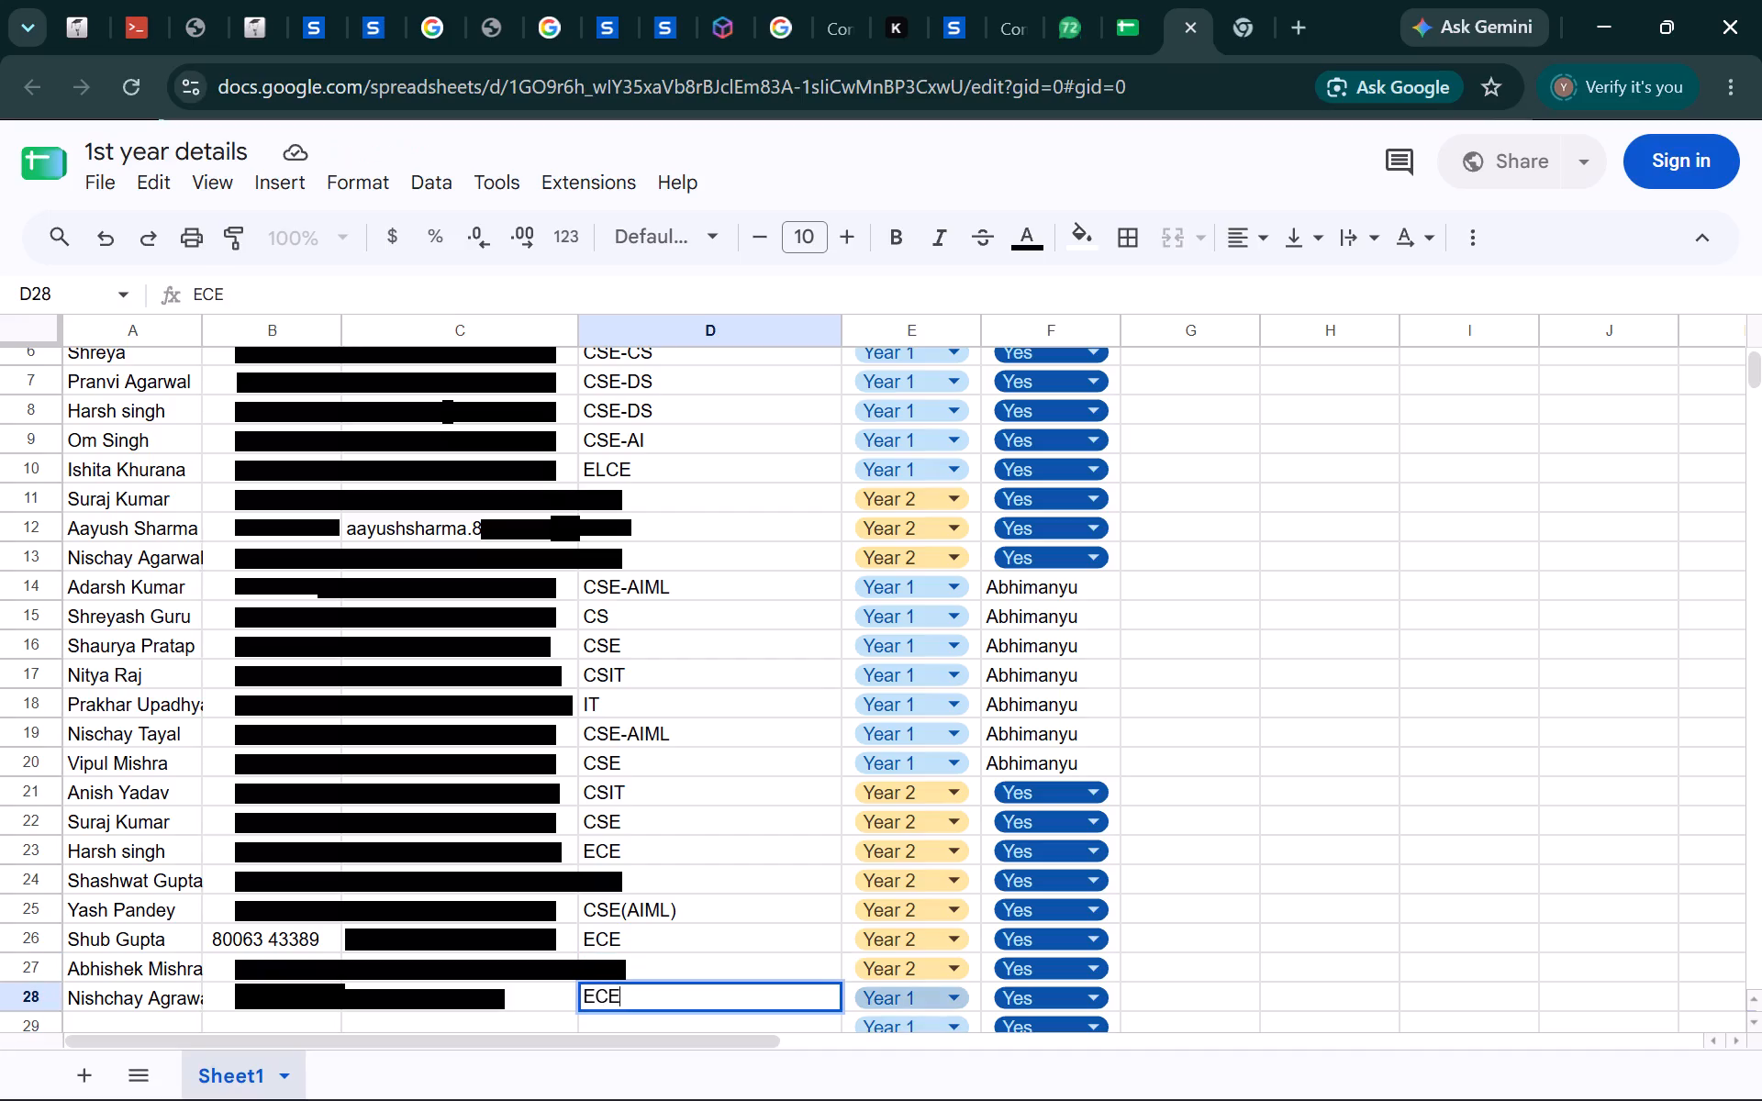
click(933, 1004)
click(884, 867)
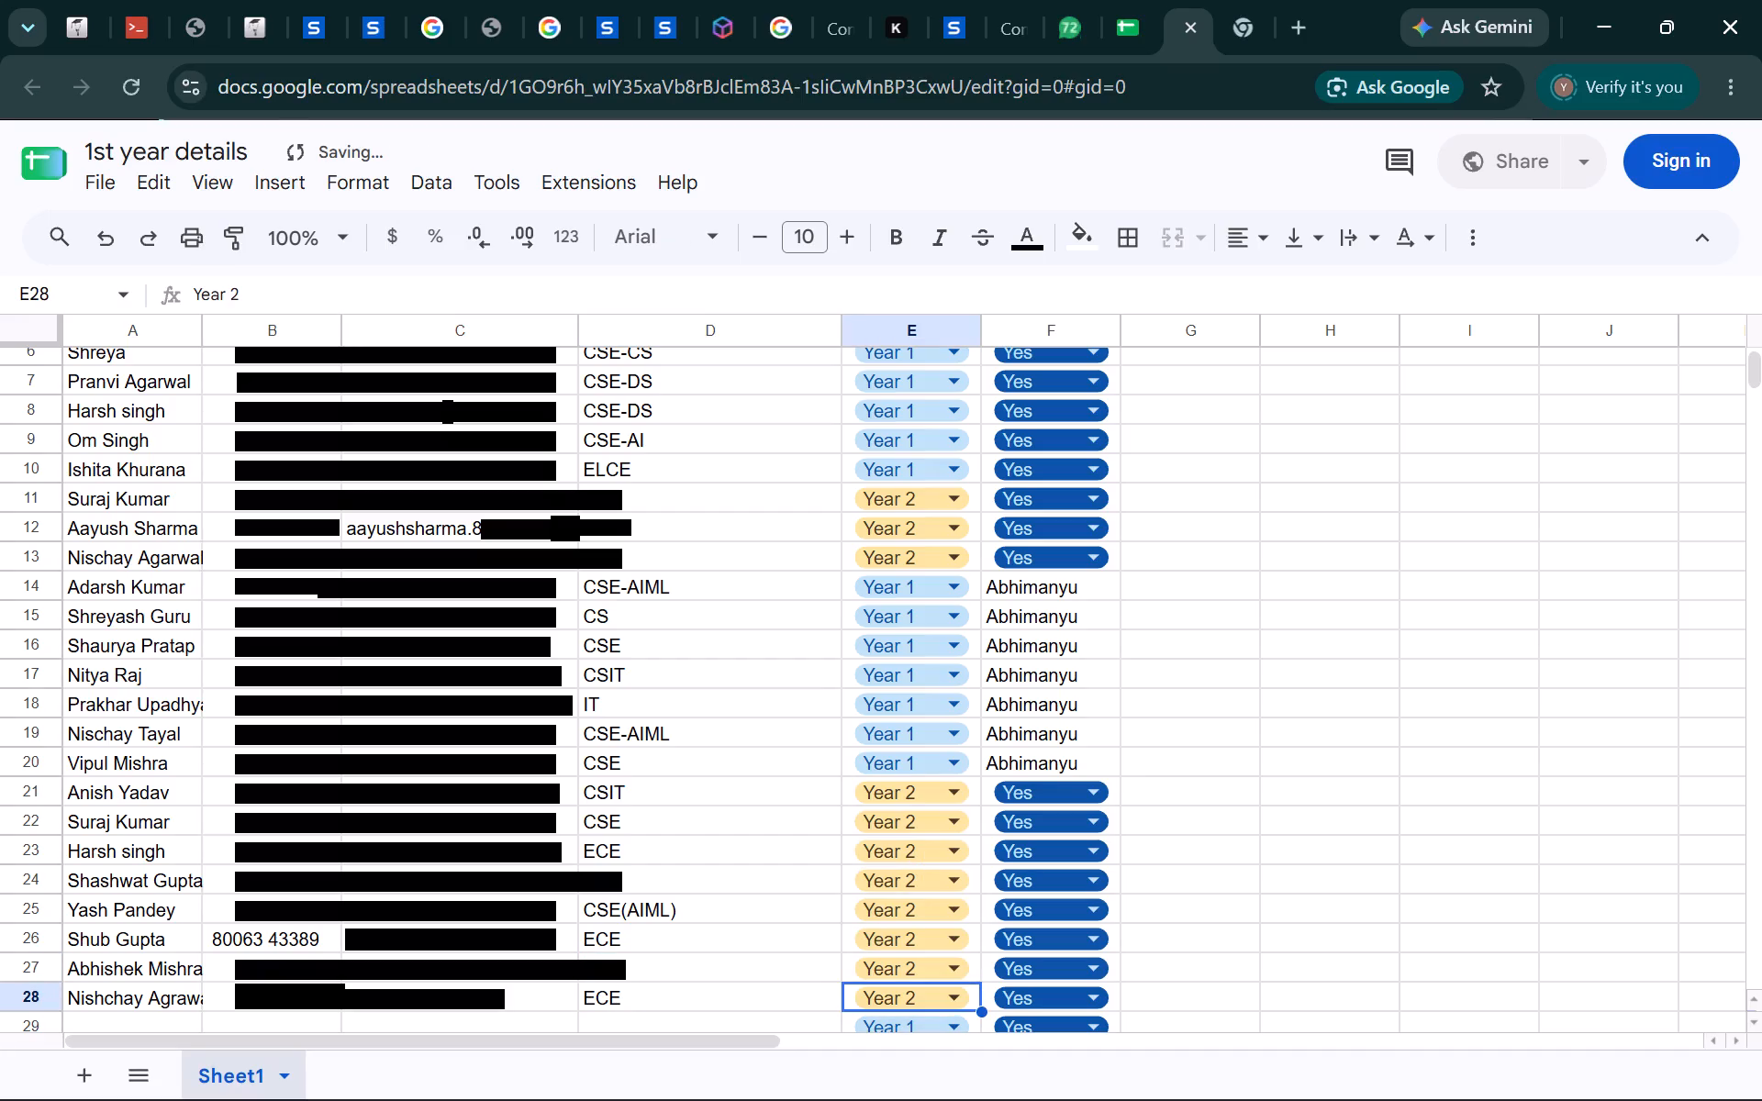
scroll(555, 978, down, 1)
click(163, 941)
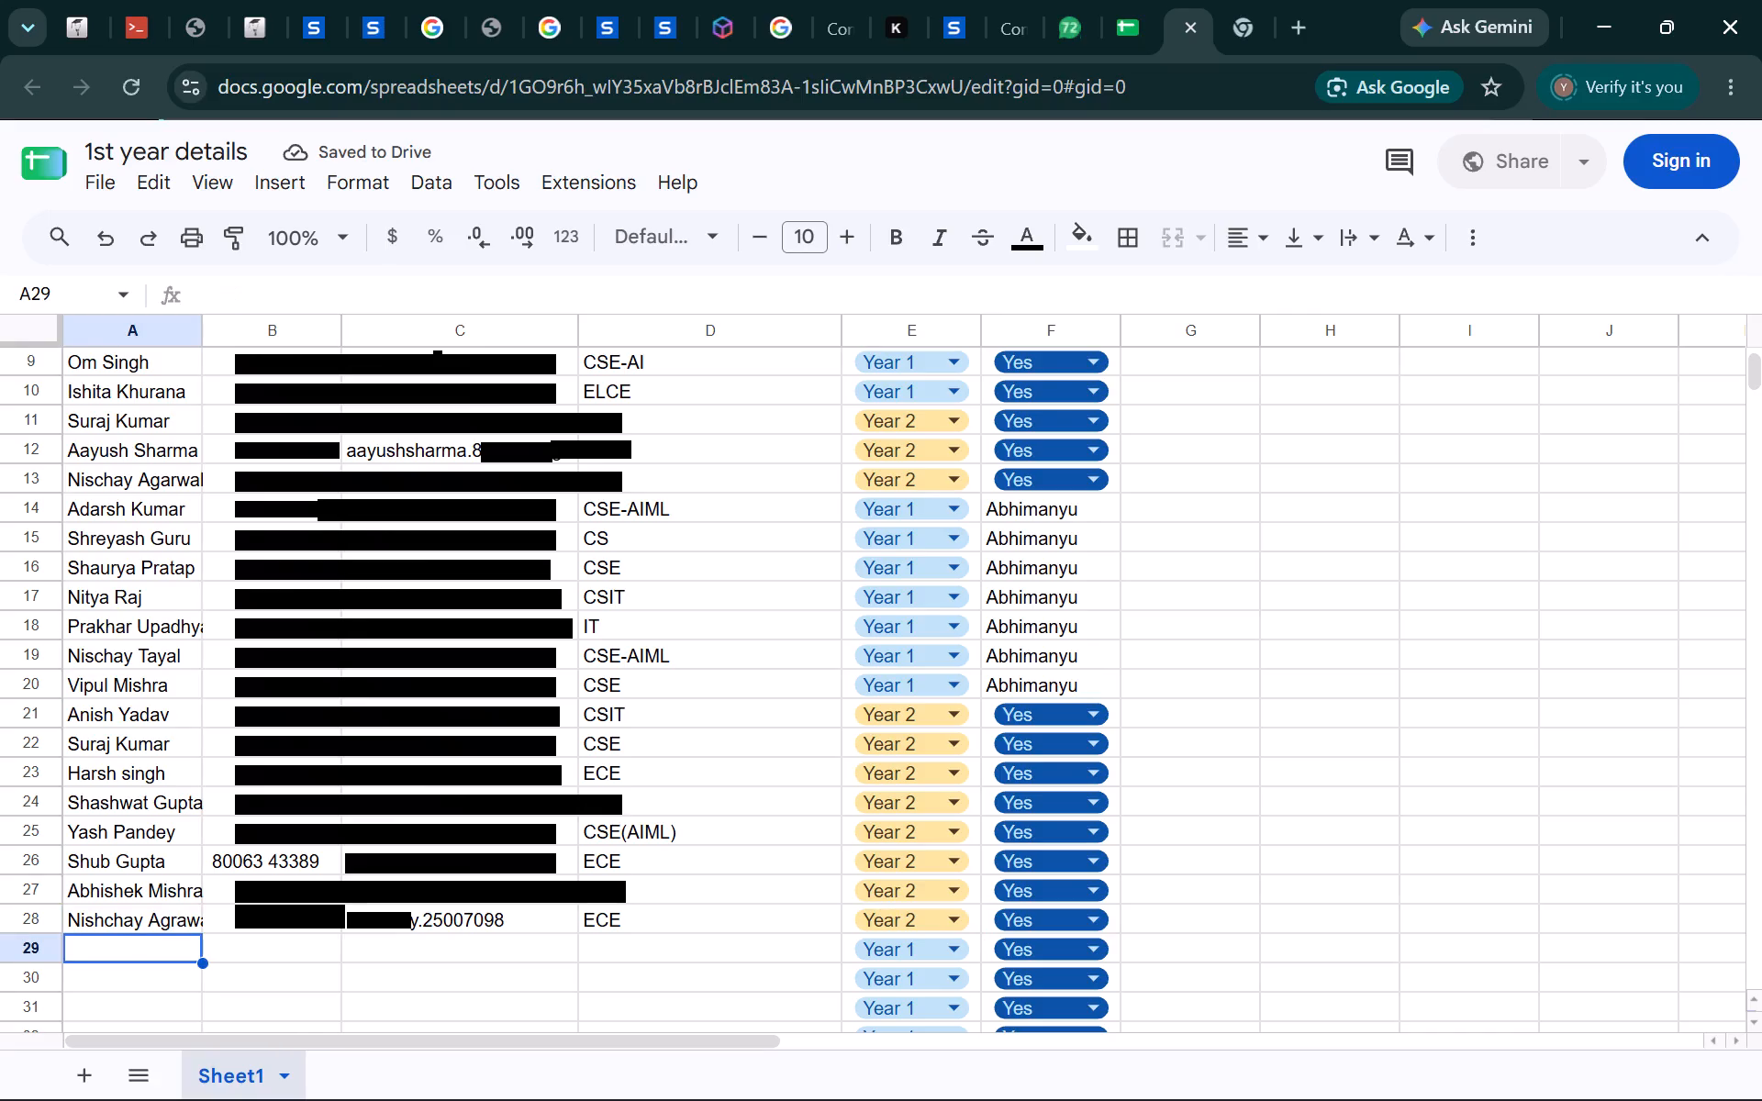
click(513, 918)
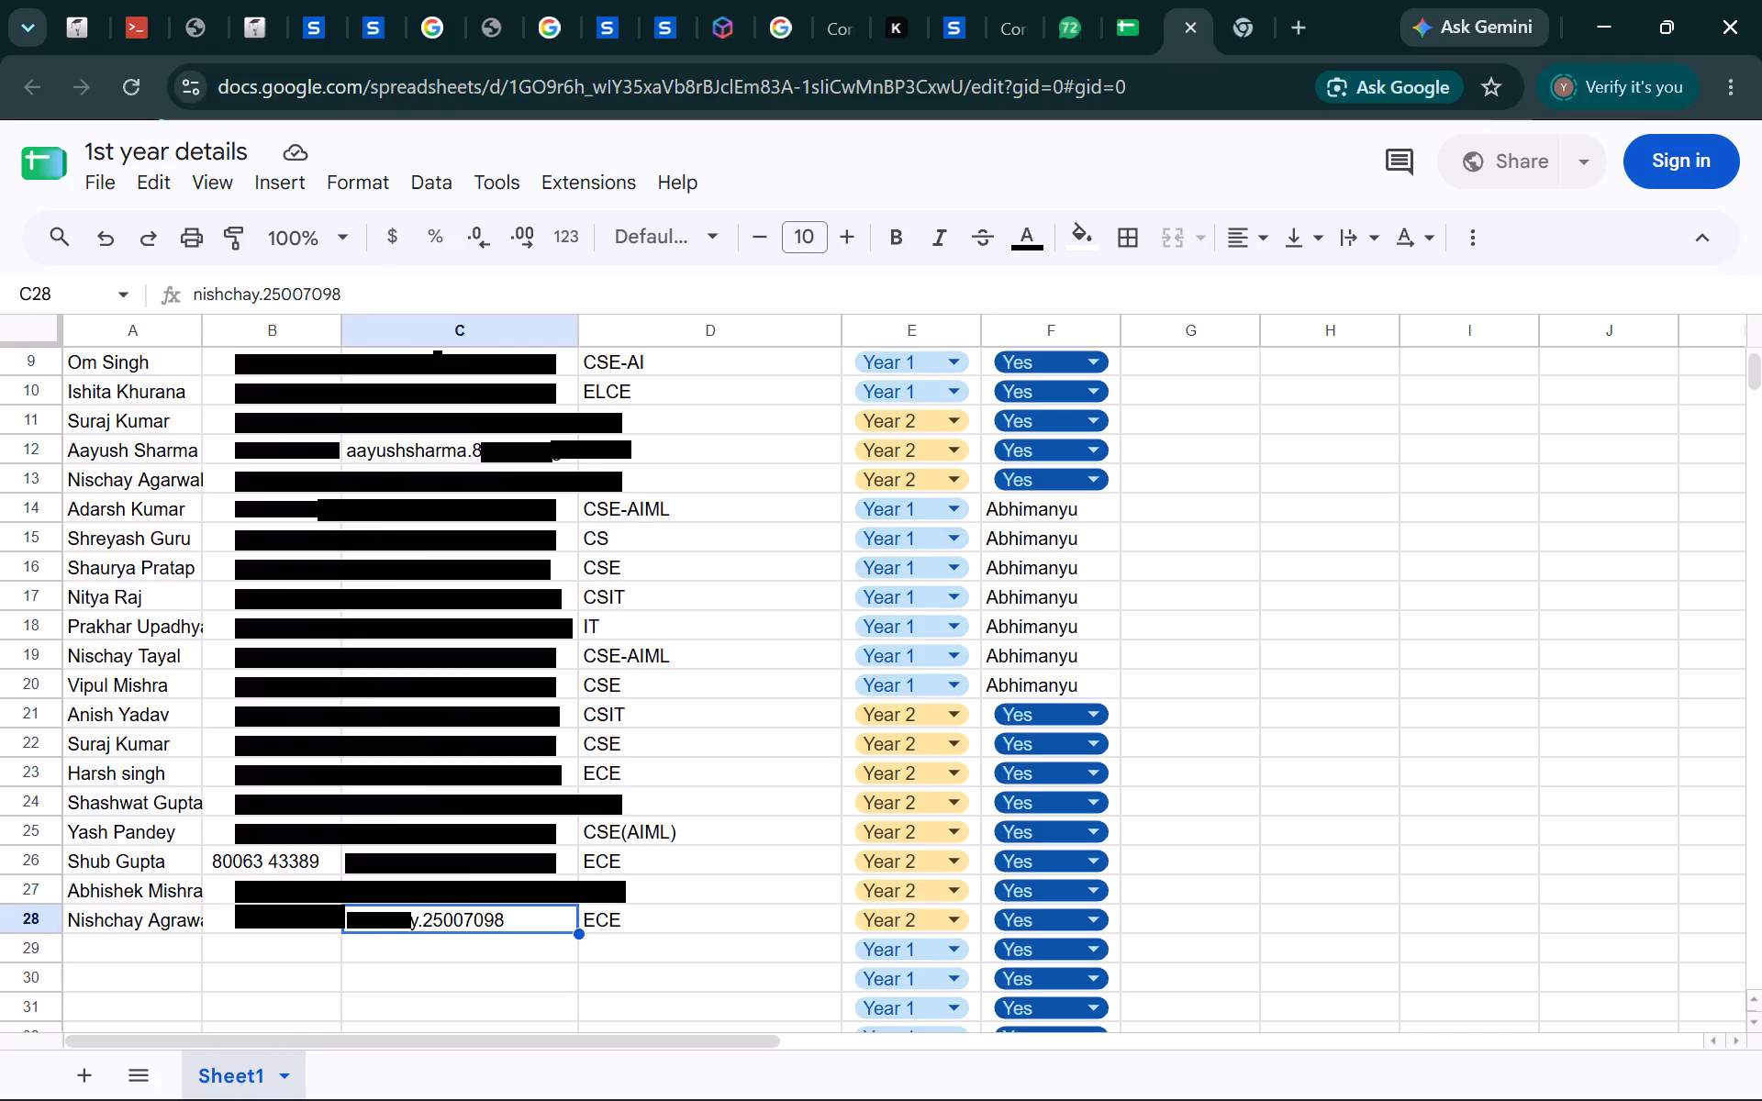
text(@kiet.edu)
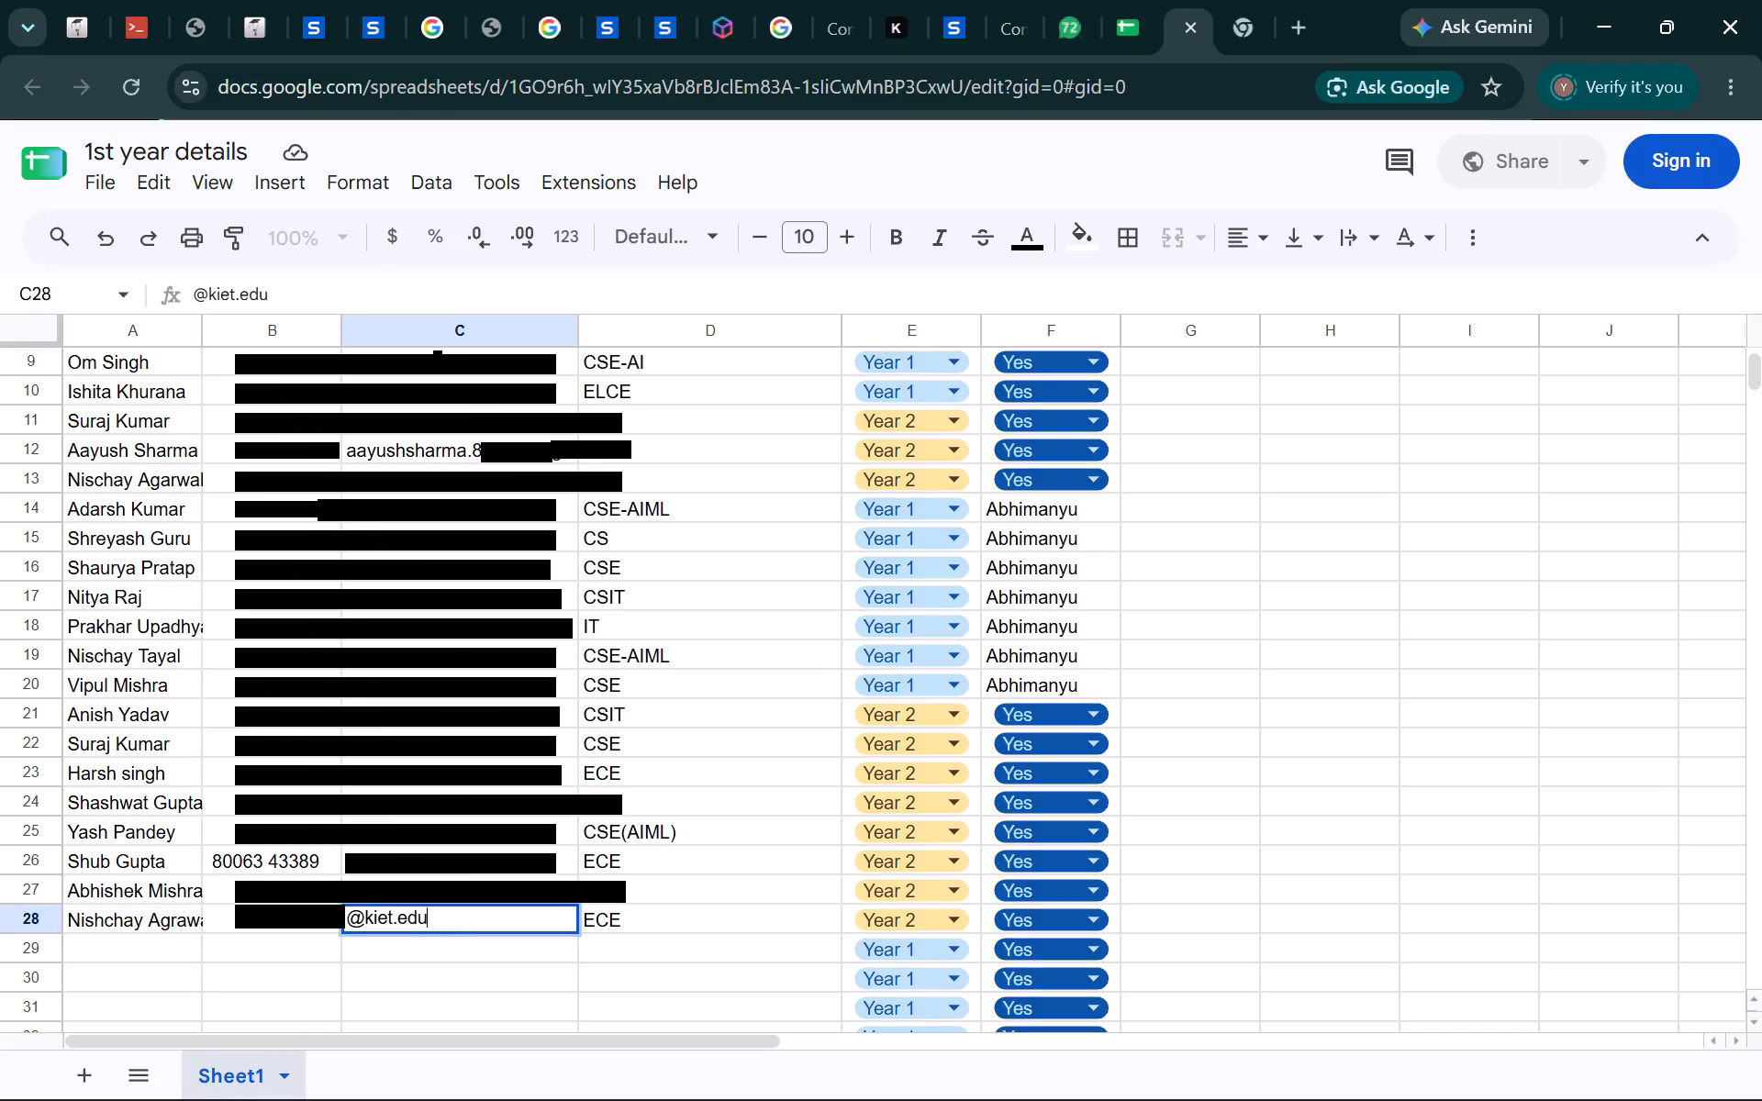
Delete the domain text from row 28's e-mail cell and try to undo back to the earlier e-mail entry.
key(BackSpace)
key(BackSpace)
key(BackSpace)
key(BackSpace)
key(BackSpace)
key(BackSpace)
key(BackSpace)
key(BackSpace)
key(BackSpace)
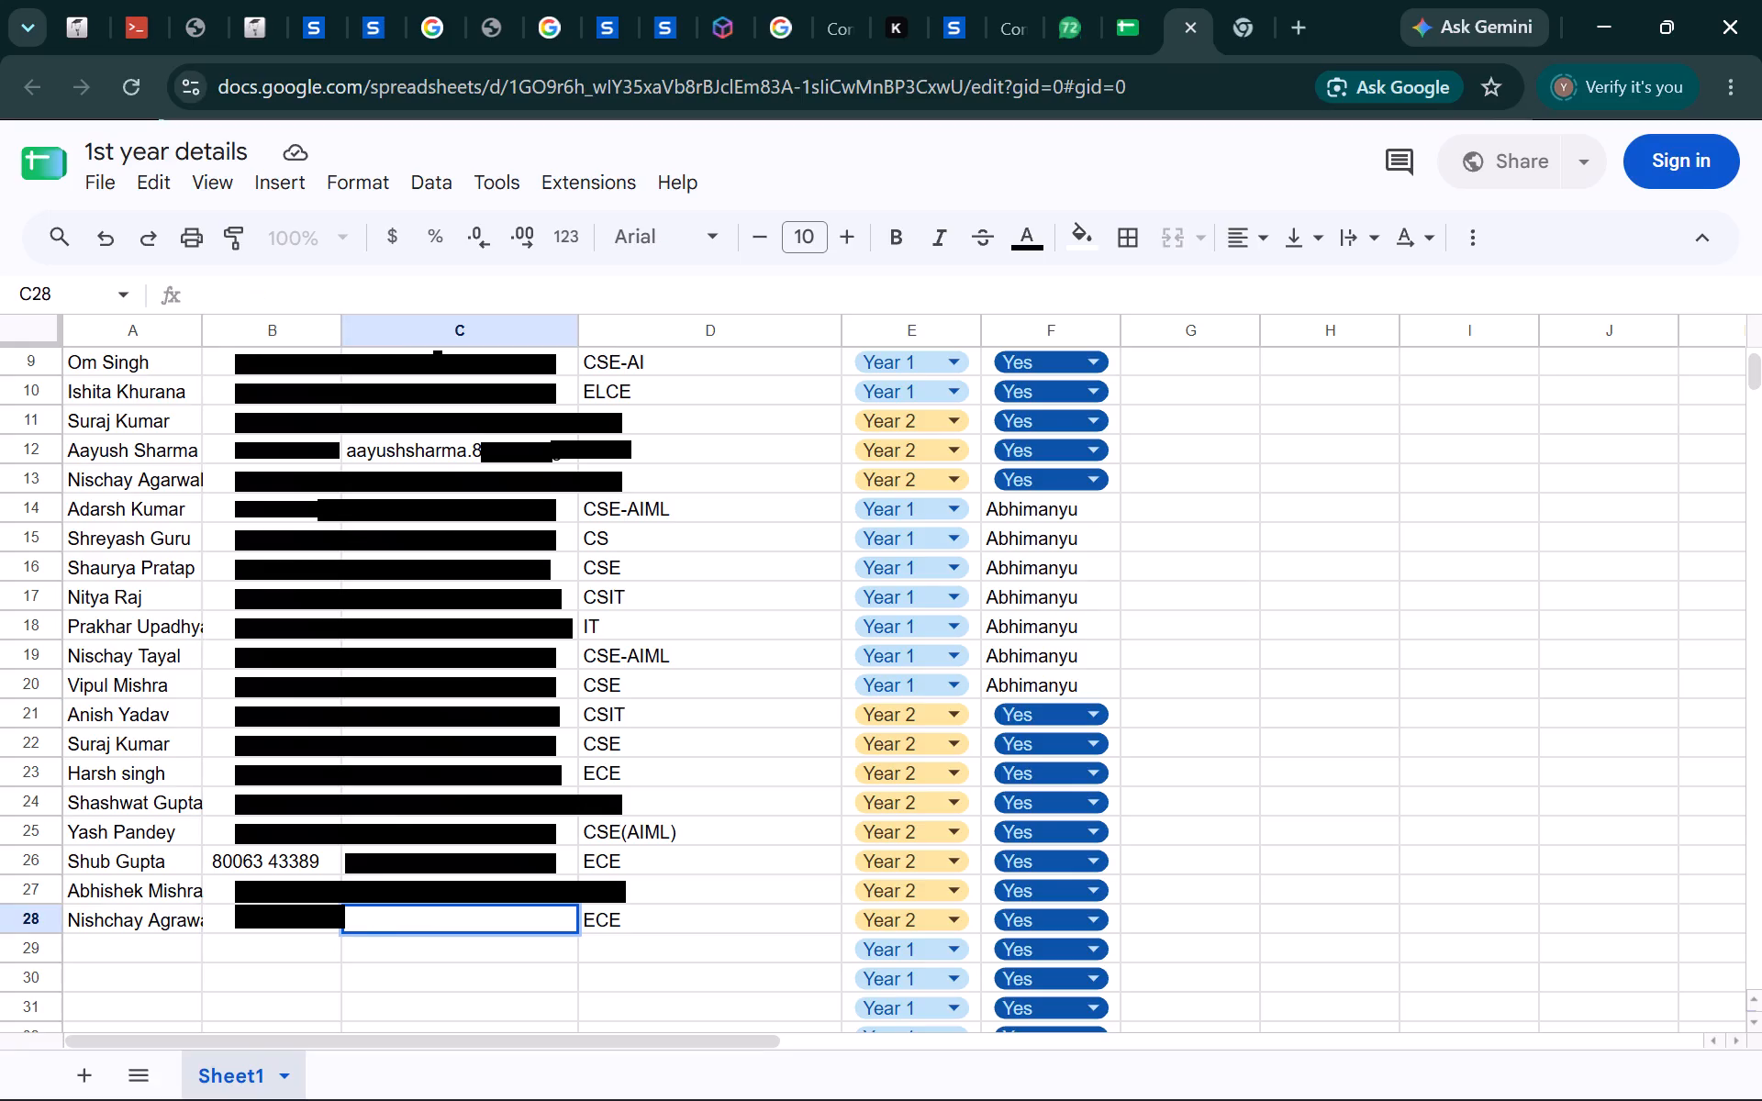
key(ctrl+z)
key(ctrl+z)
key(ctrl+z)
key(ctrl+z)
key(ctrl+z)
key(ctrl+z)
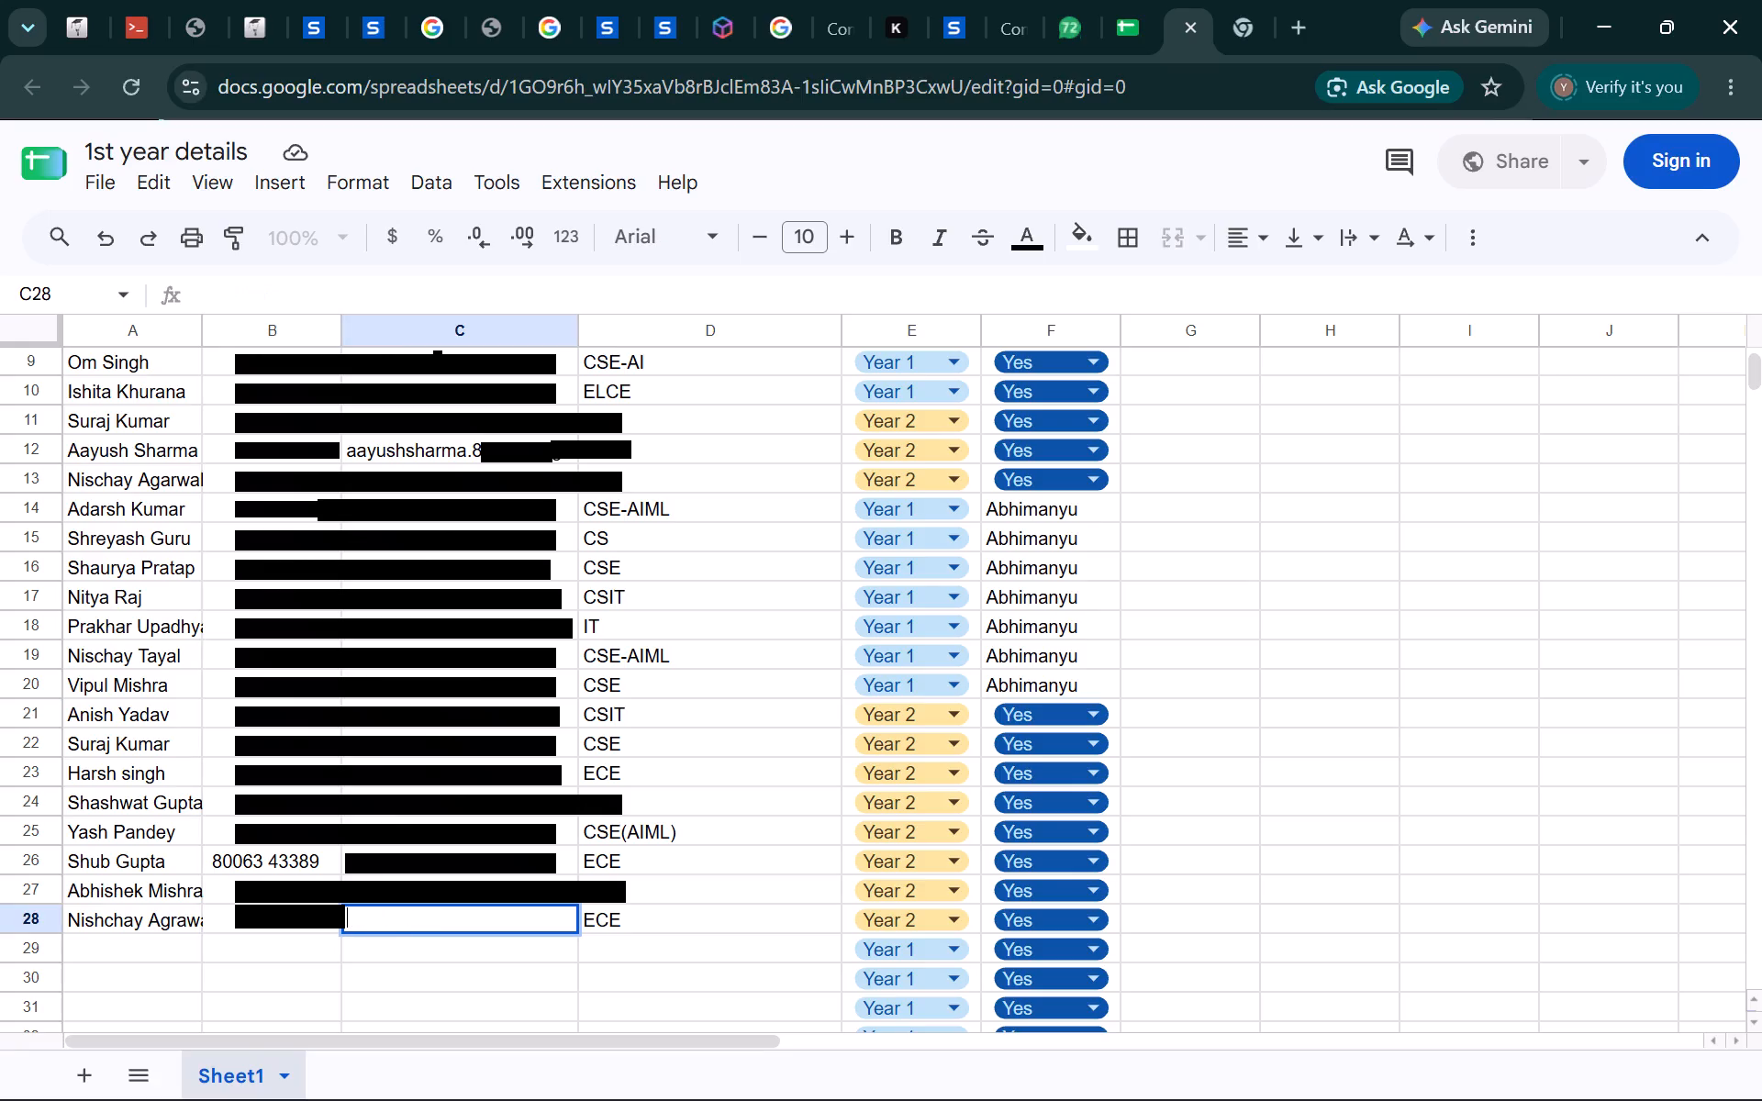
Re-enter the student's e-mail address in the e-mail cell of row 28.
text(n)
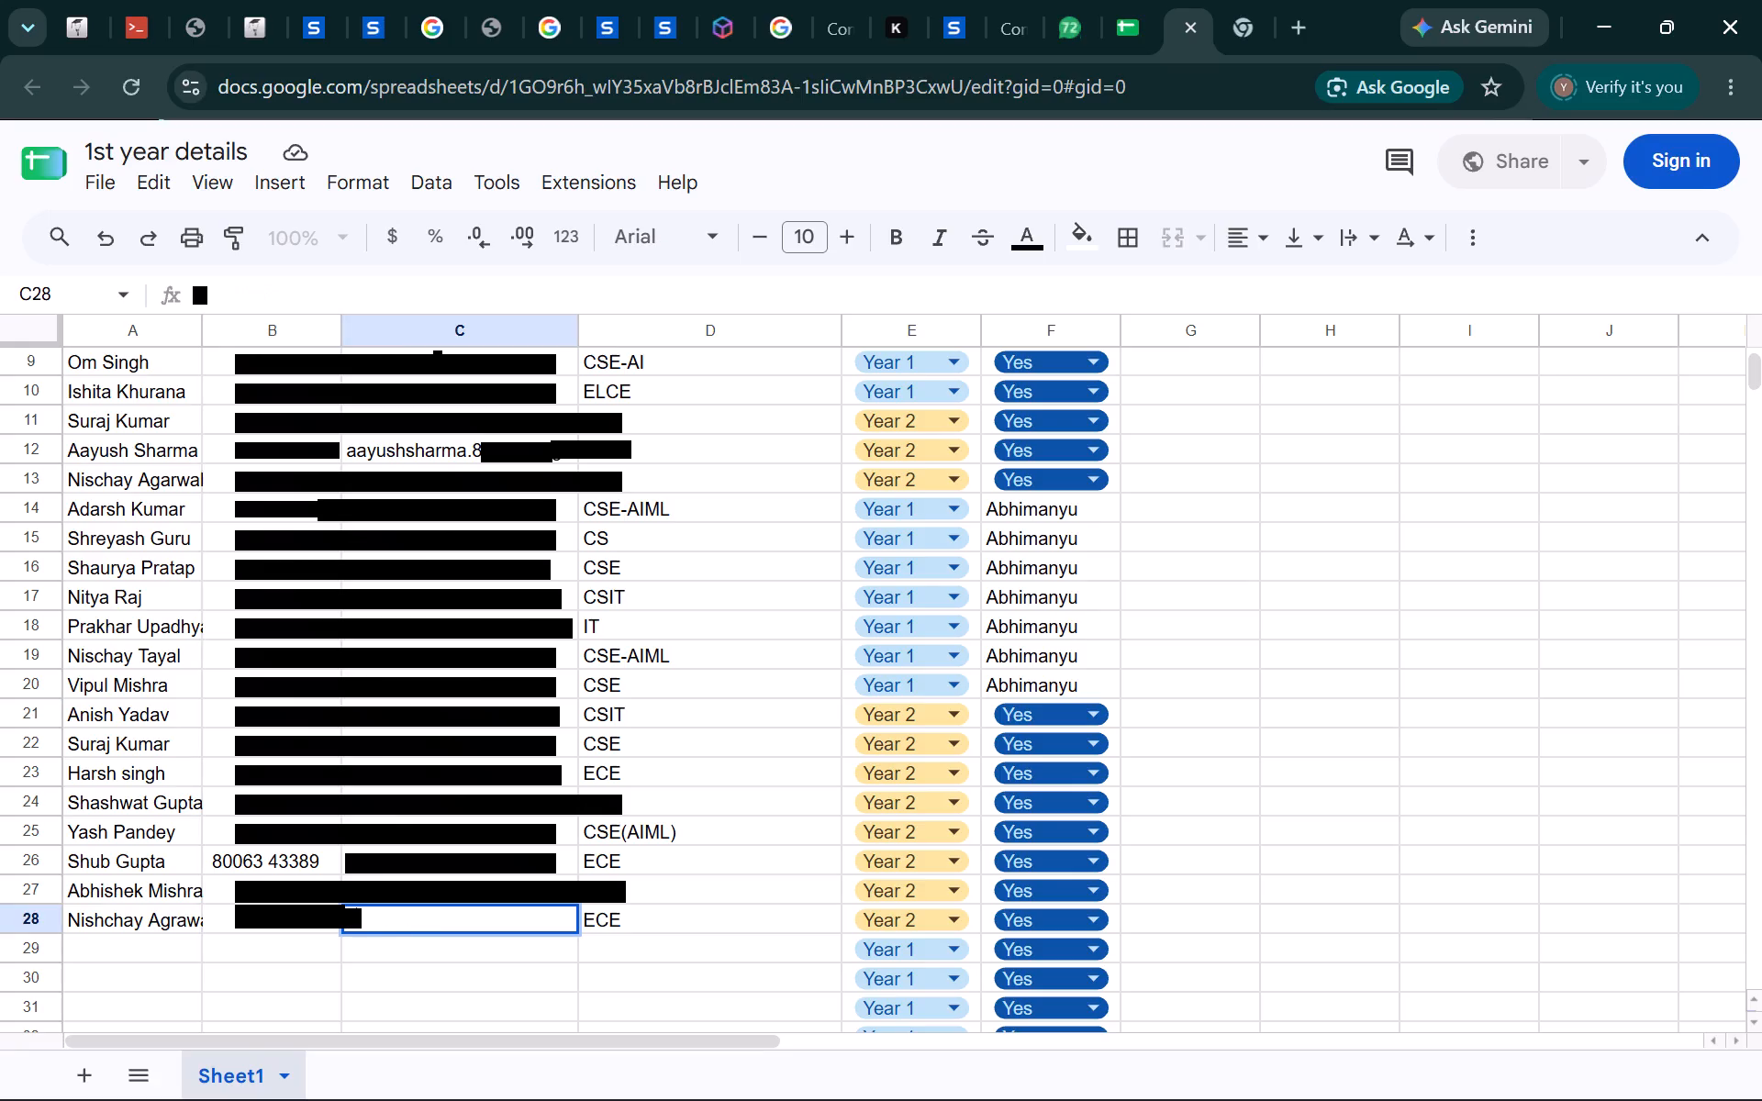
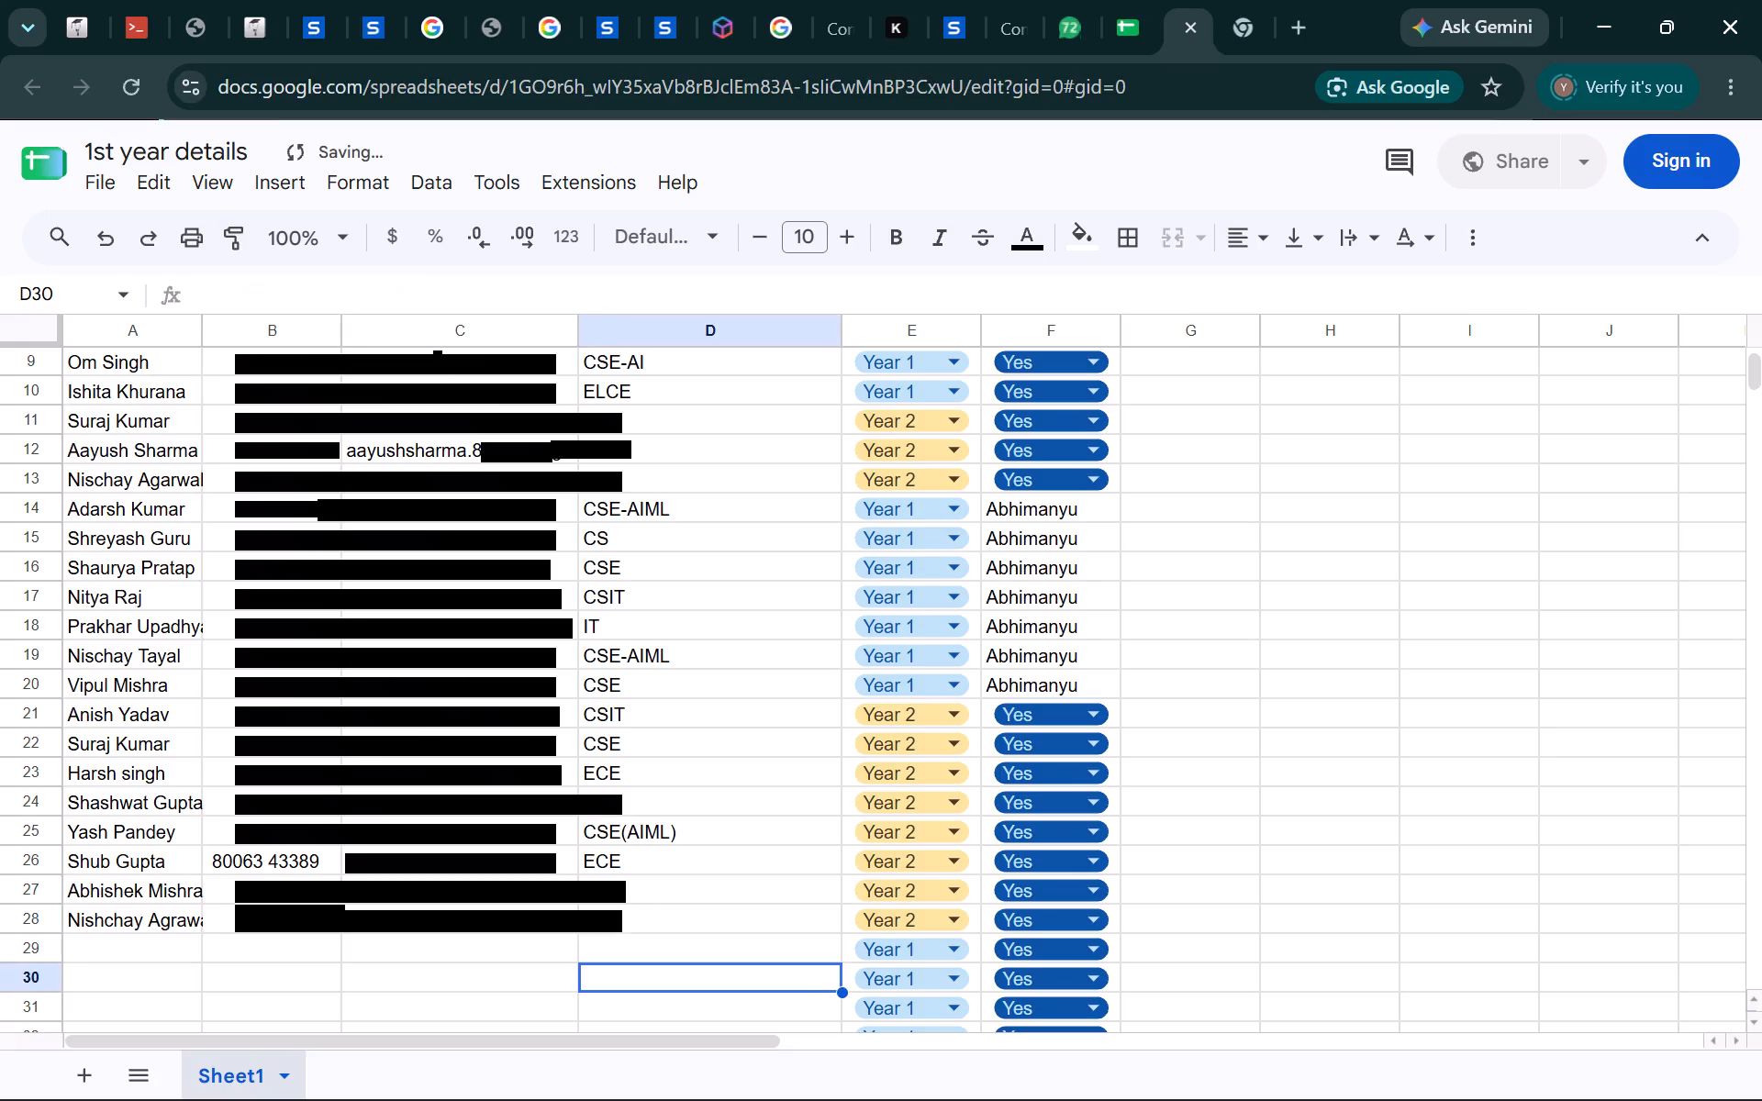
Select the empty e-mail cell in row 29, directly below the last completed student record.
click(443, 947)
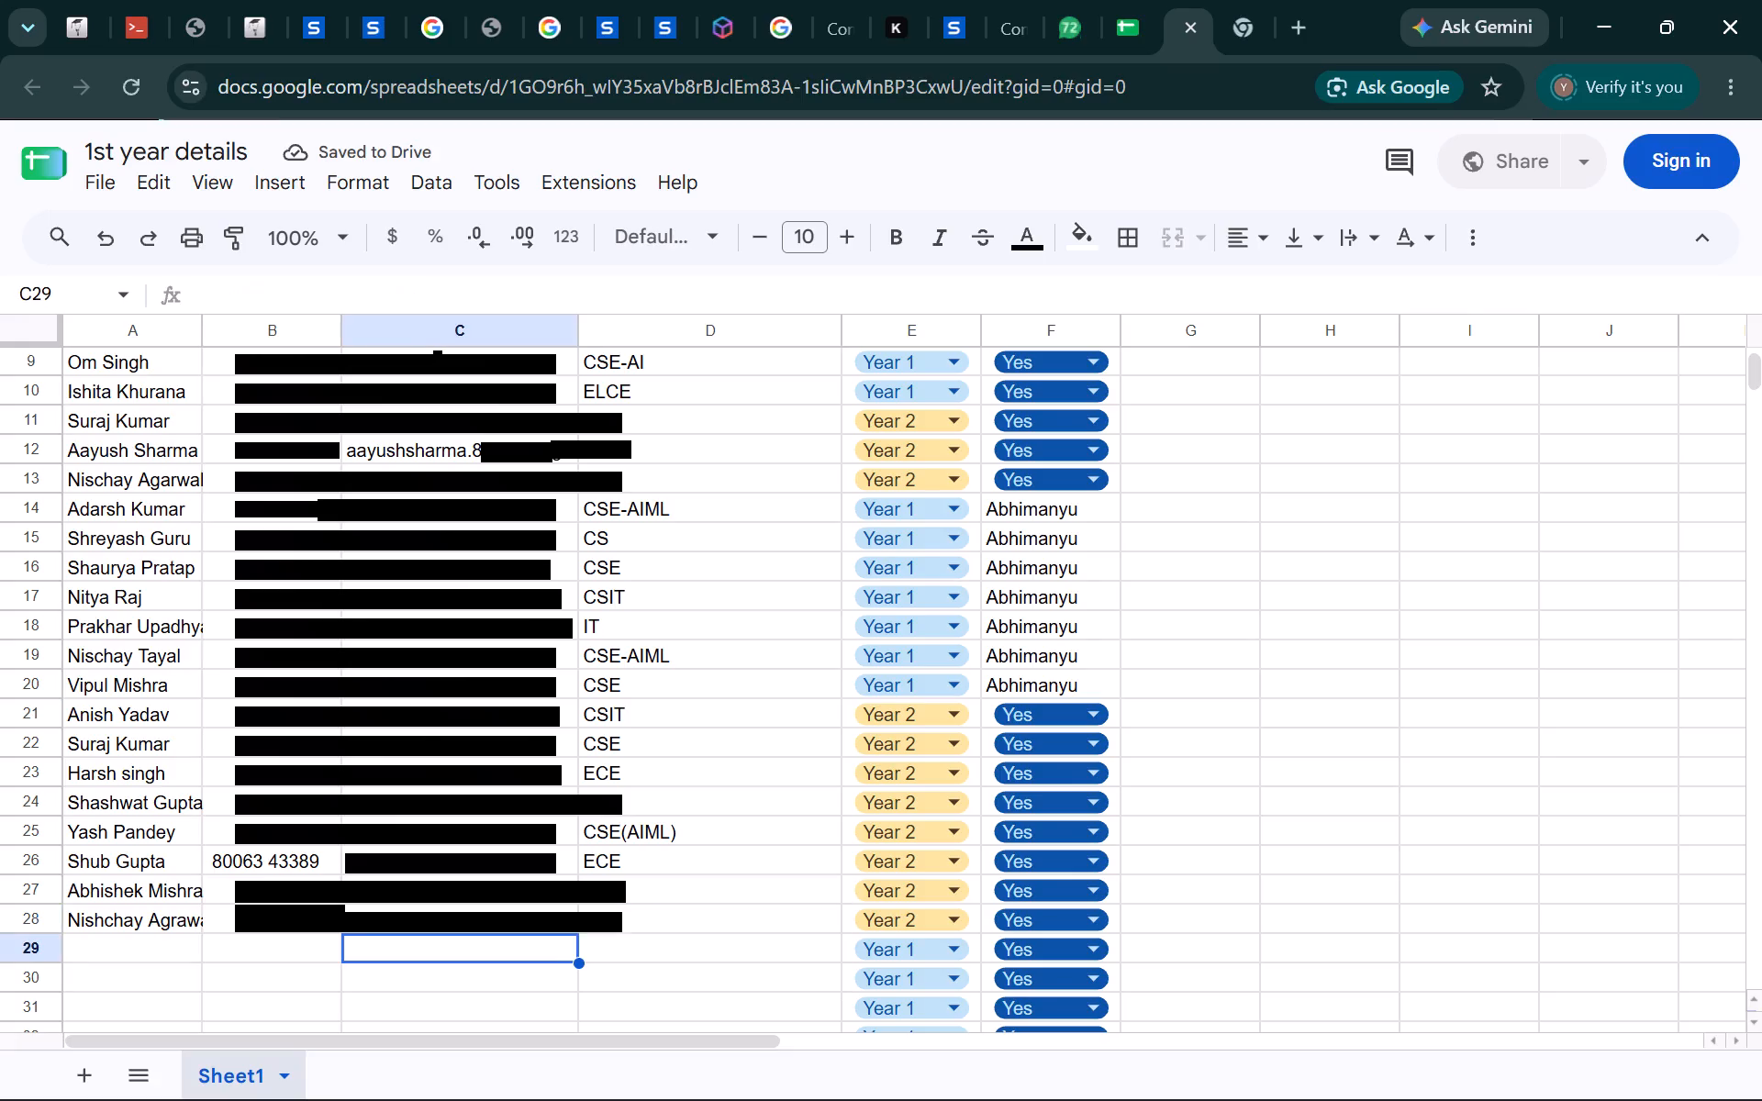
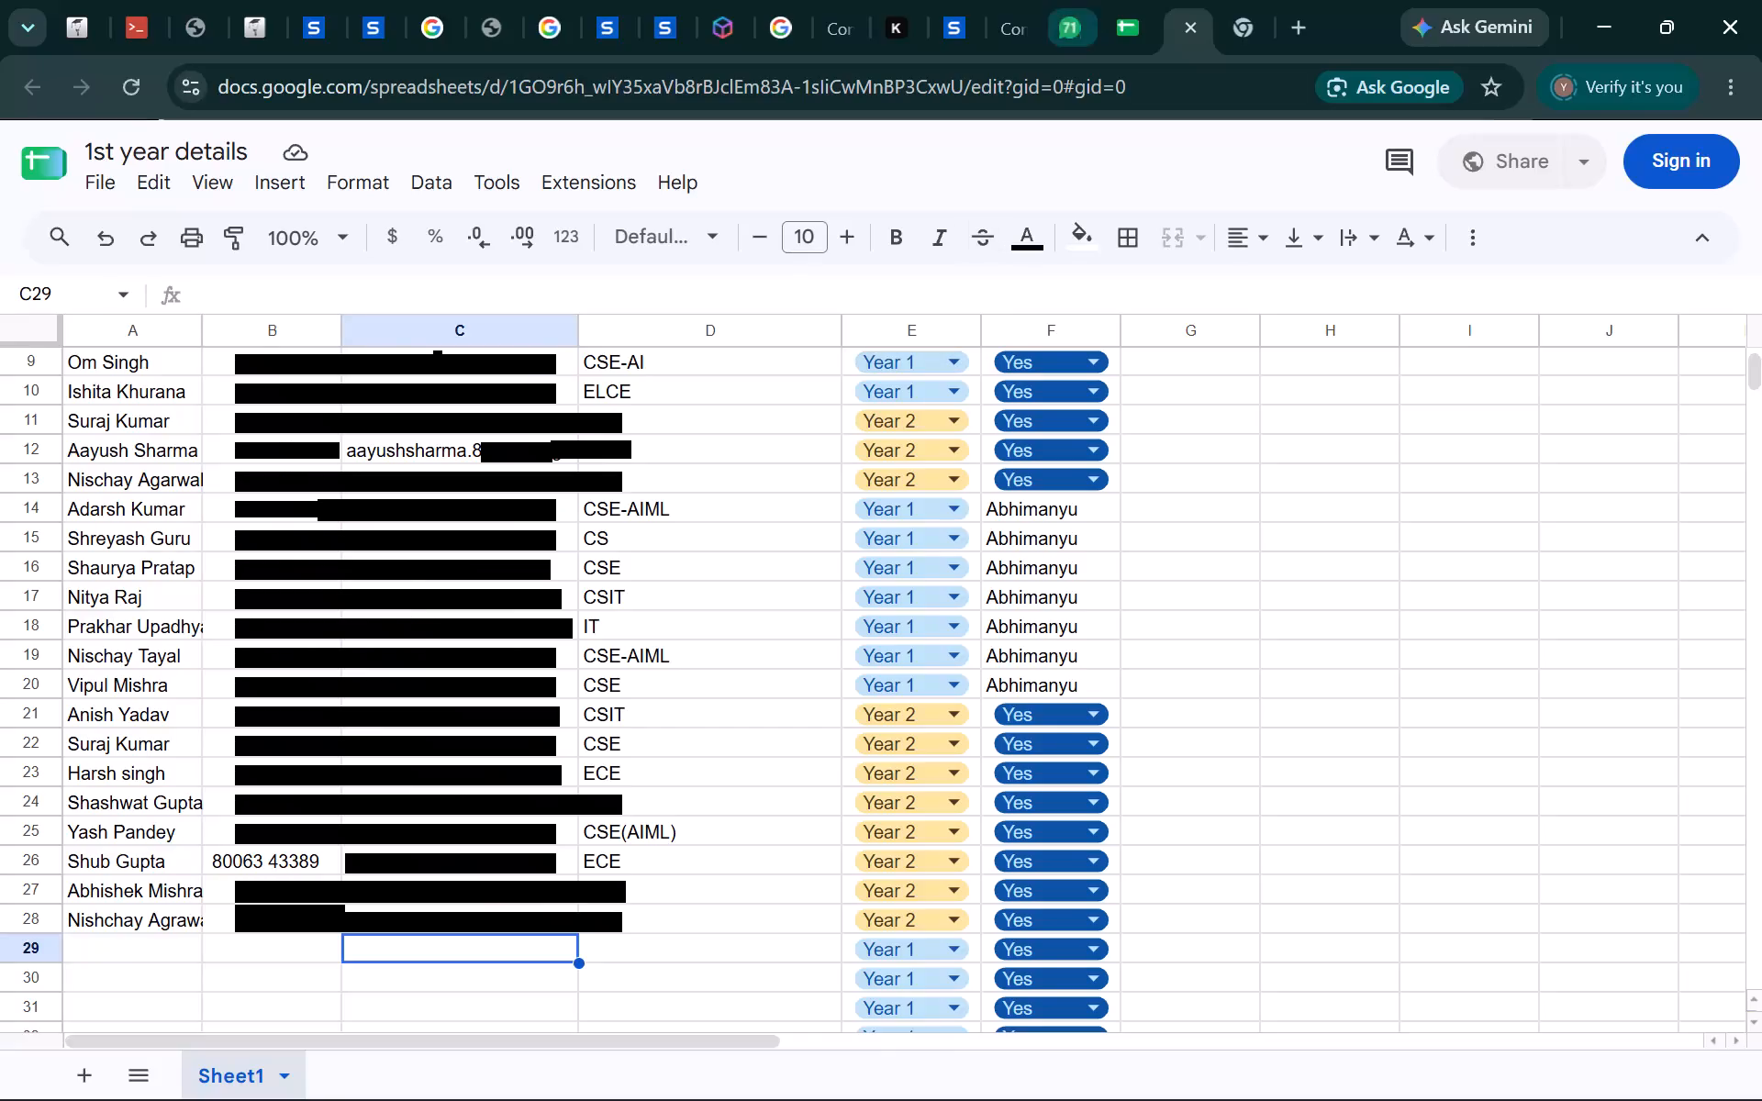
Copy the name-through-year cells of row 41 from Sheet7 of Selected Students into row 29 of 1st year details.
click(1128, 36)
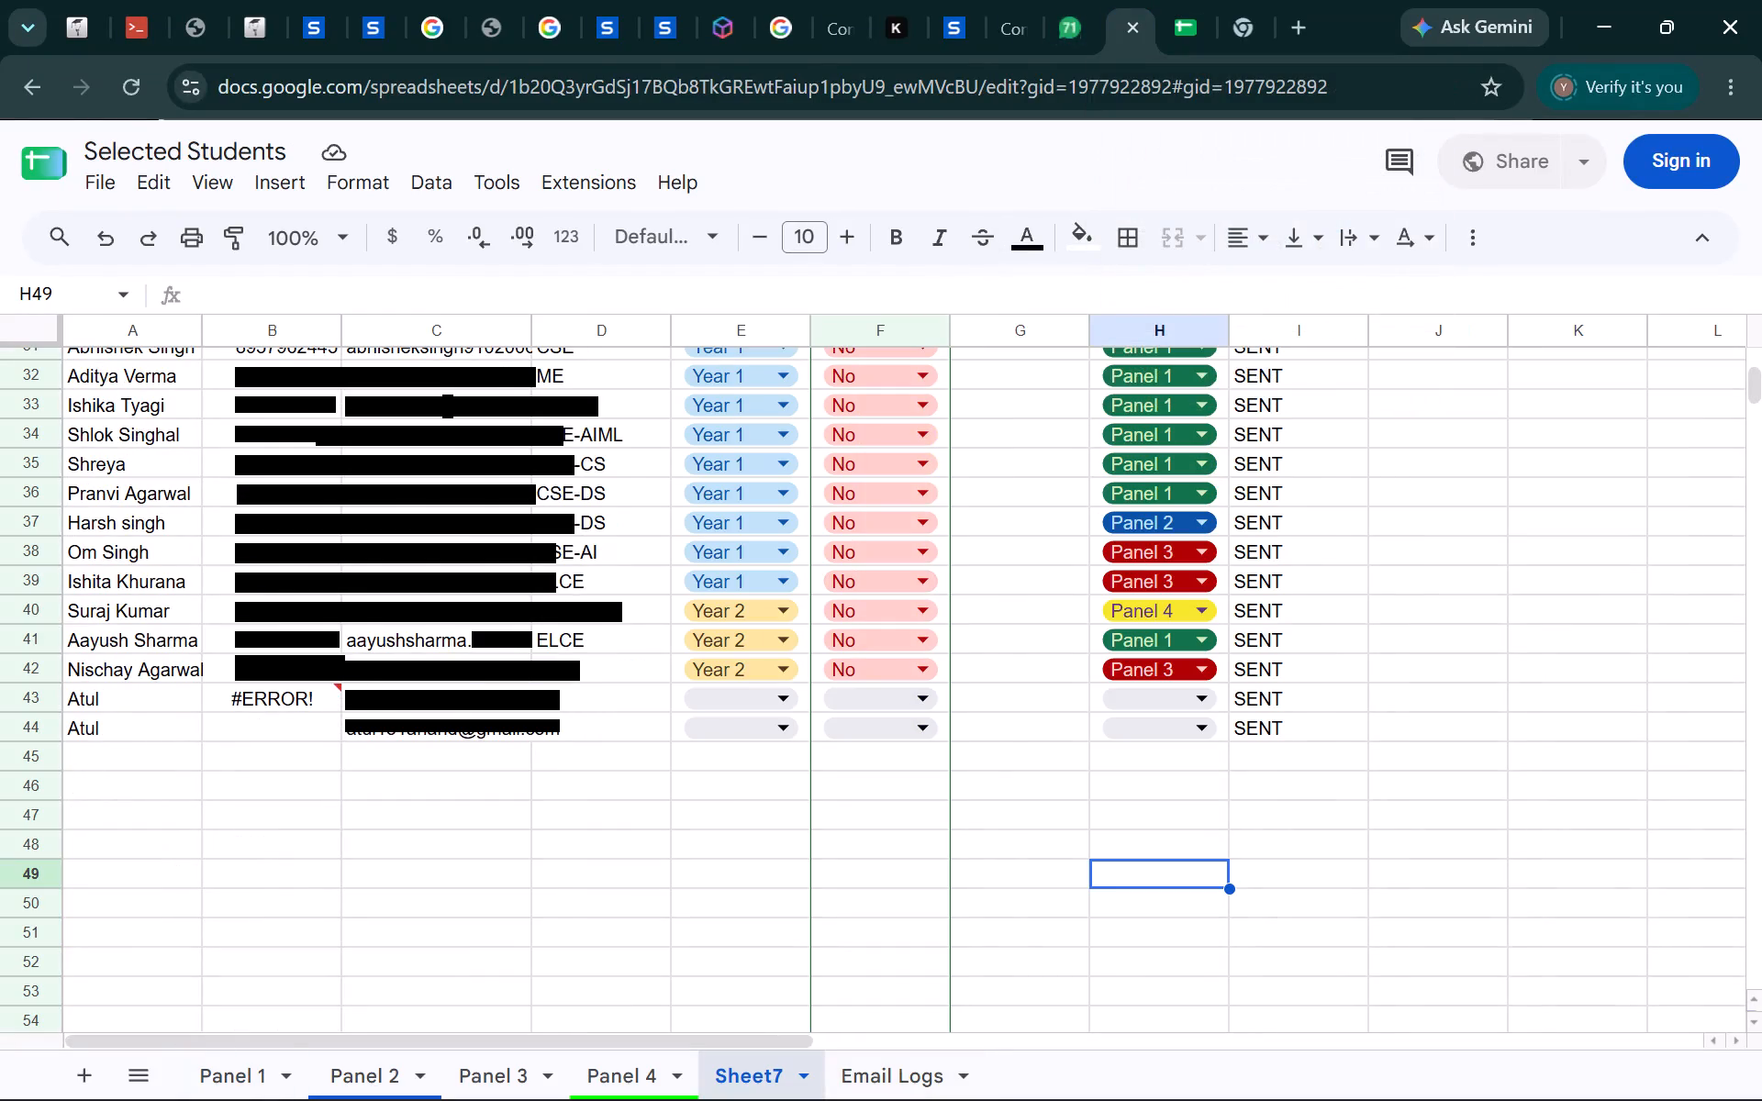
scroll(637, 784, up, 1)
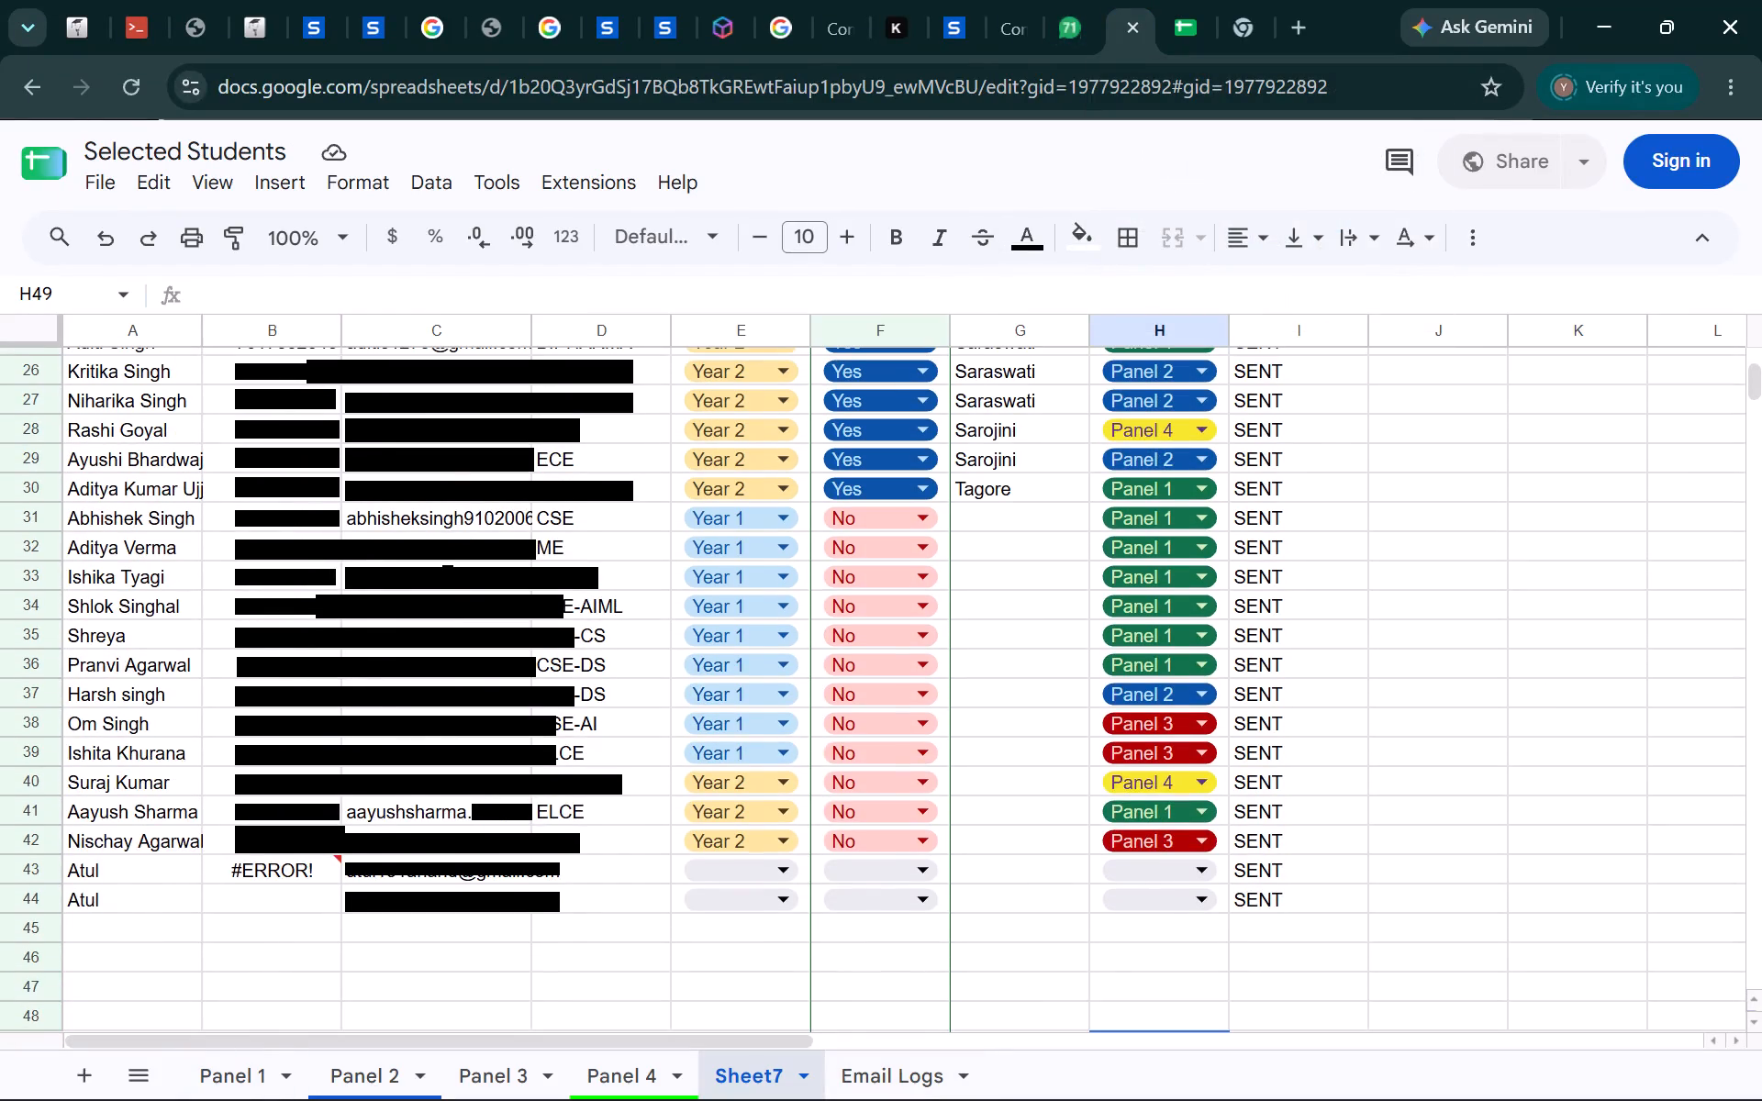
scroll(637, 784, up, 2)
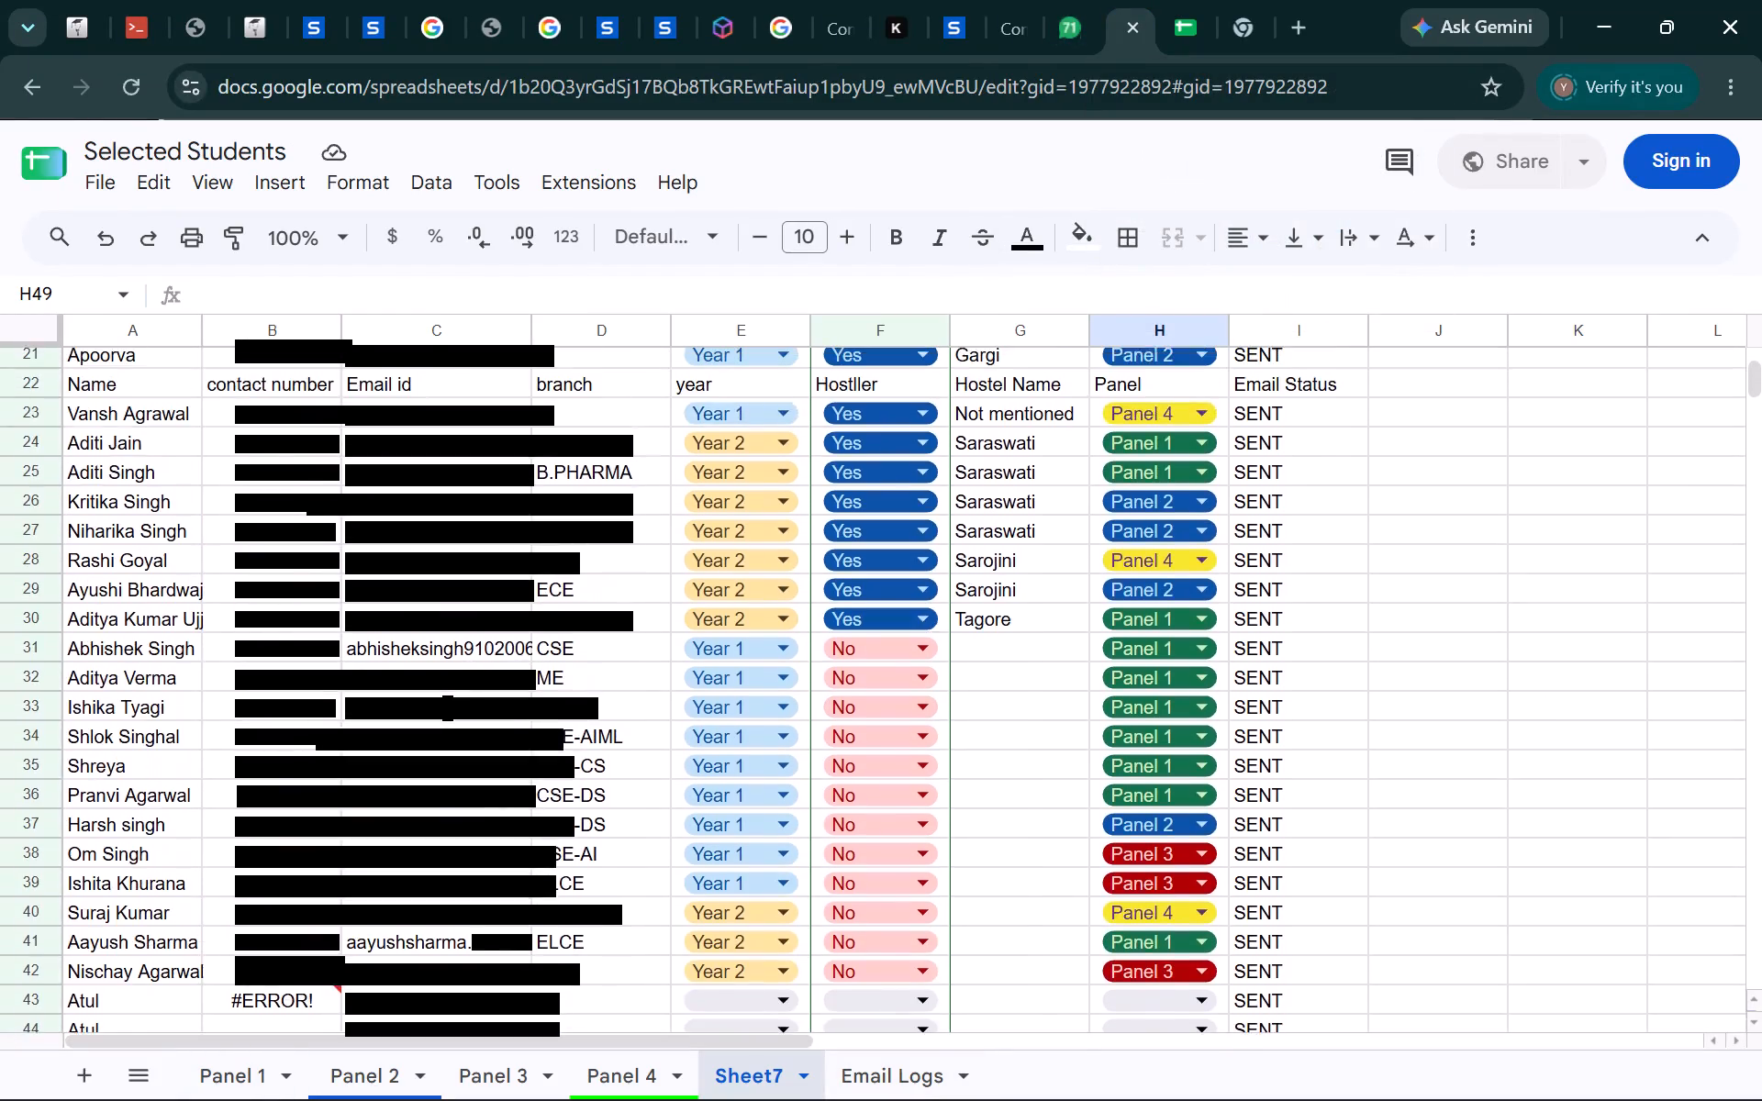
scroll(637, 784, up, 1)
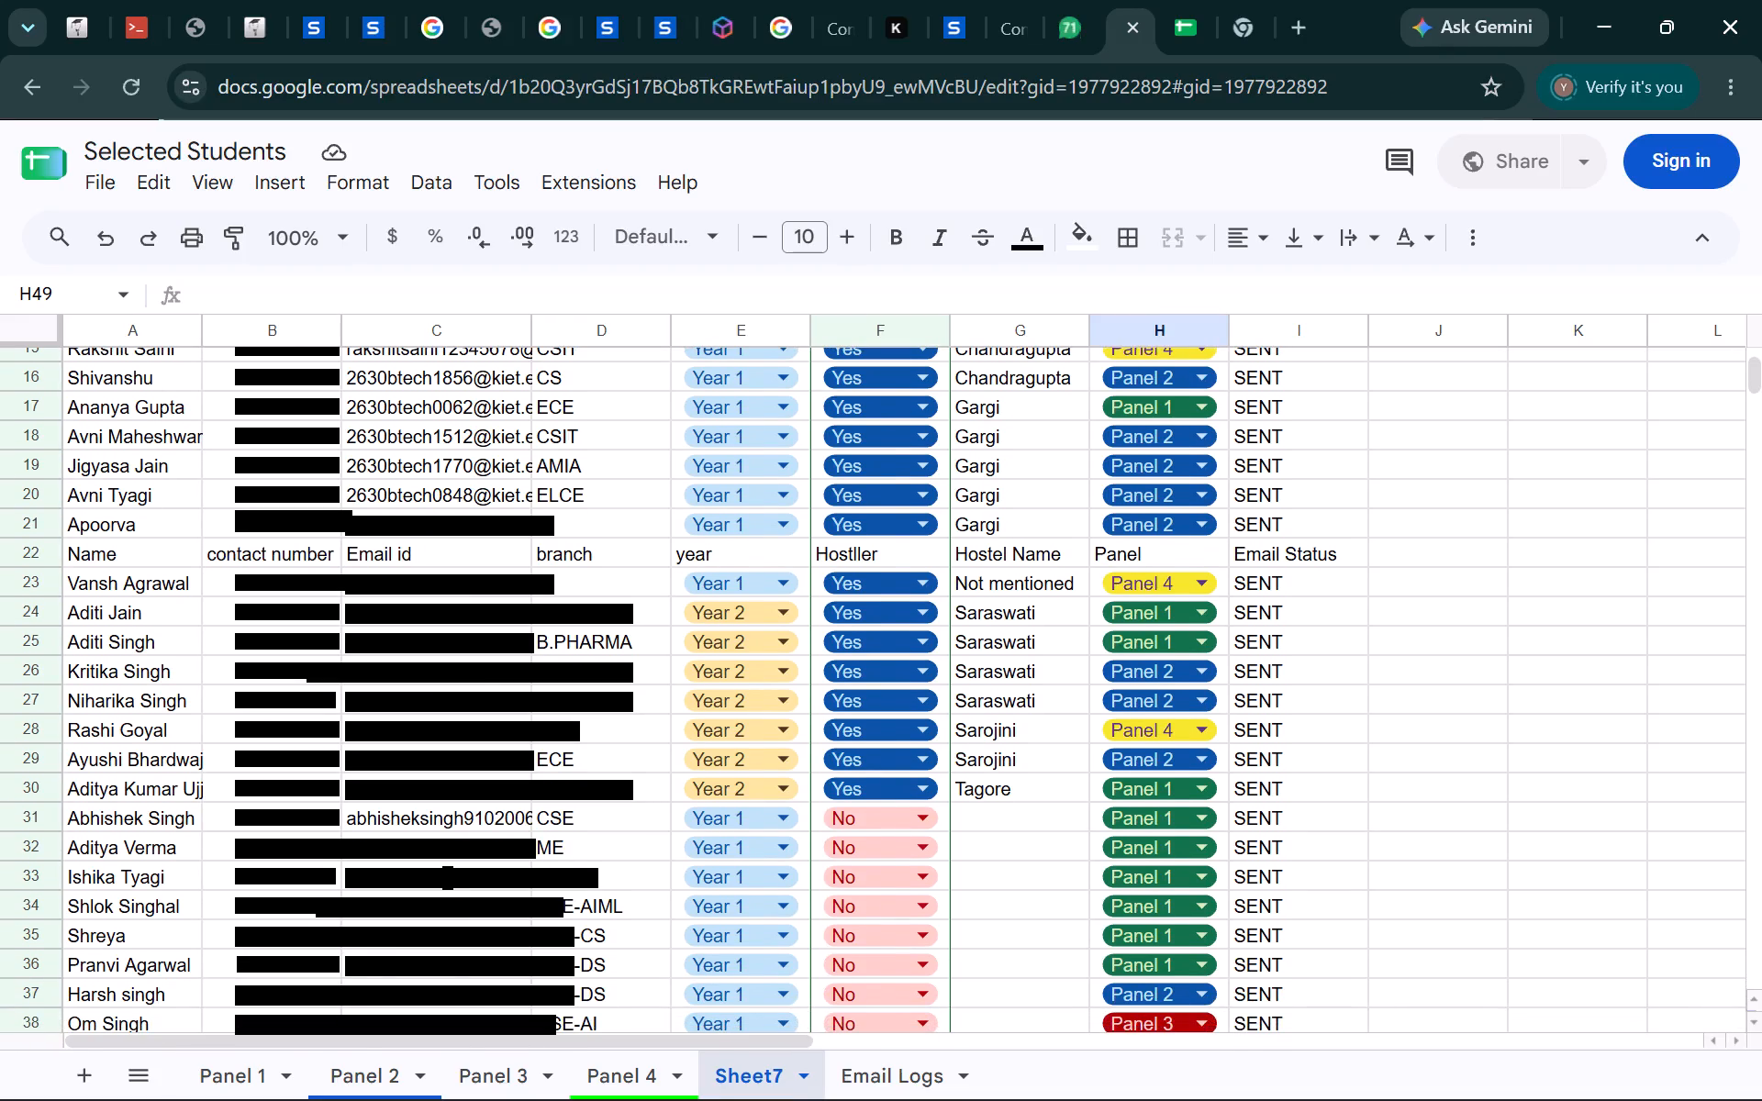
scroll(666, 676, down, 1)
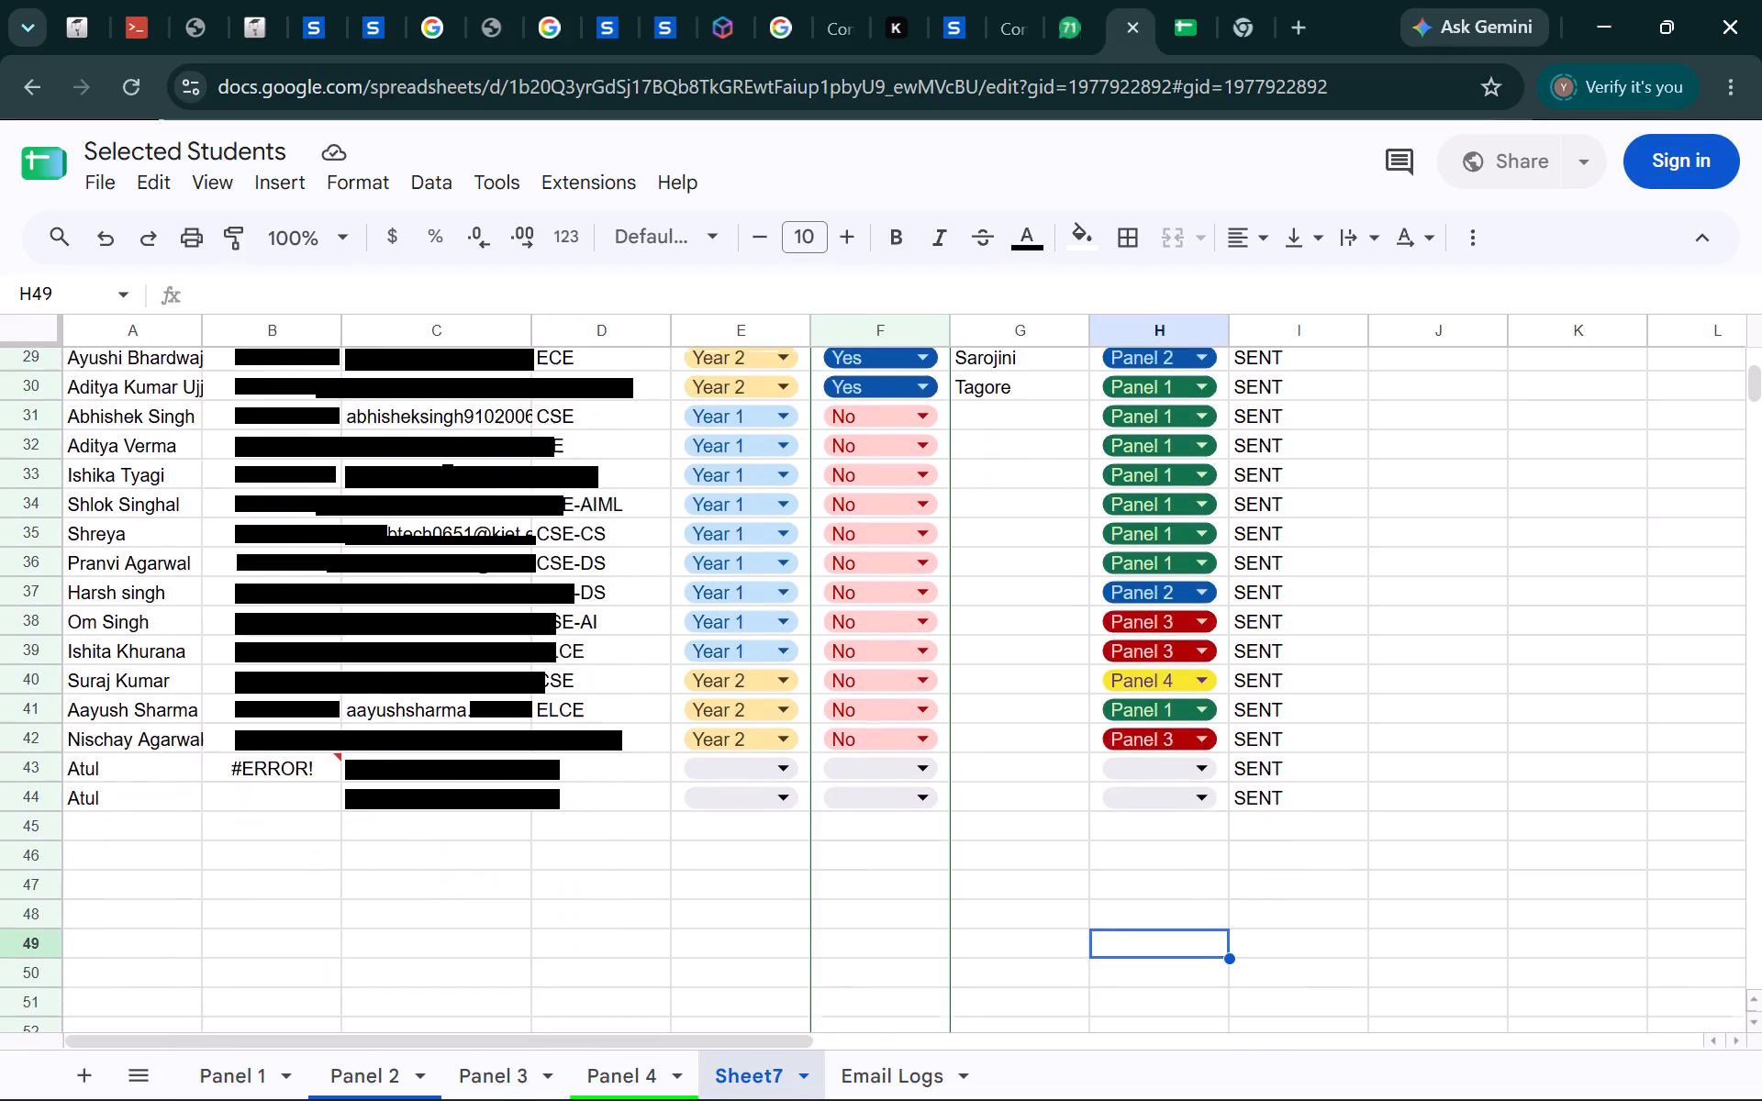
scroll(666, 676, down, 2)
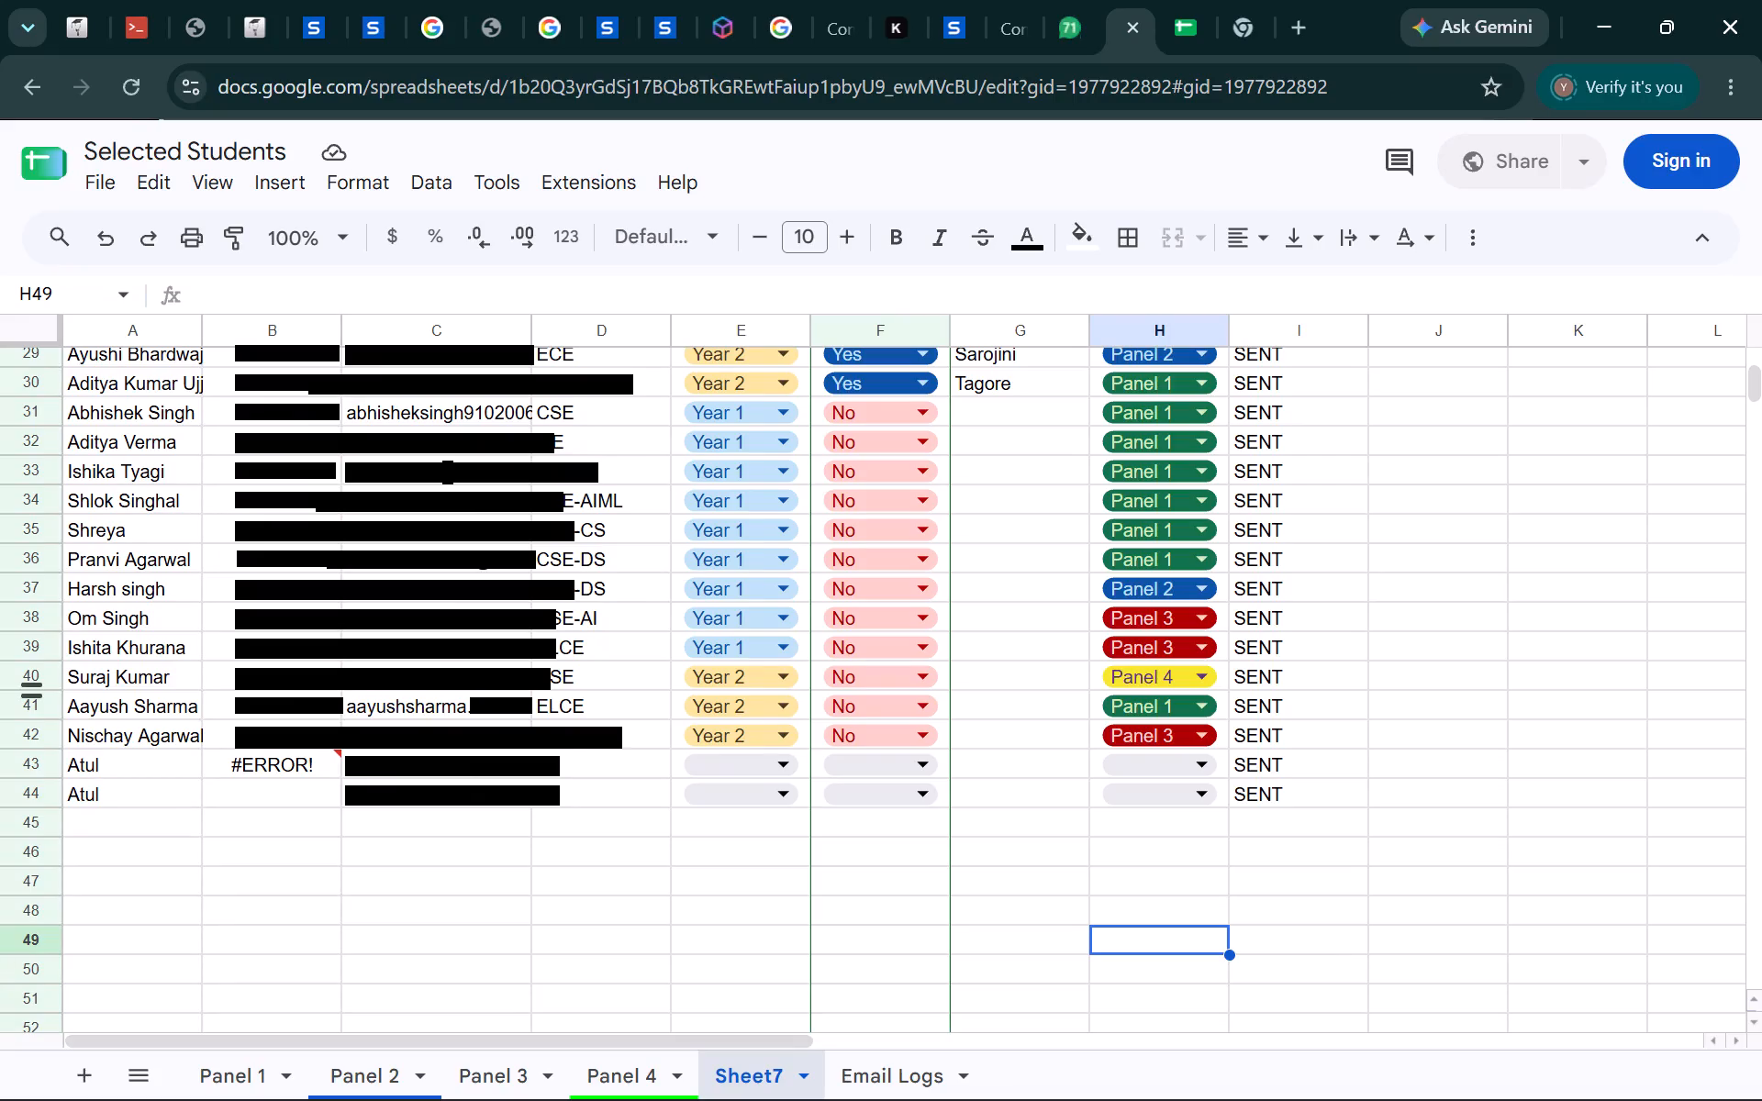
drag(66, 694, 181, 717)
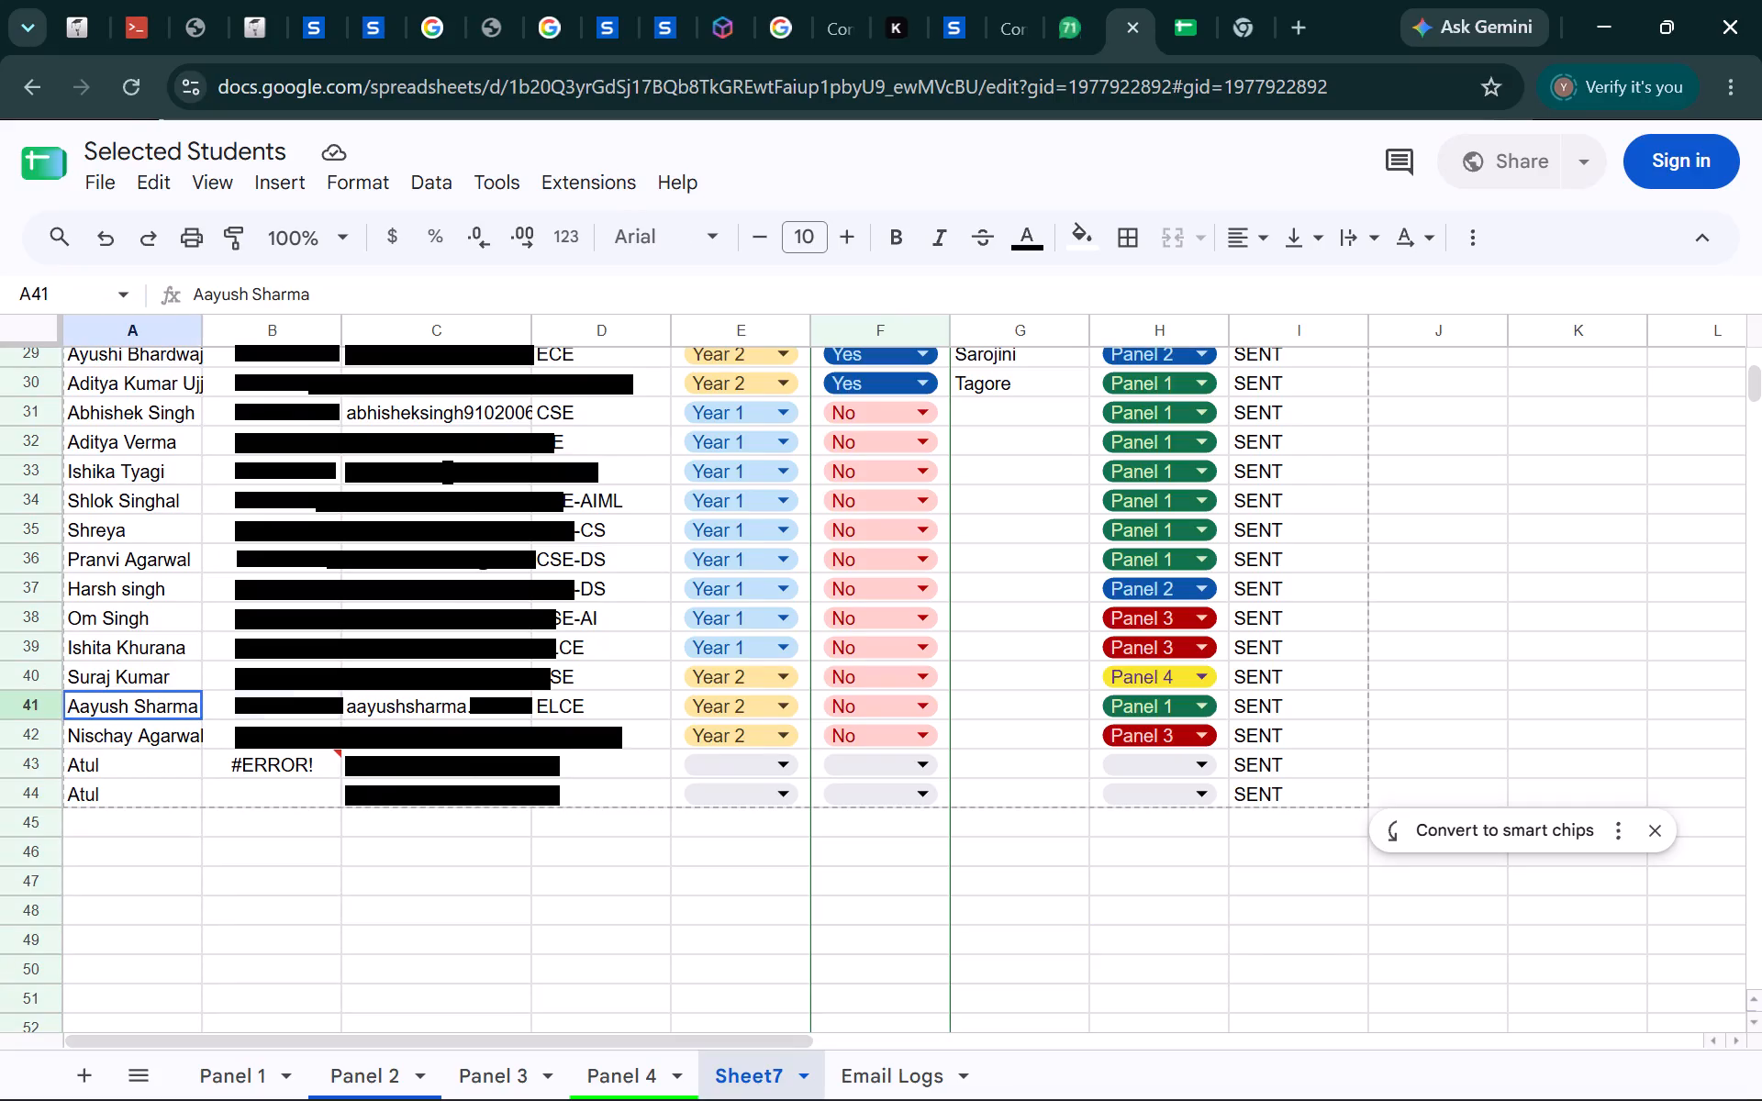
drag(181, 717, 708, 697)
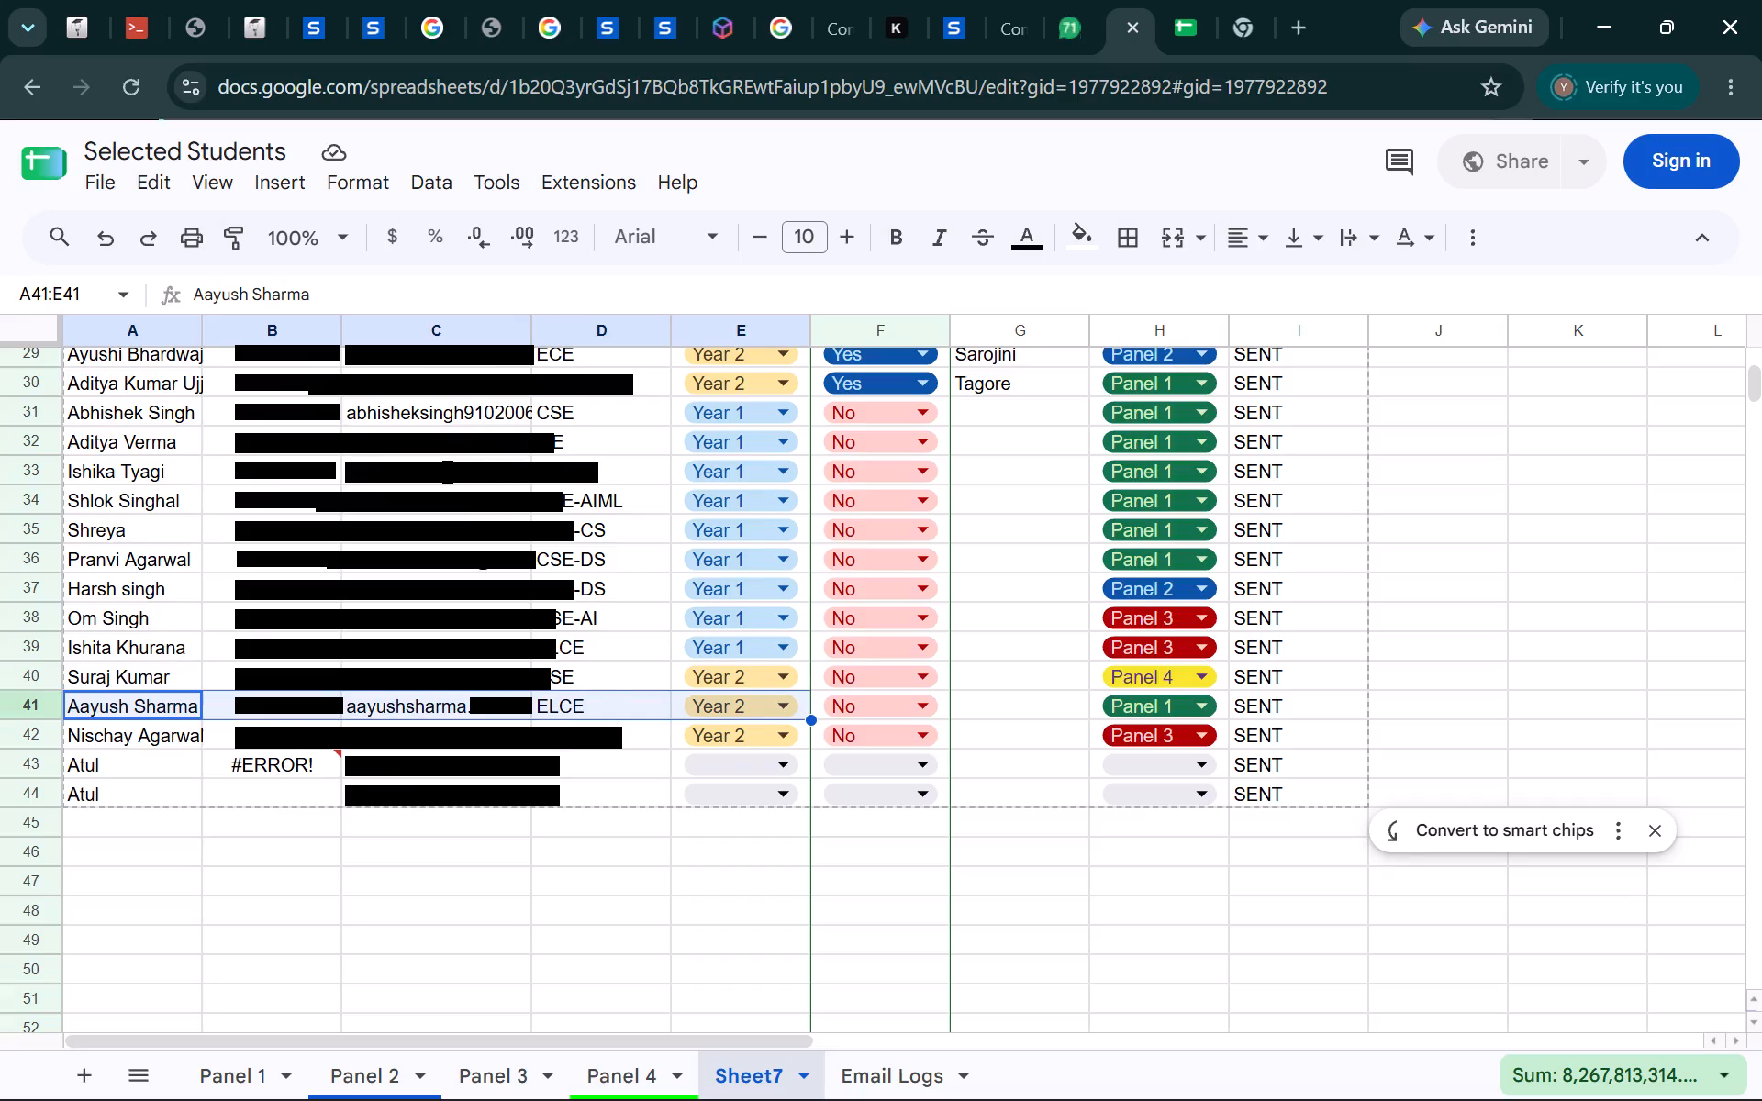
key(ctrl+c)
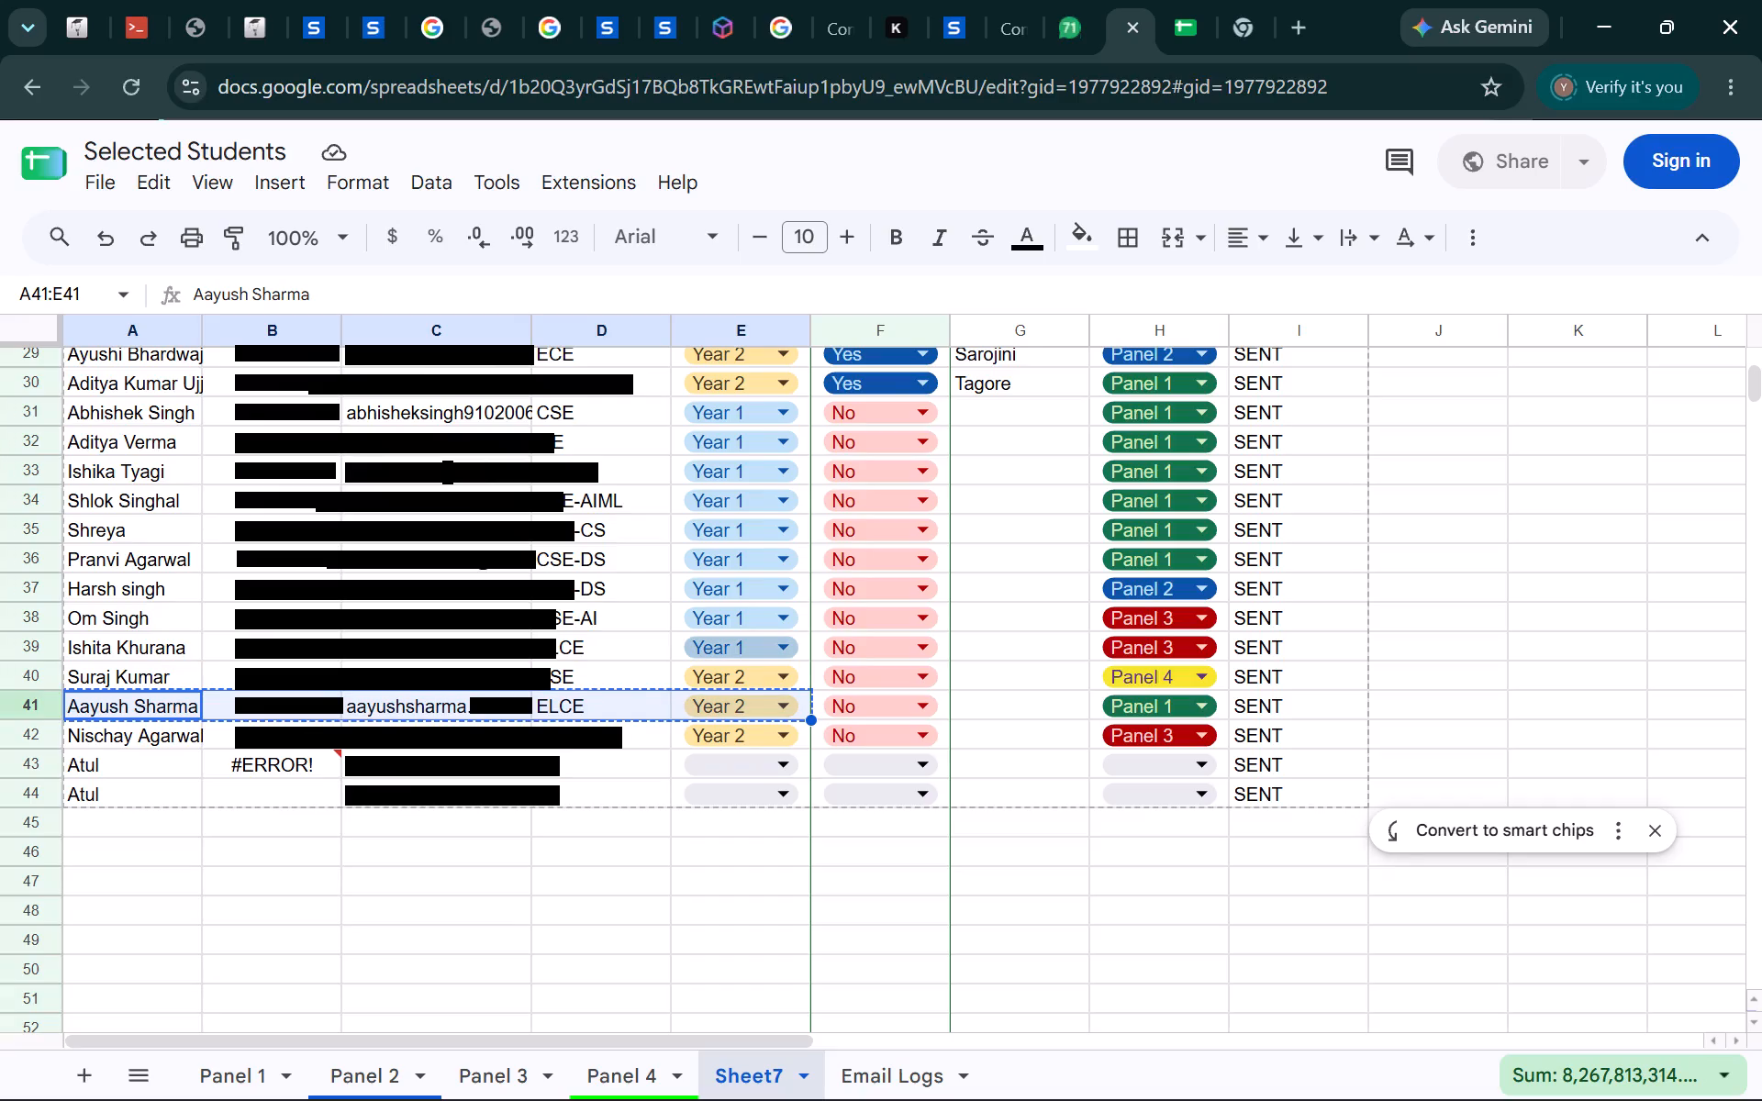
click(1173, 6)
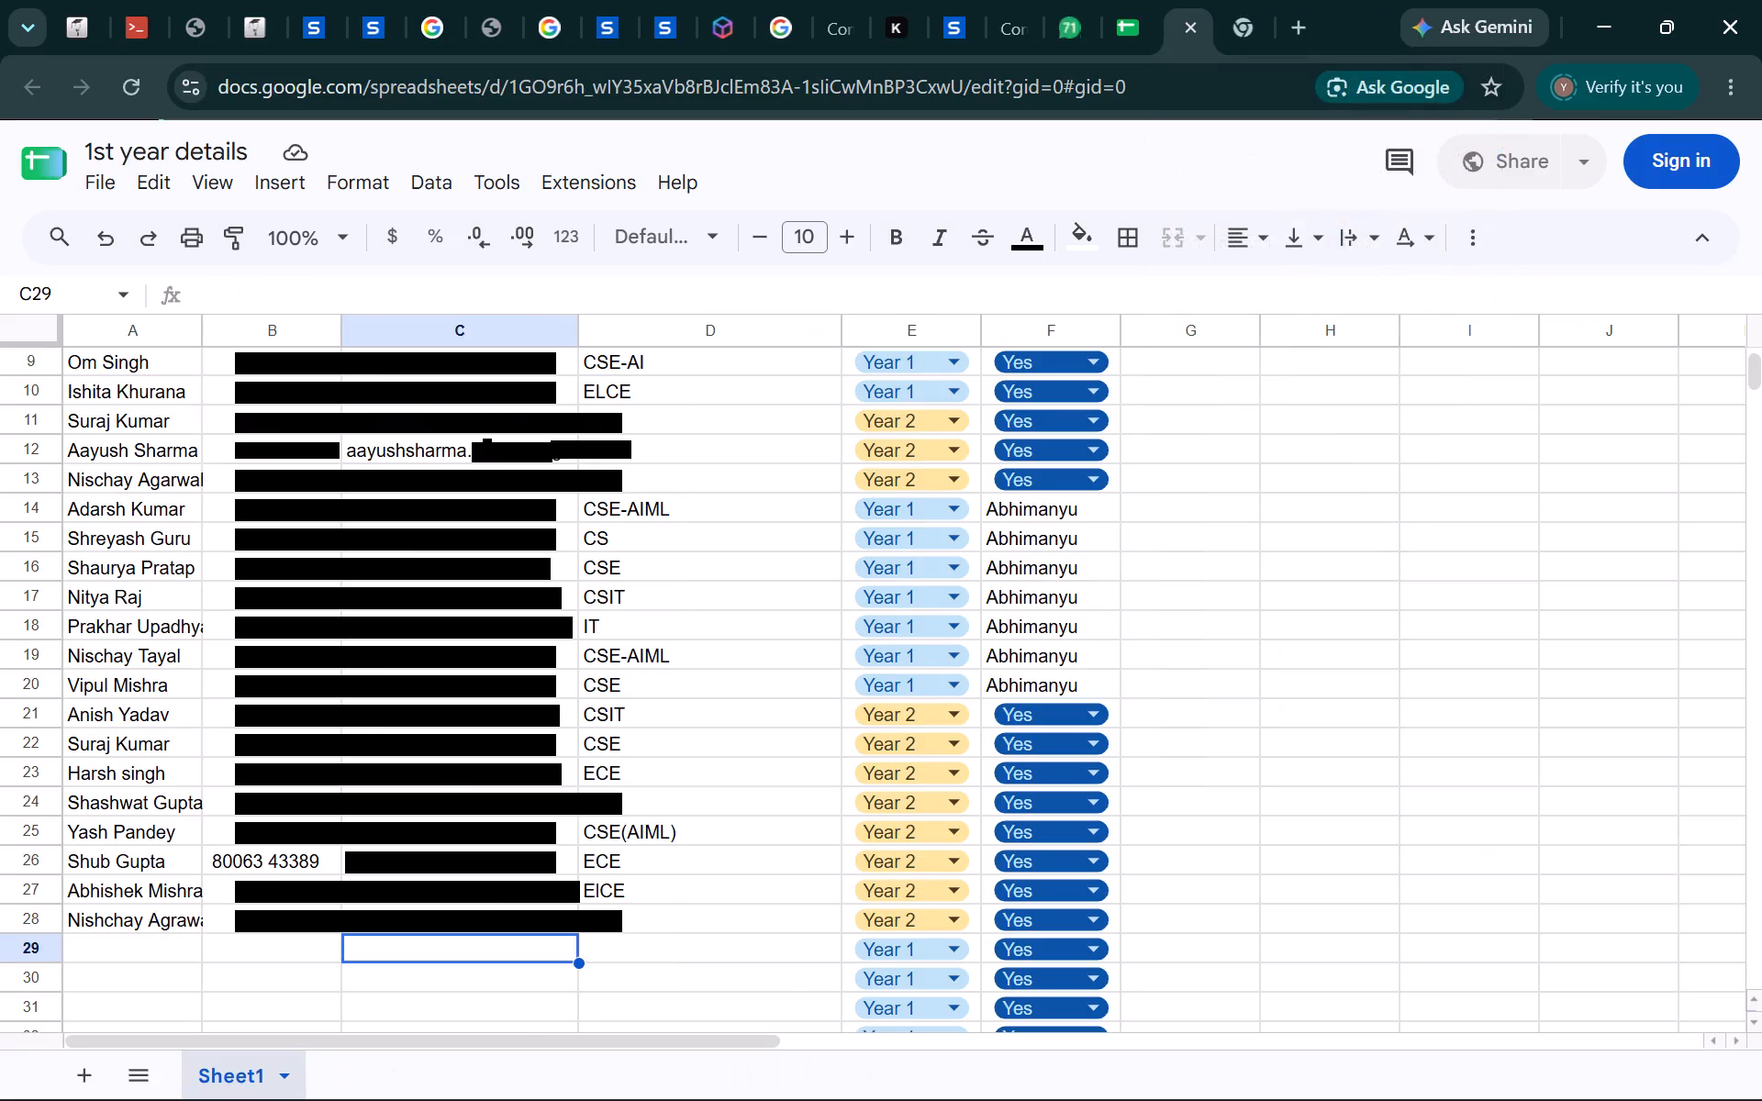
click(123, 942)
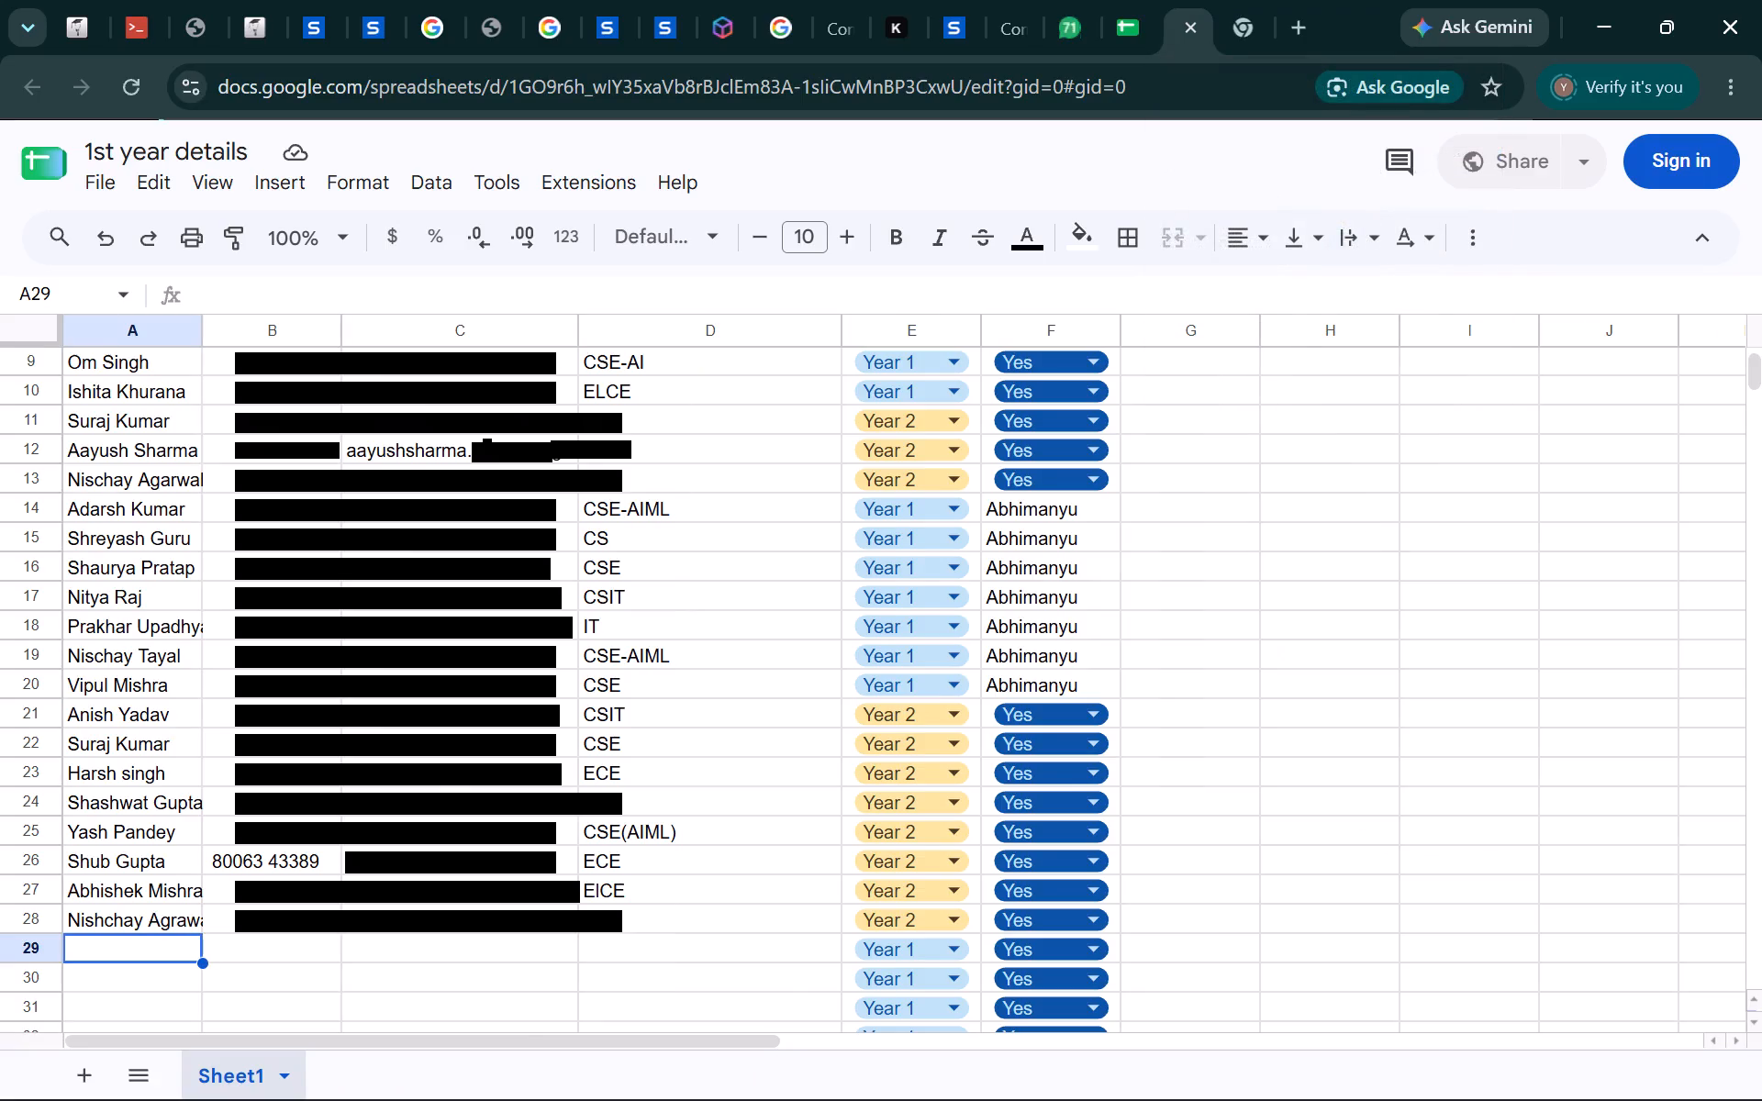
key(ctrl+v)
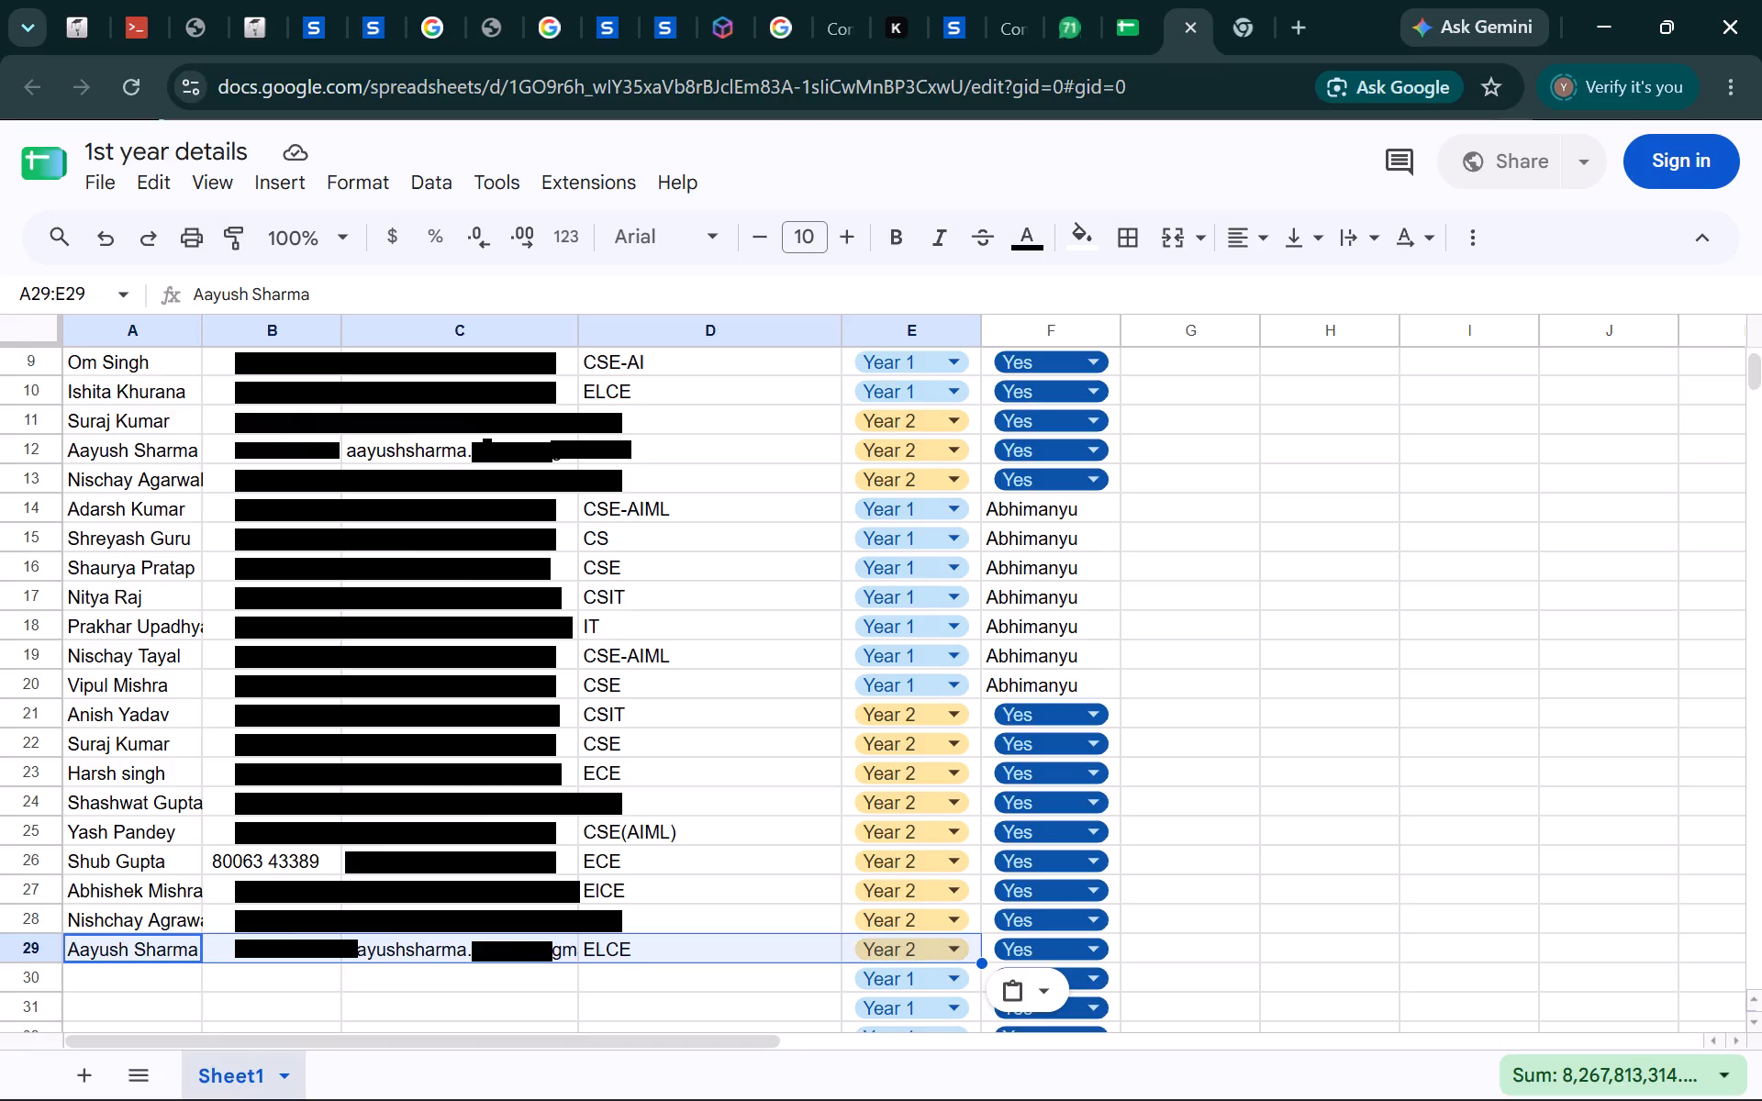
drag(1411, 888, 1172, 968)
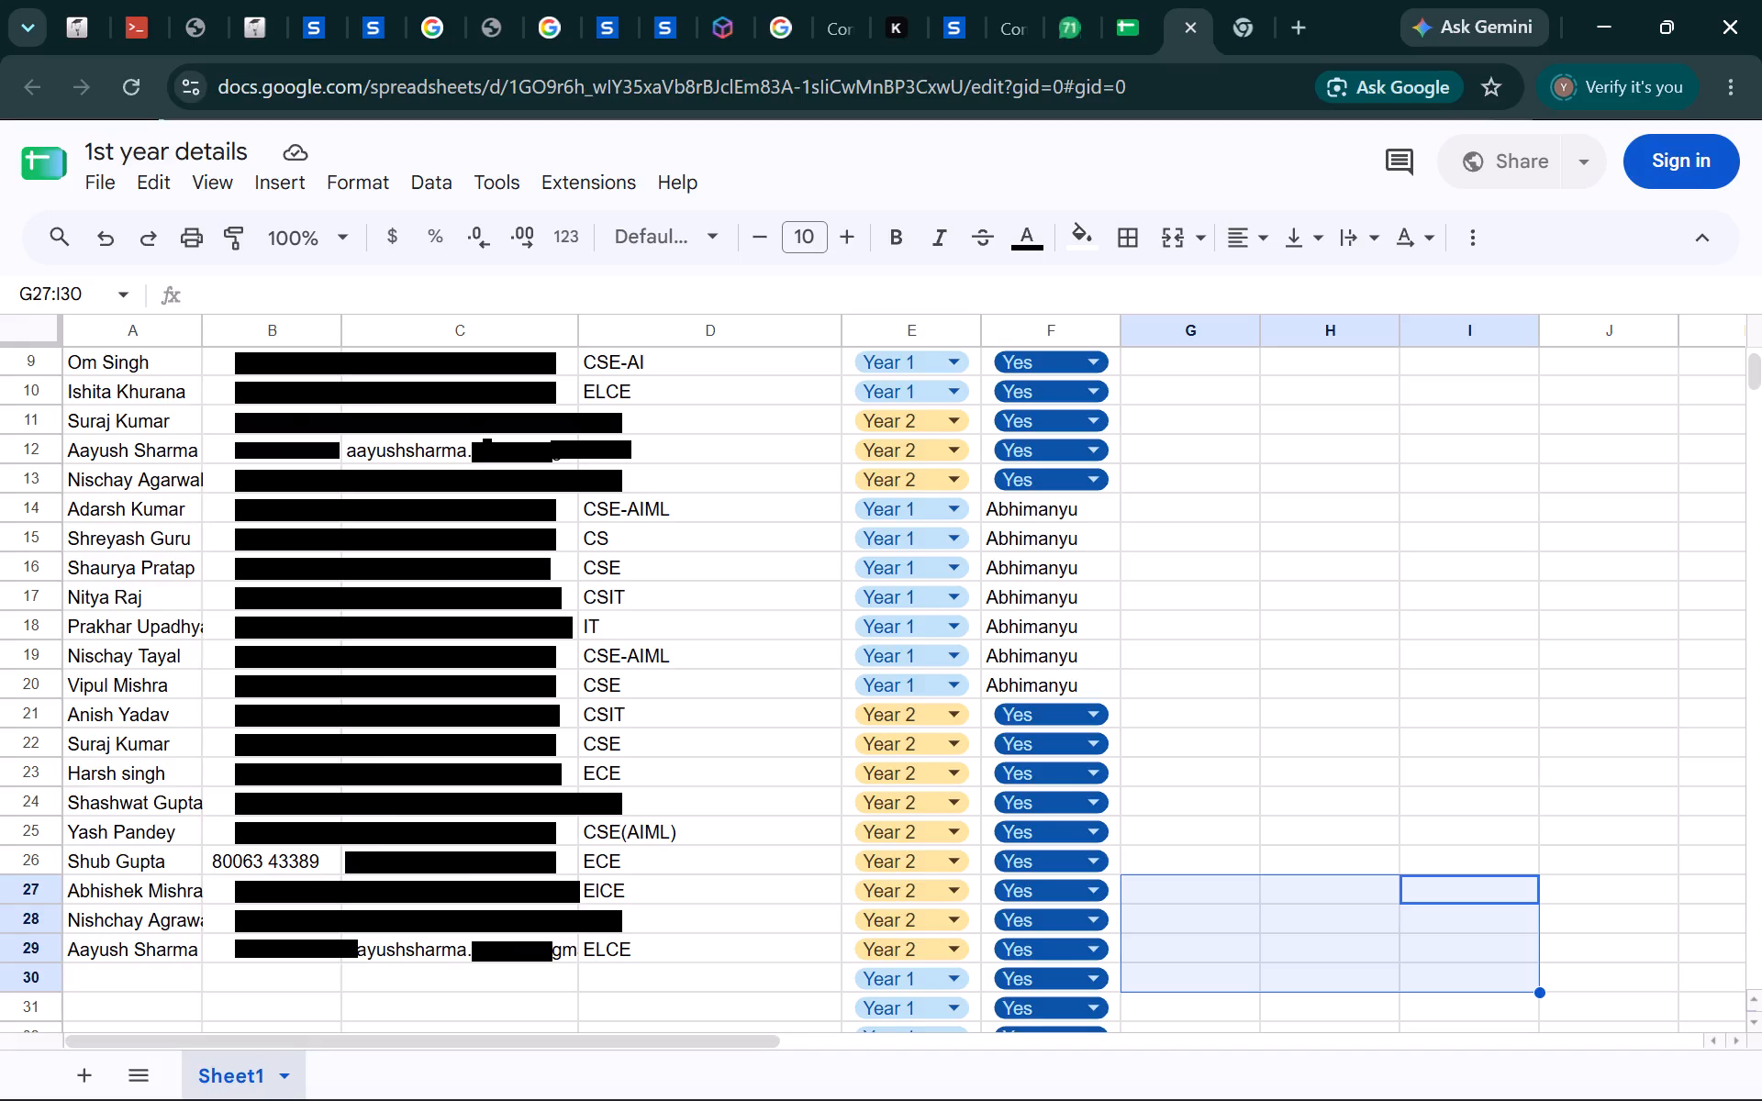
Enter the next student's name, beginning with Anubhav, in the name cell of row 30.
click(143, 989)
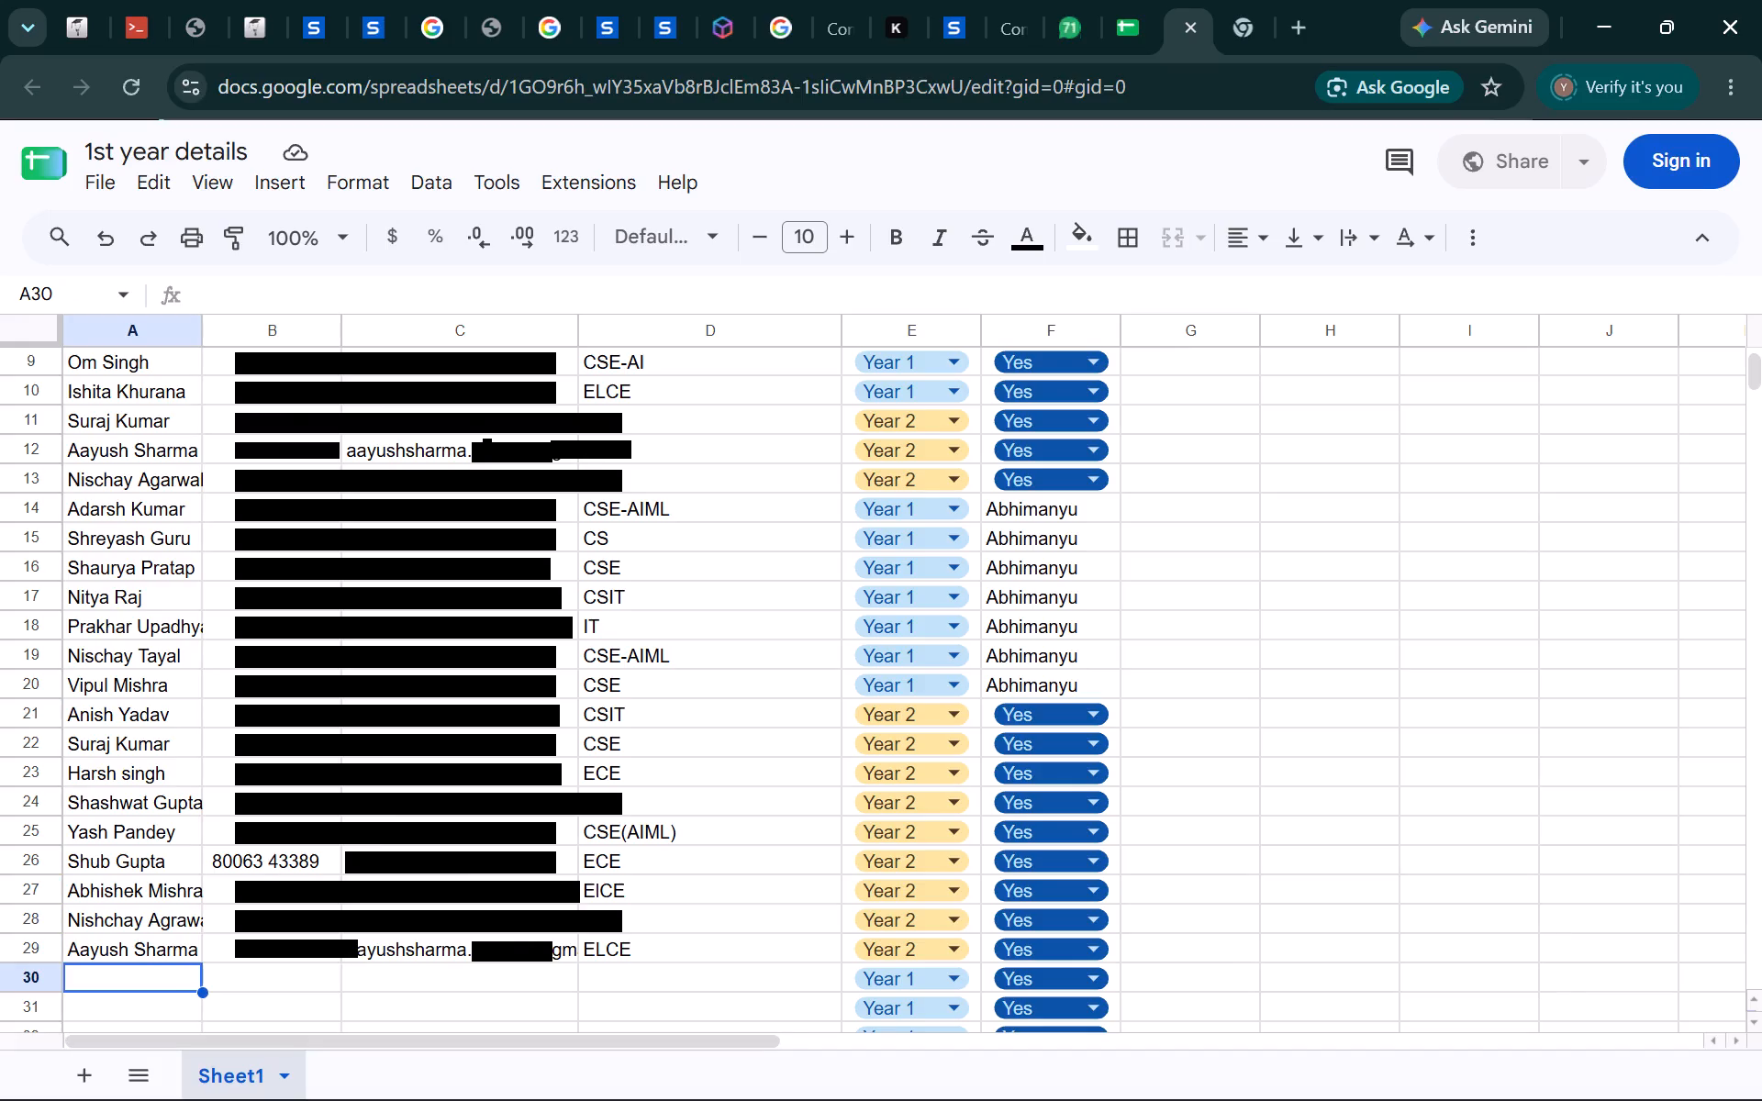
key(shift+a)
key(n)
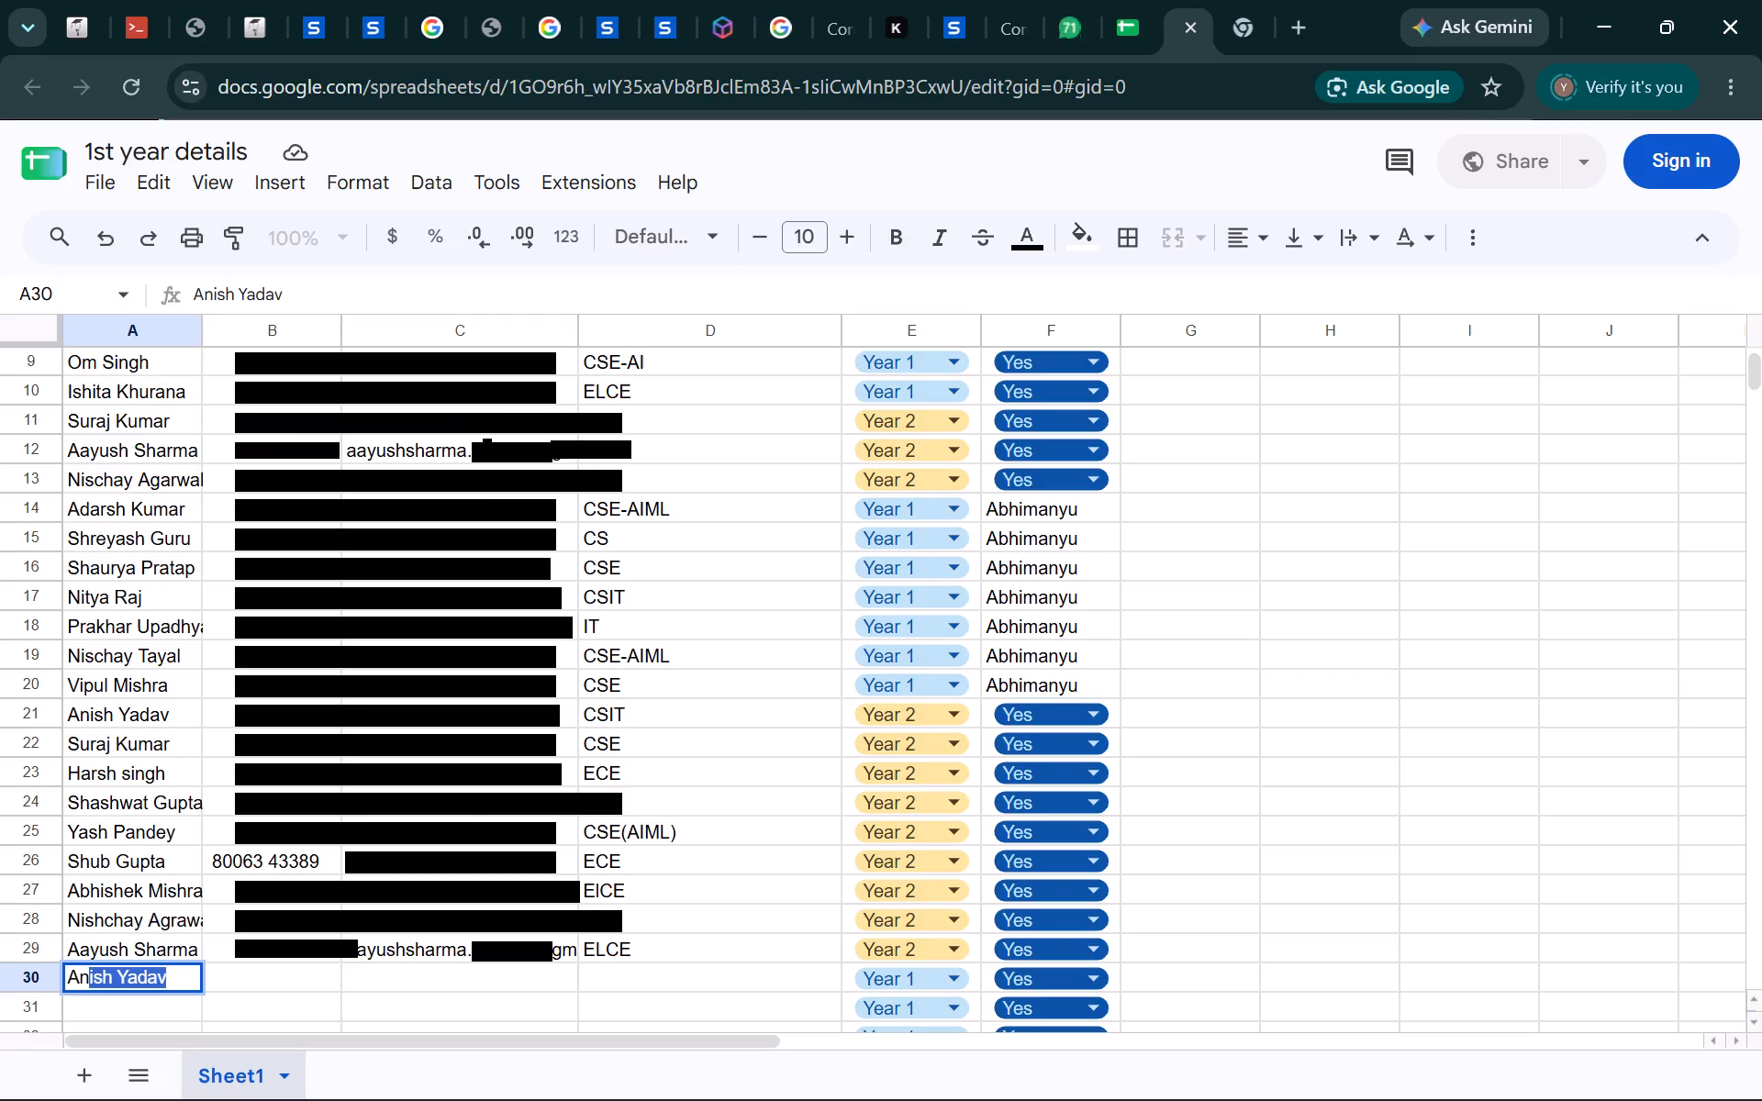
key(u)
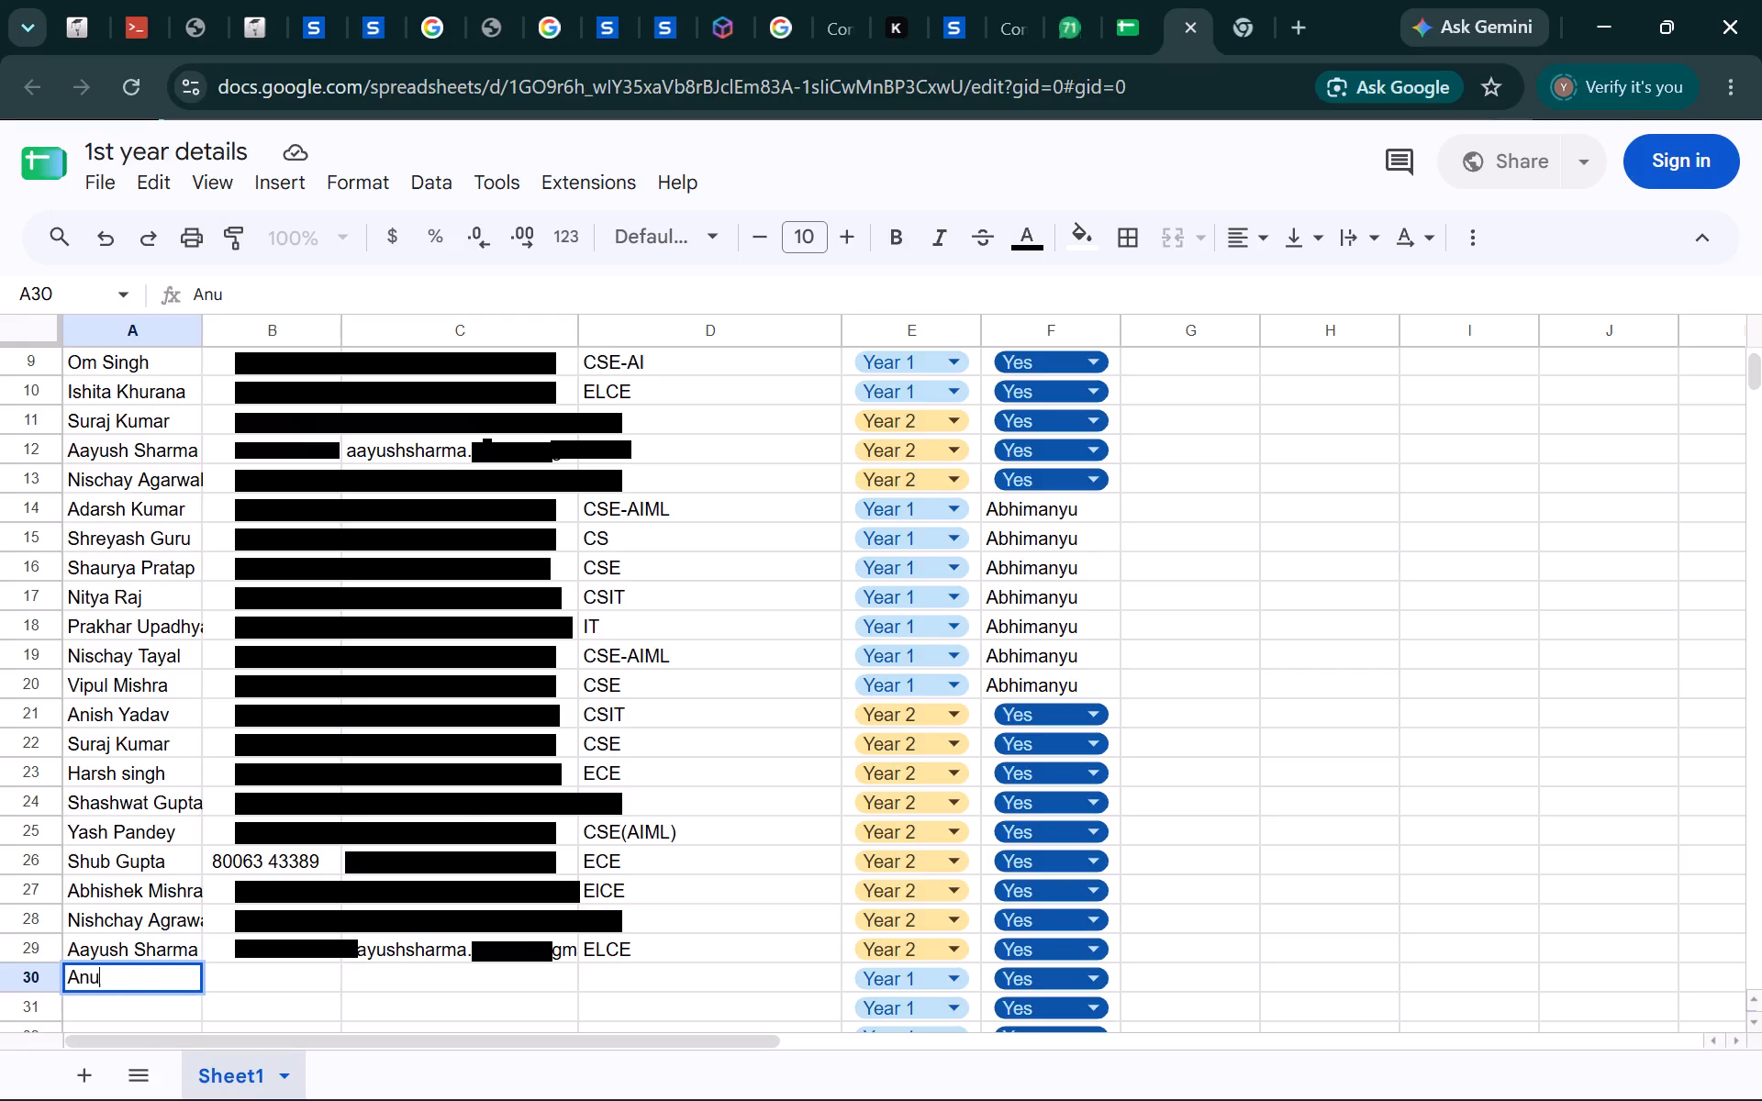
text(bha)
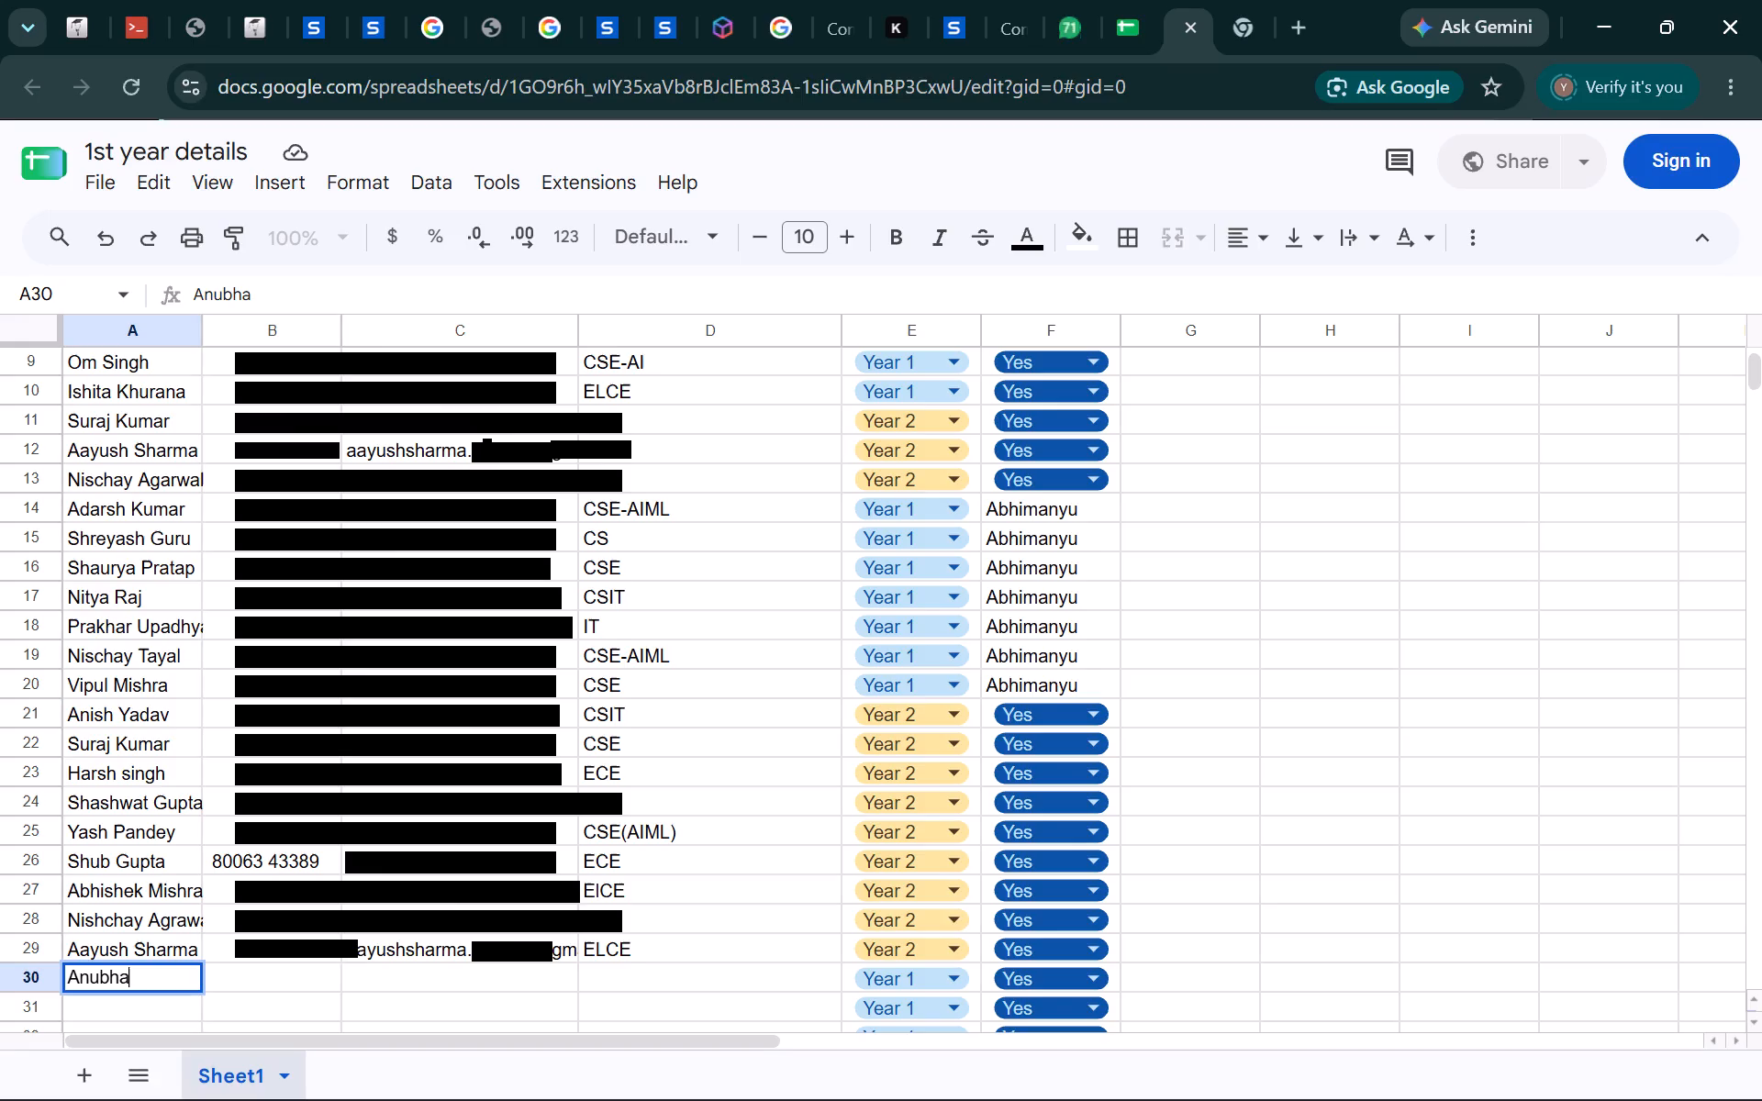
key(v)
key(space)
drag(166, 983, 279, 968)
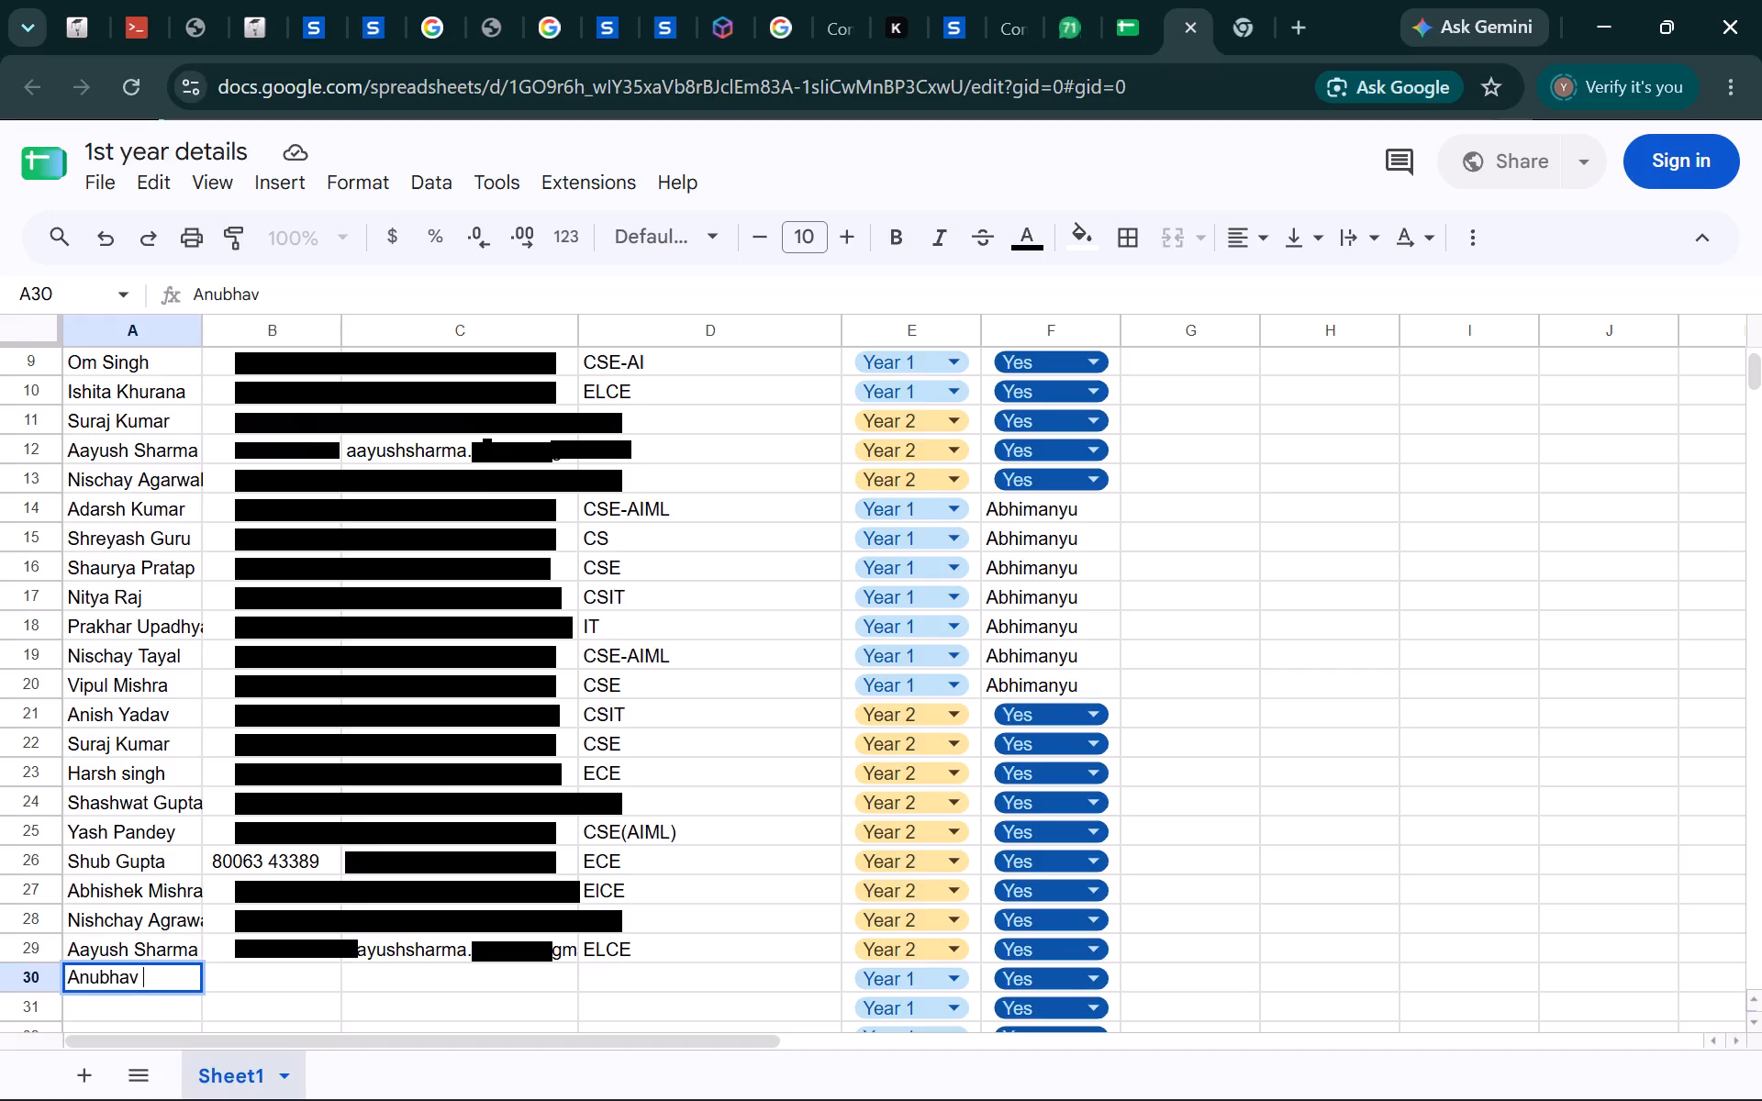
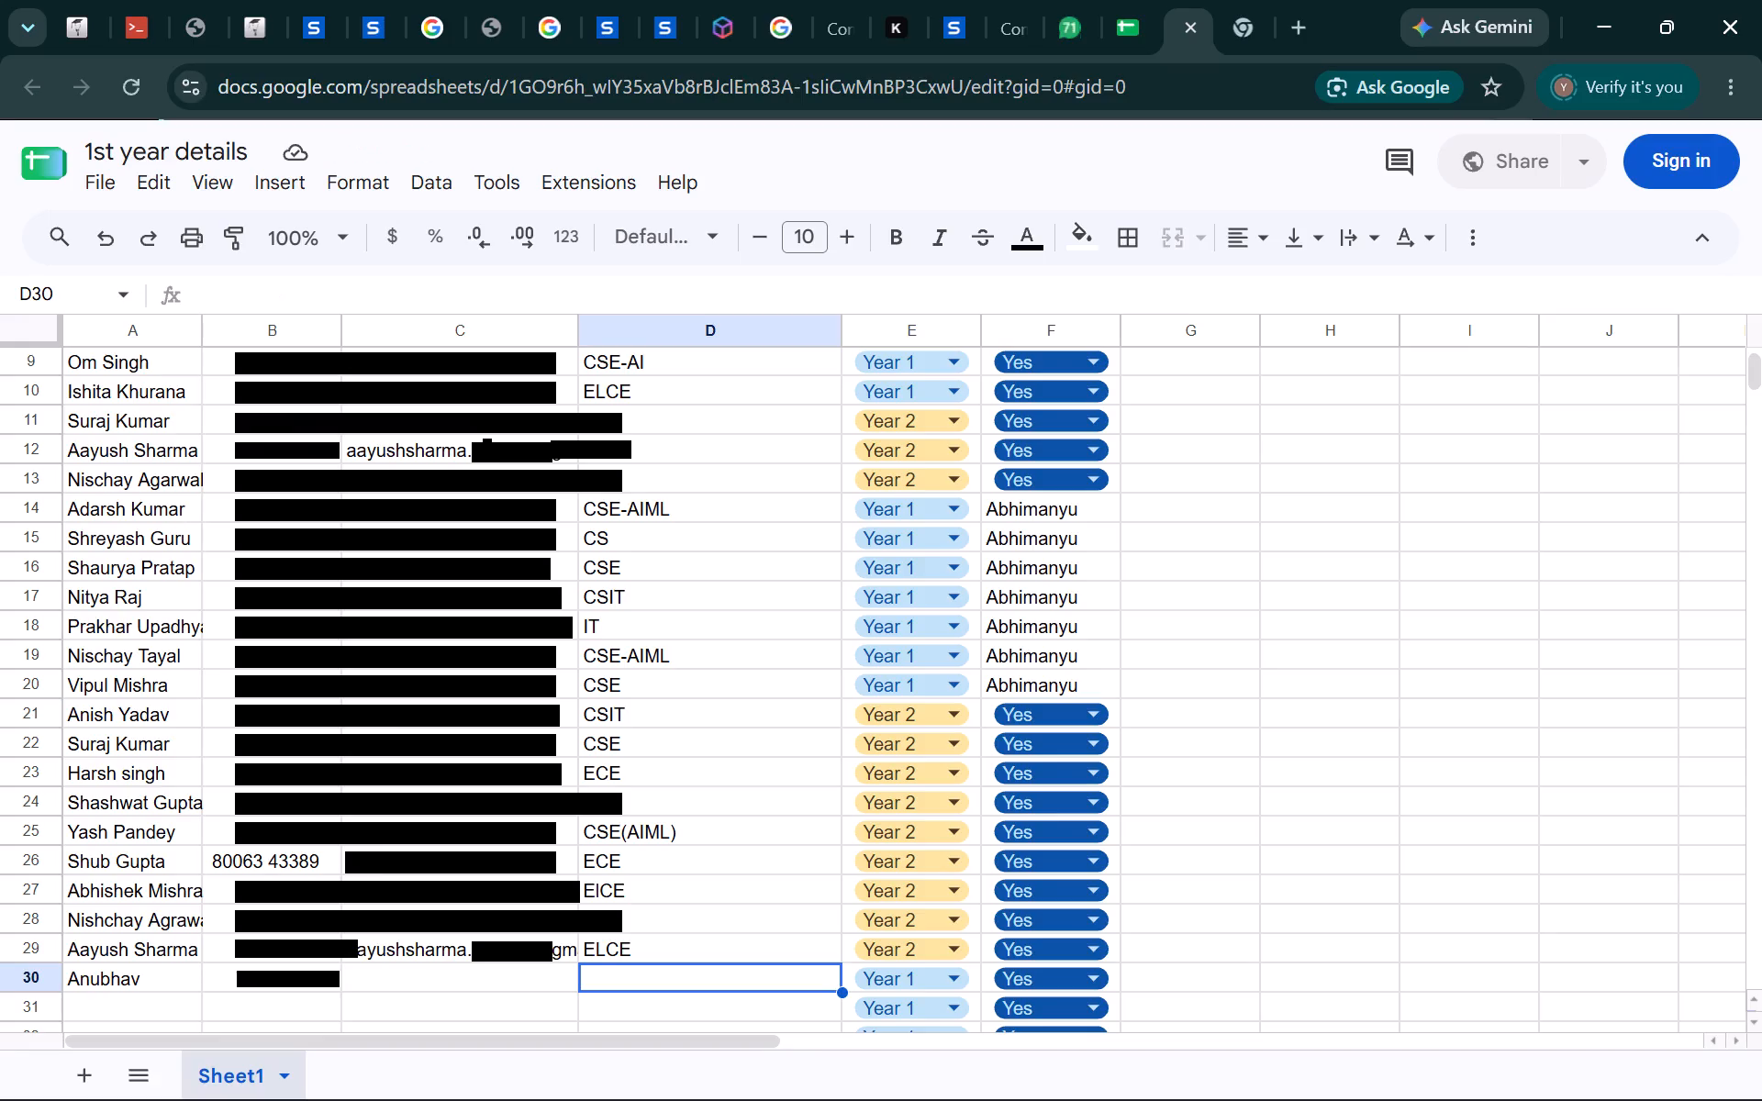
Set the year of the student in row 30 of 1st year details to Year 2.
drag(897, 969, 897, 845)
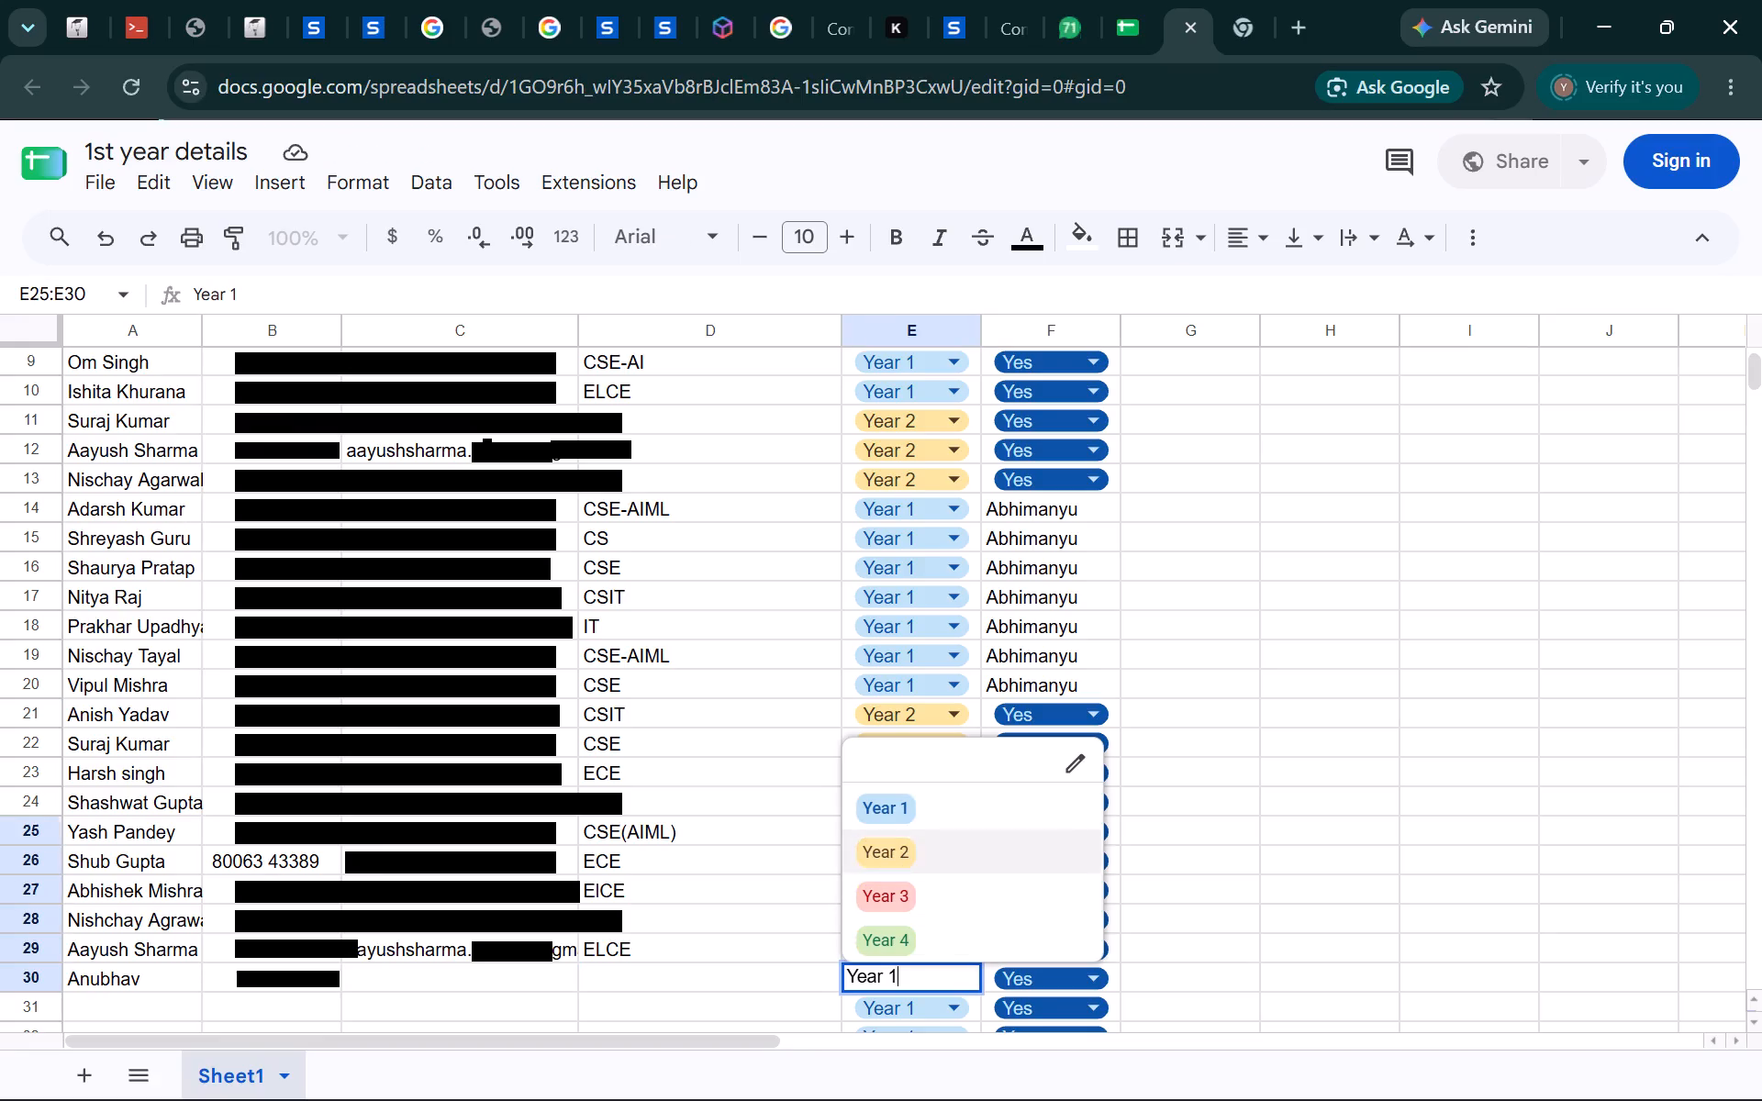
drag(897, 845, 906, 847)
click(906, 847)
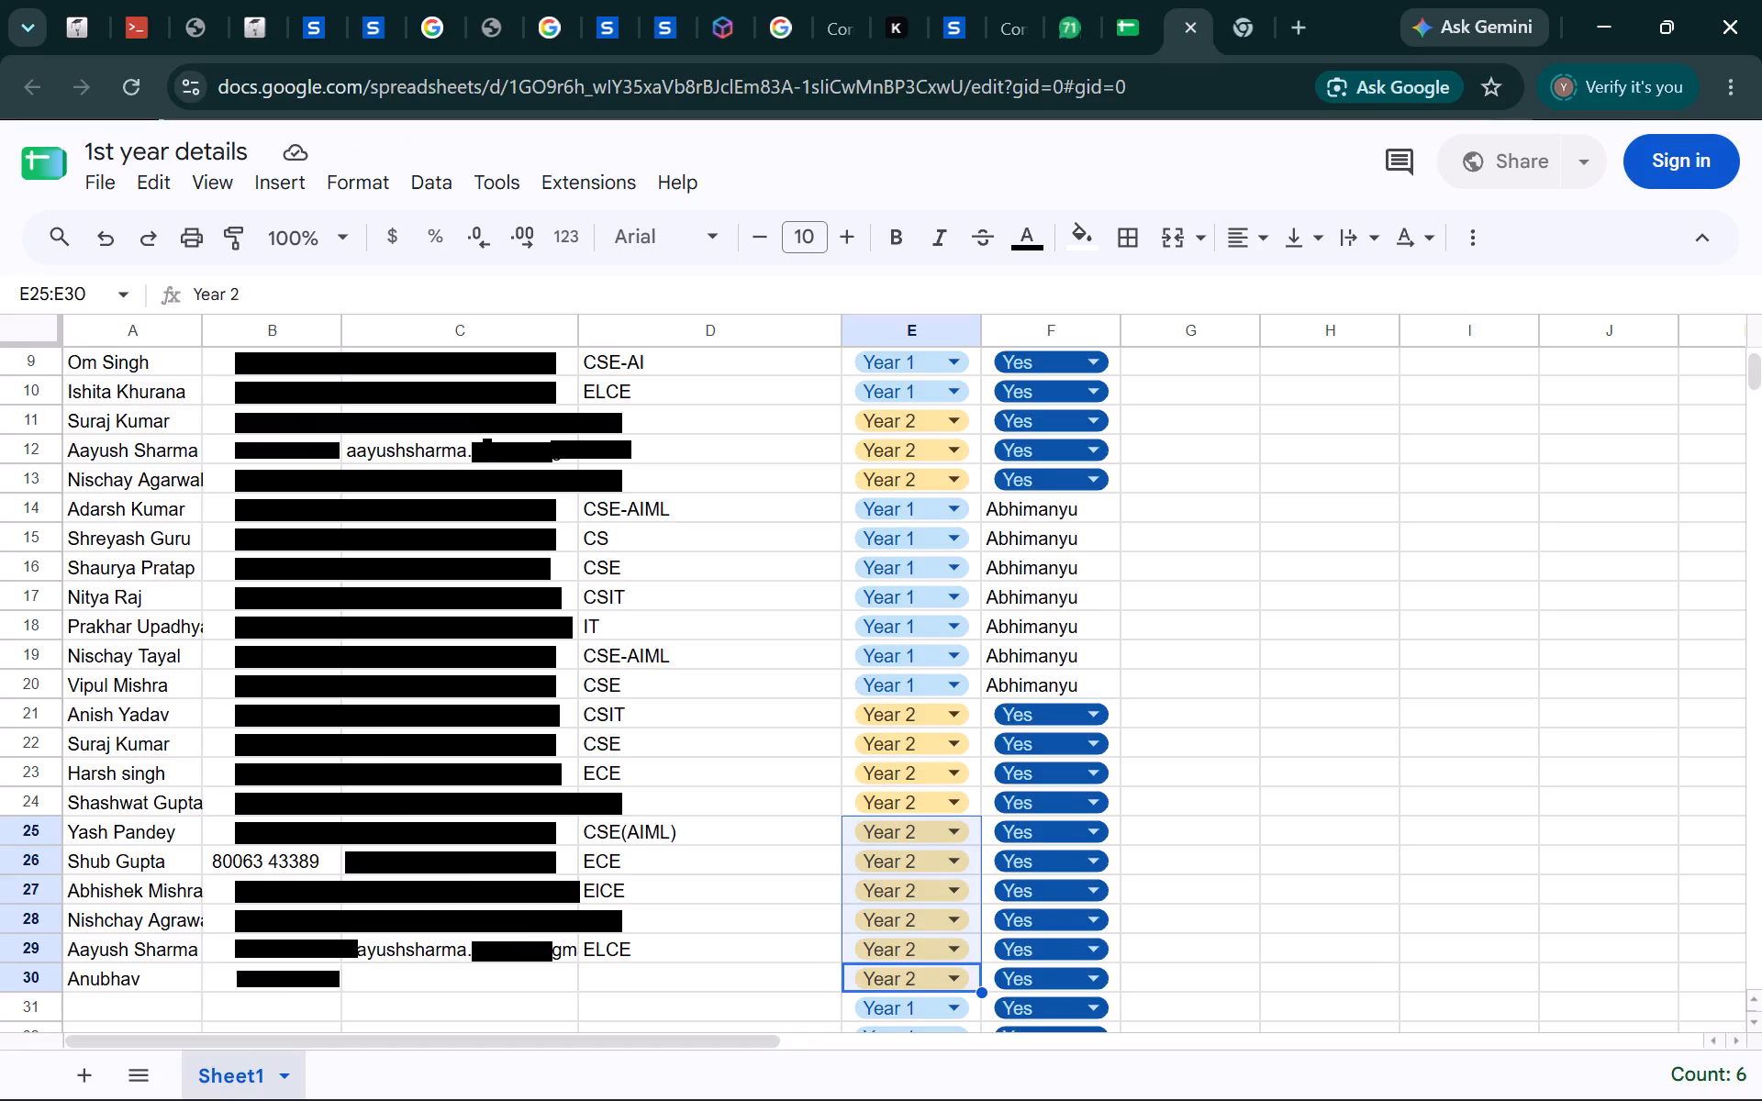
Check the name and hosteller cells of row 30 in Sheet7 of Selected Students, and return to the empty rows of 1st year details.
click(1112, 0)
scroll(589, 502, up, 1)
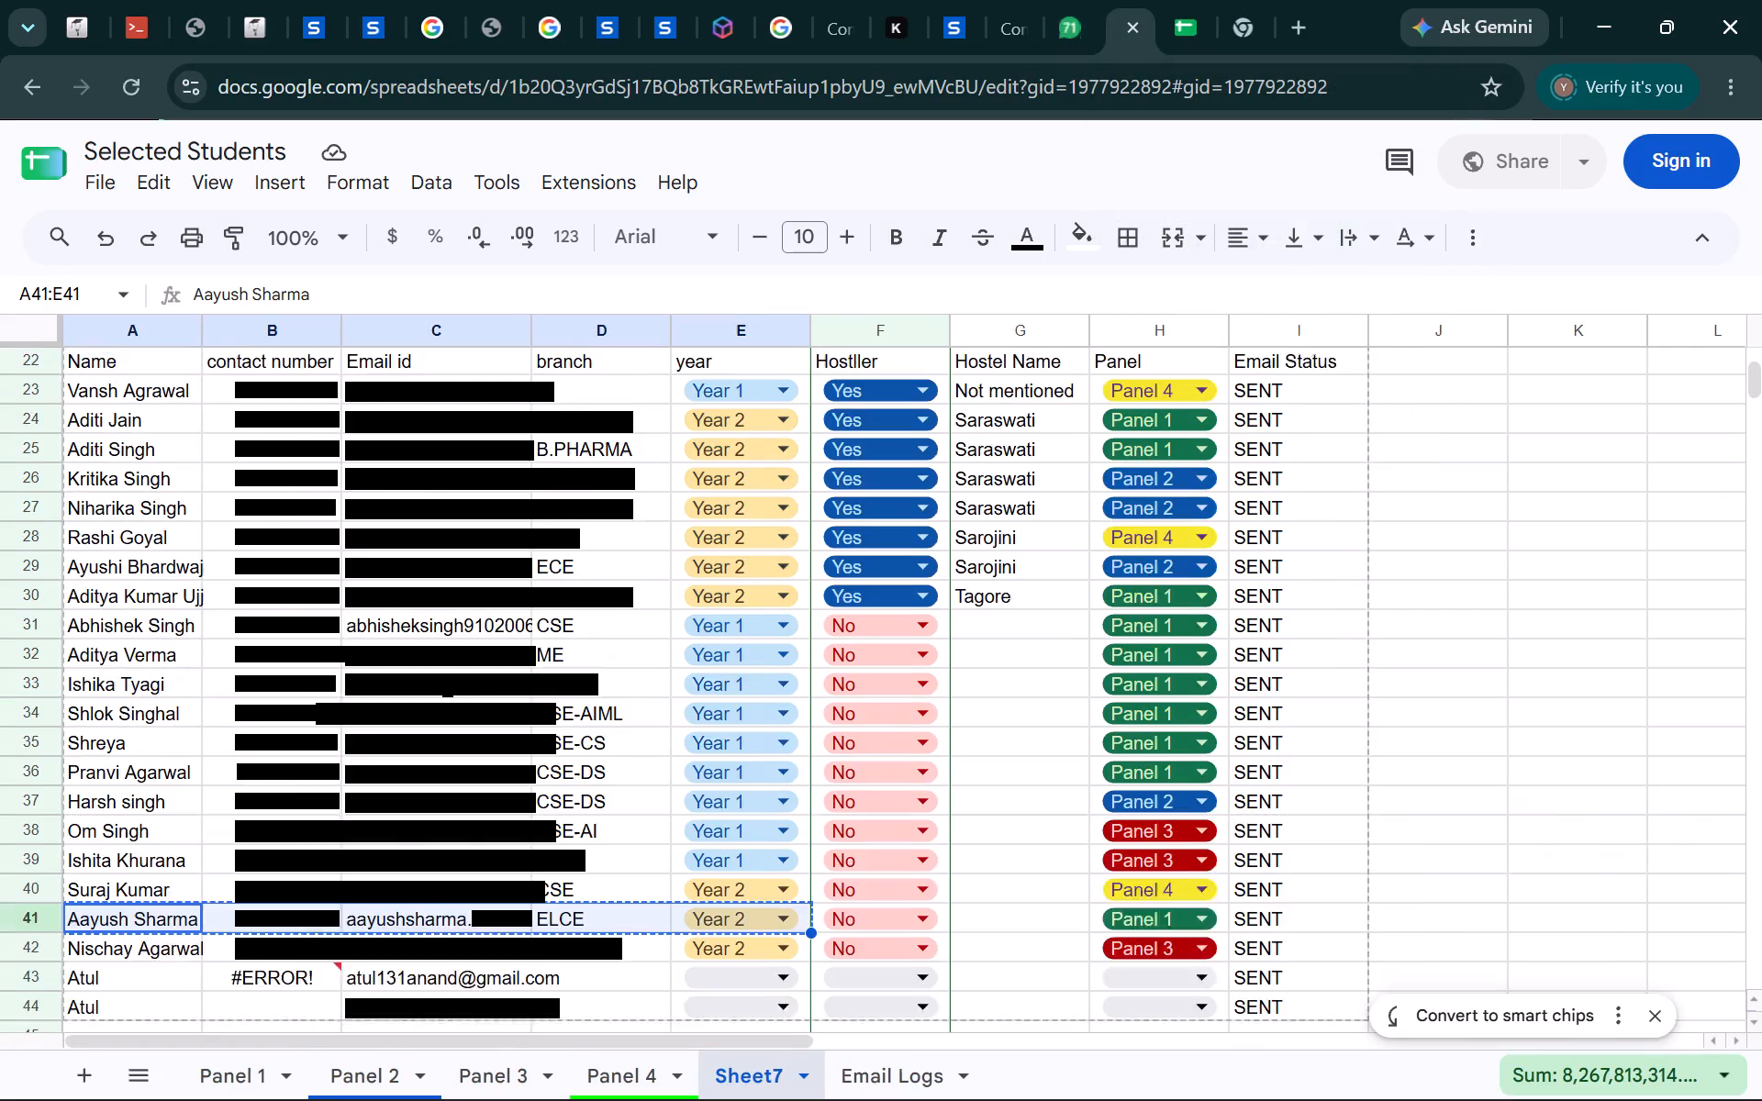
scroll(589, 502, up, 1)
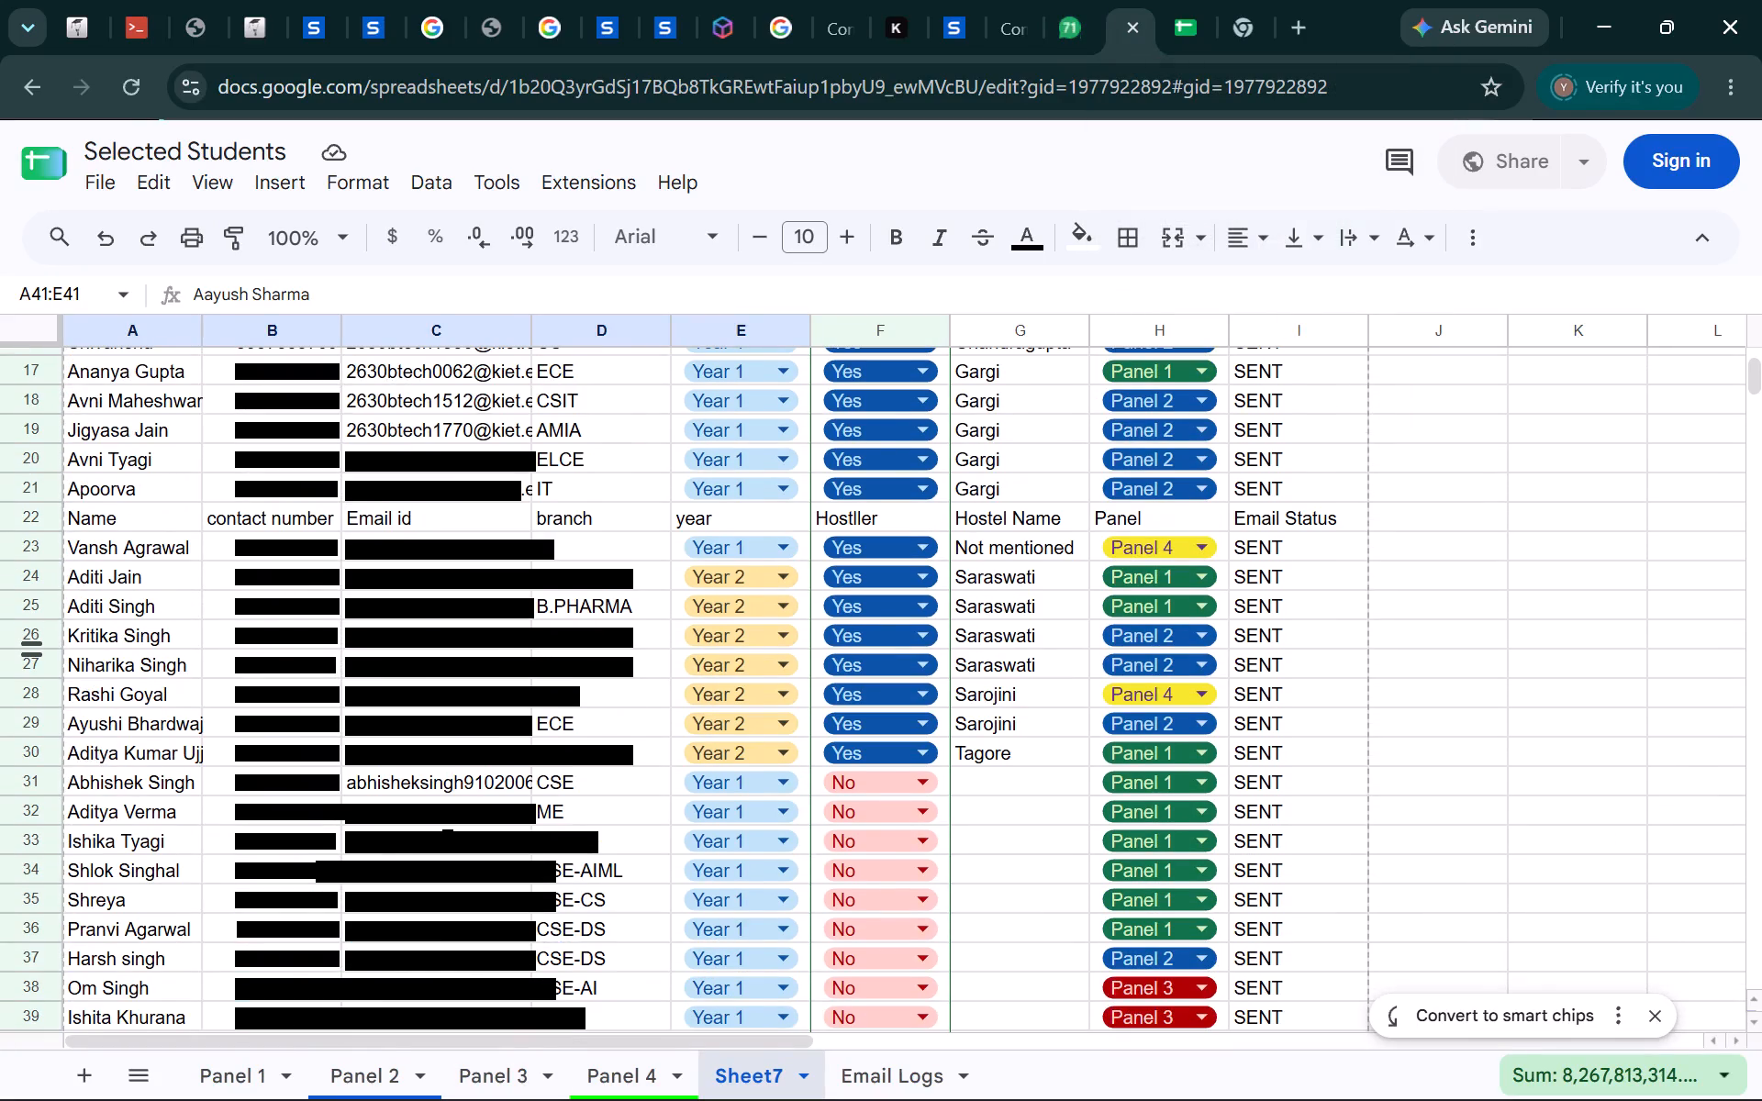
click(162, 743)
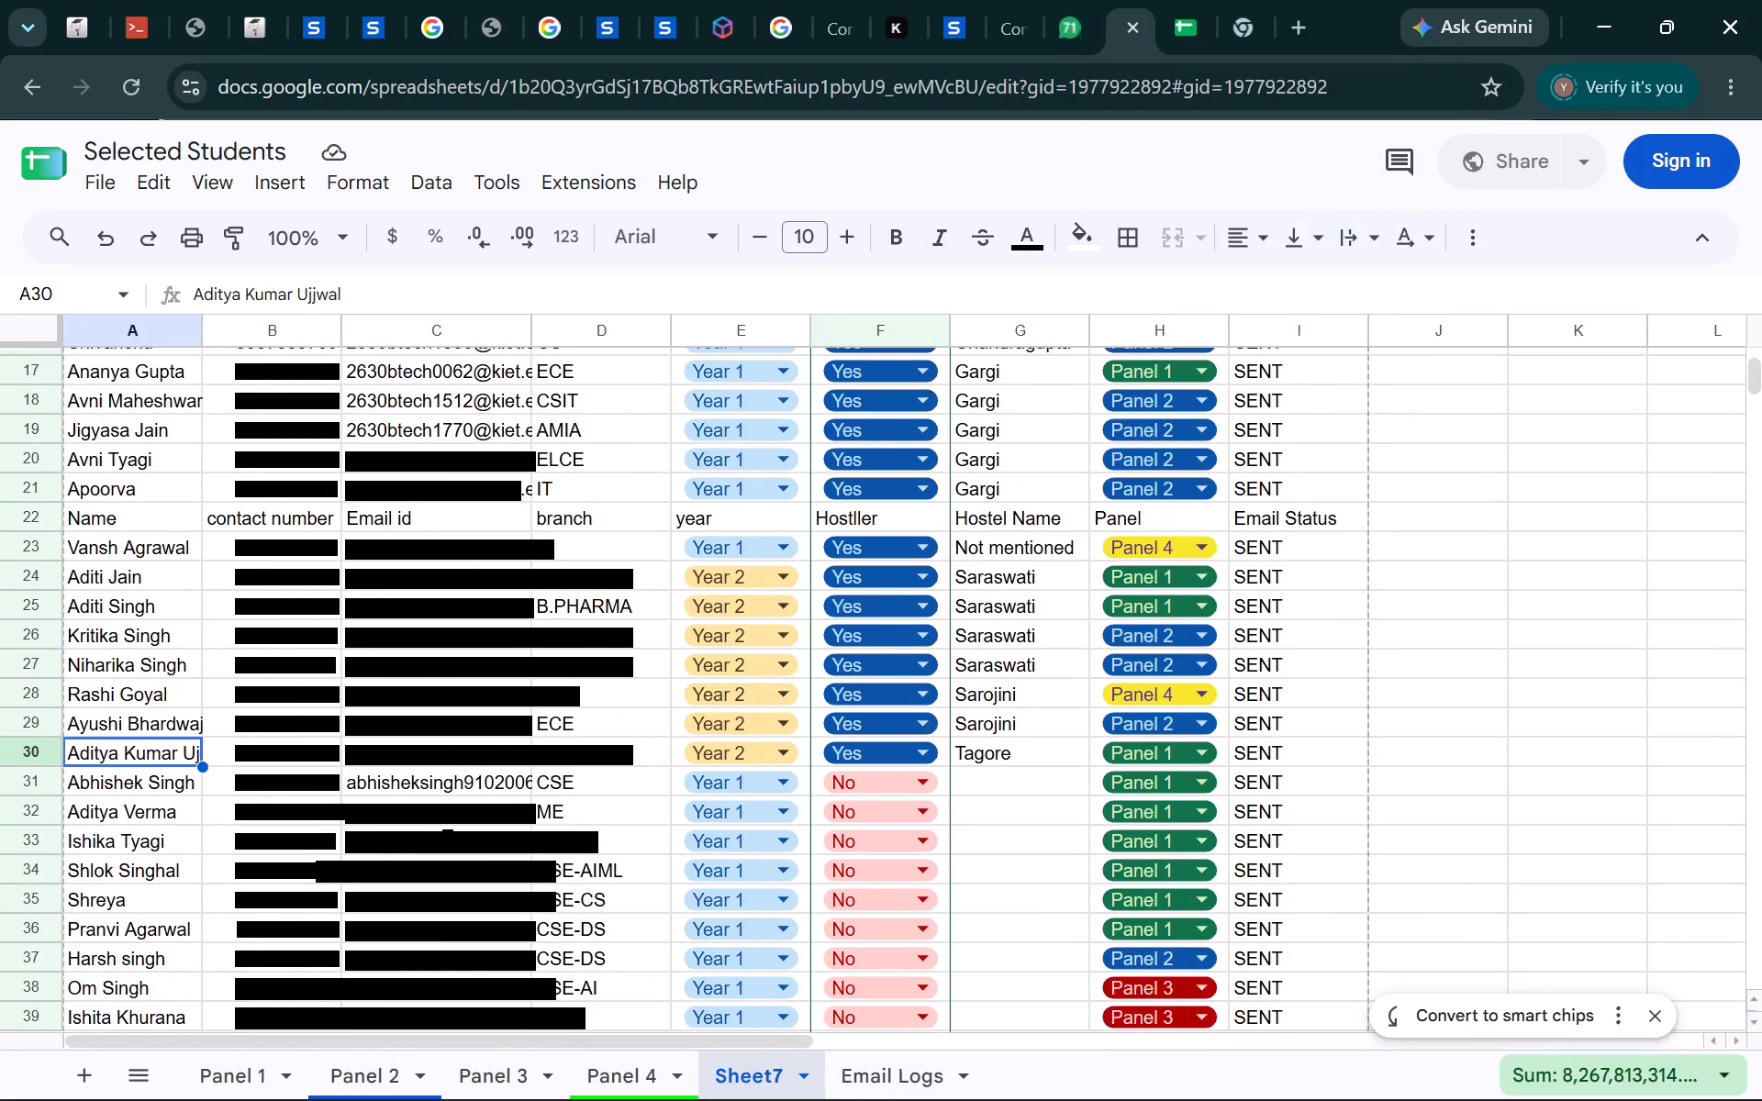
click(947, 750)
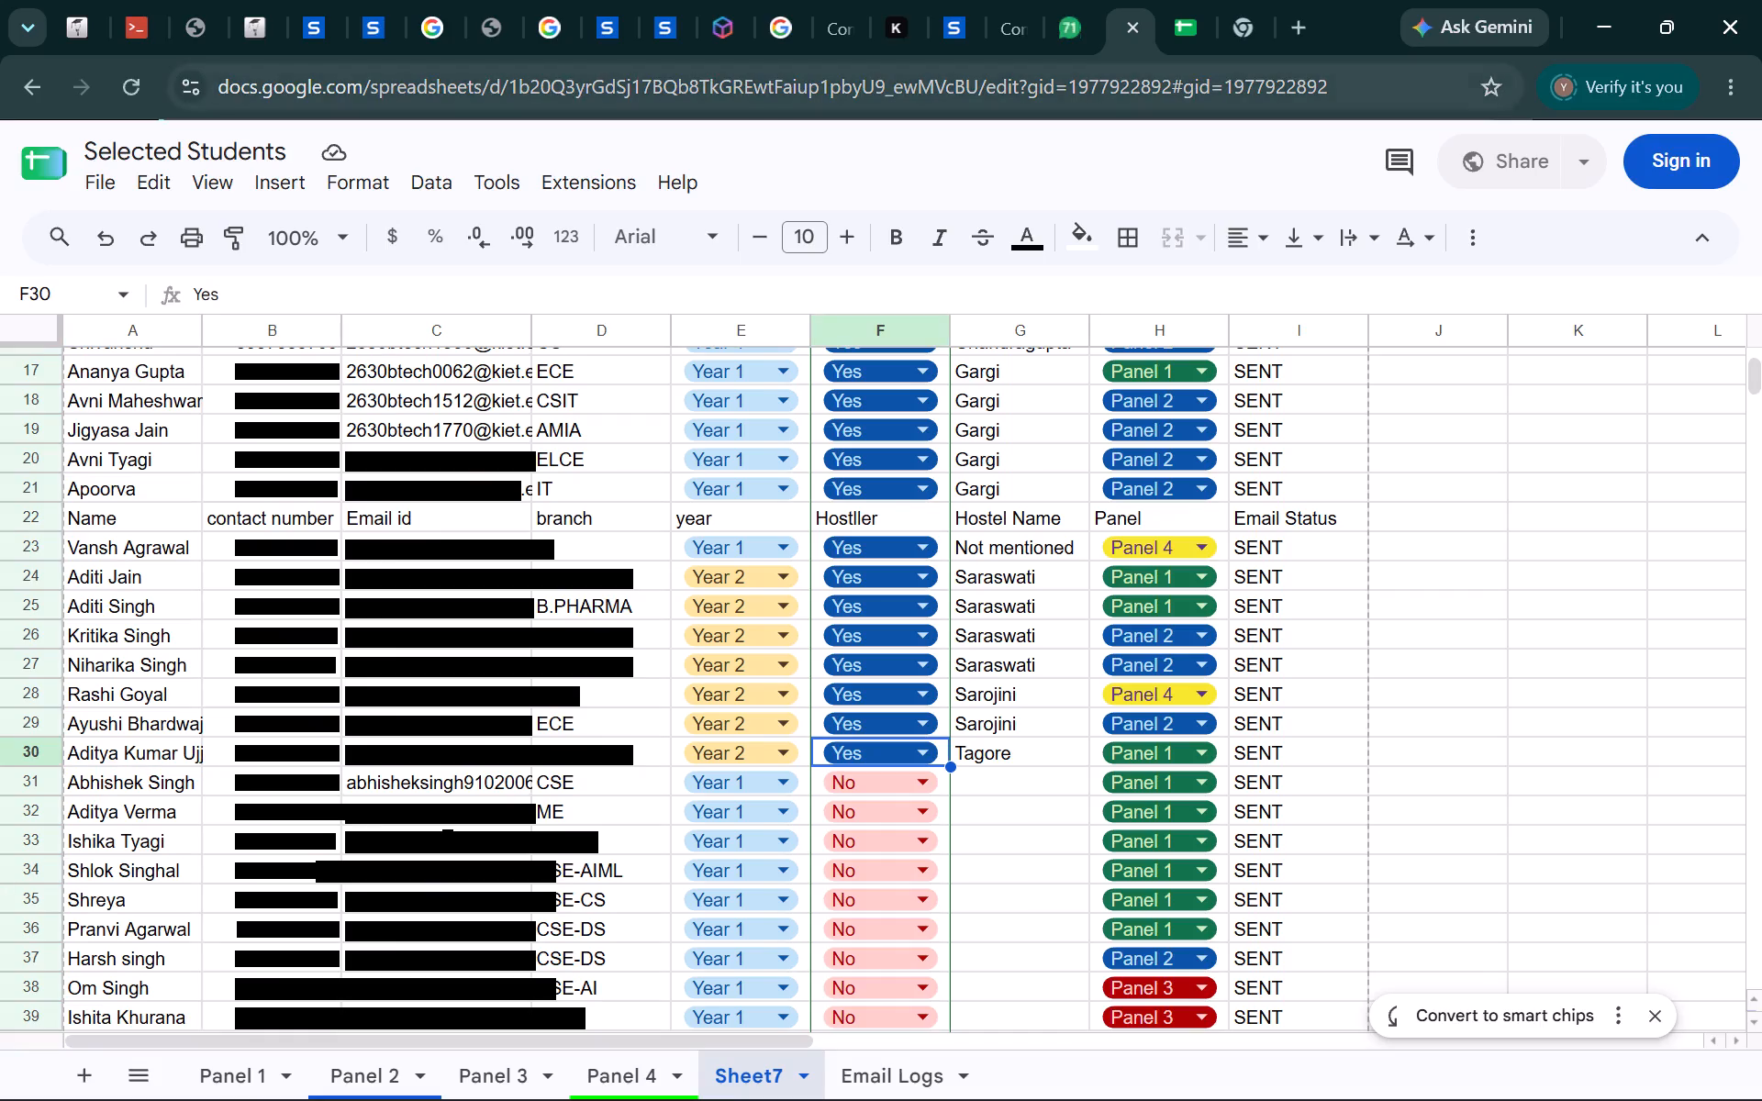
click(1191, 27)
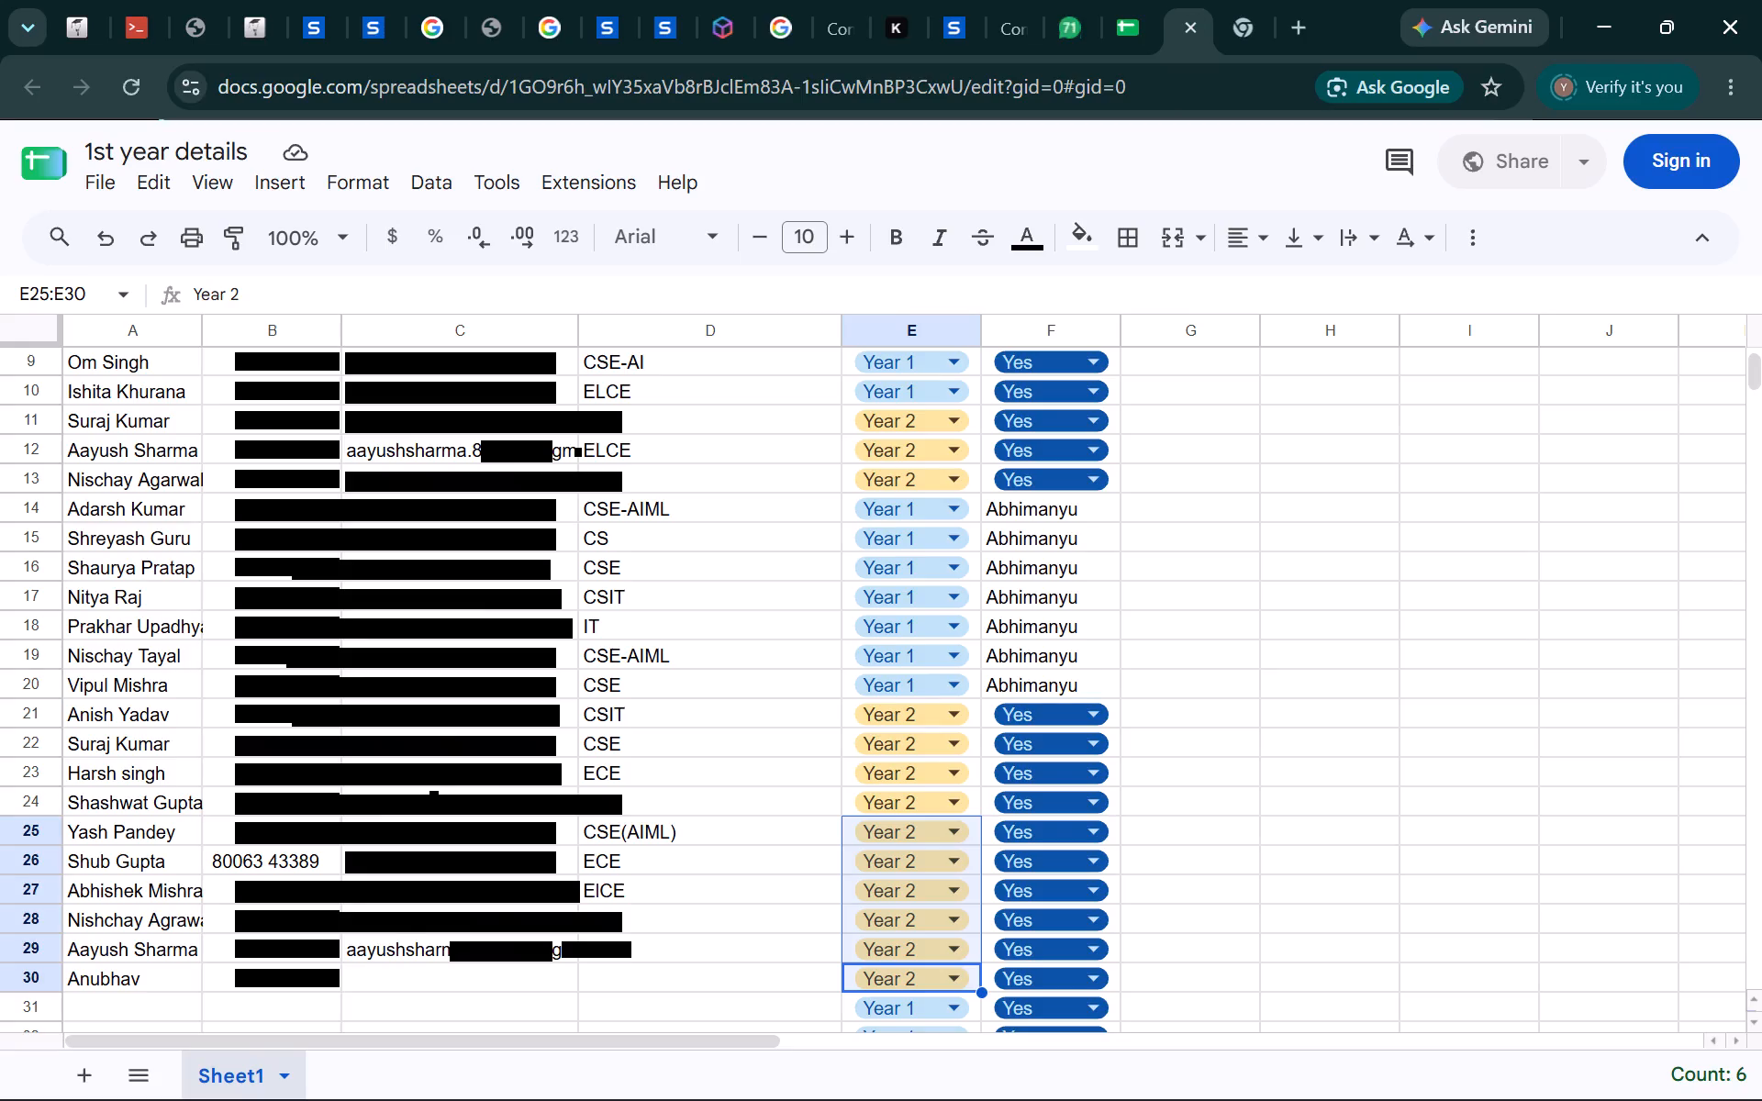
scroll(739, 736, down, 1)
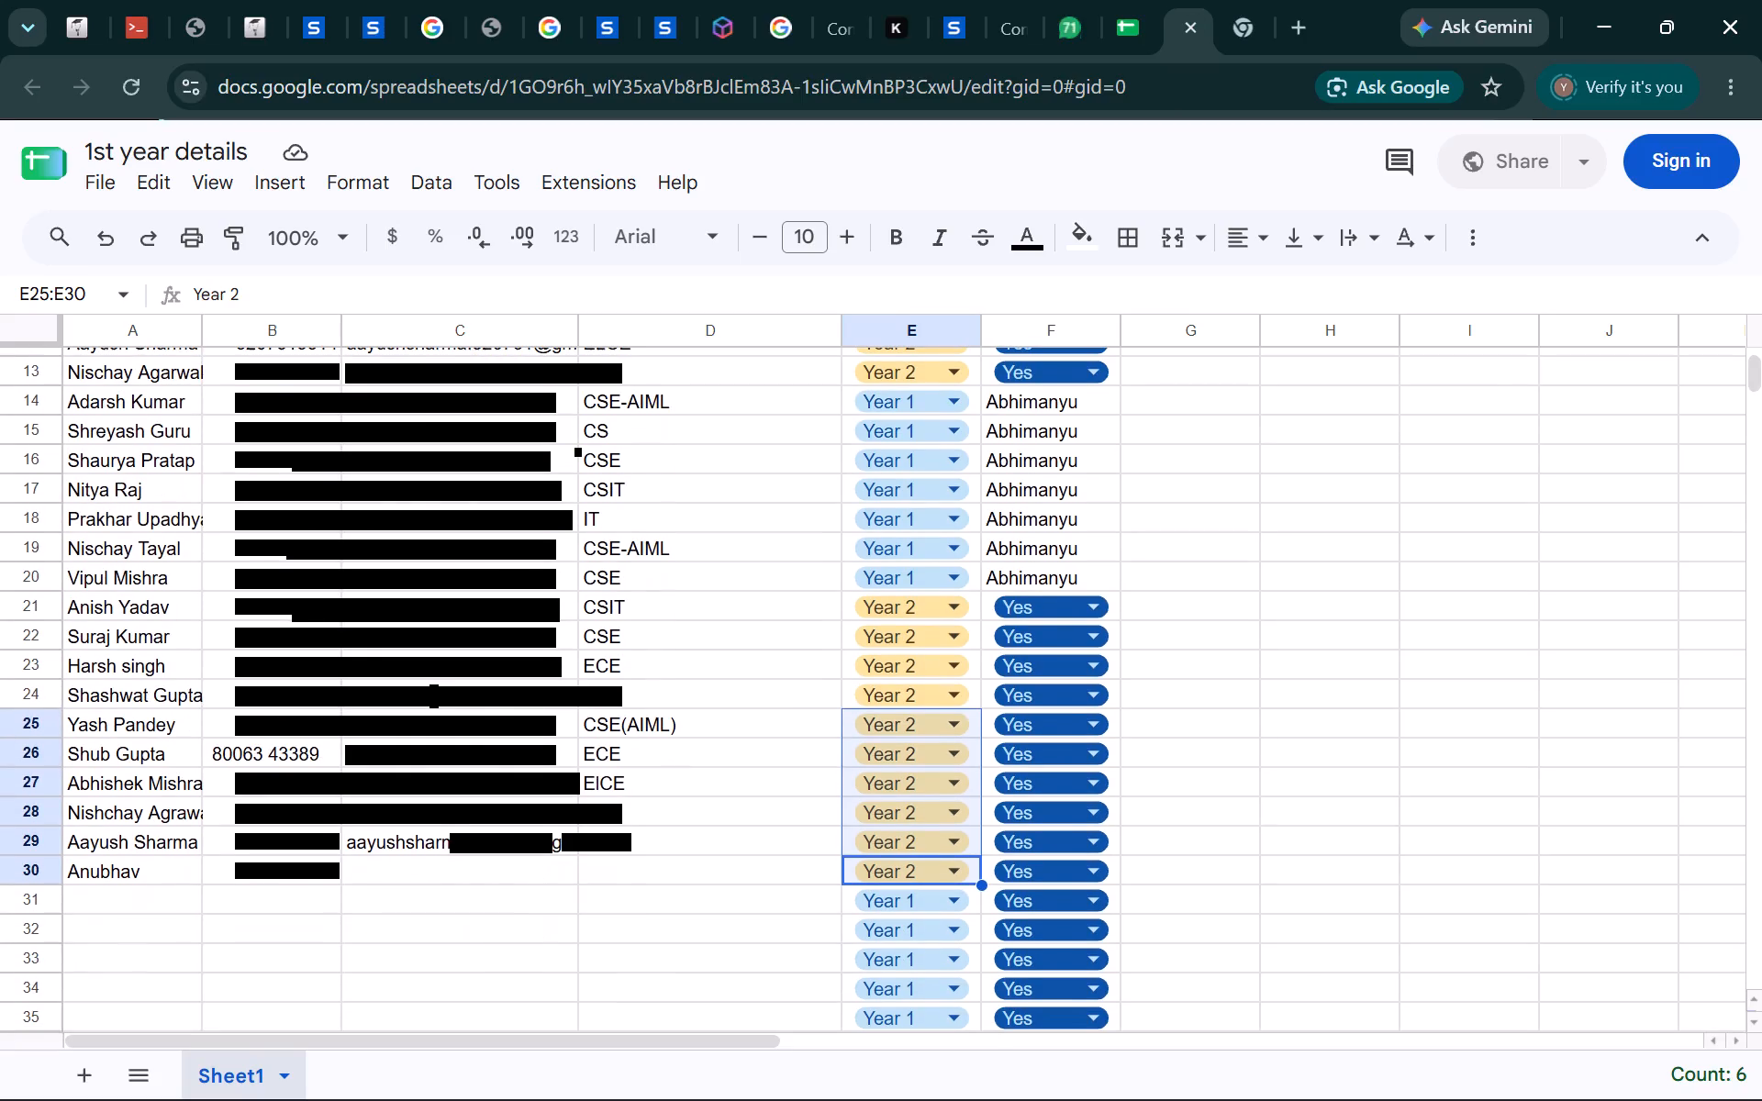
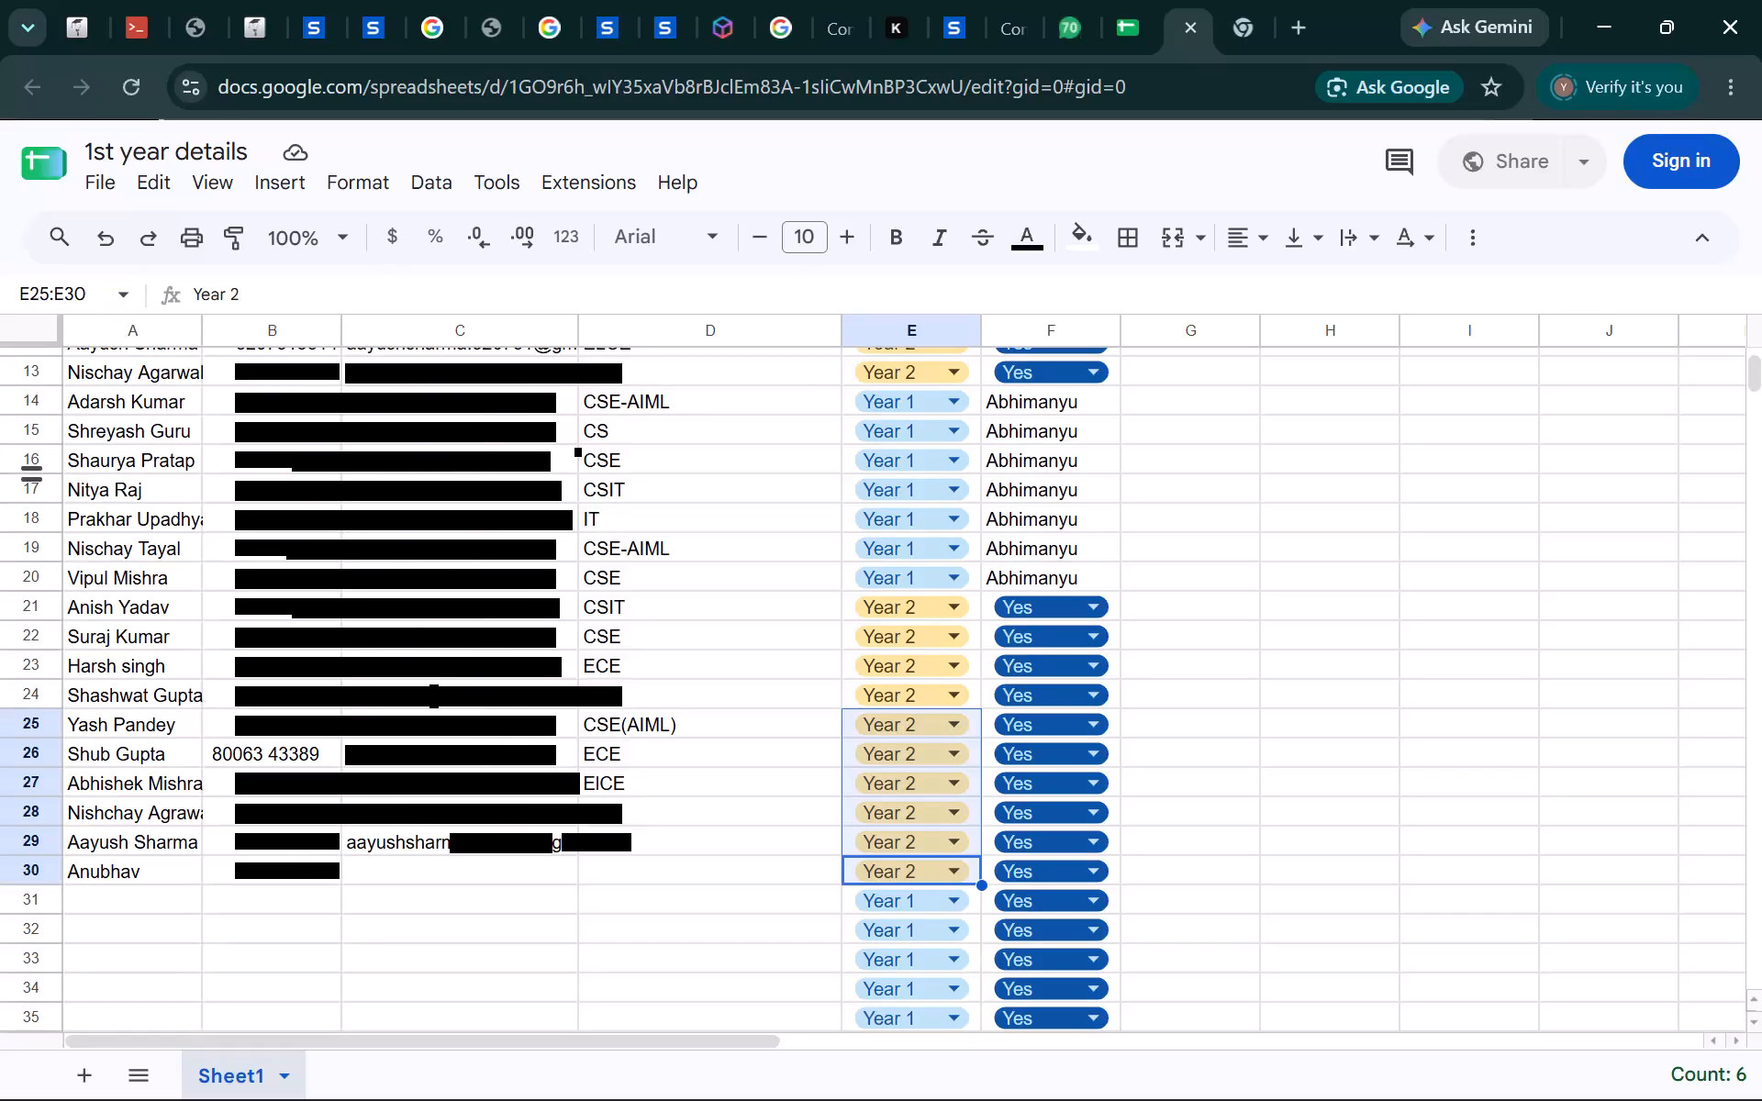
Widen the name column A of 1st year details so the full student names fit.
scroll(182, 494, up, 1)
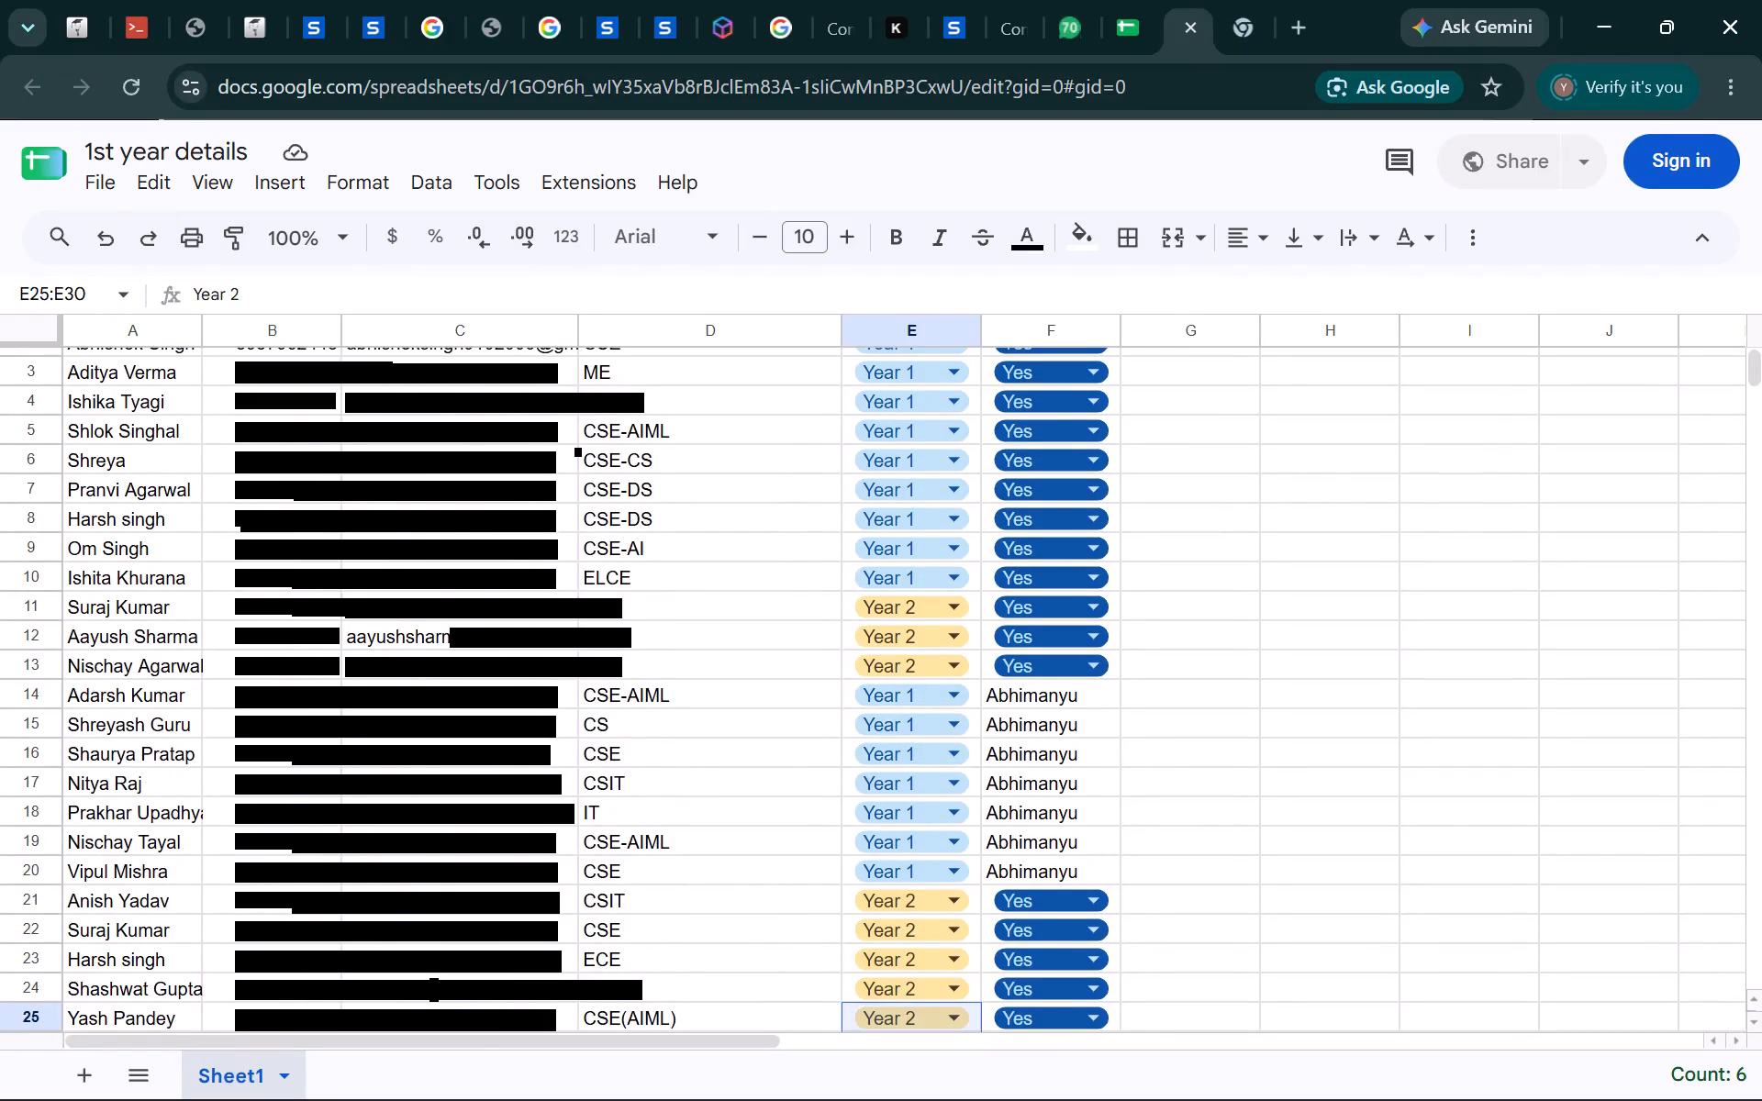
click(165, 320)
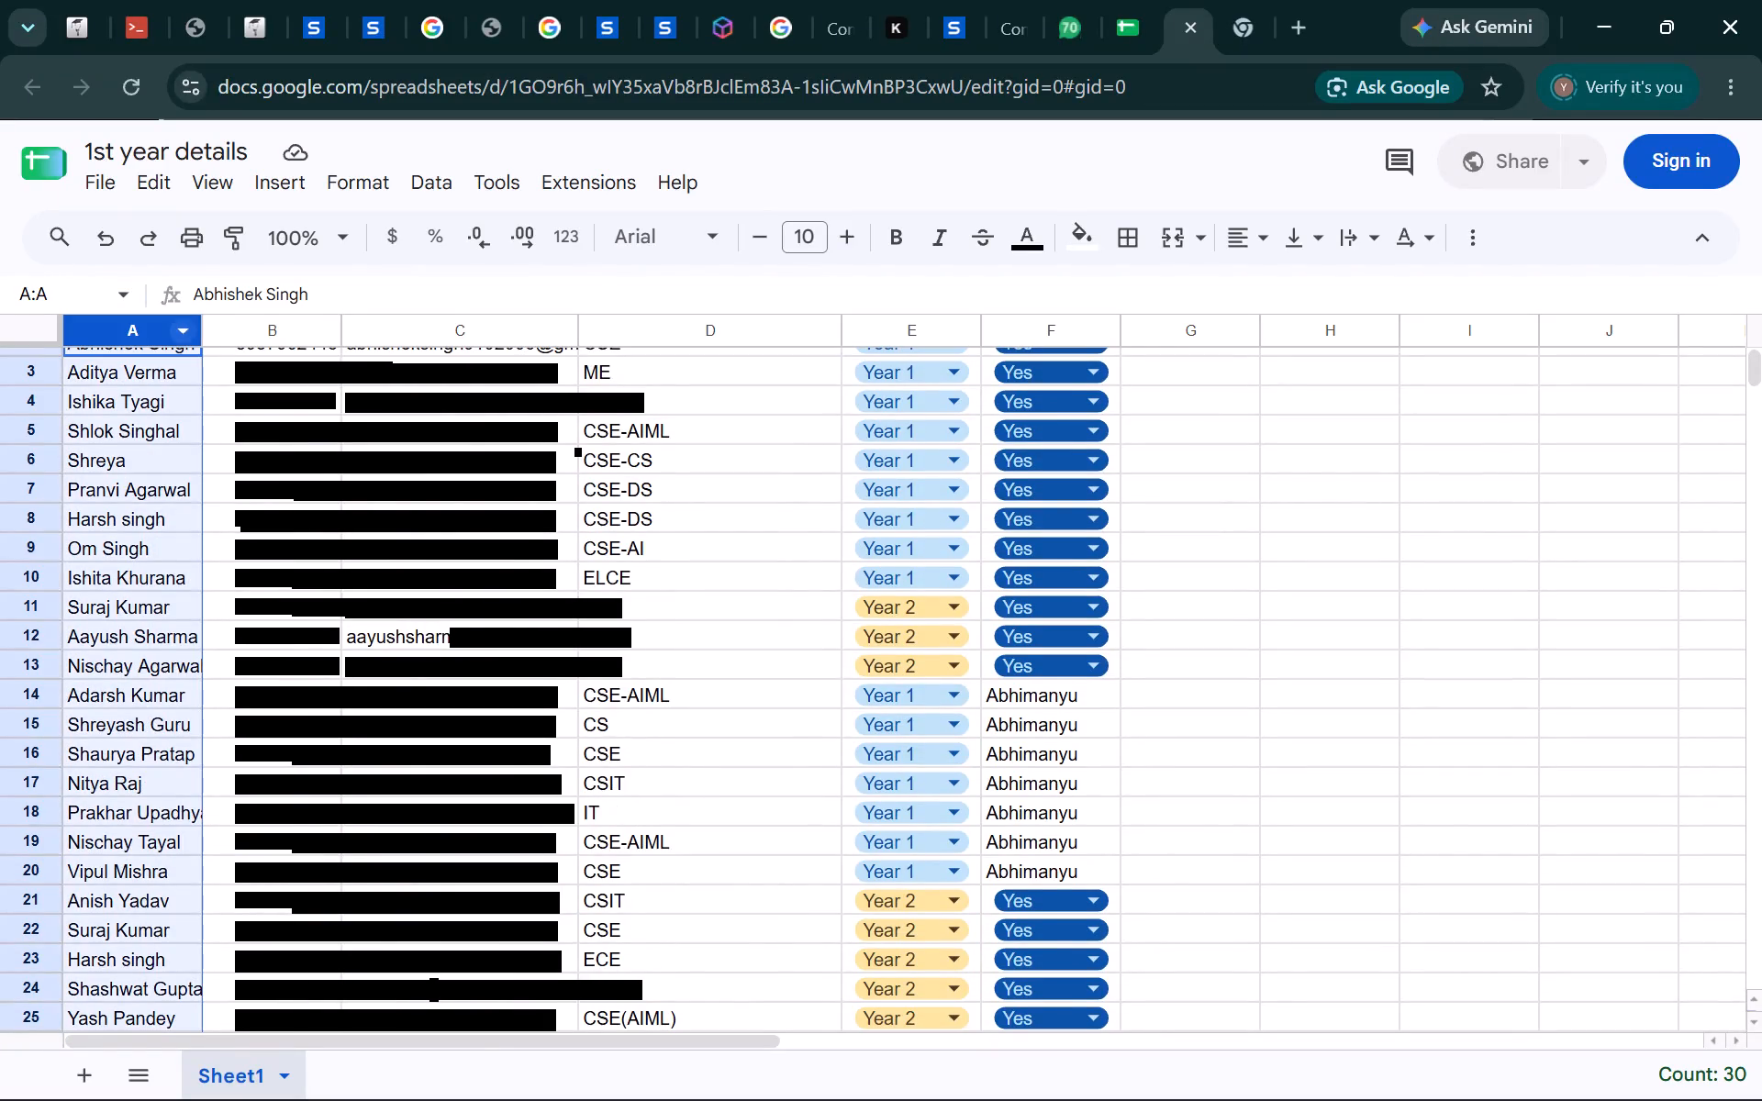
drag(199, 331, 264, 328)
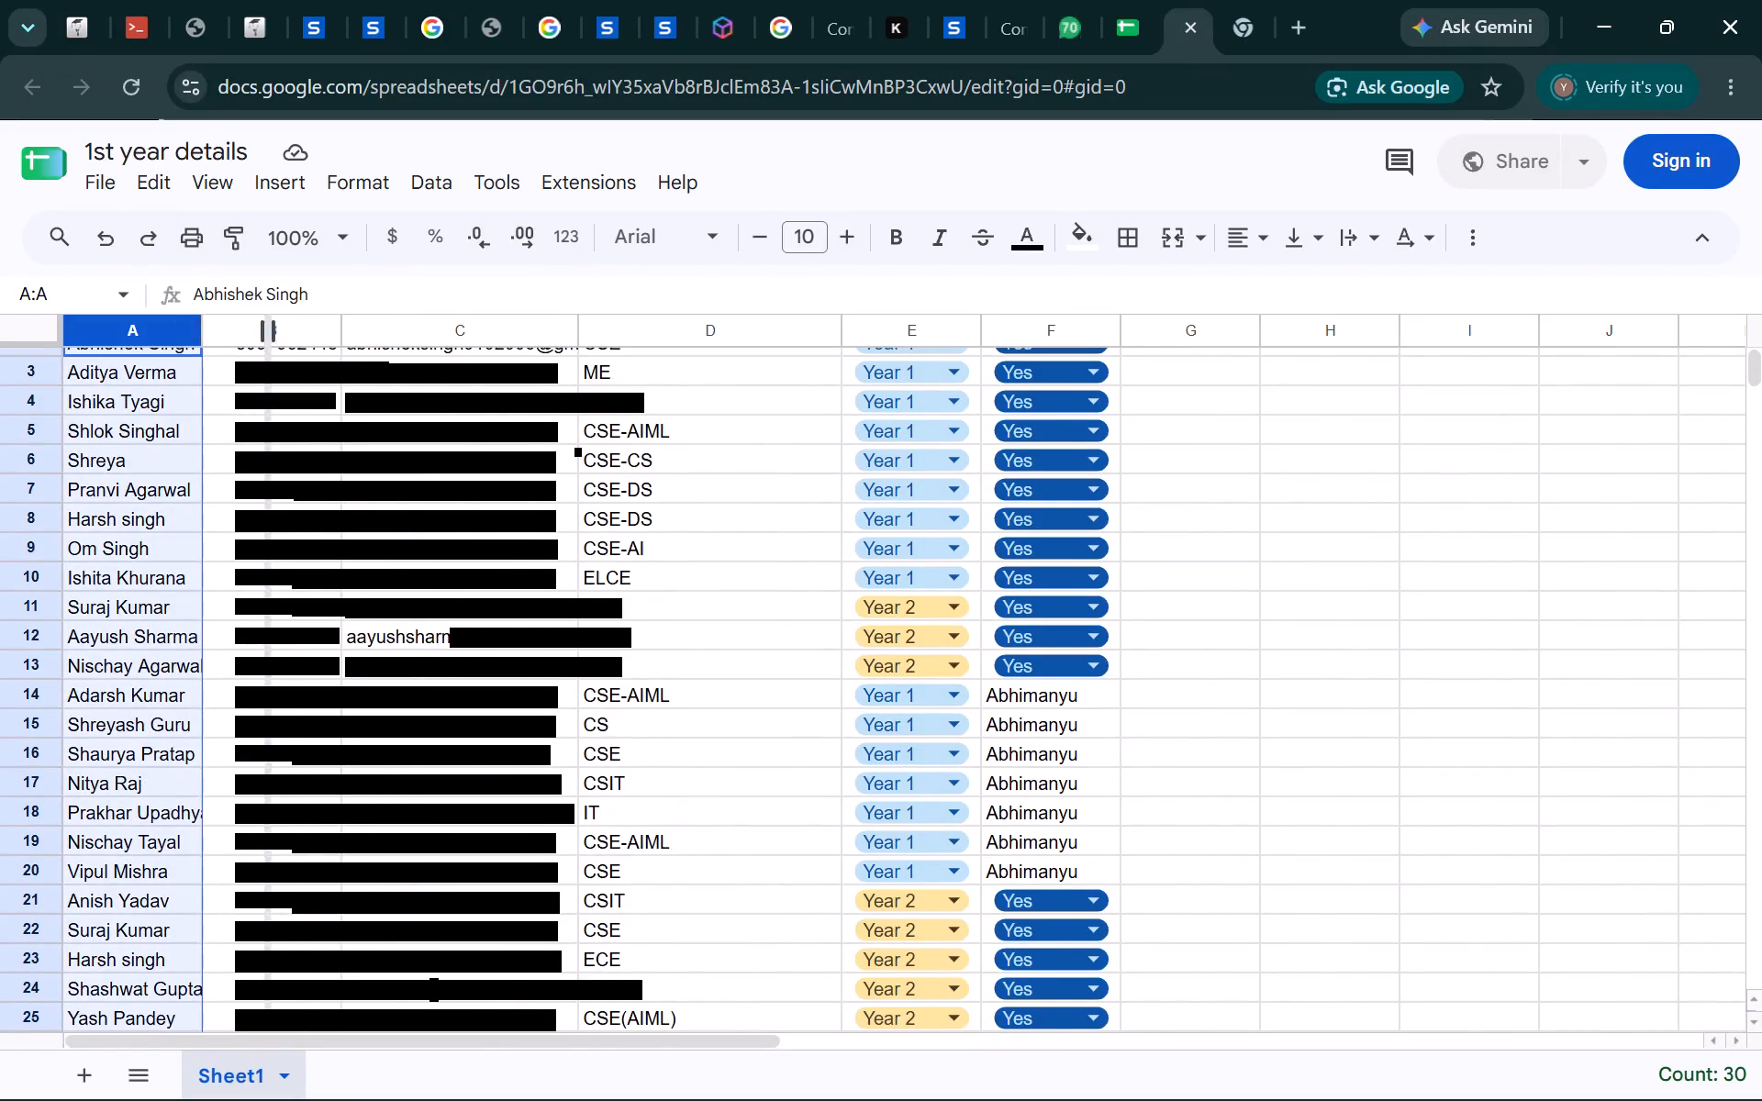
drag(264, 328, 259, 321)
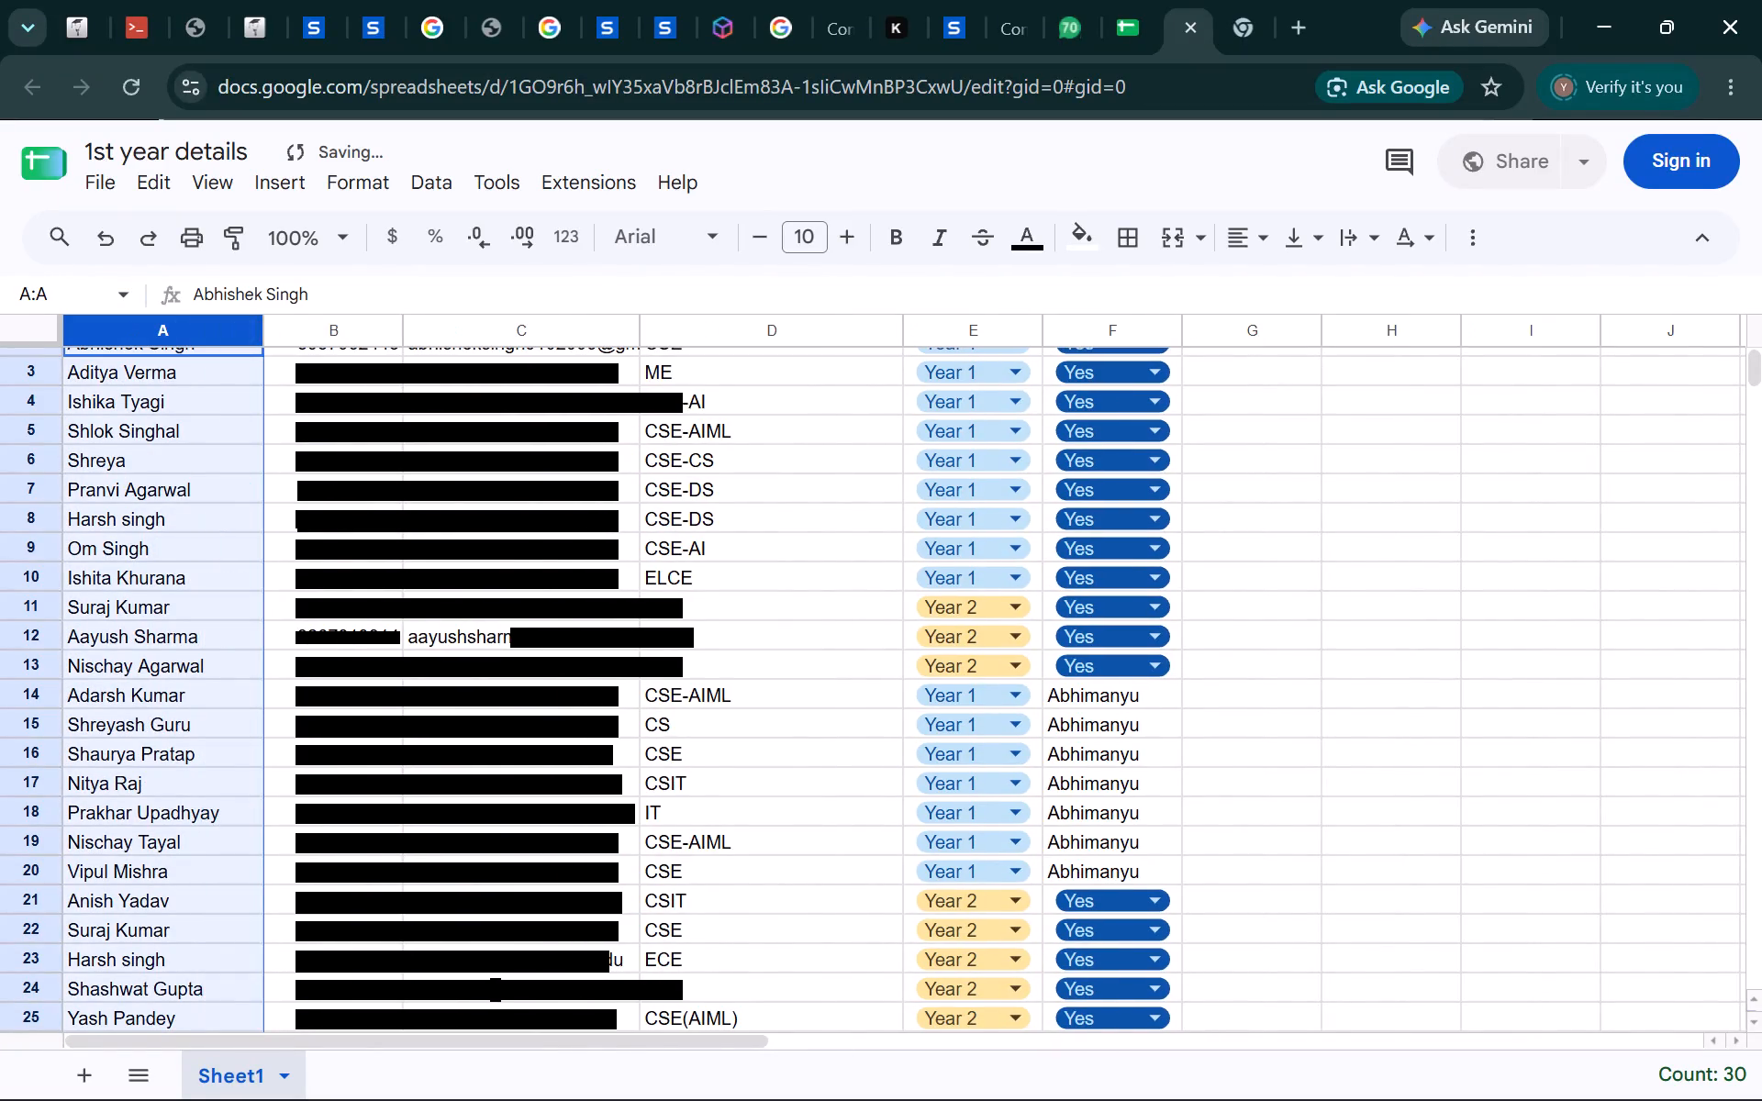
click(310, 575)
Clear the contents of the three Year 2 records in rows 11 to 13, across columns A to G.
scroll(310, 575, up, 4)
scroll(310, 575, down, 1)
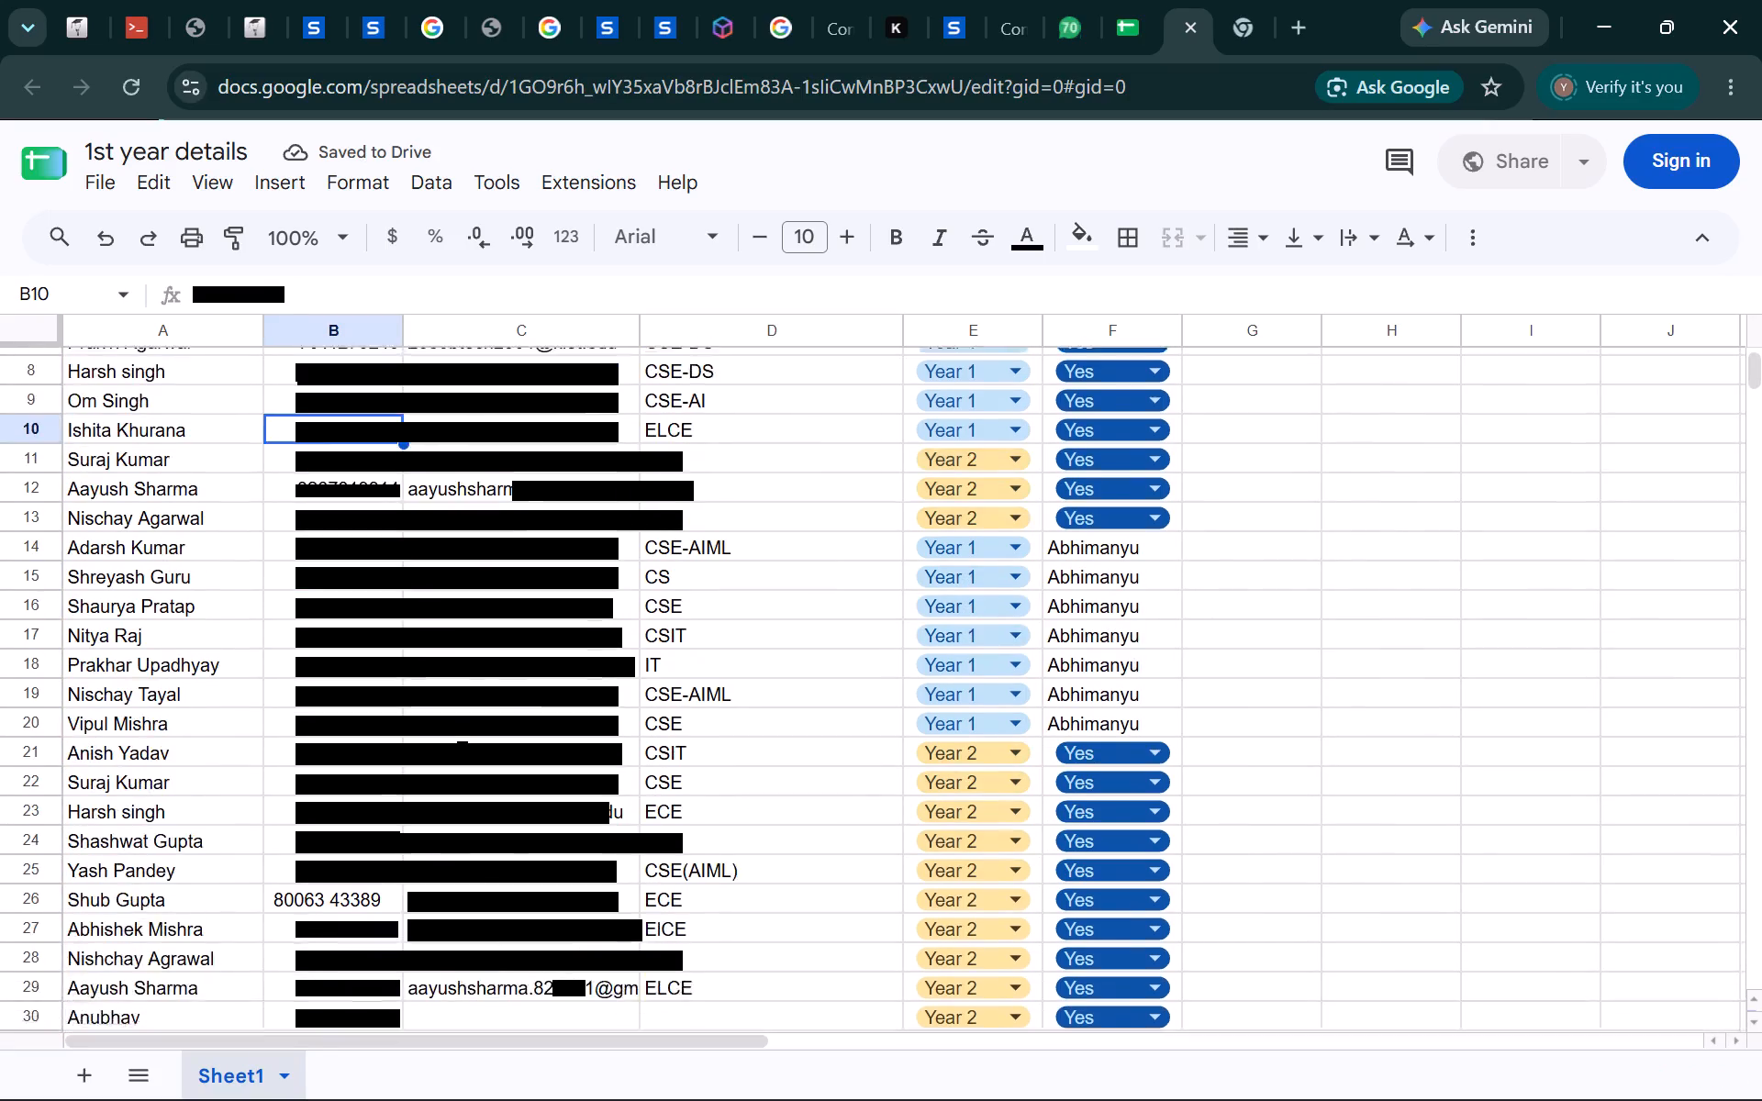
scroll(310, 575, down, 2)
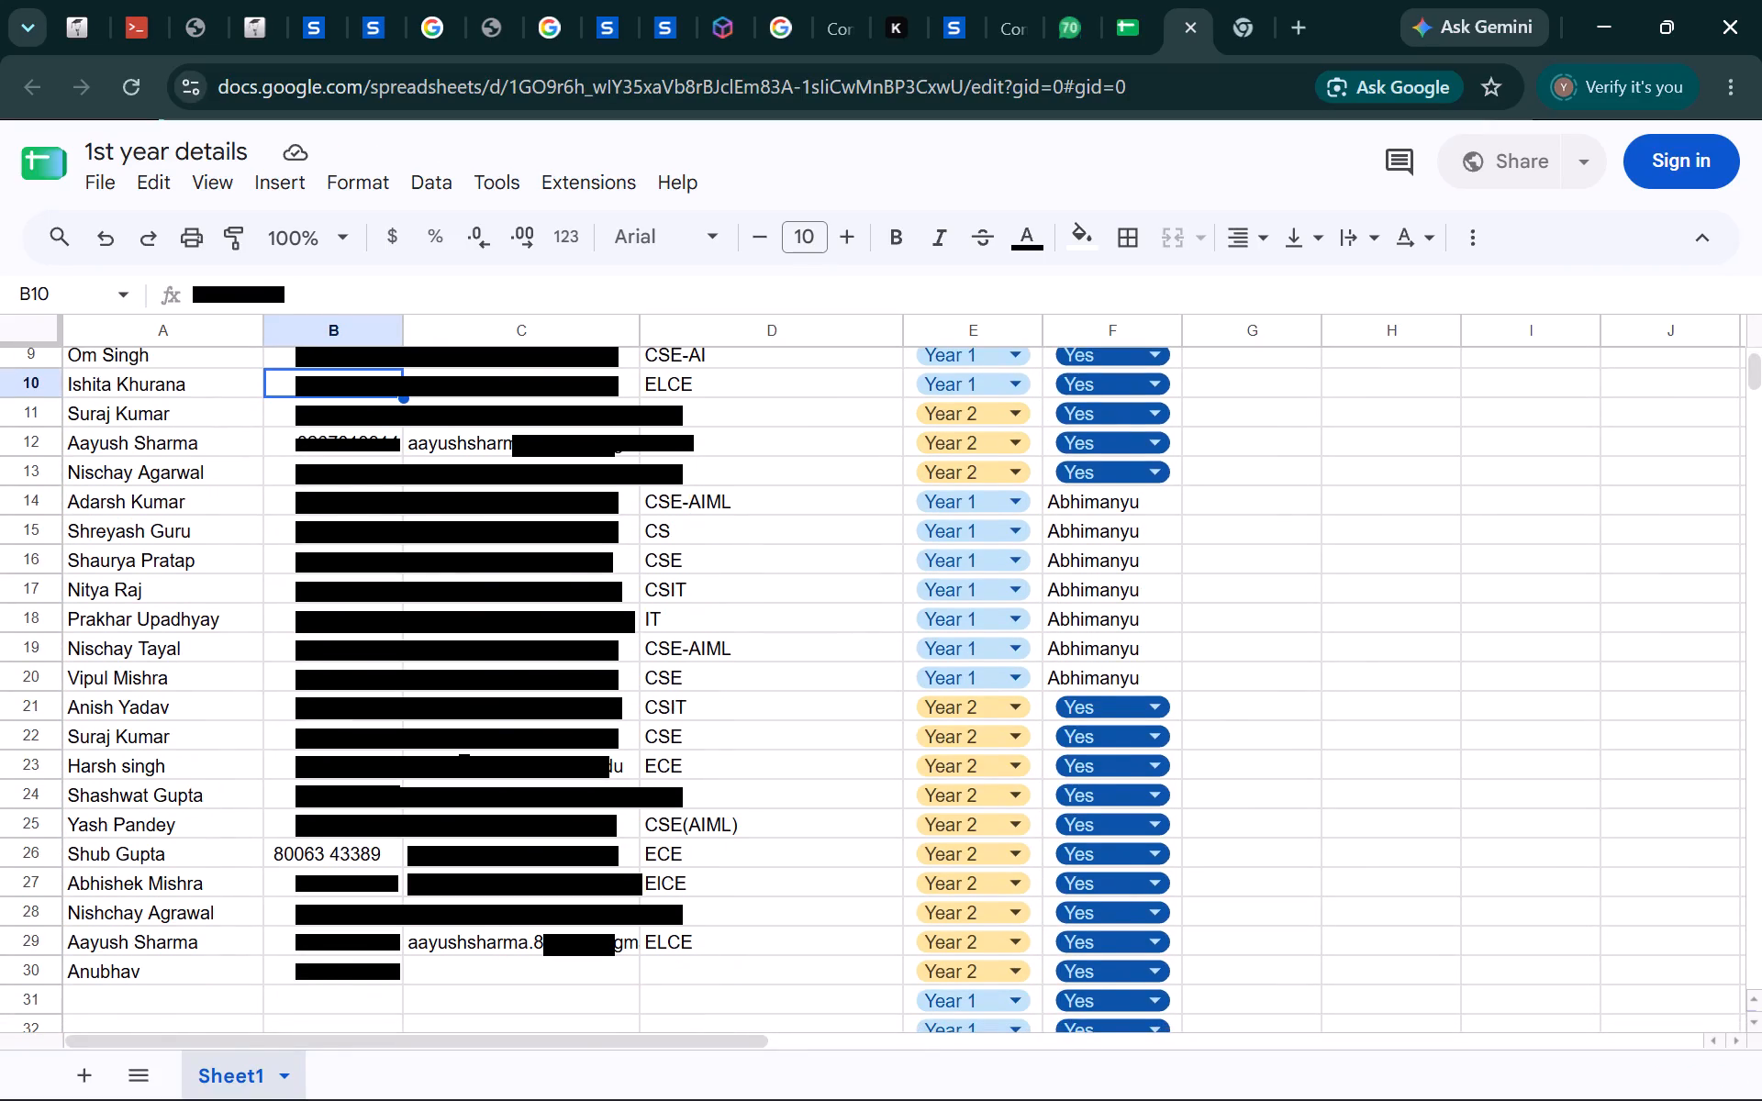
click(199, 414)
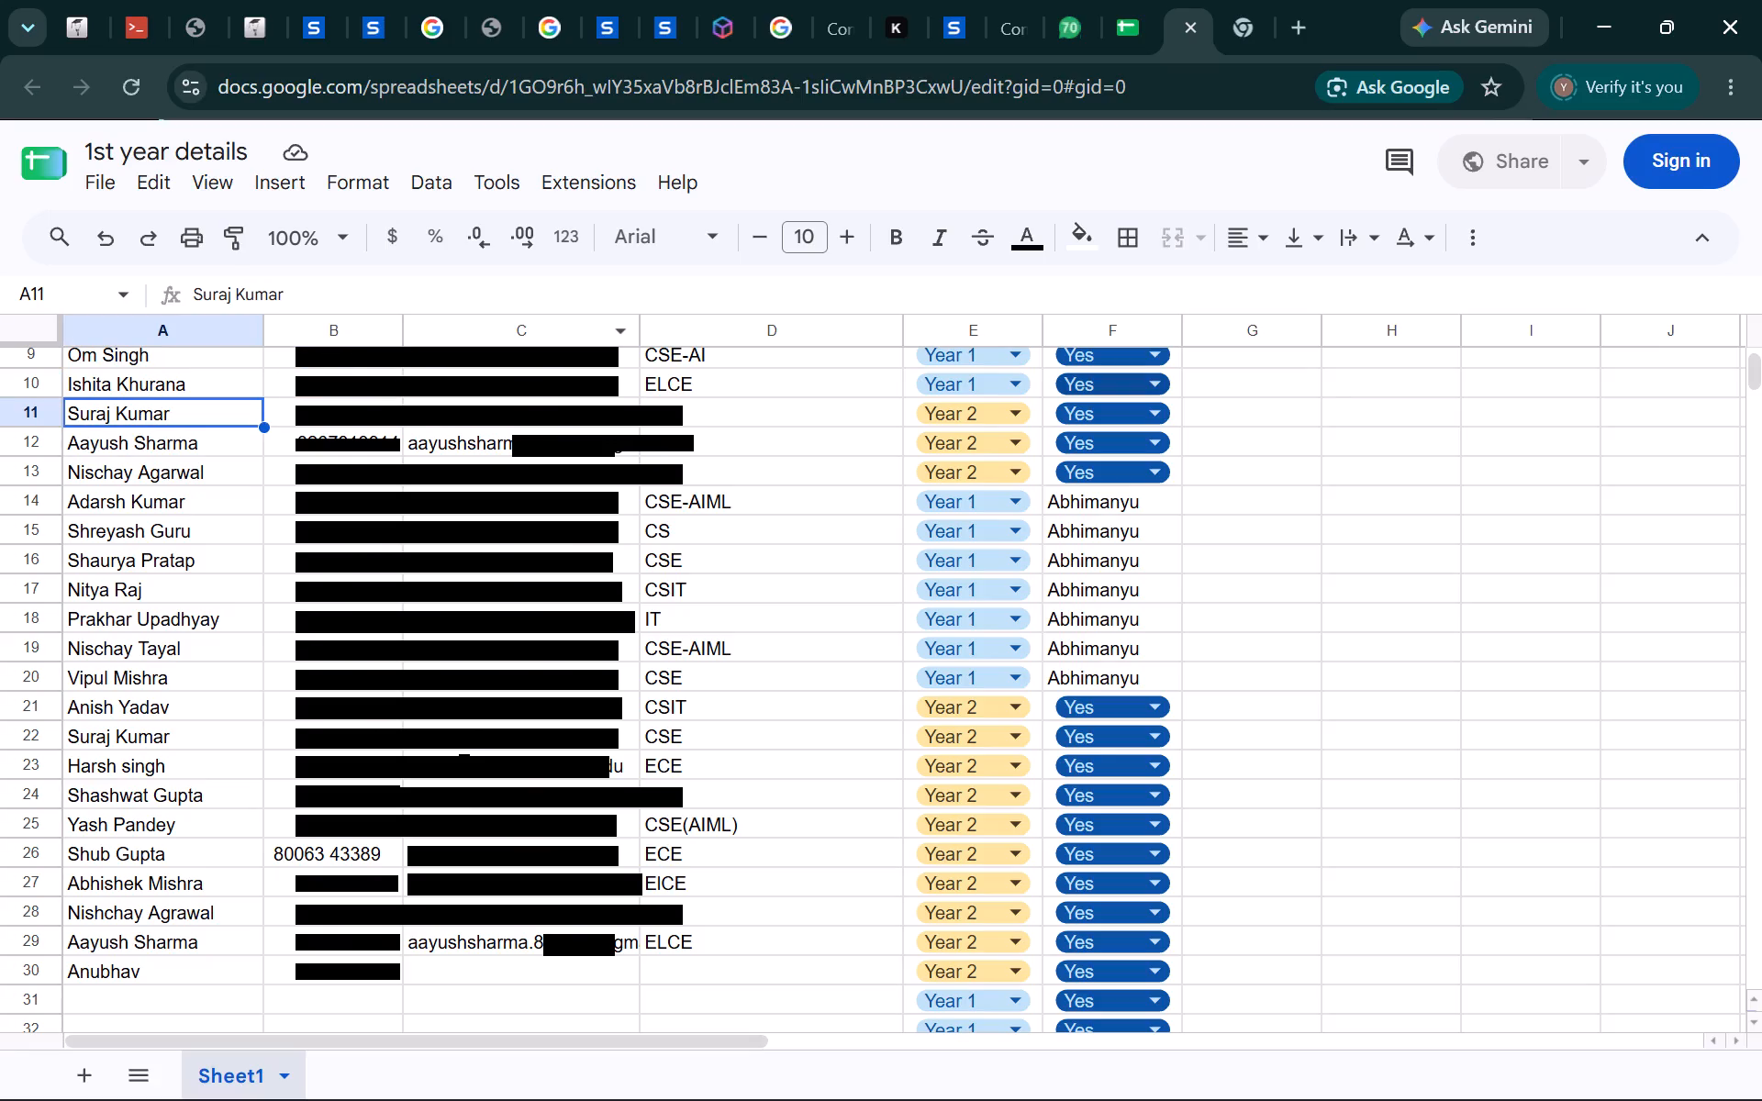
drag(1246, 406, 91, 452)
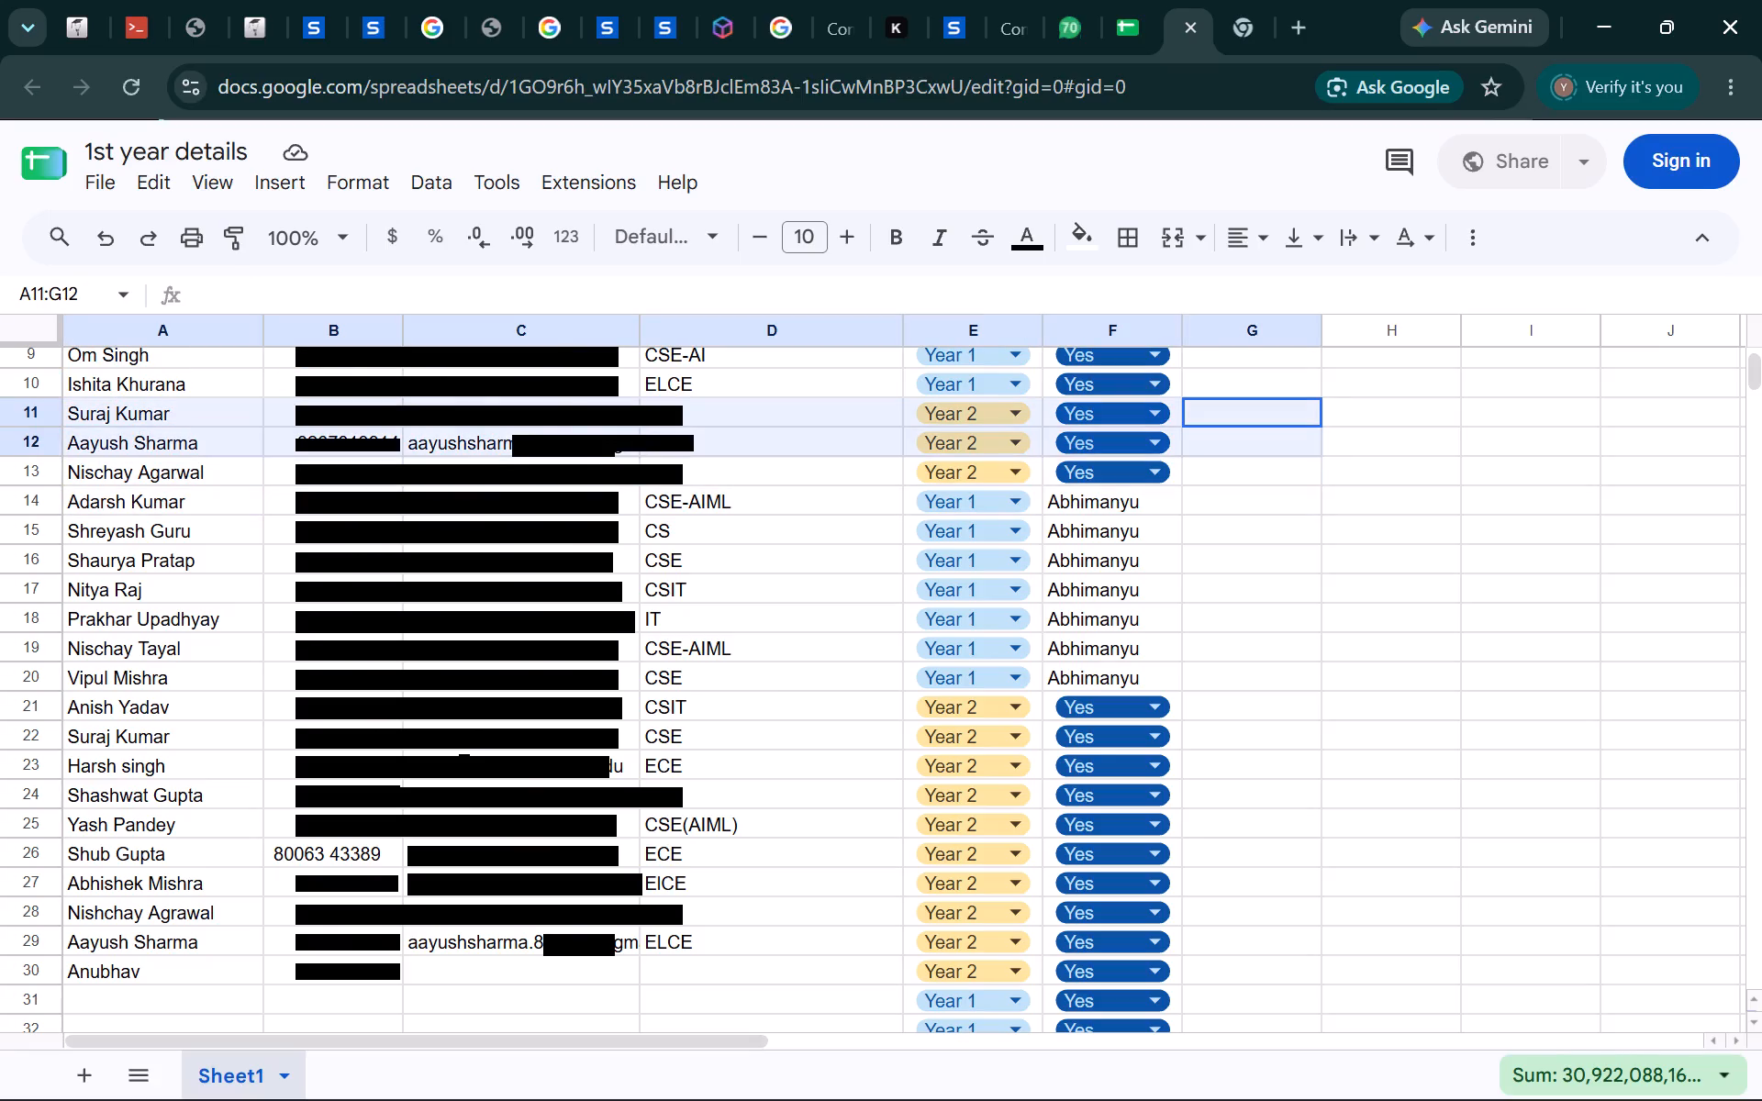
drag(91, 452, 85, 477)
key(BackSpace)
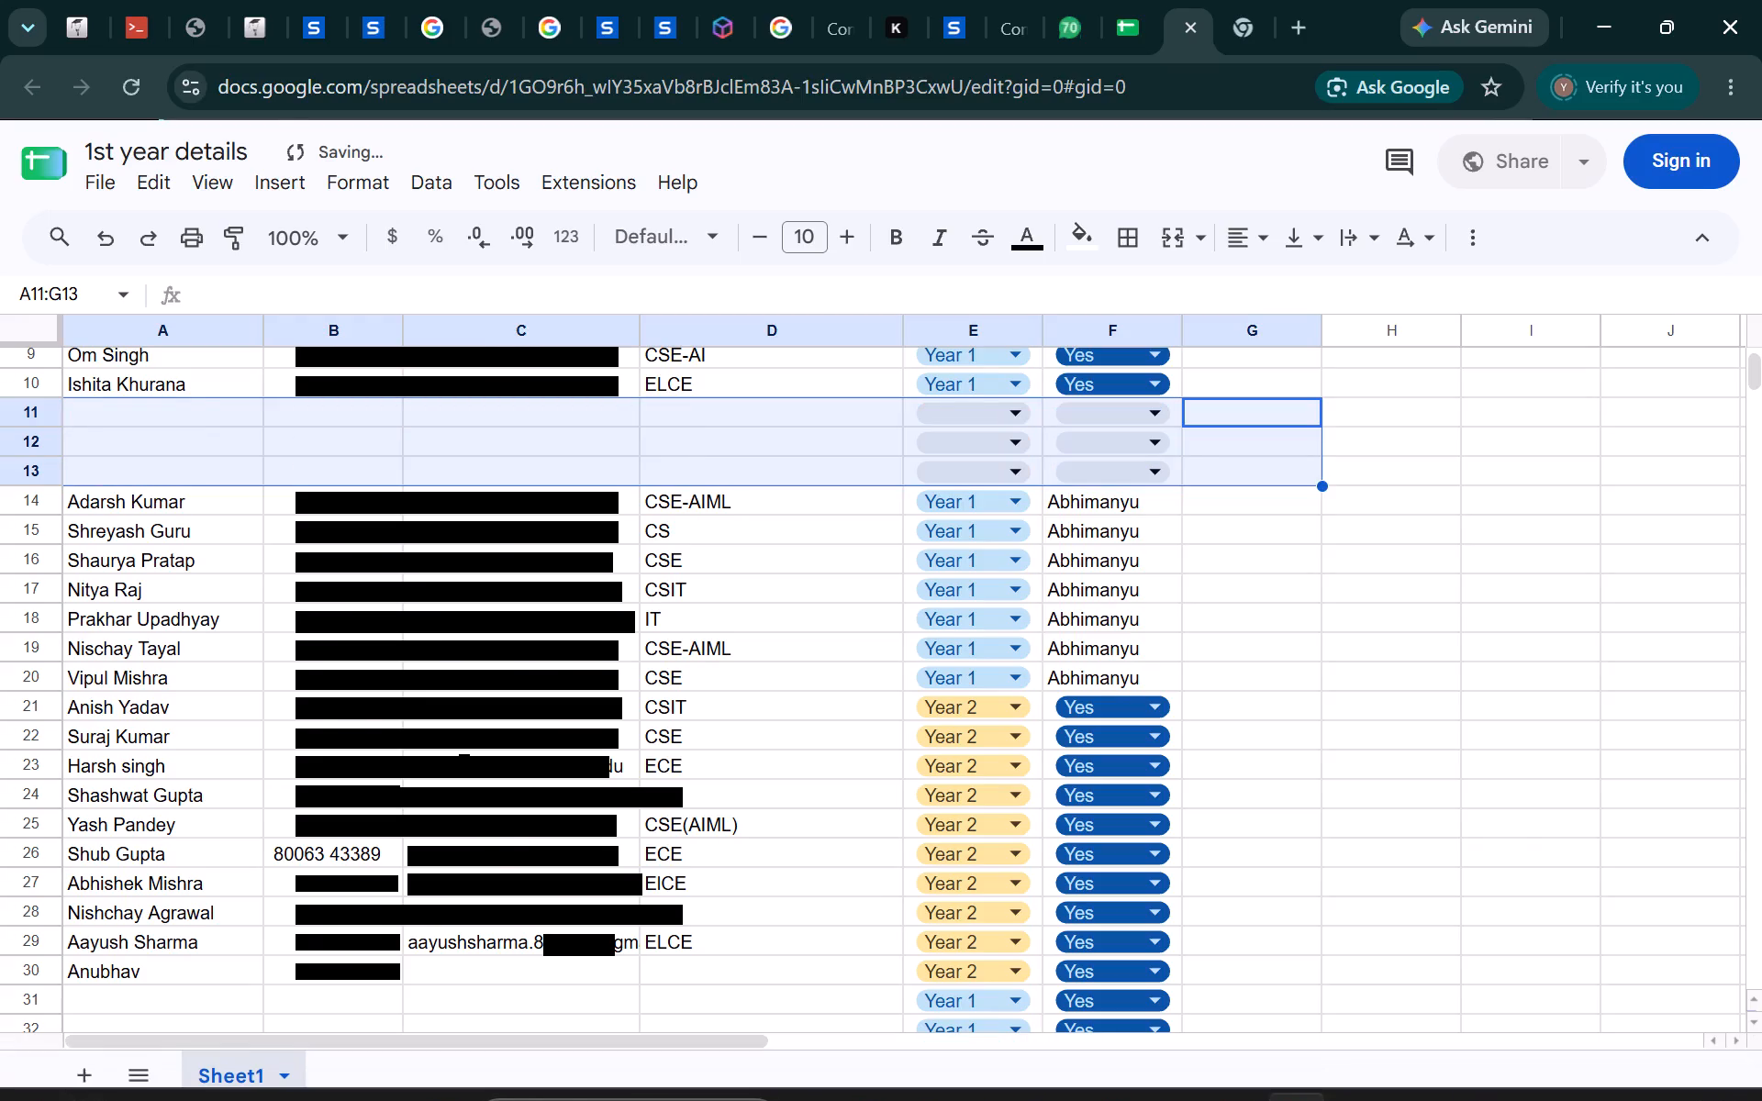
Move the block of student records in A14:G30 up to start at row 11, closing the empty gap.
scroll(909, 664, down, 2)
drag(1201, 700, 84, 718)
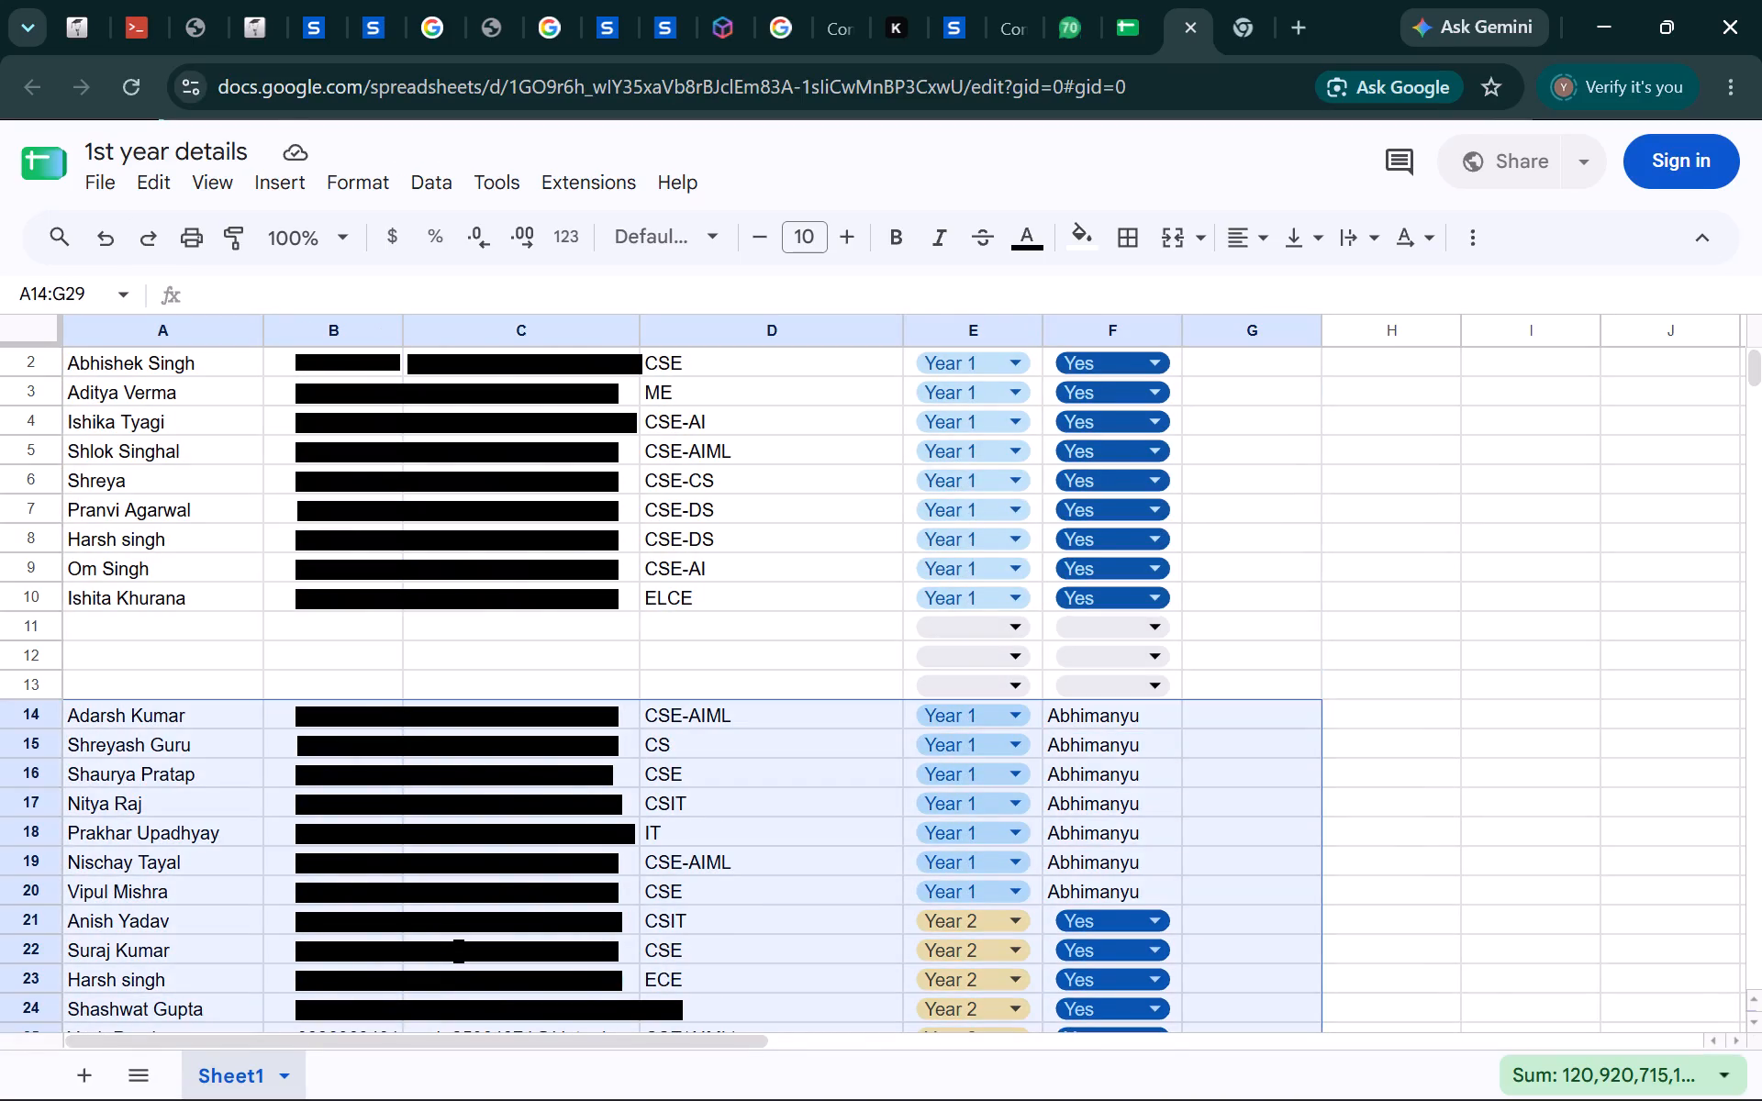
drag(230, 774, 241, 717)
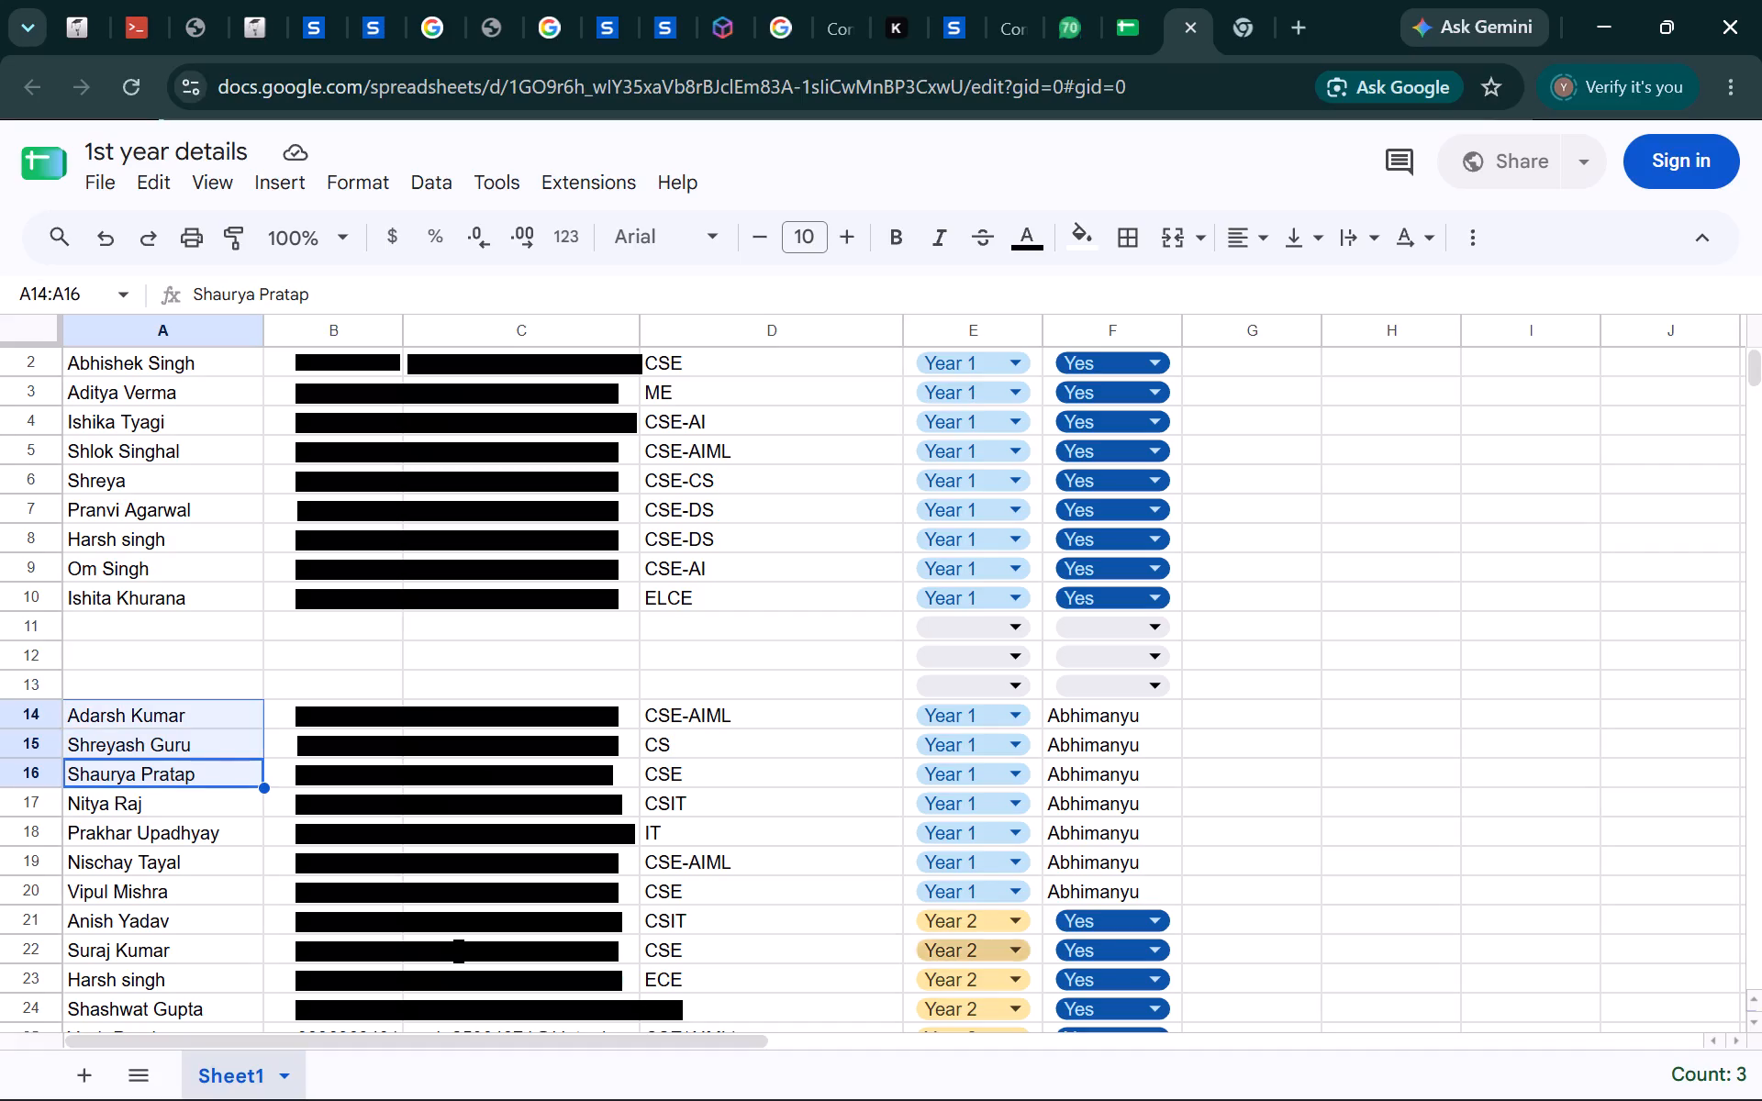
drag(1200, 712, 0, 1100)
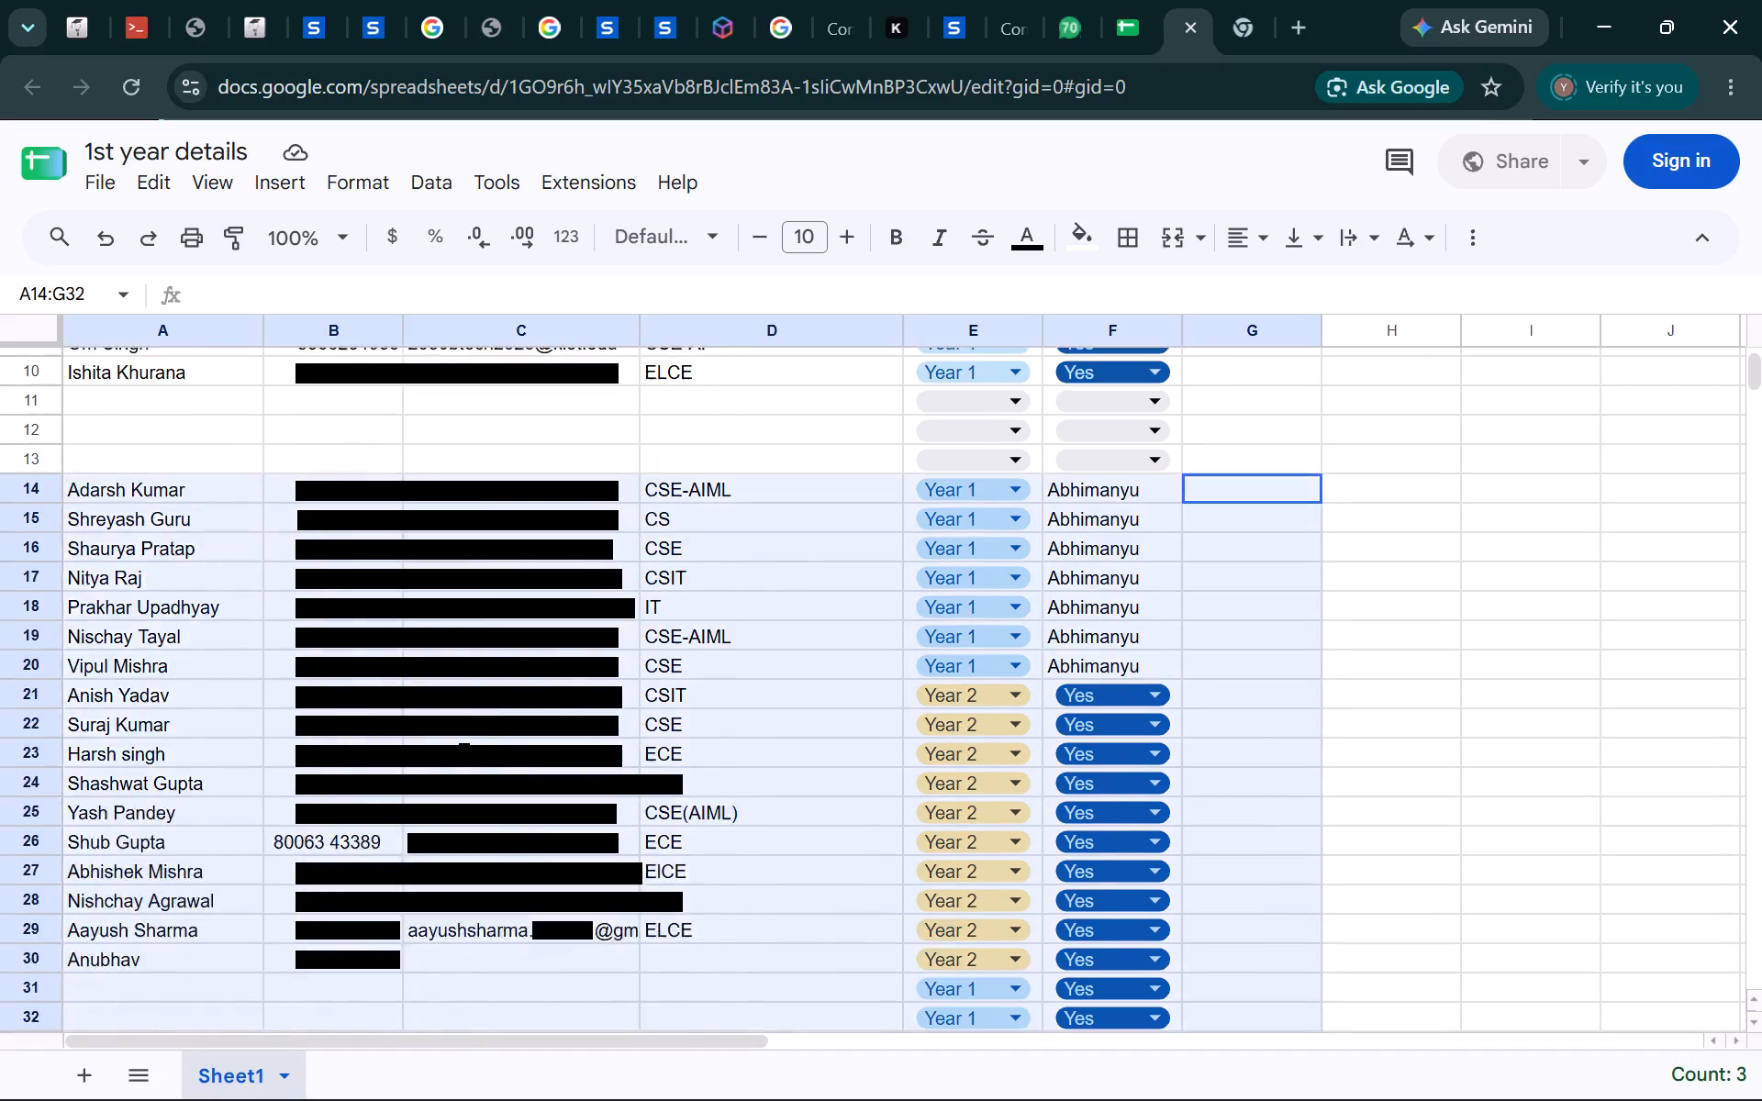
drag(0, 1100, 128, 698)
scroll(128, 698, up, 1)
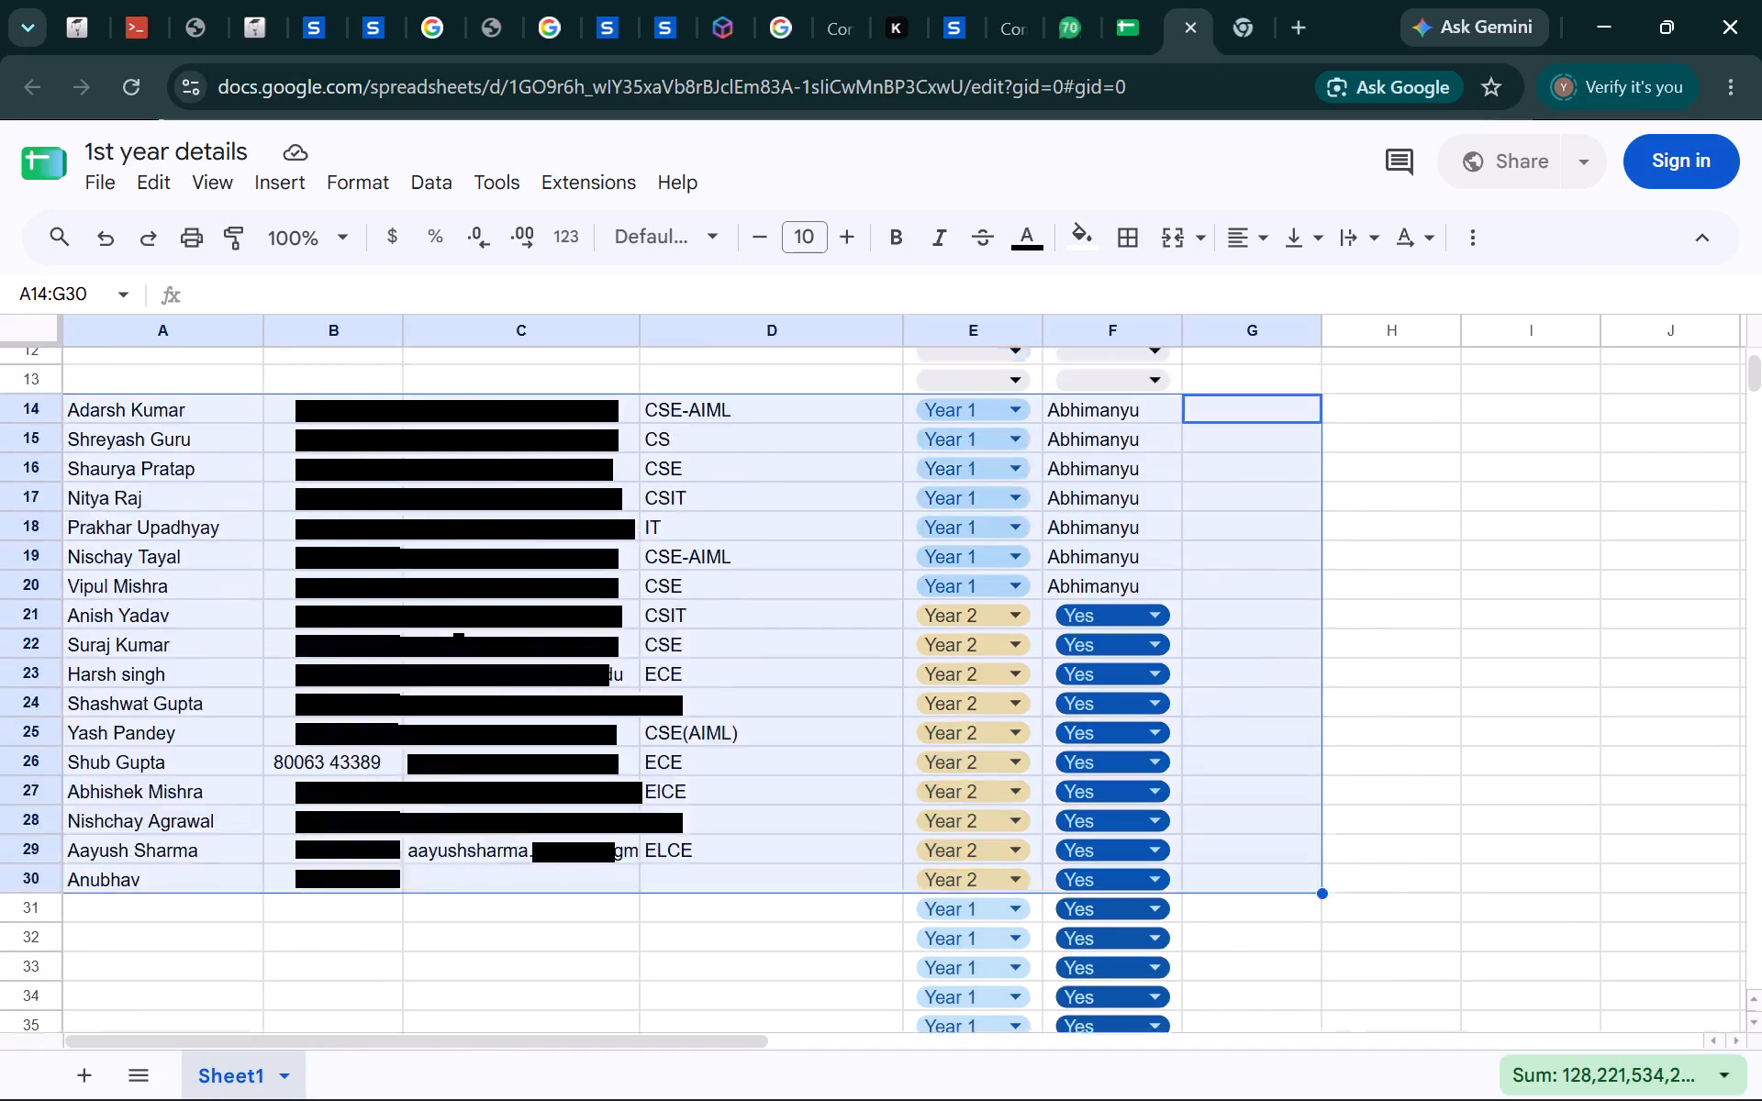
scroll(128, 698, up, 2)
drag(128, 698, 125, 627)
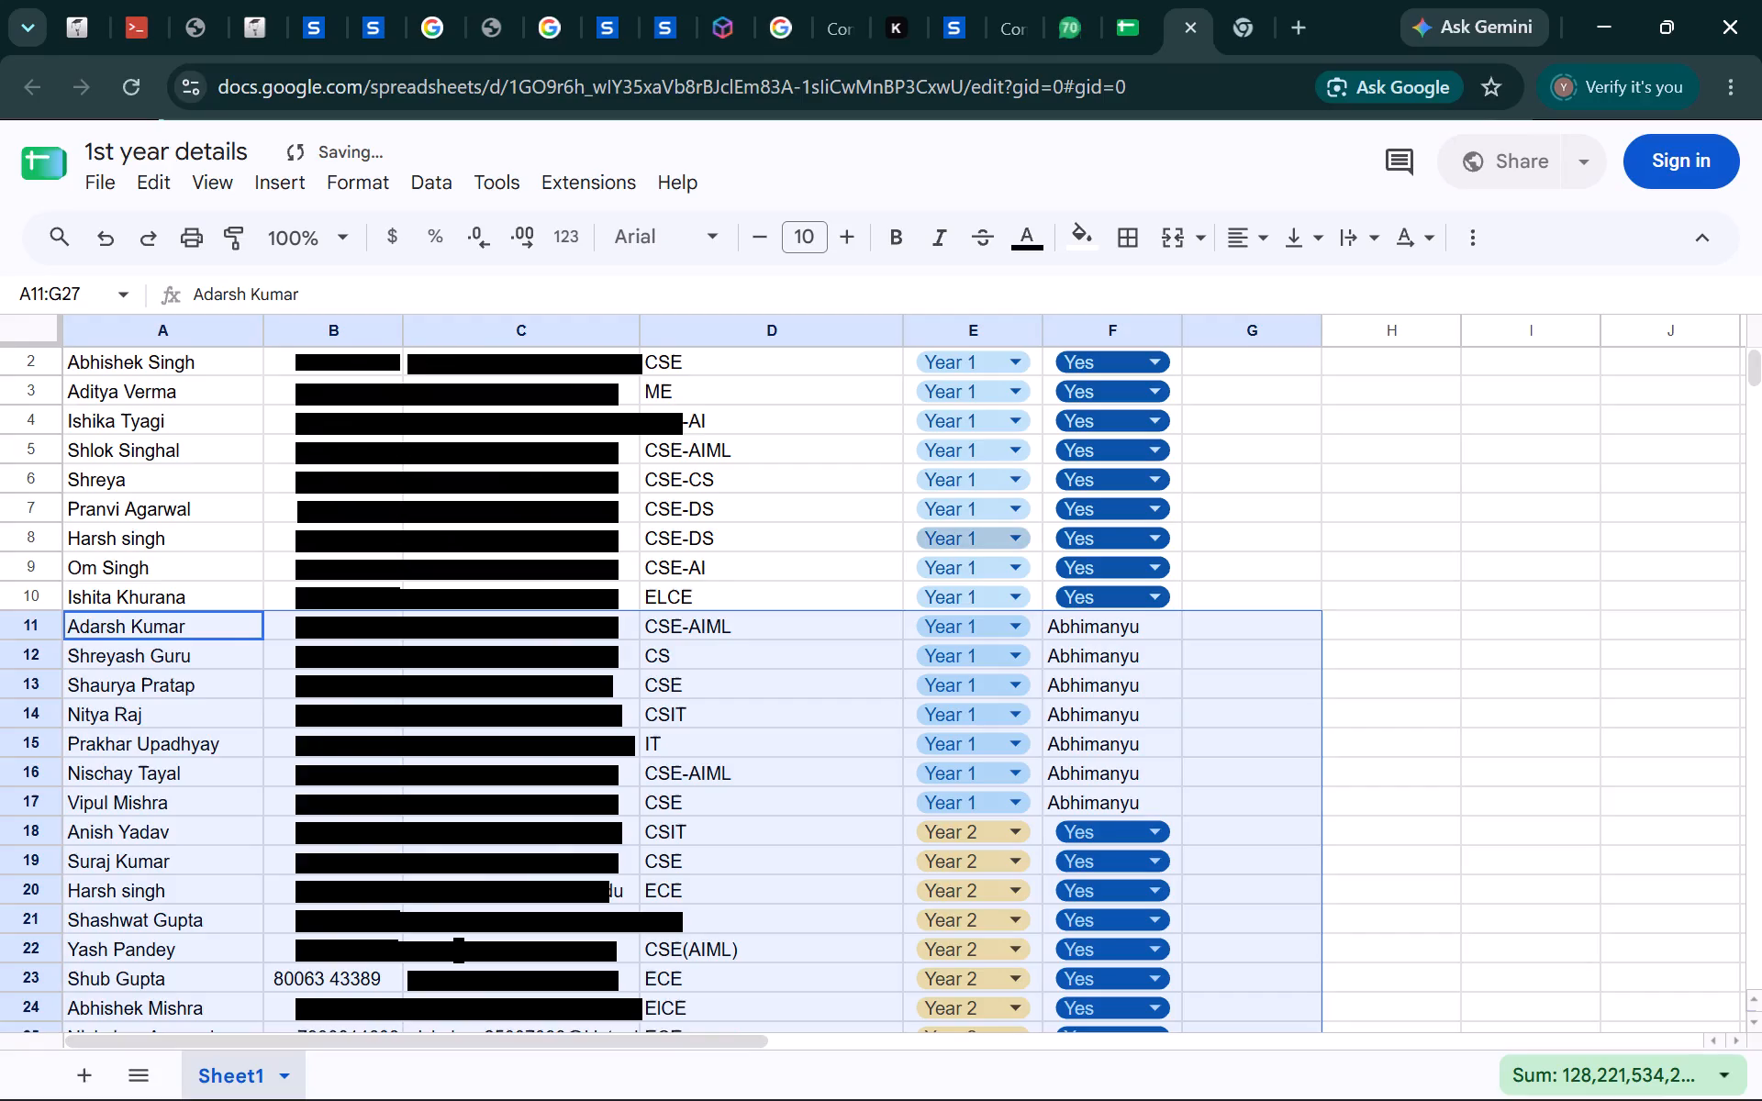
click(1435, 459)
scroll(1435, 459, down, 4)
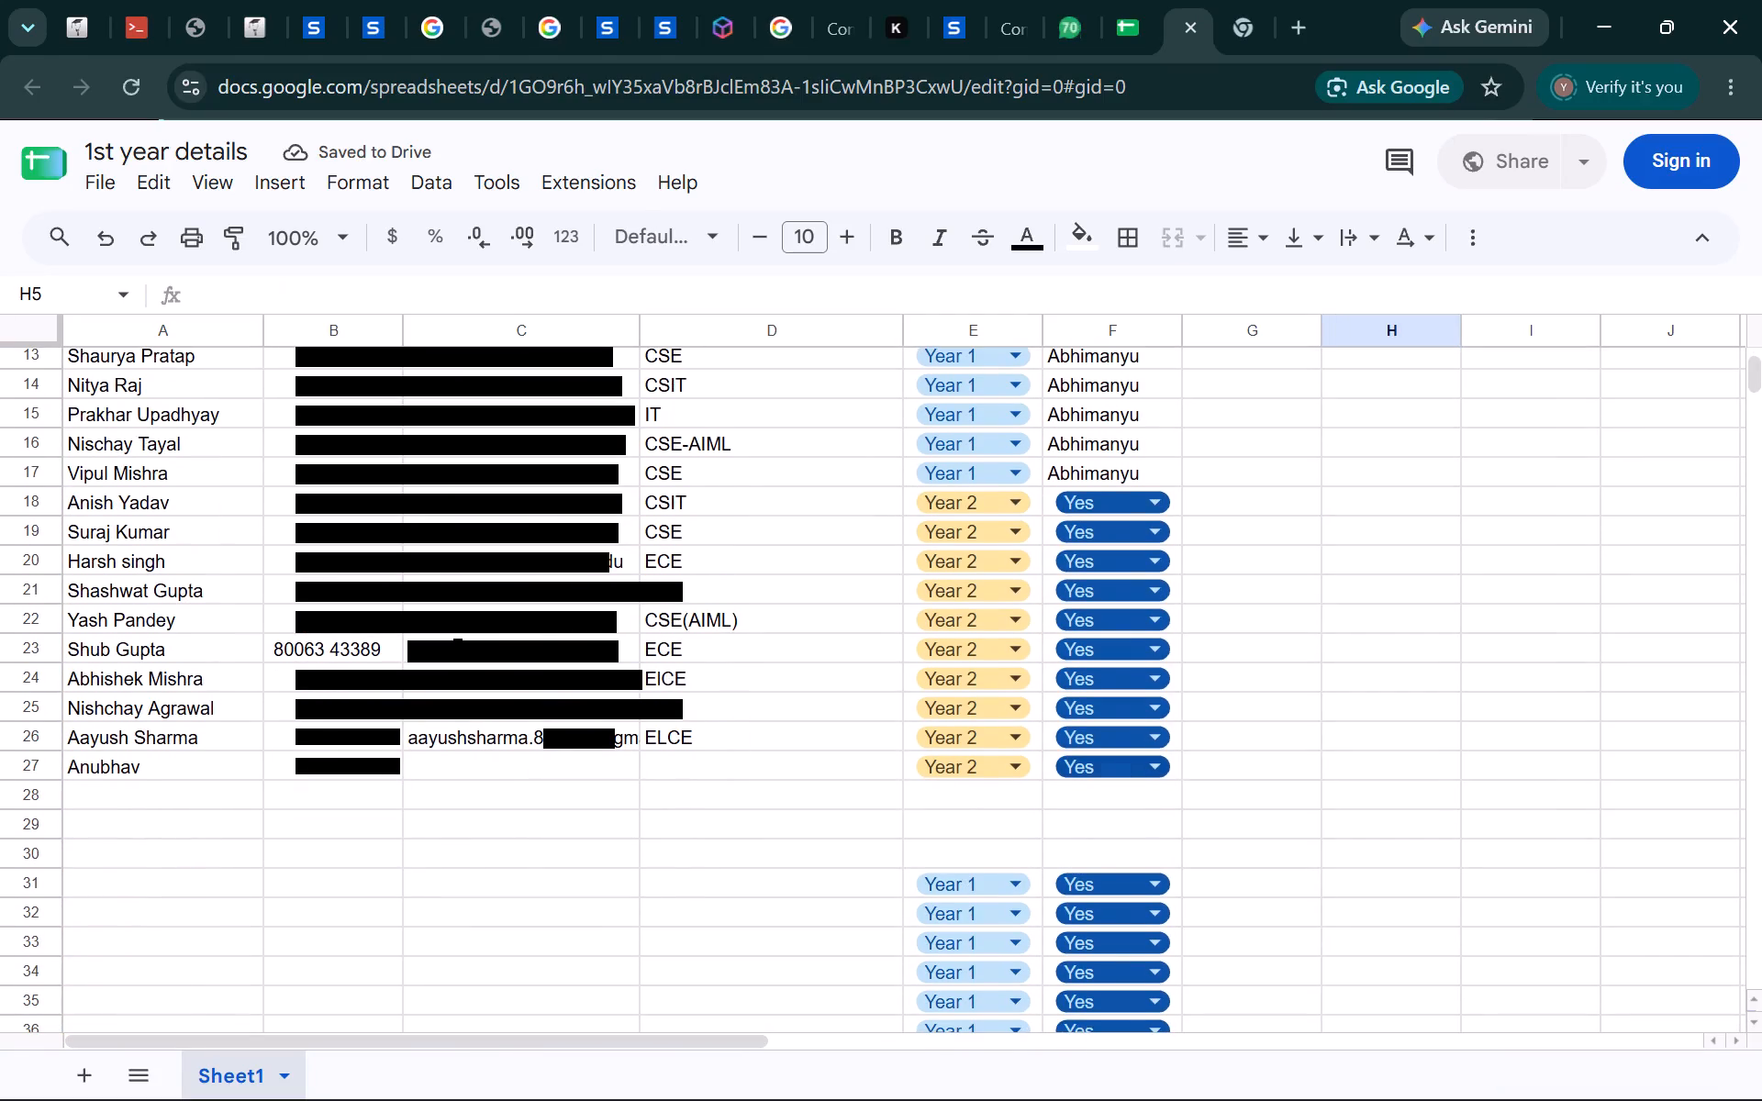
scroll(159, 606, up, 1)
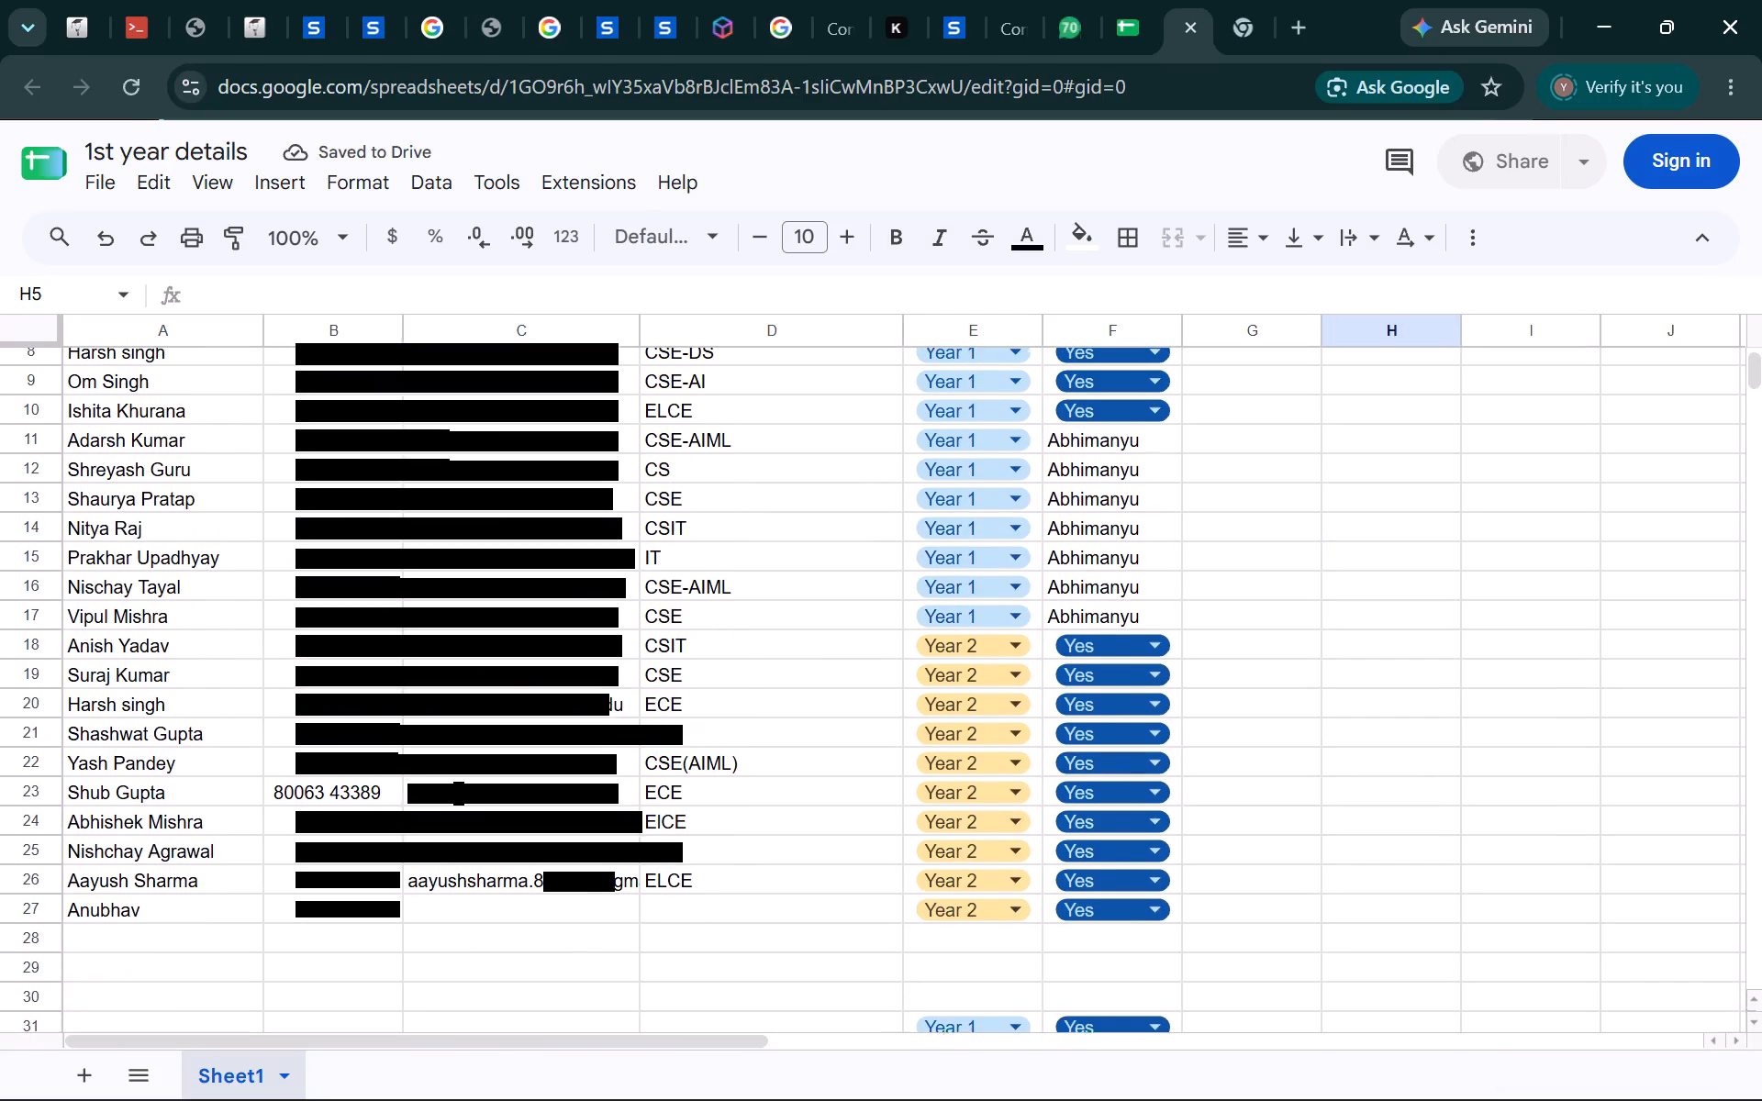
scroll(159, 606, up, 1)
Examine the row 30 record through its hostel name in Sheet7 of Selected Students, and return to review the records in 1st year details.
click(137, 928)
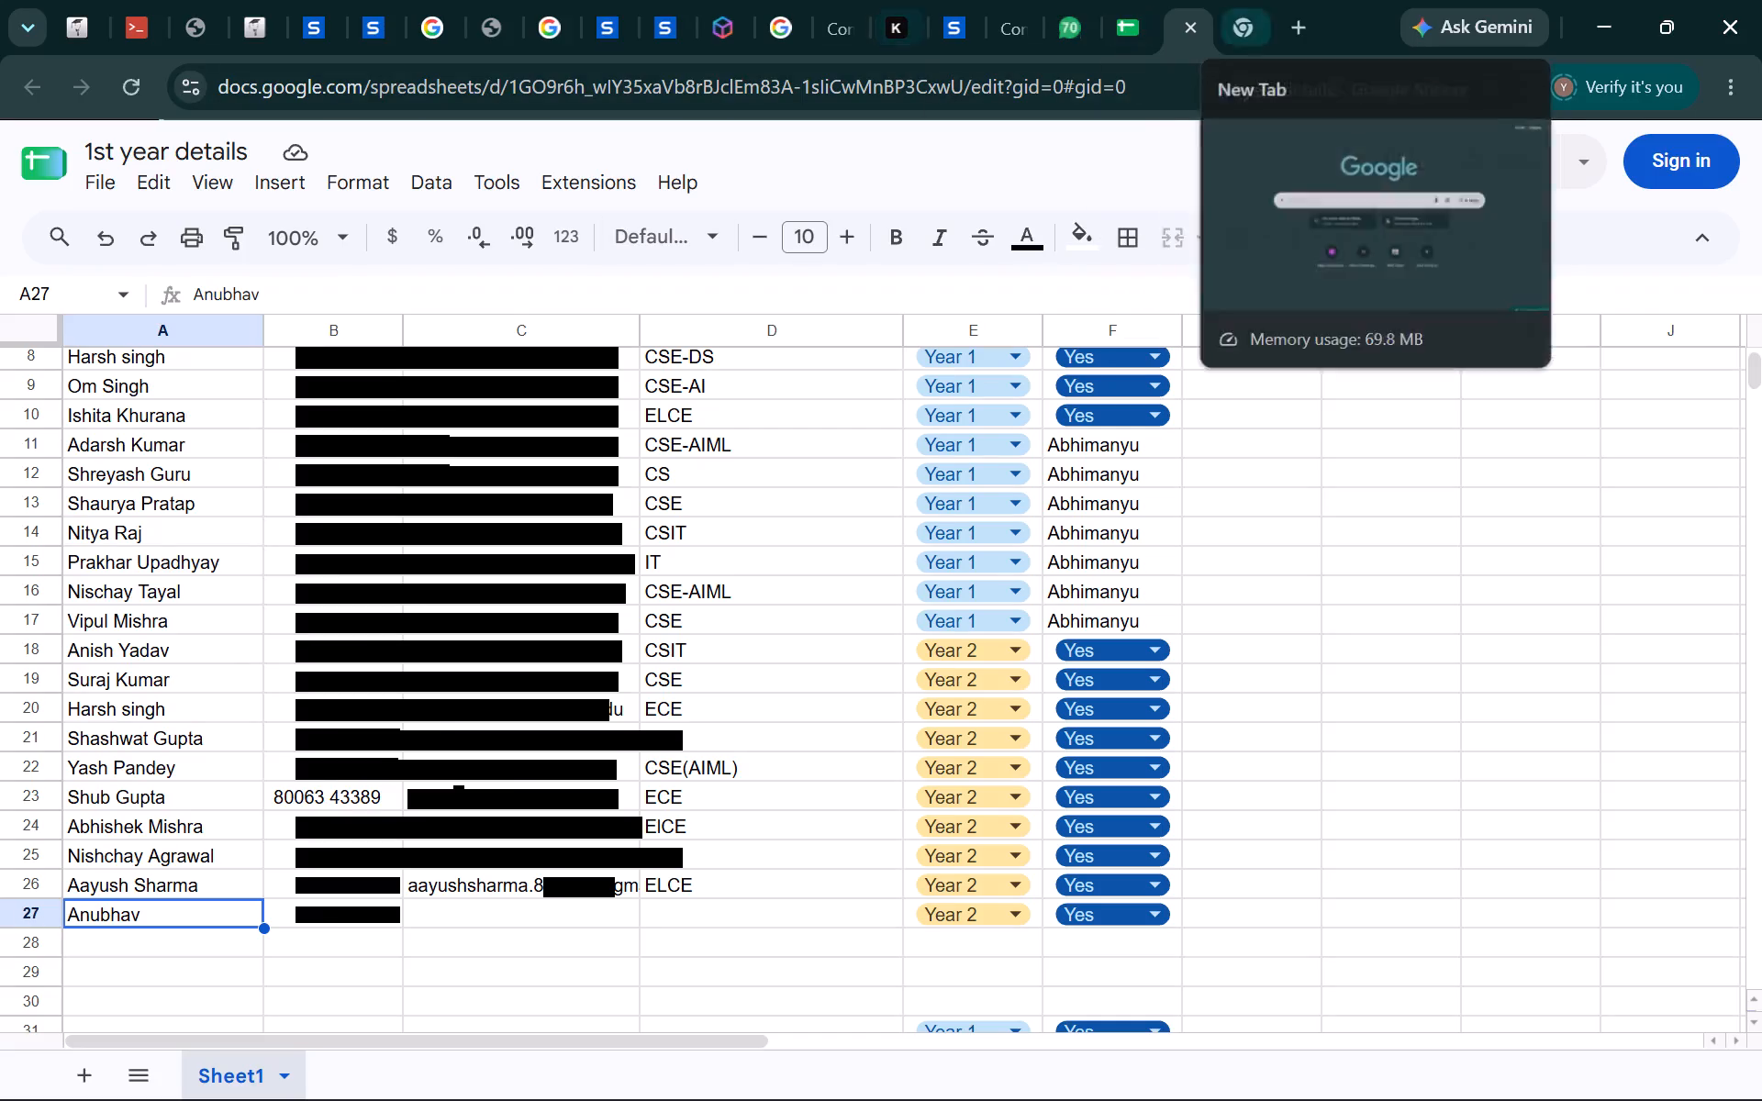
click(1128, 1)
scroll(815, 634, down, 1)
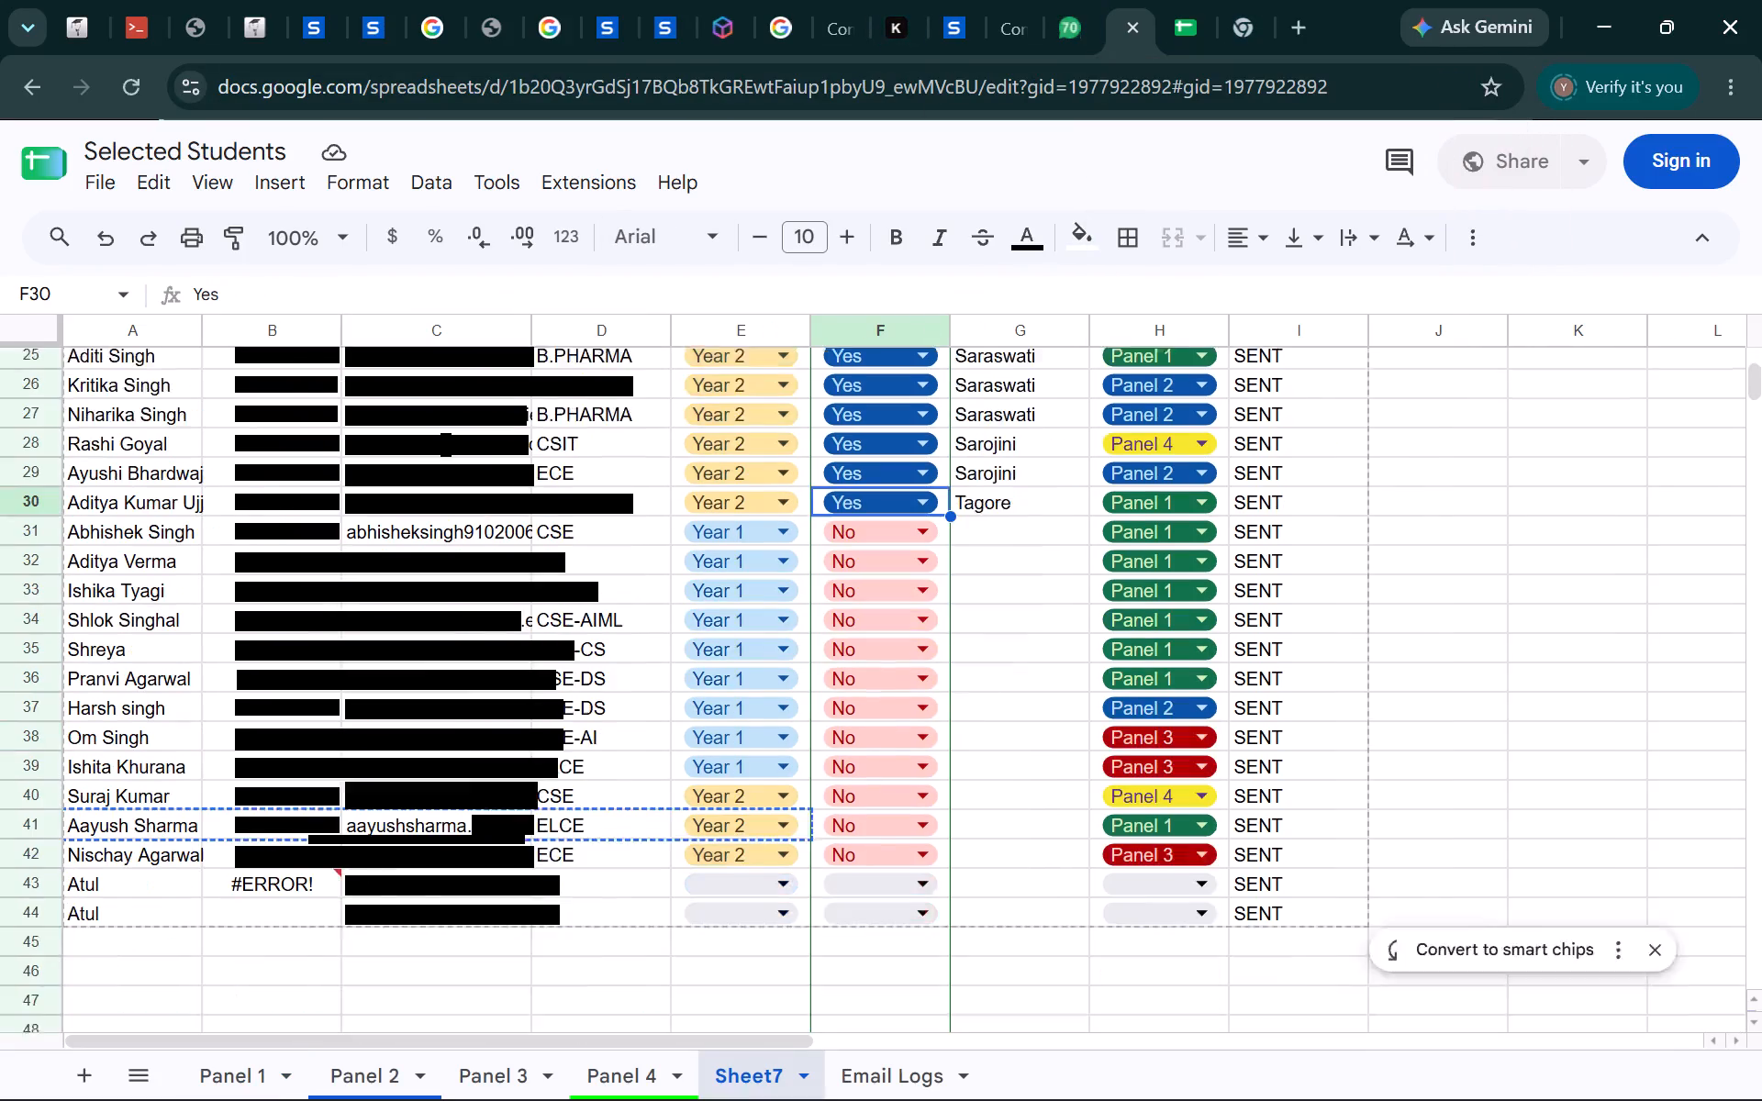
scroll(815, 634, down, 2)
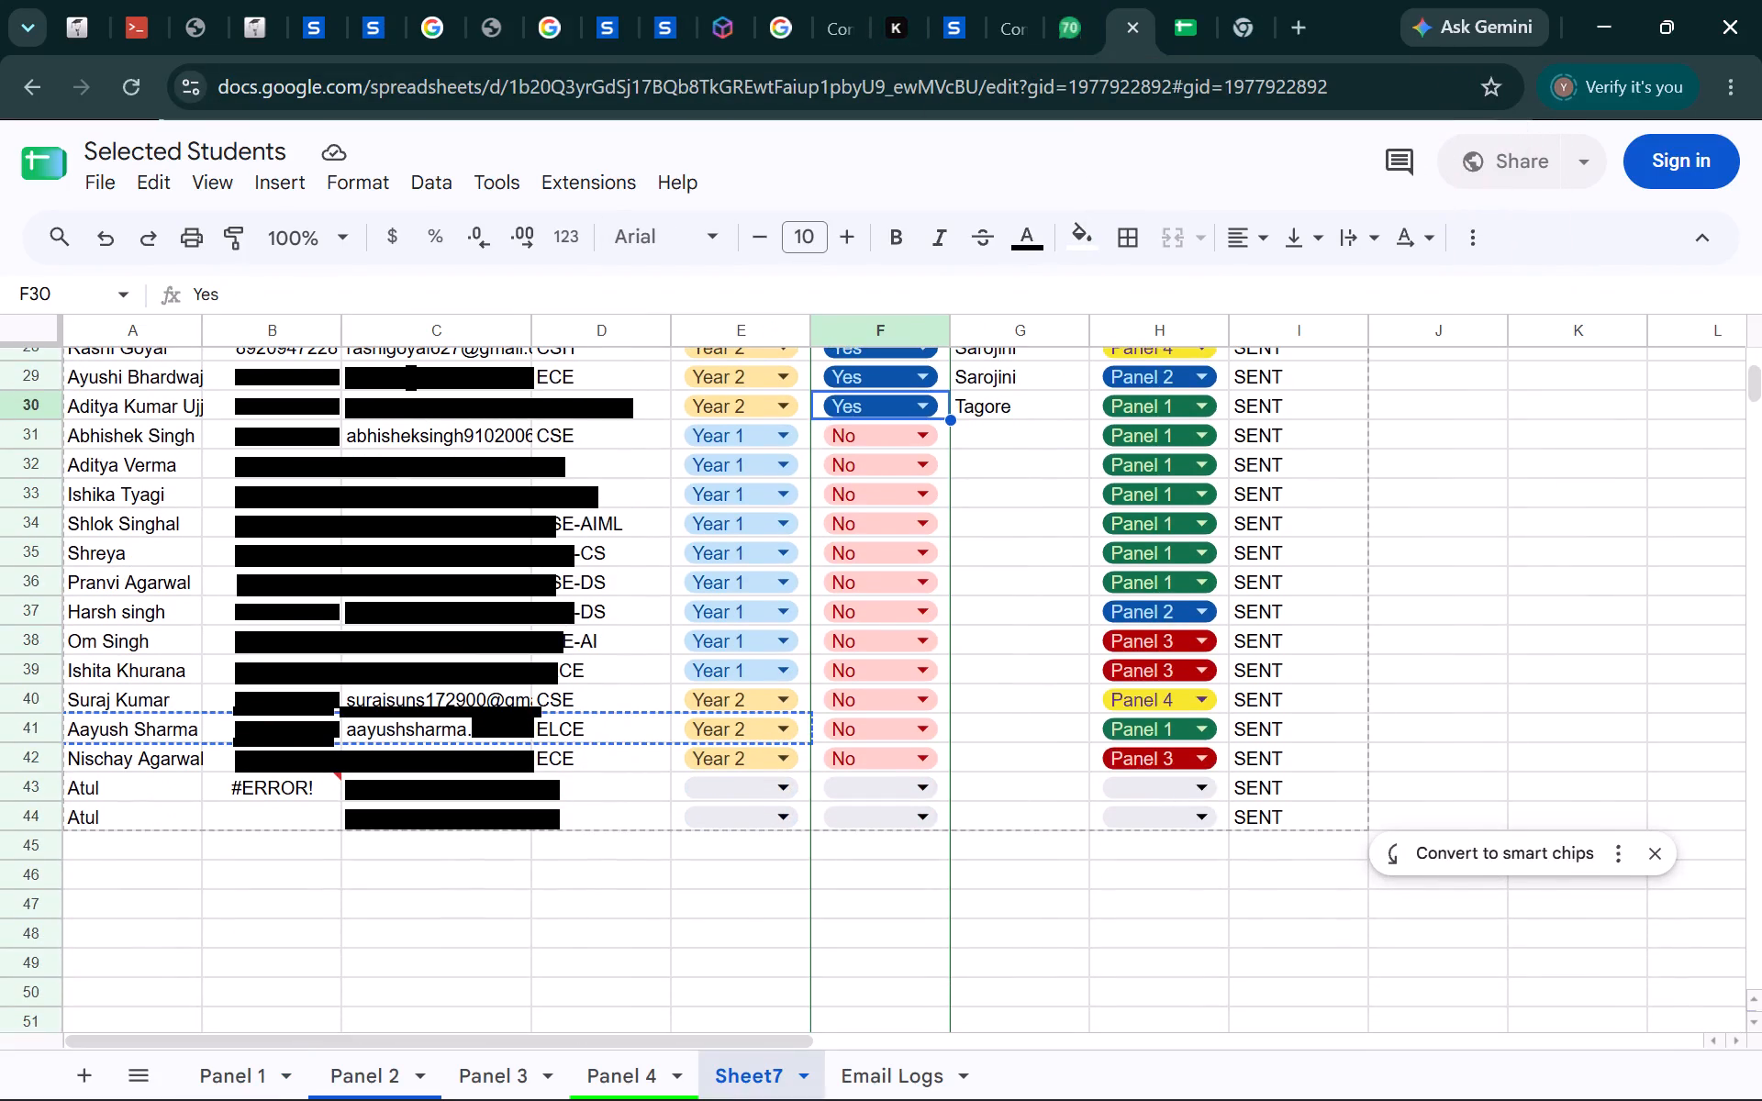
triple_click(184, 407)
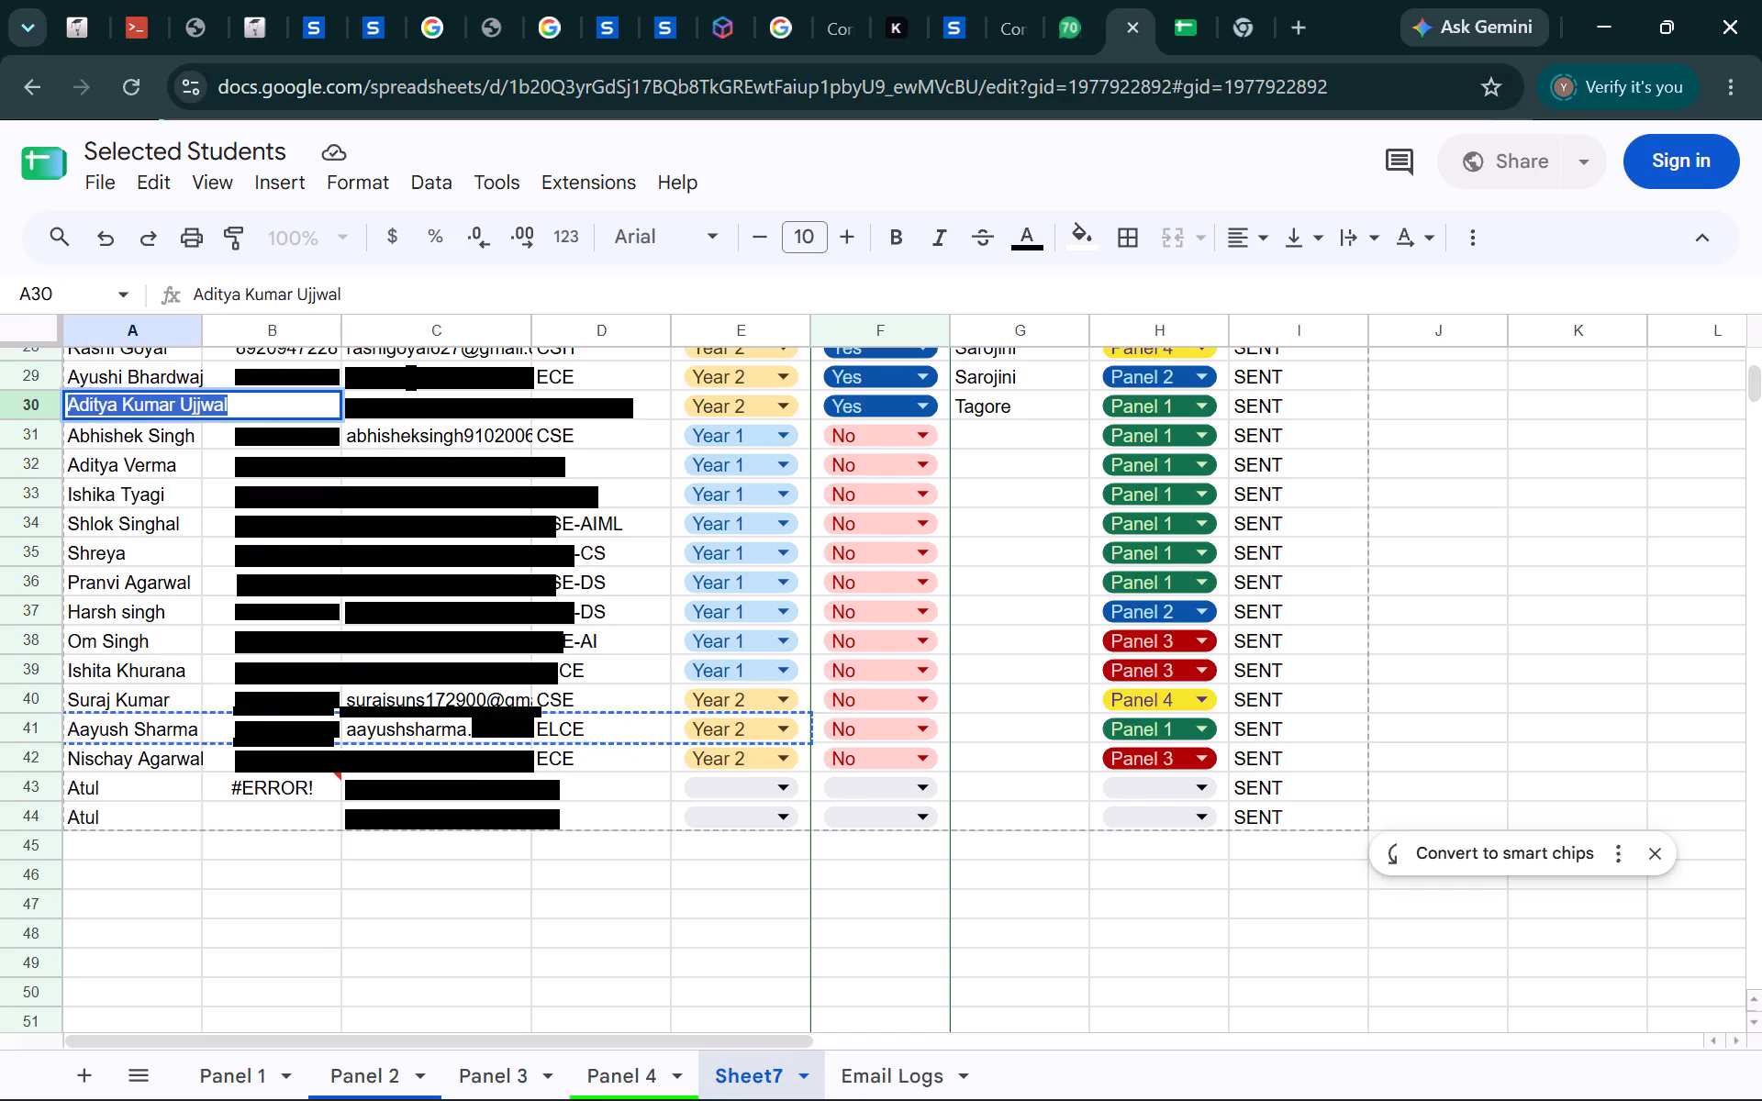
drag(1051, 405, 879, 410)
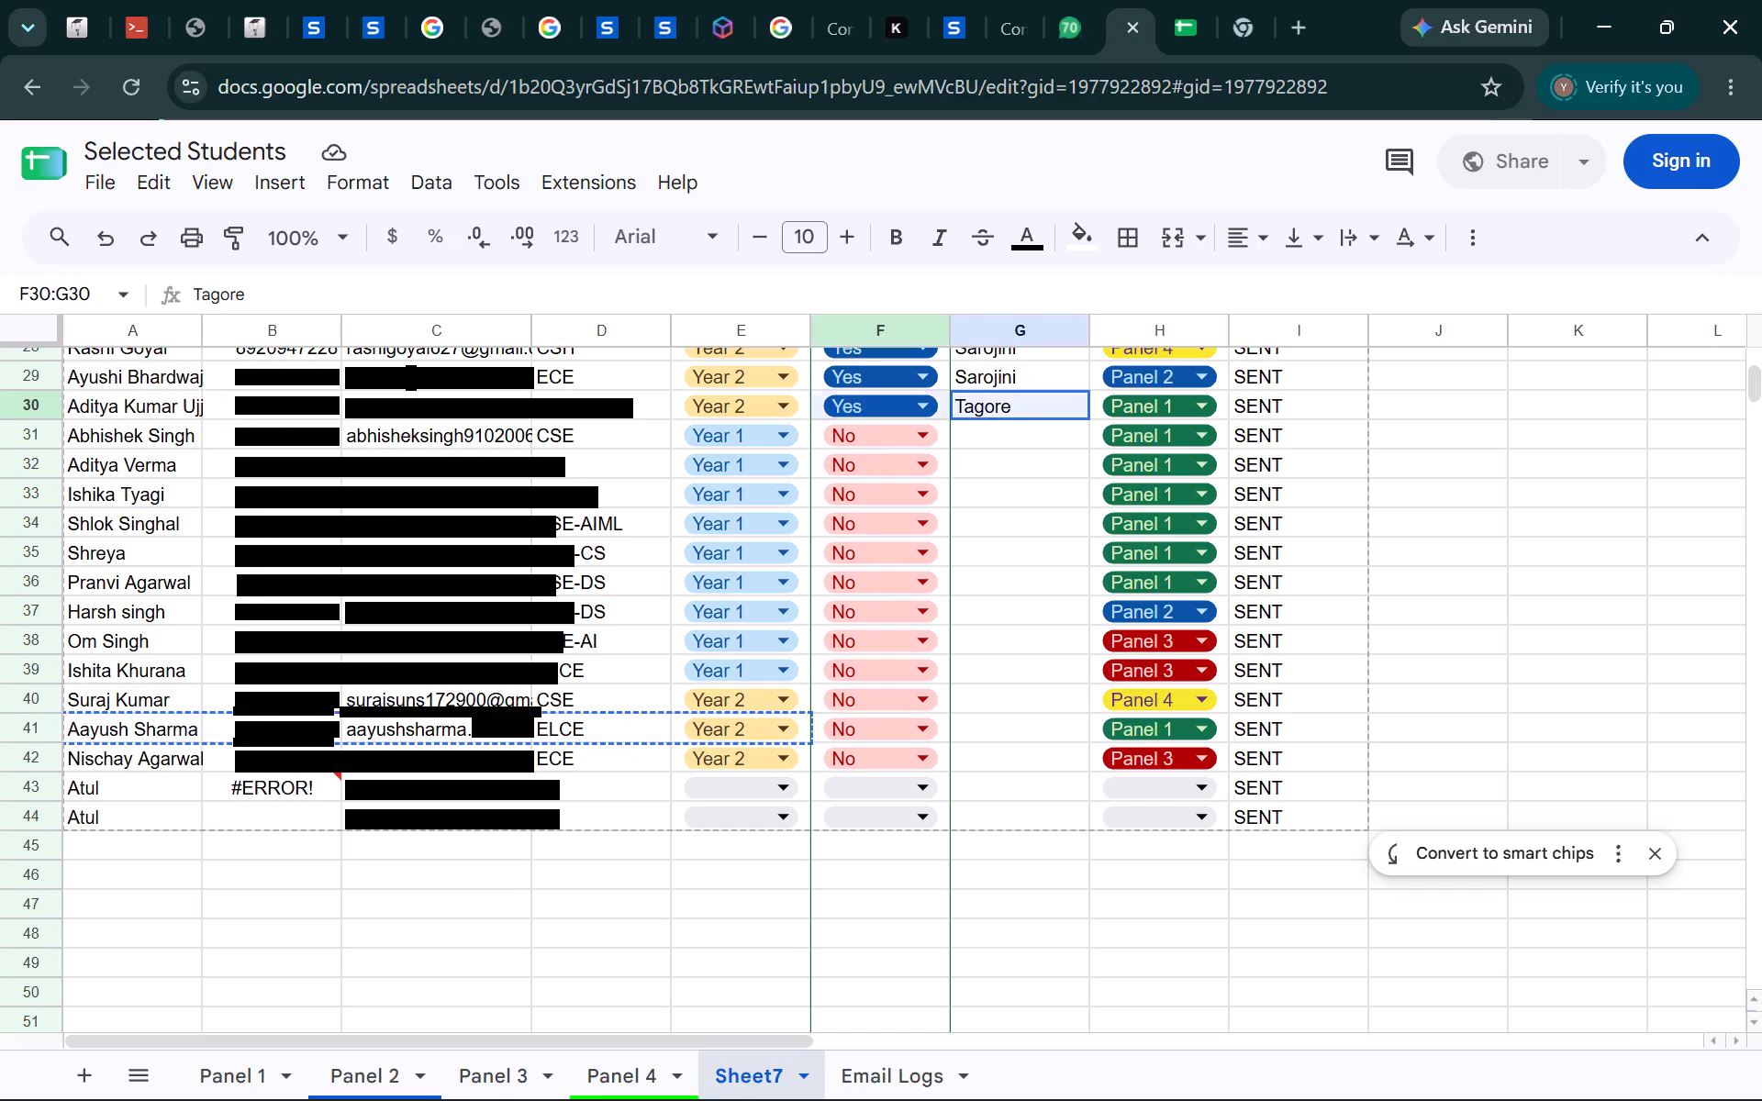
drag(879, 410, 25, 718)
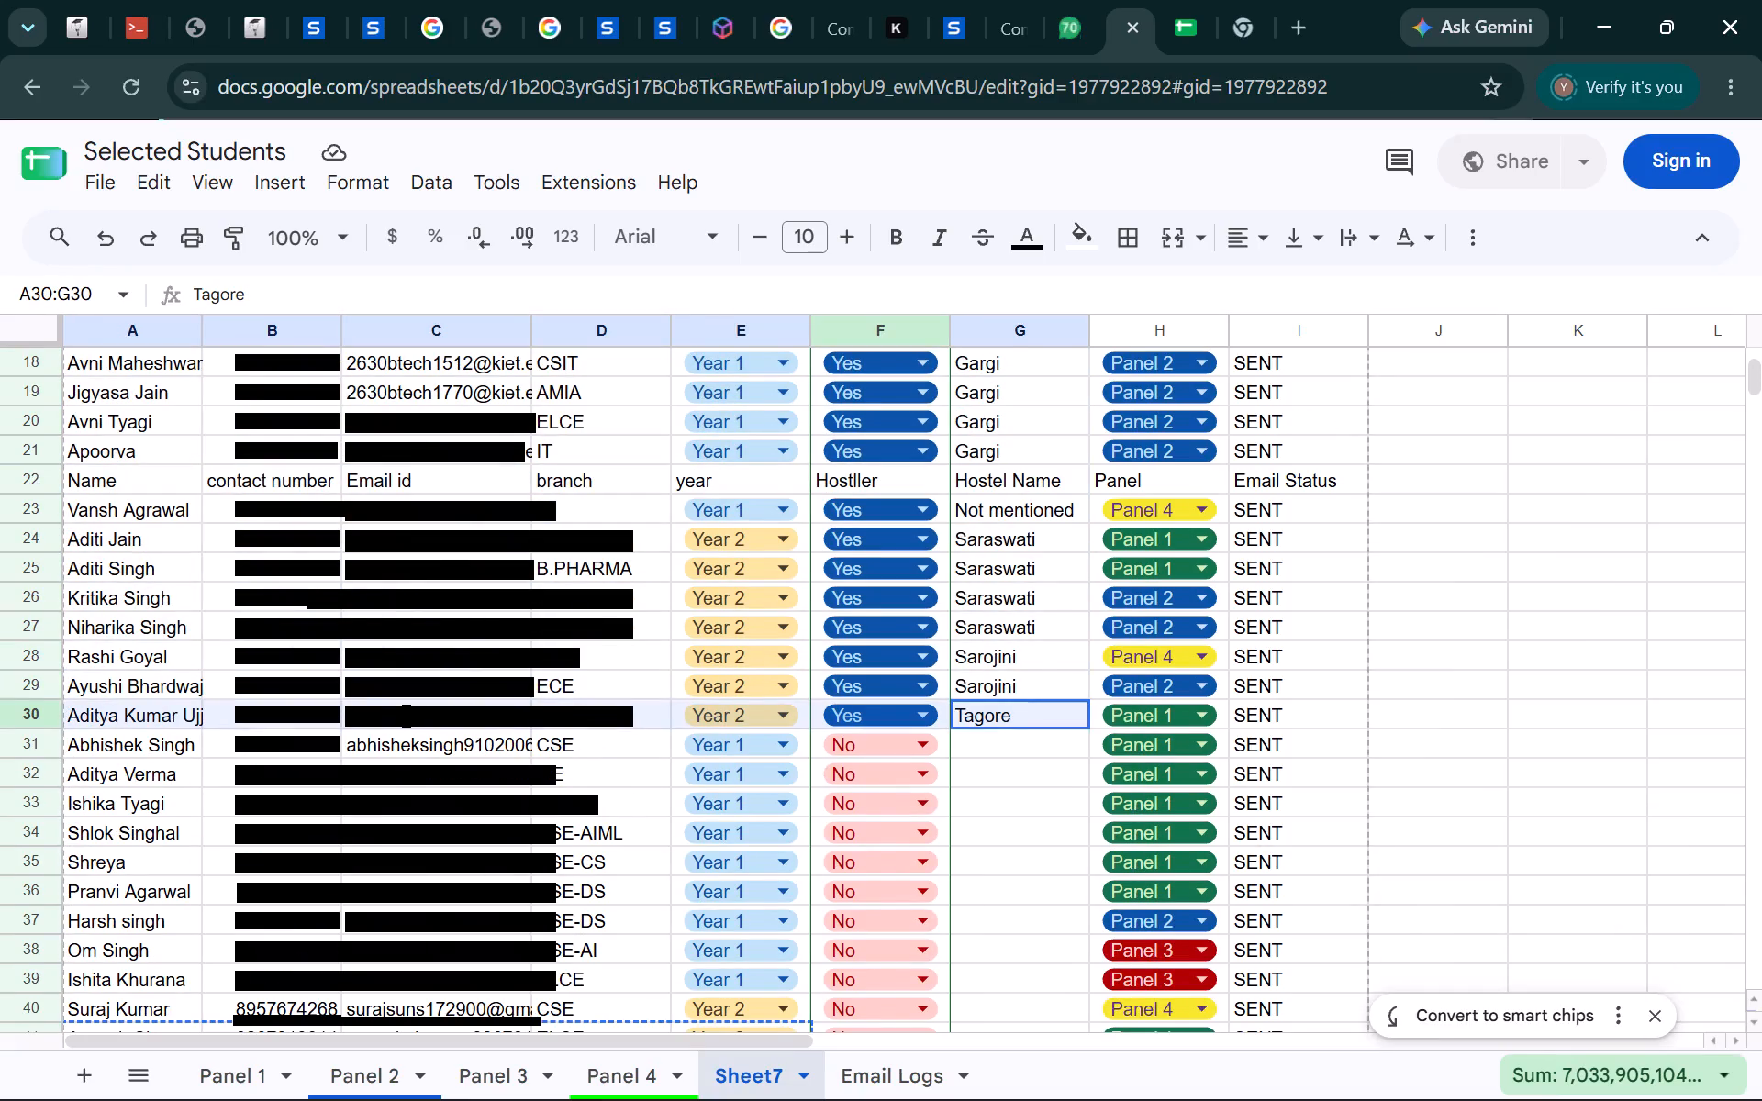
drag(25, 718, 20, 696)
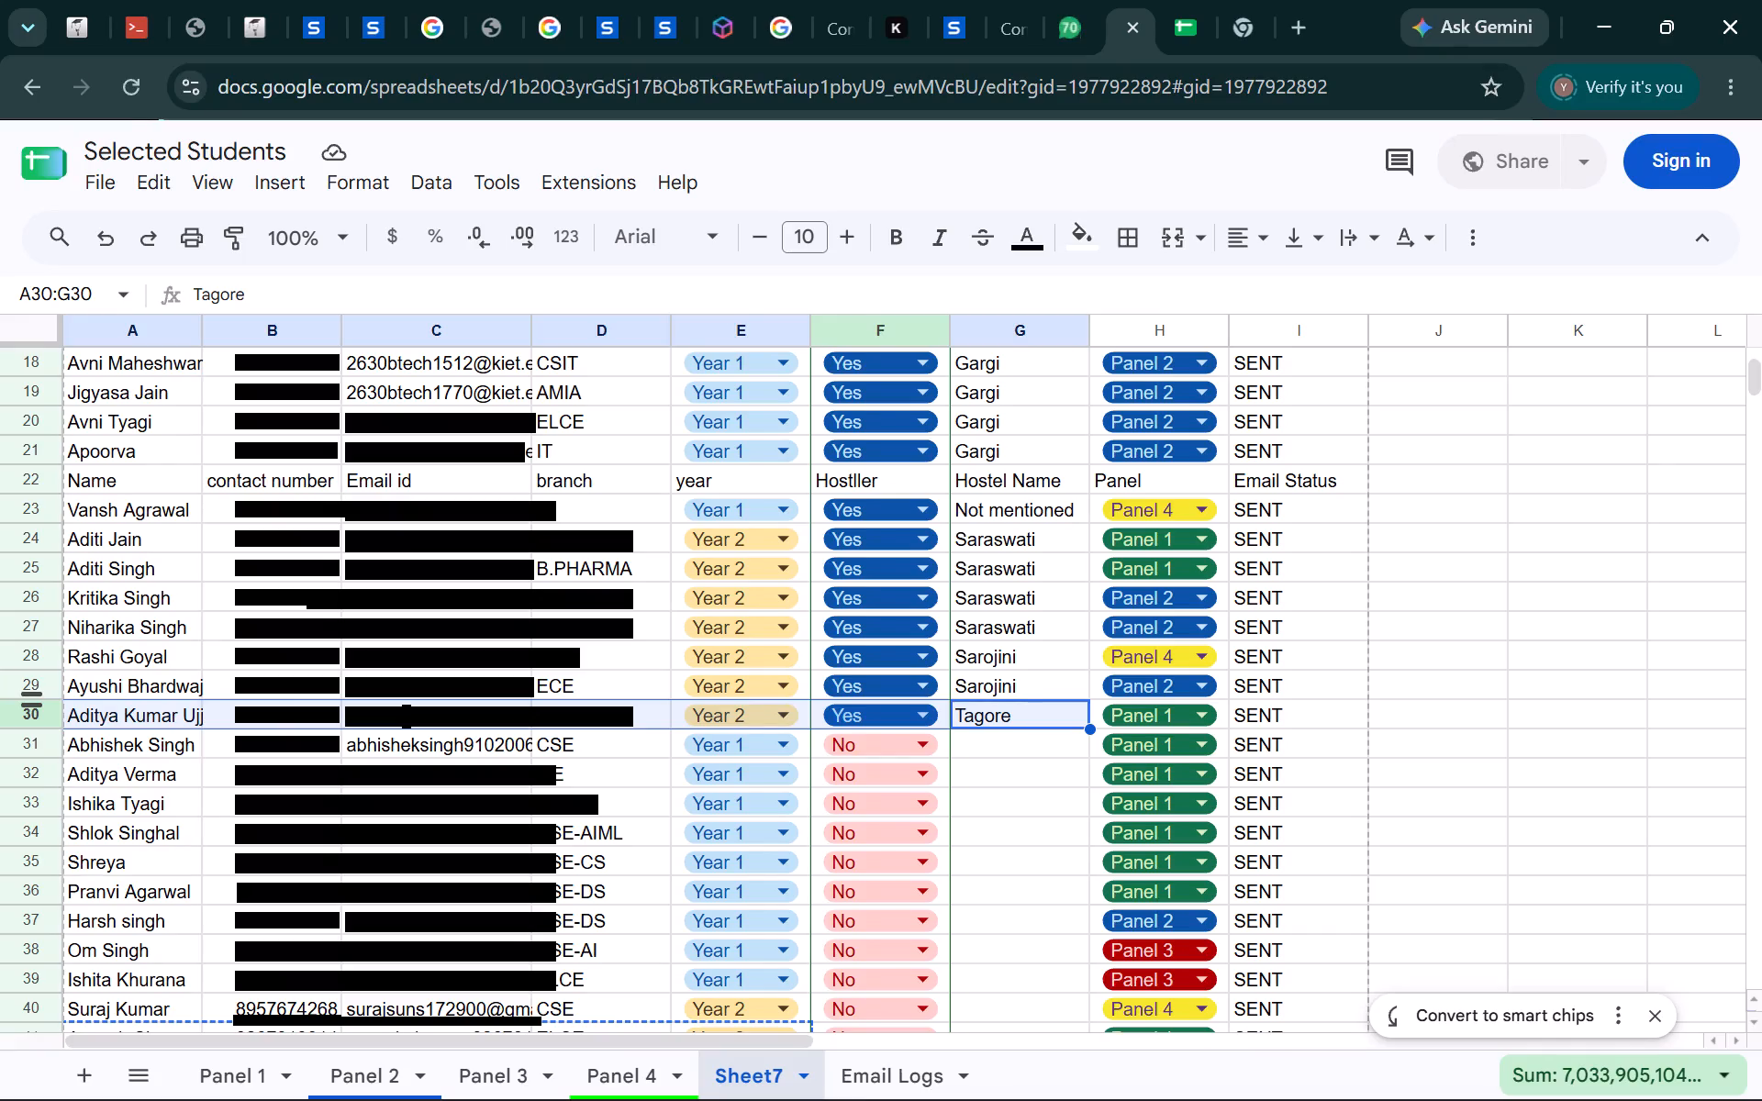
click(1188, 39)
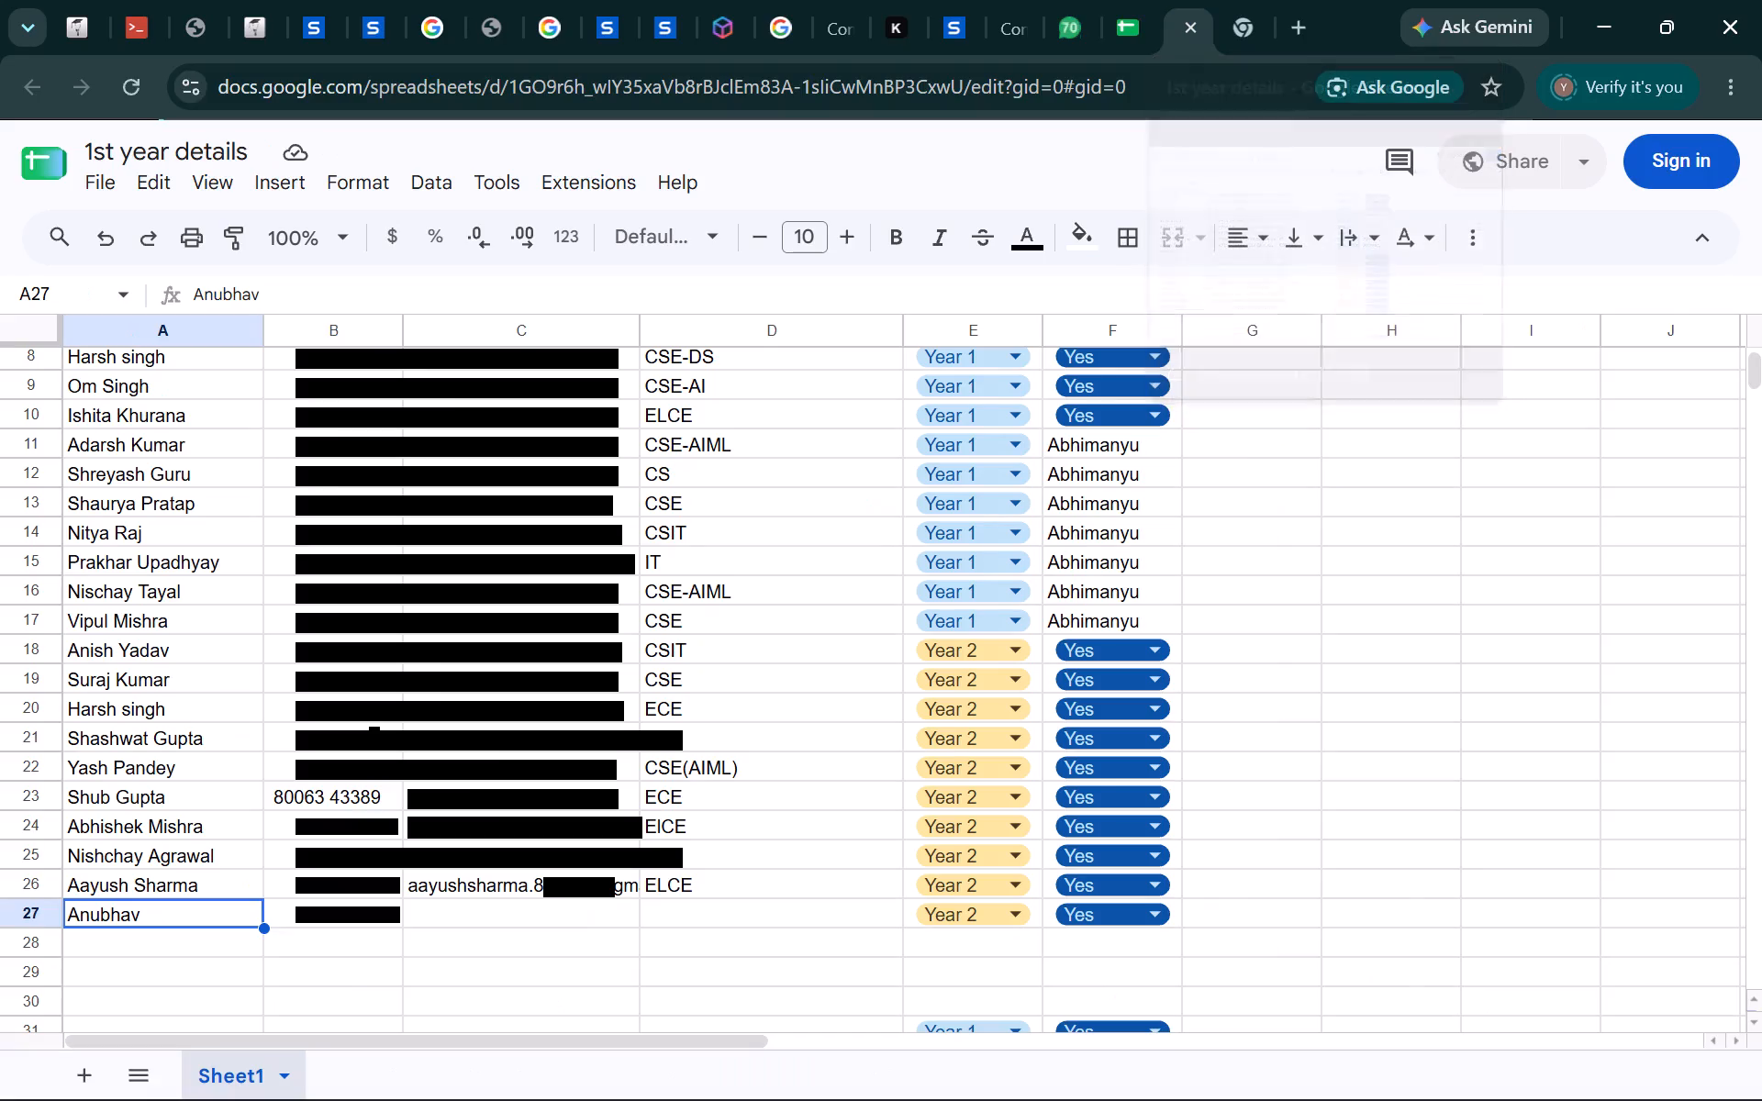
scroll(719, 729, up, 5)
scroll(719, 729, down, 1)
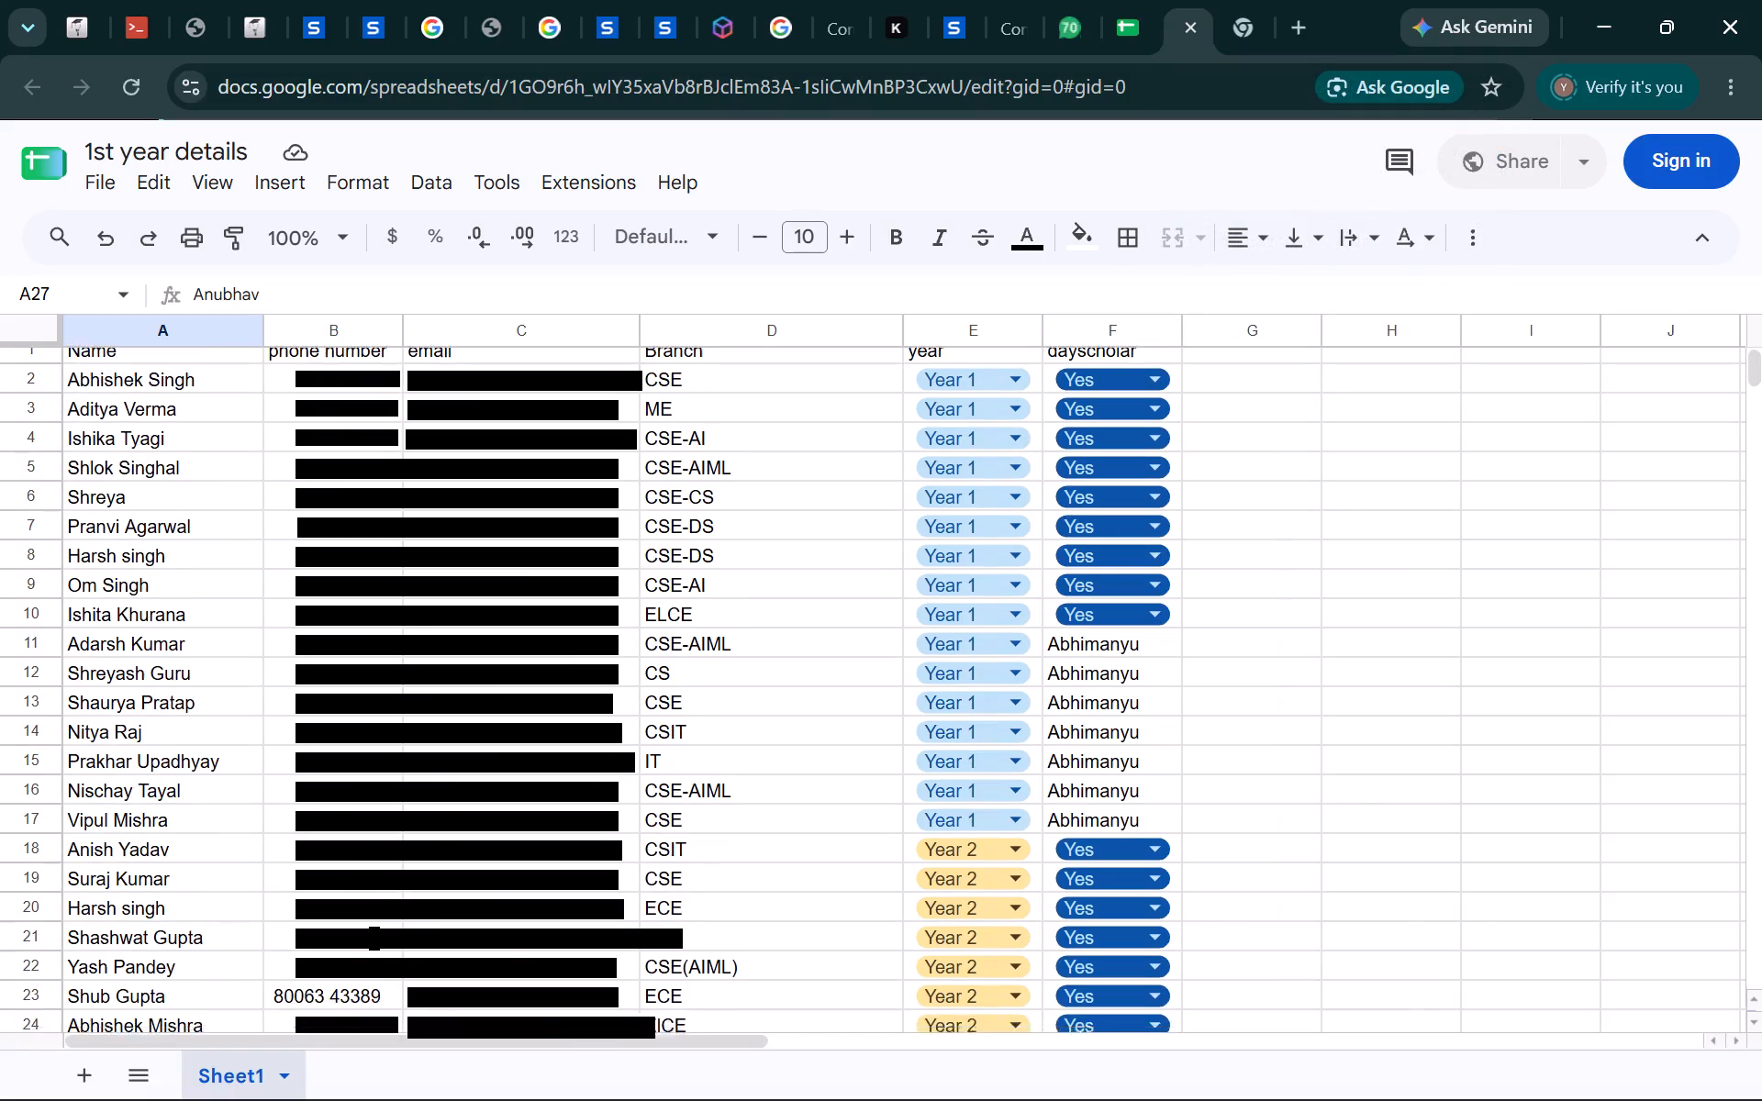
scroll(719, 729, down, 2)
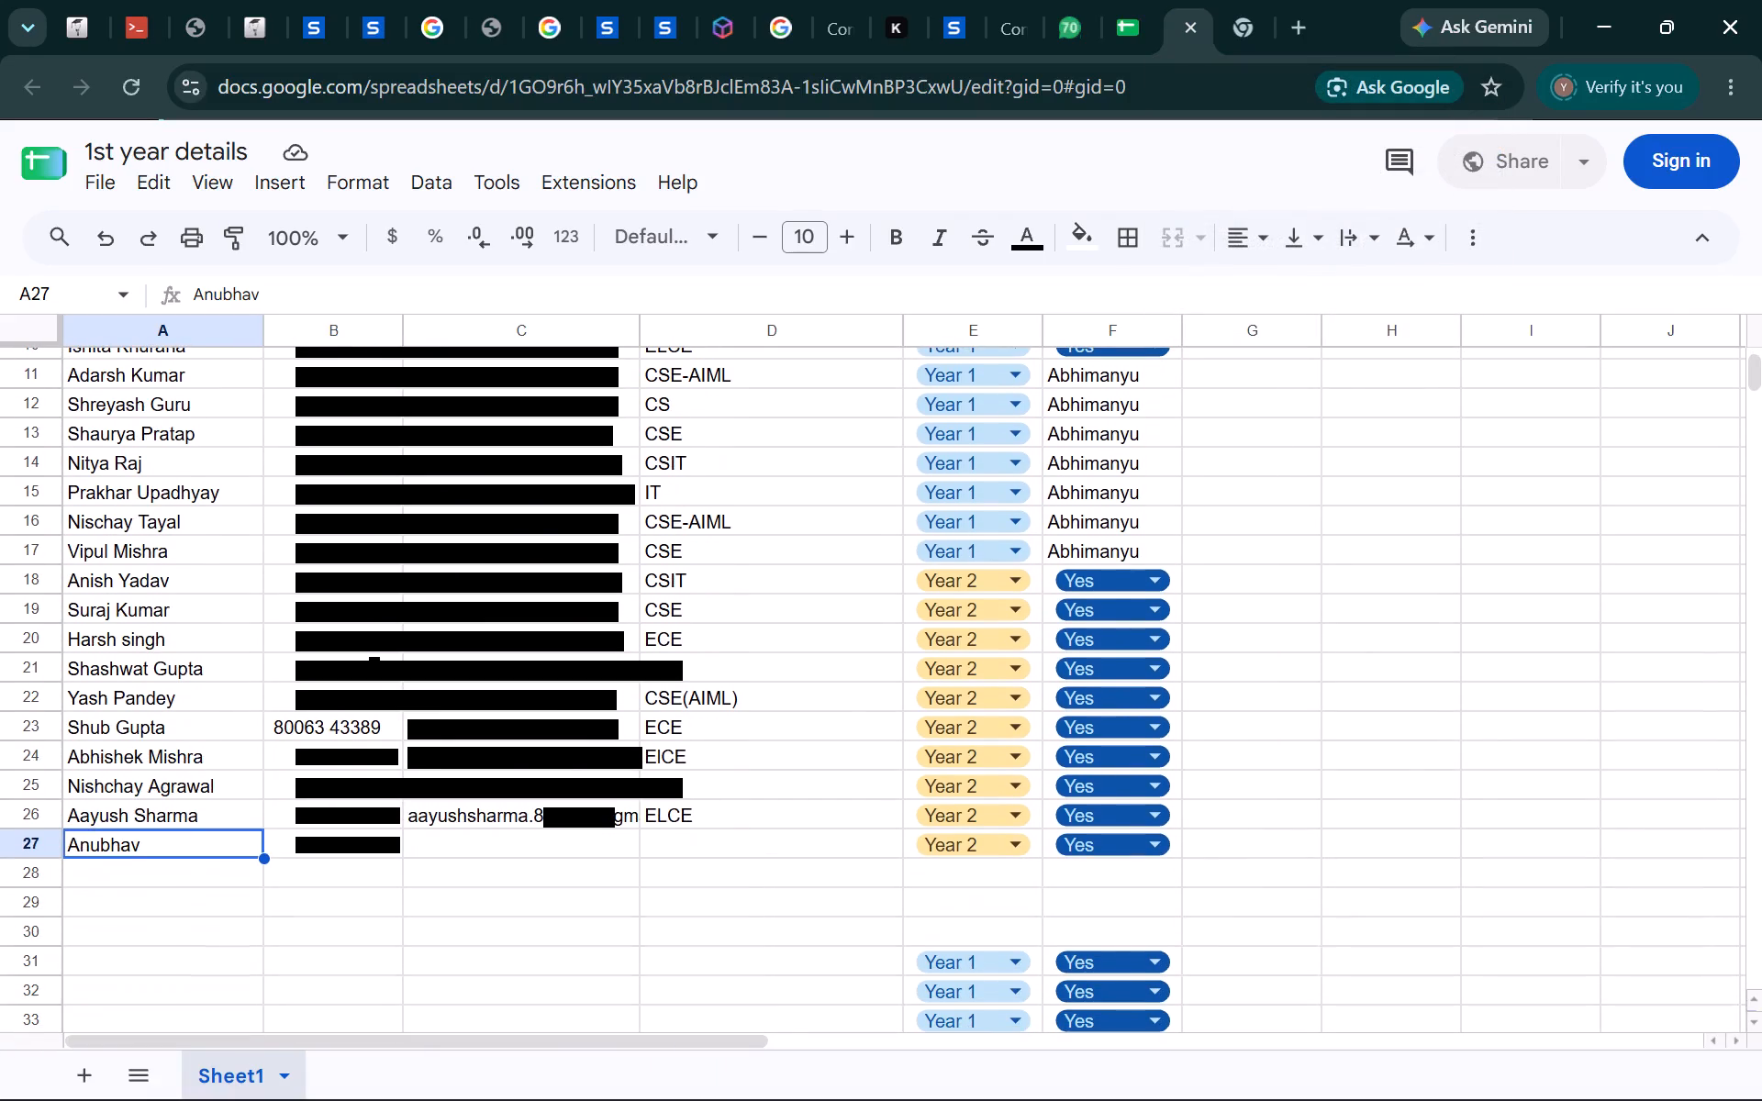
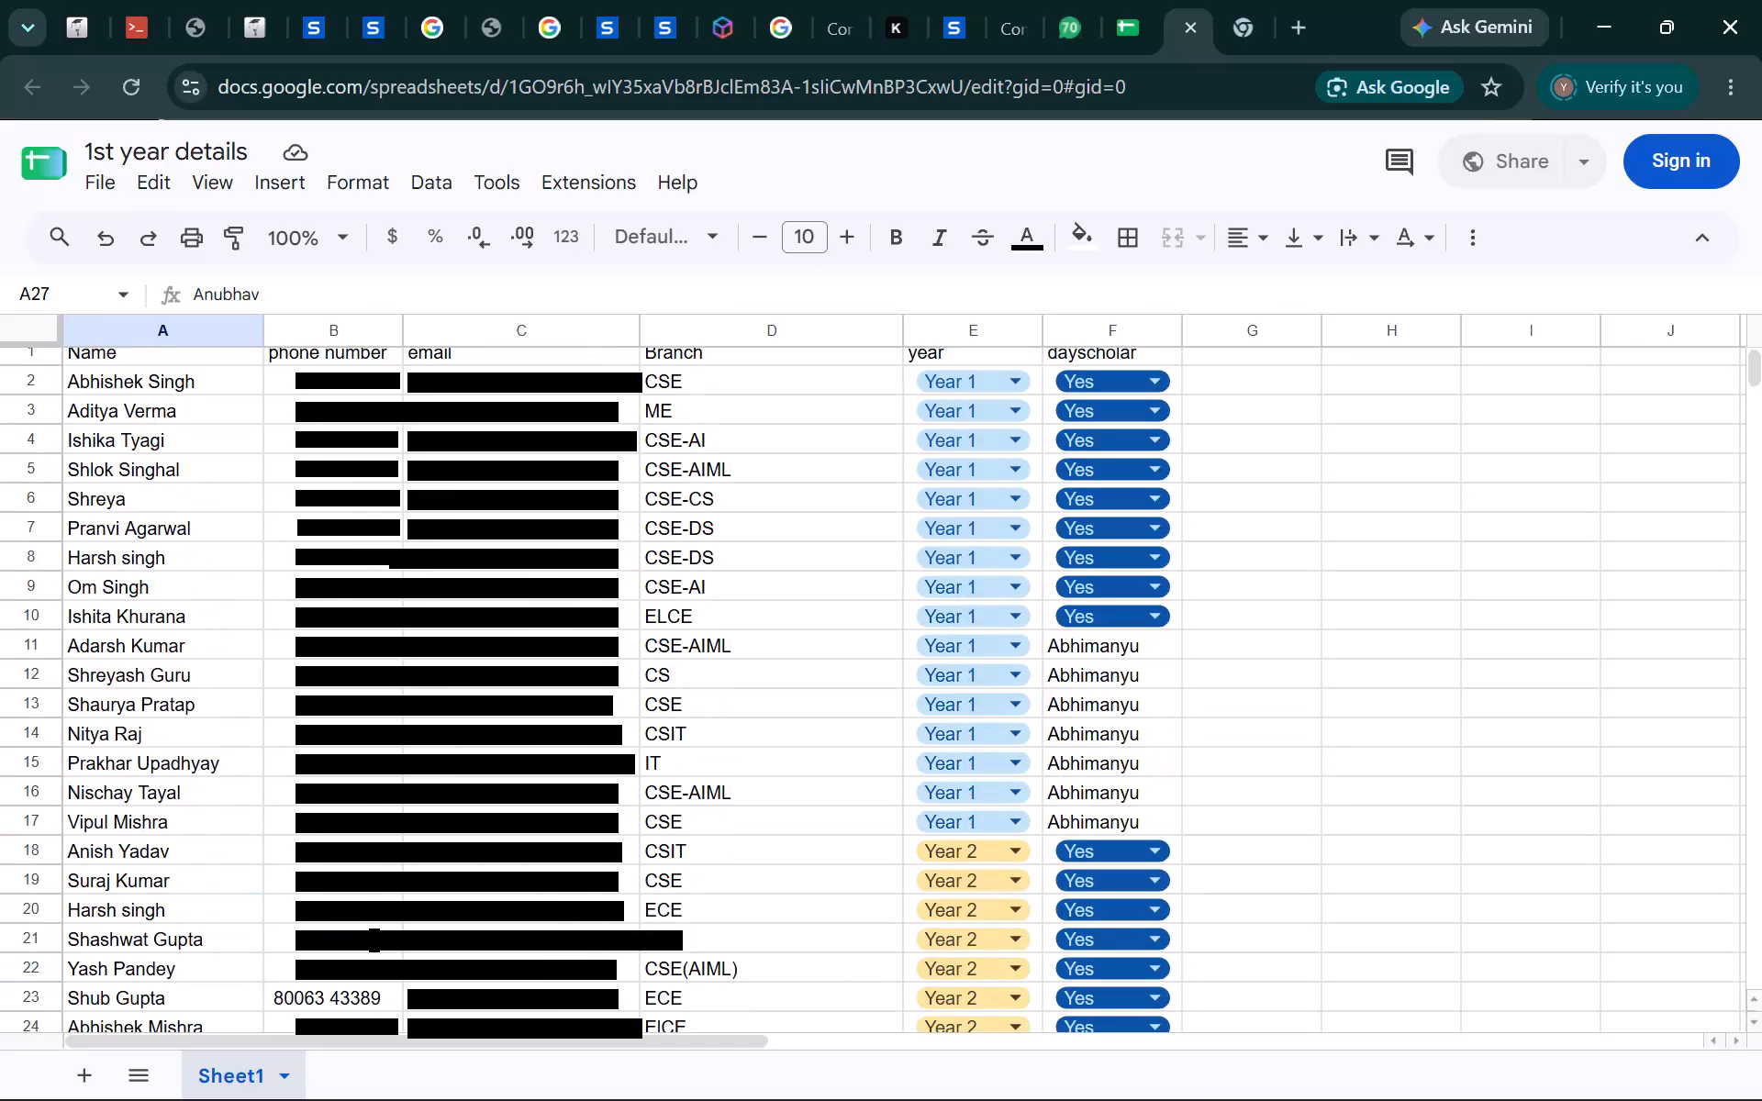
Review the student records in 1st year details through the last named record and the rows just below it.
scroll(718, 740, down, 2)
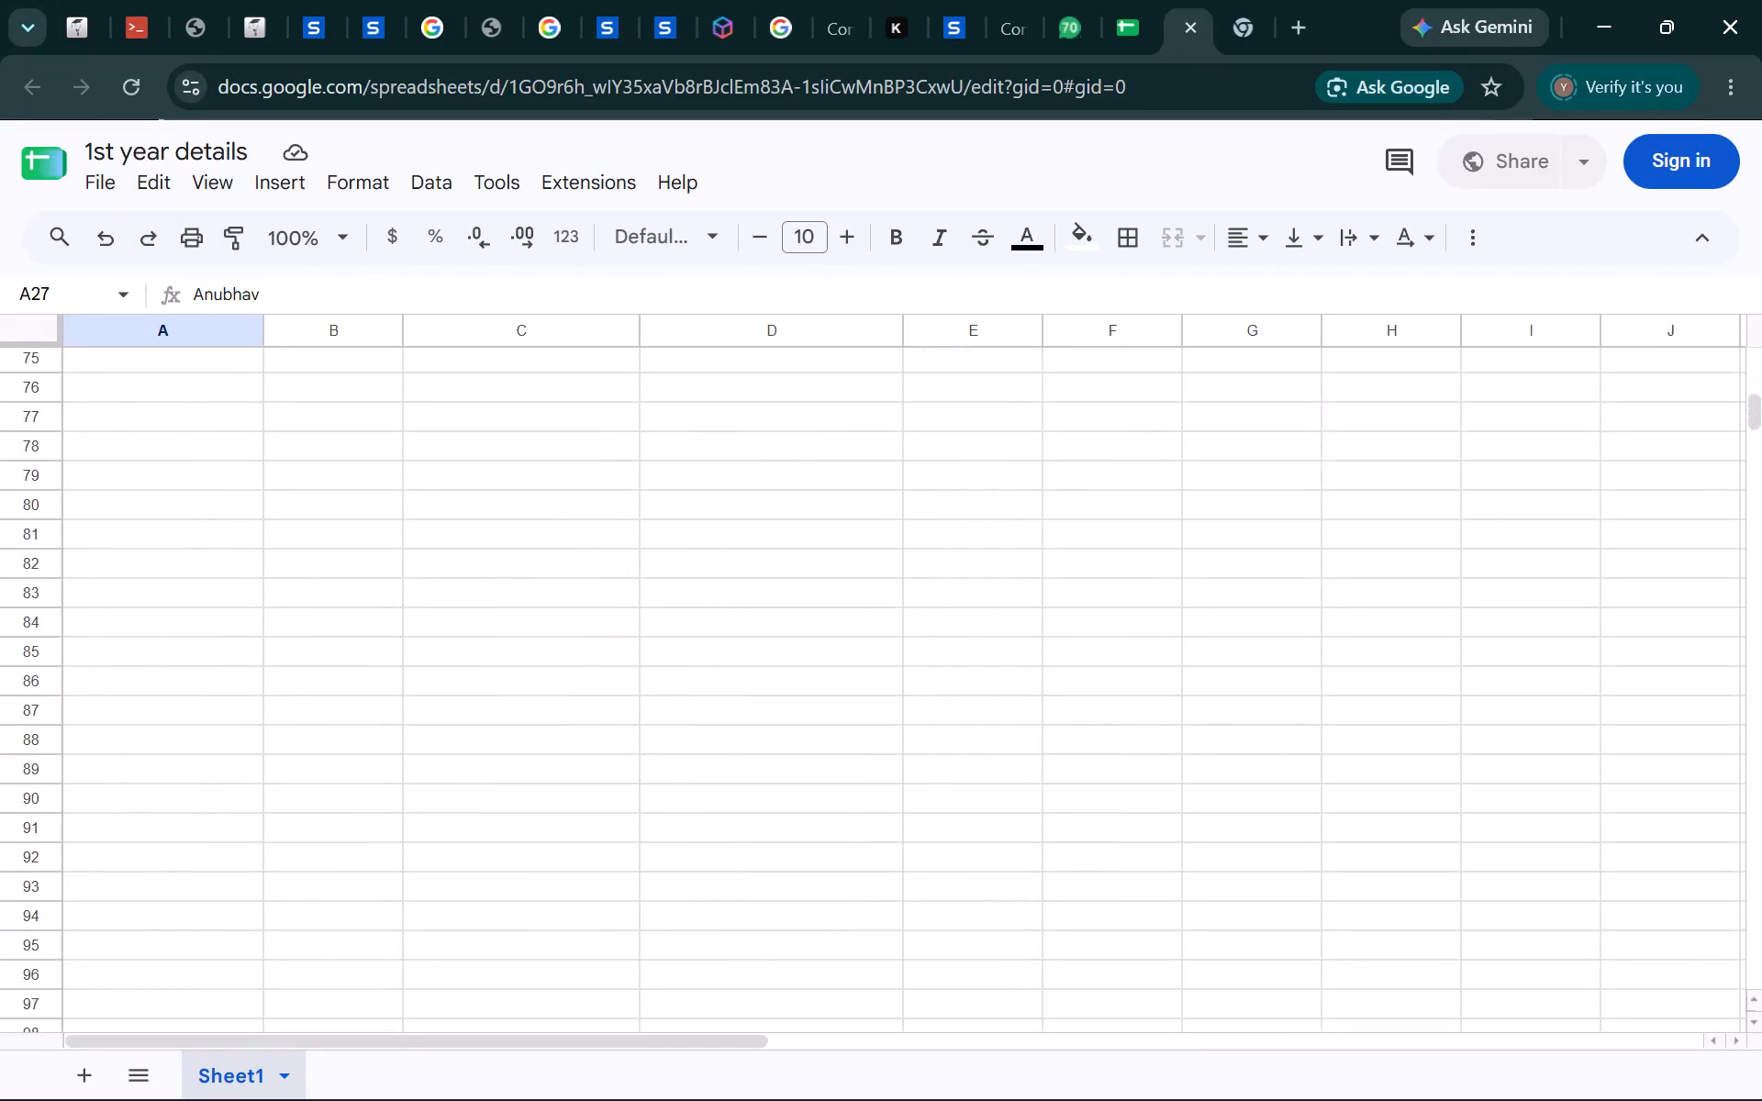
scroll(718, 740, up, 9)
scroll(718, 740, down, 1)
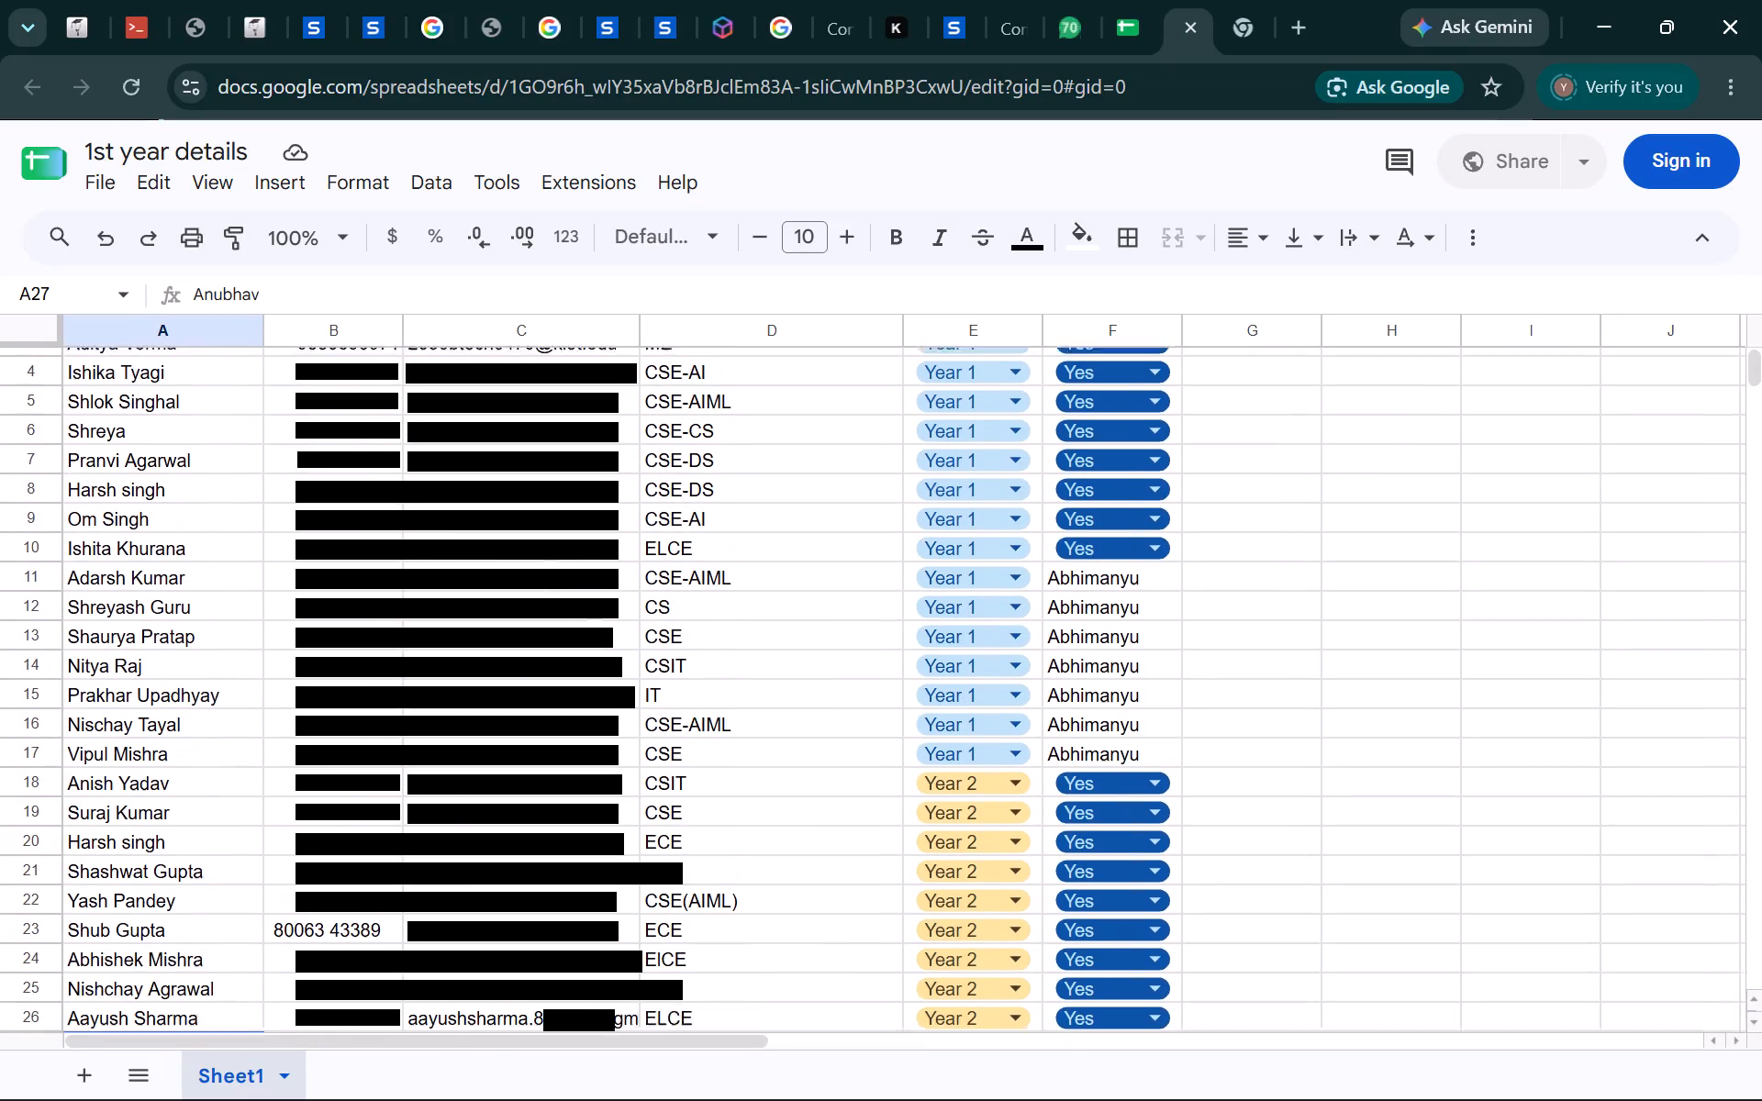
scroll(718, 740, down, 2)
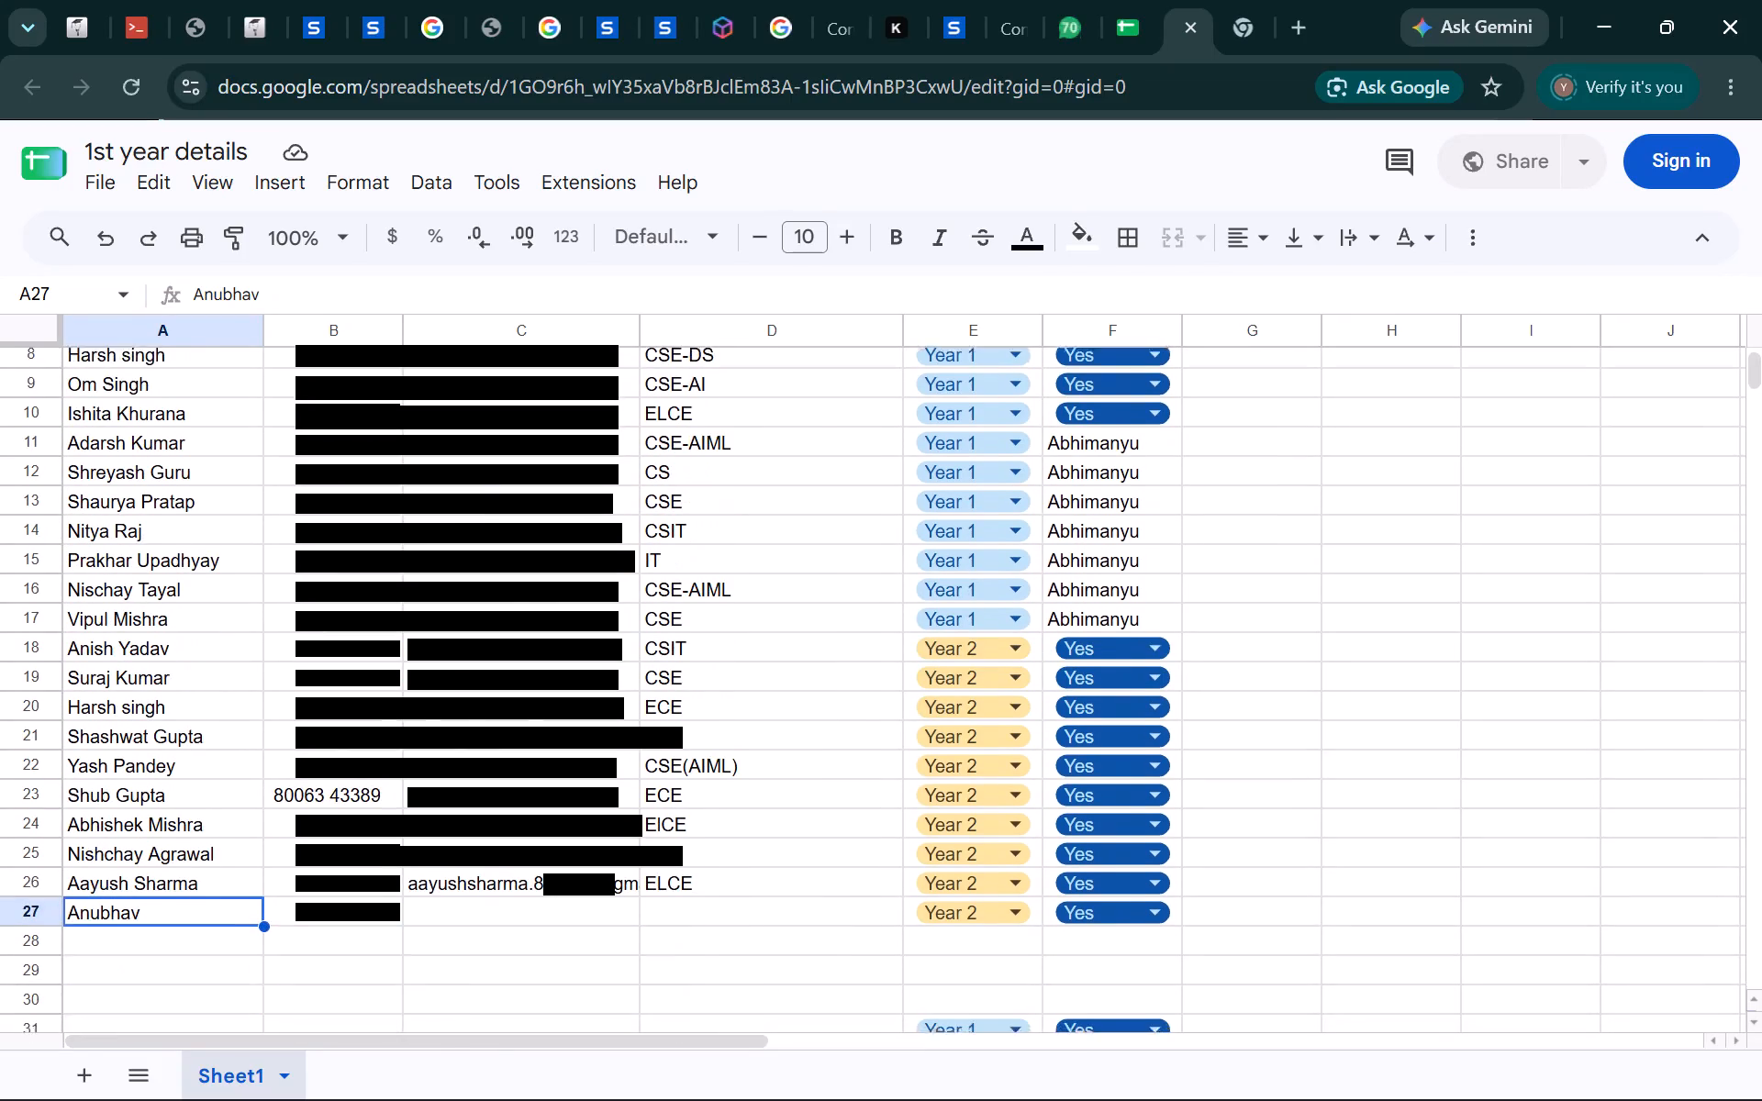
scroll(718, 740, down, 1)
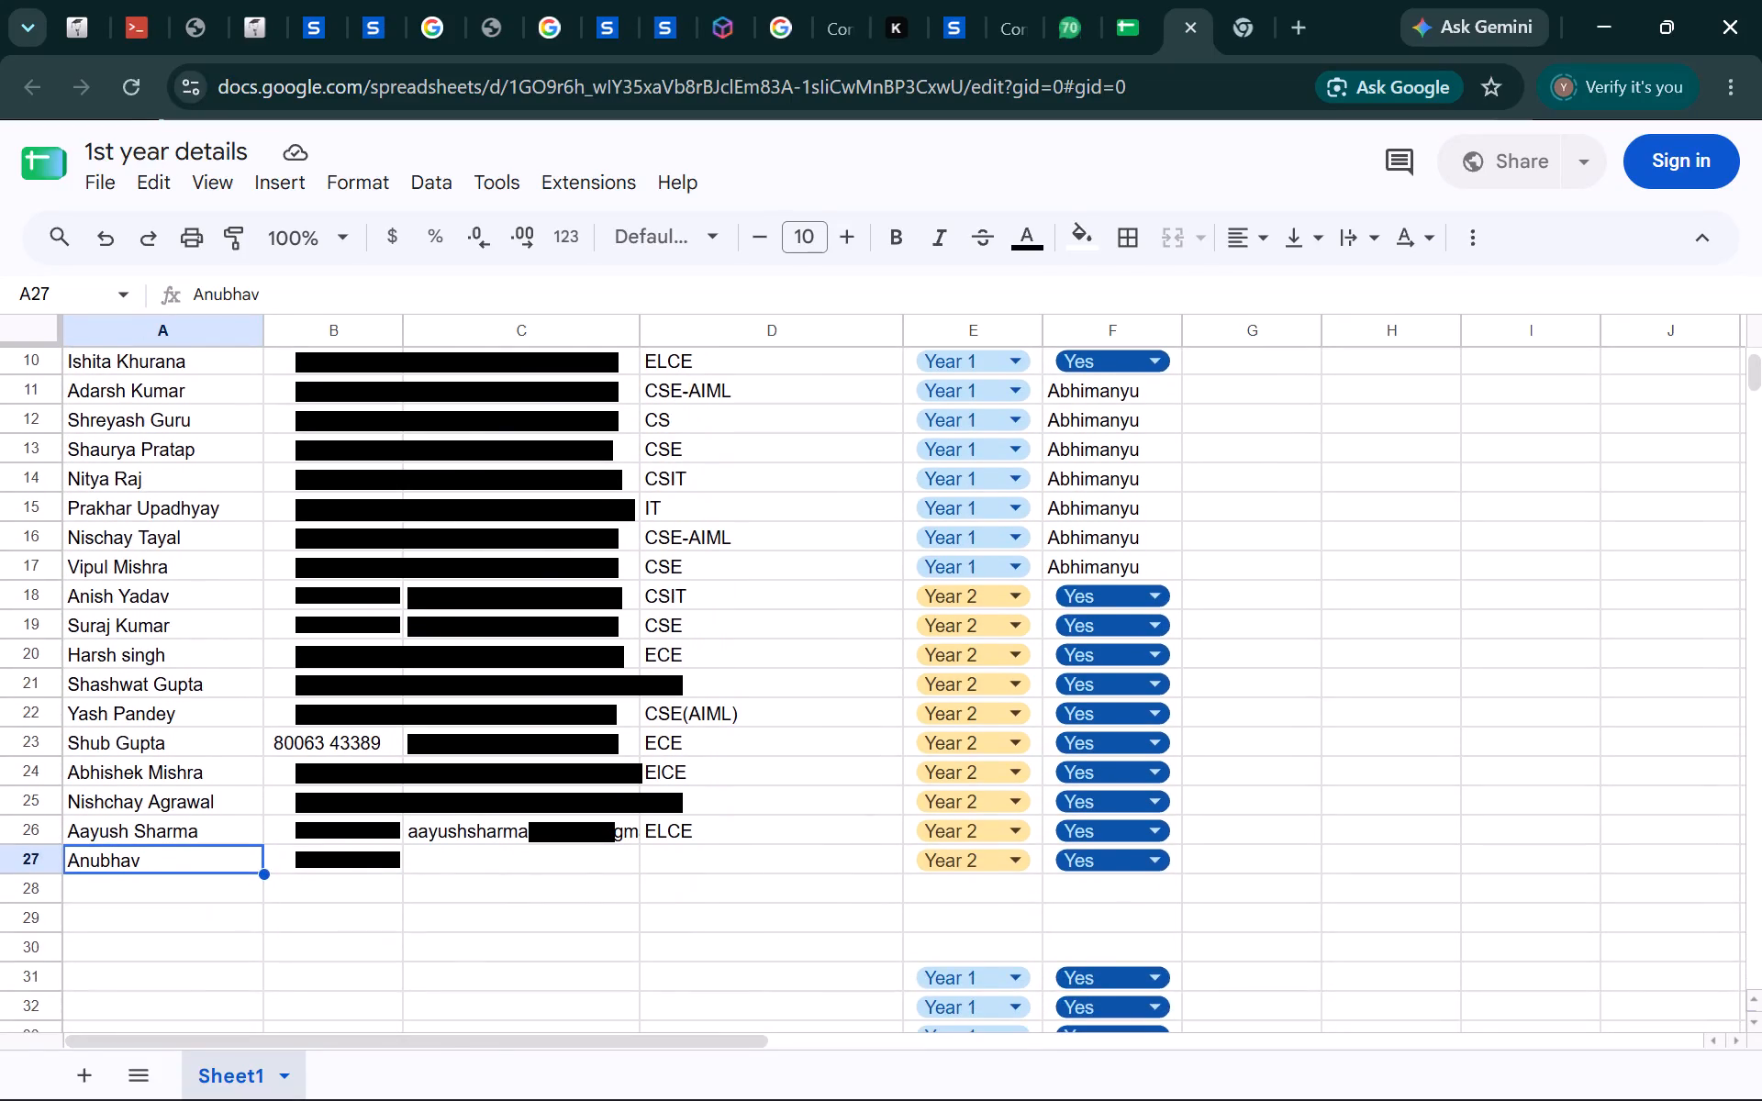
scroll(765, 929, down, 1)
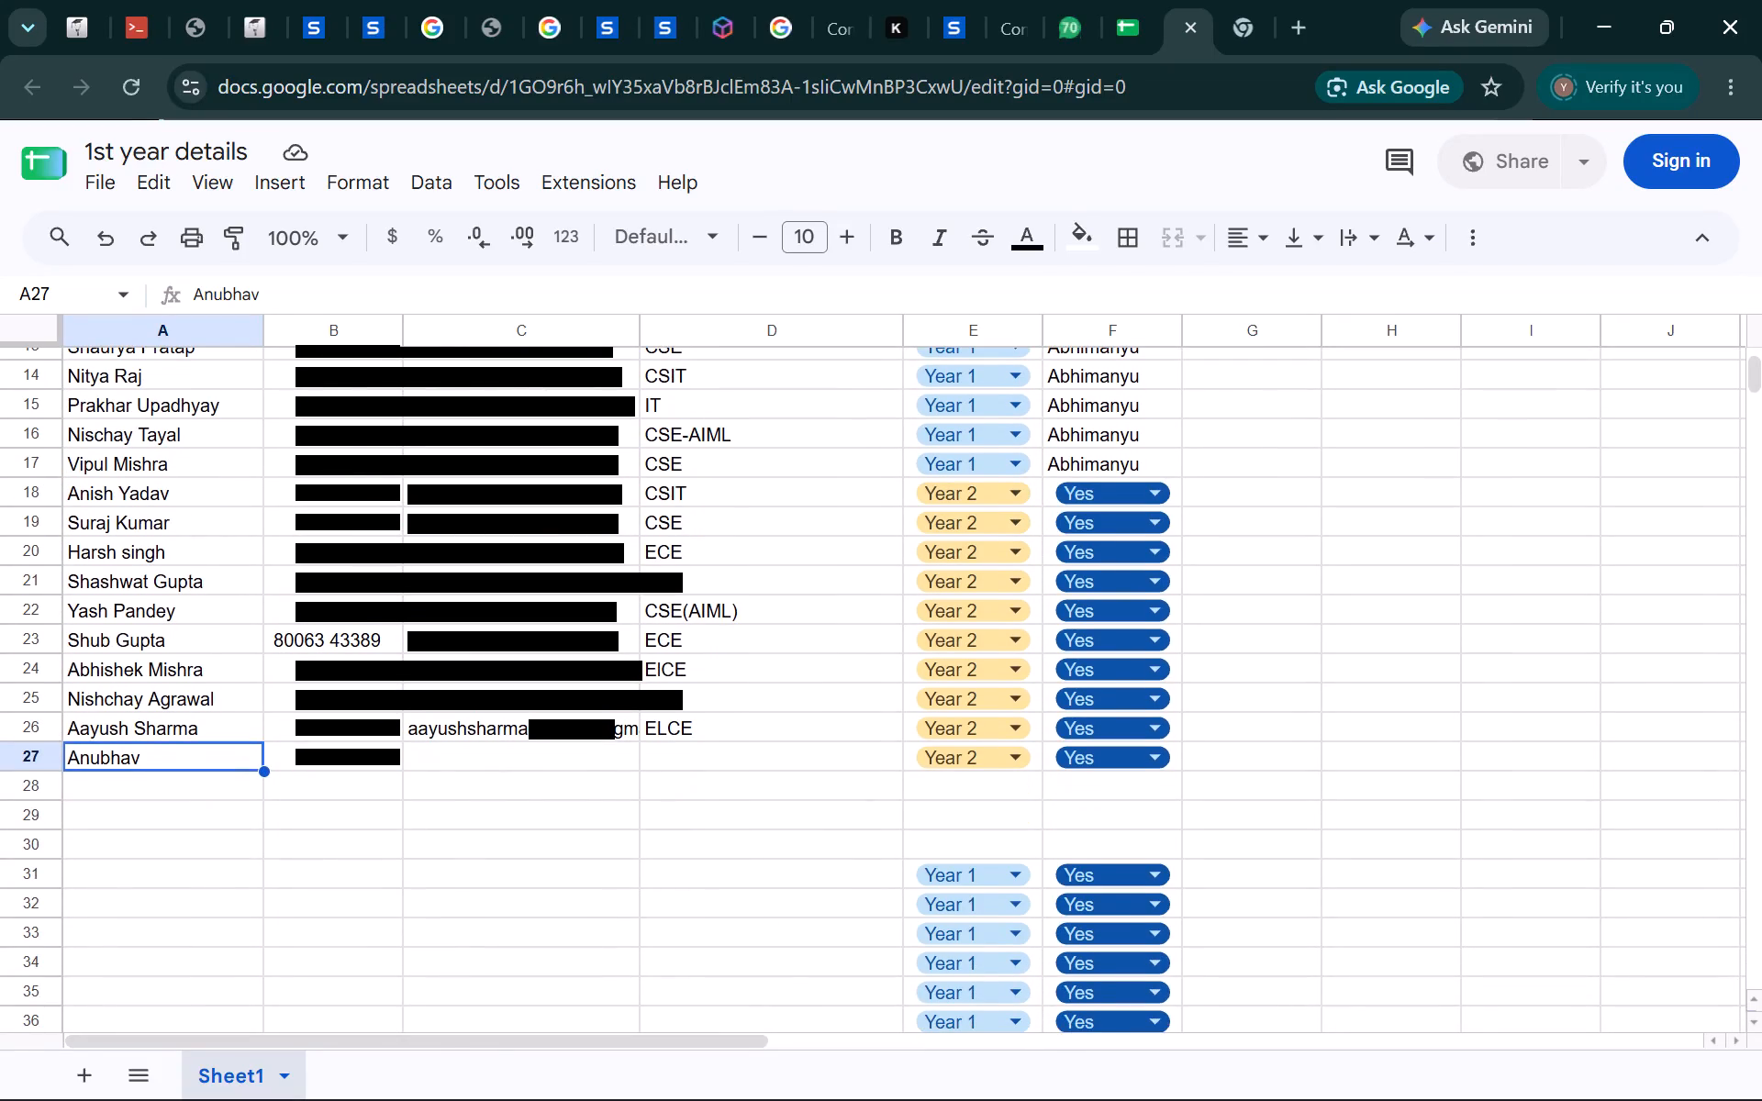
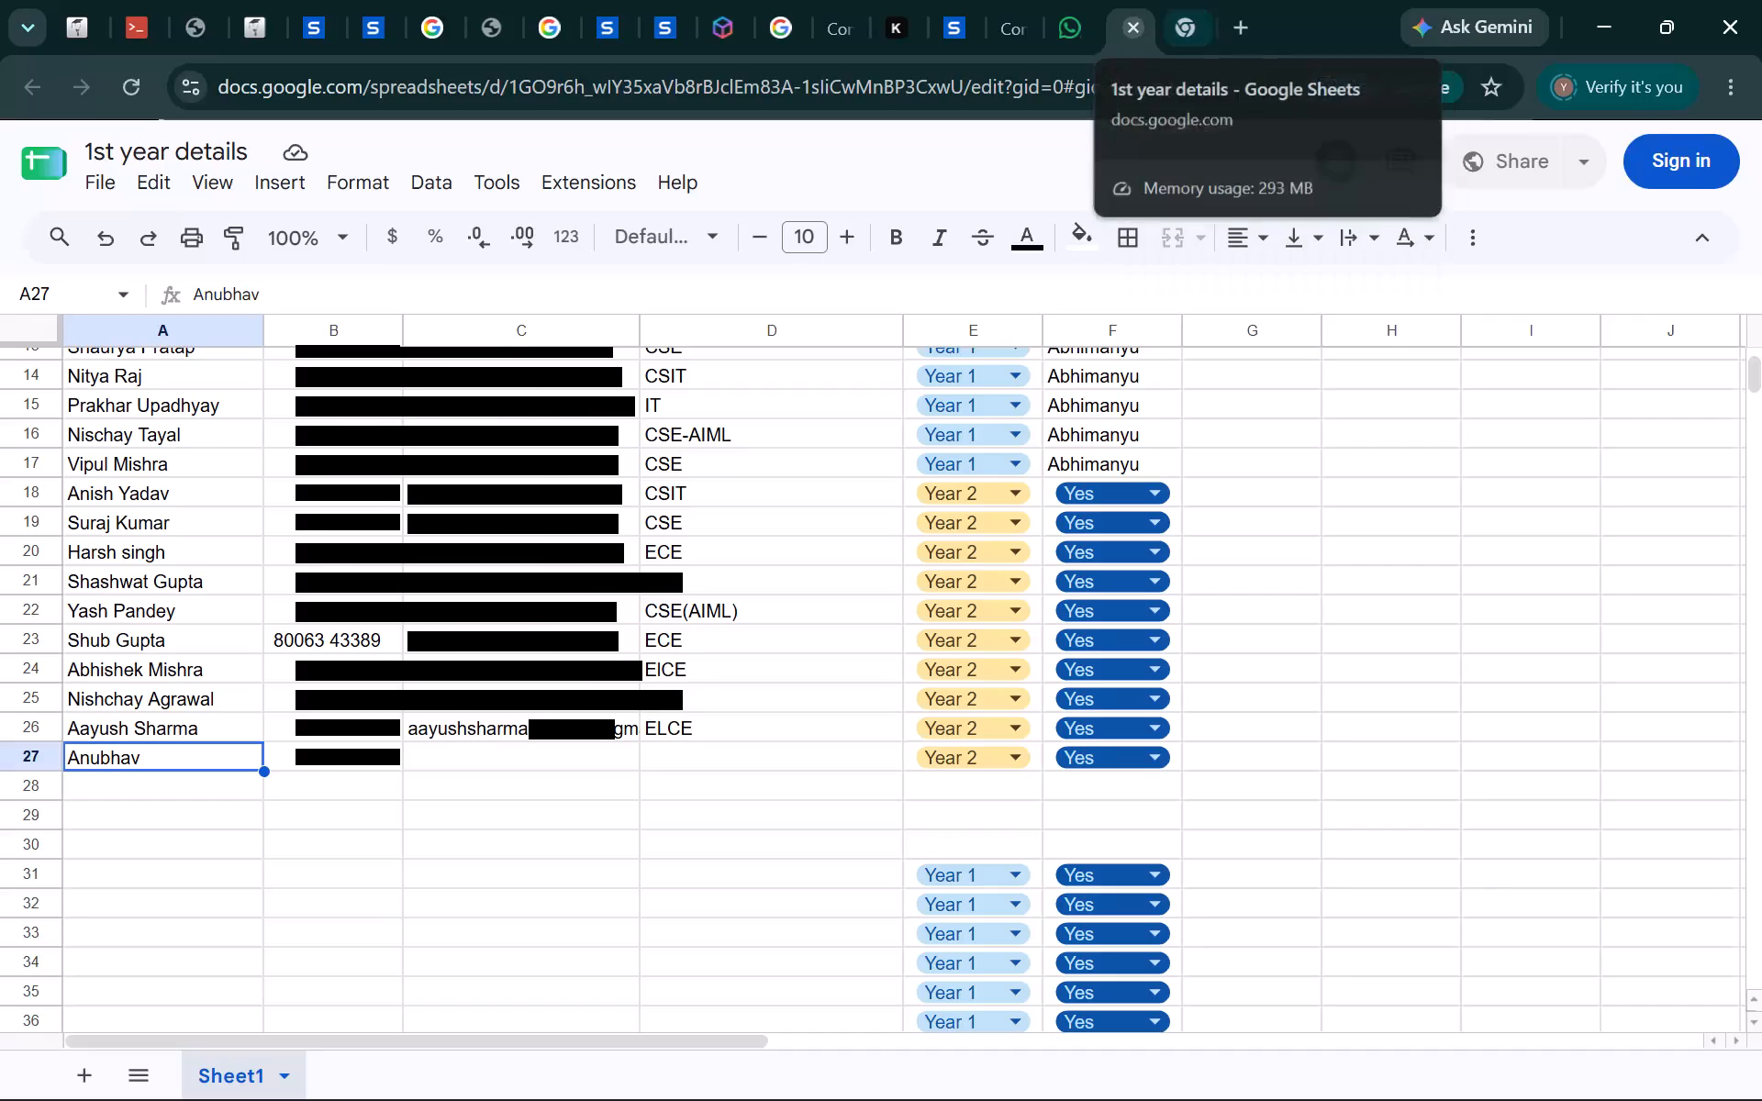
Close the 1st year details spreadsheet.
click(1130, 22)
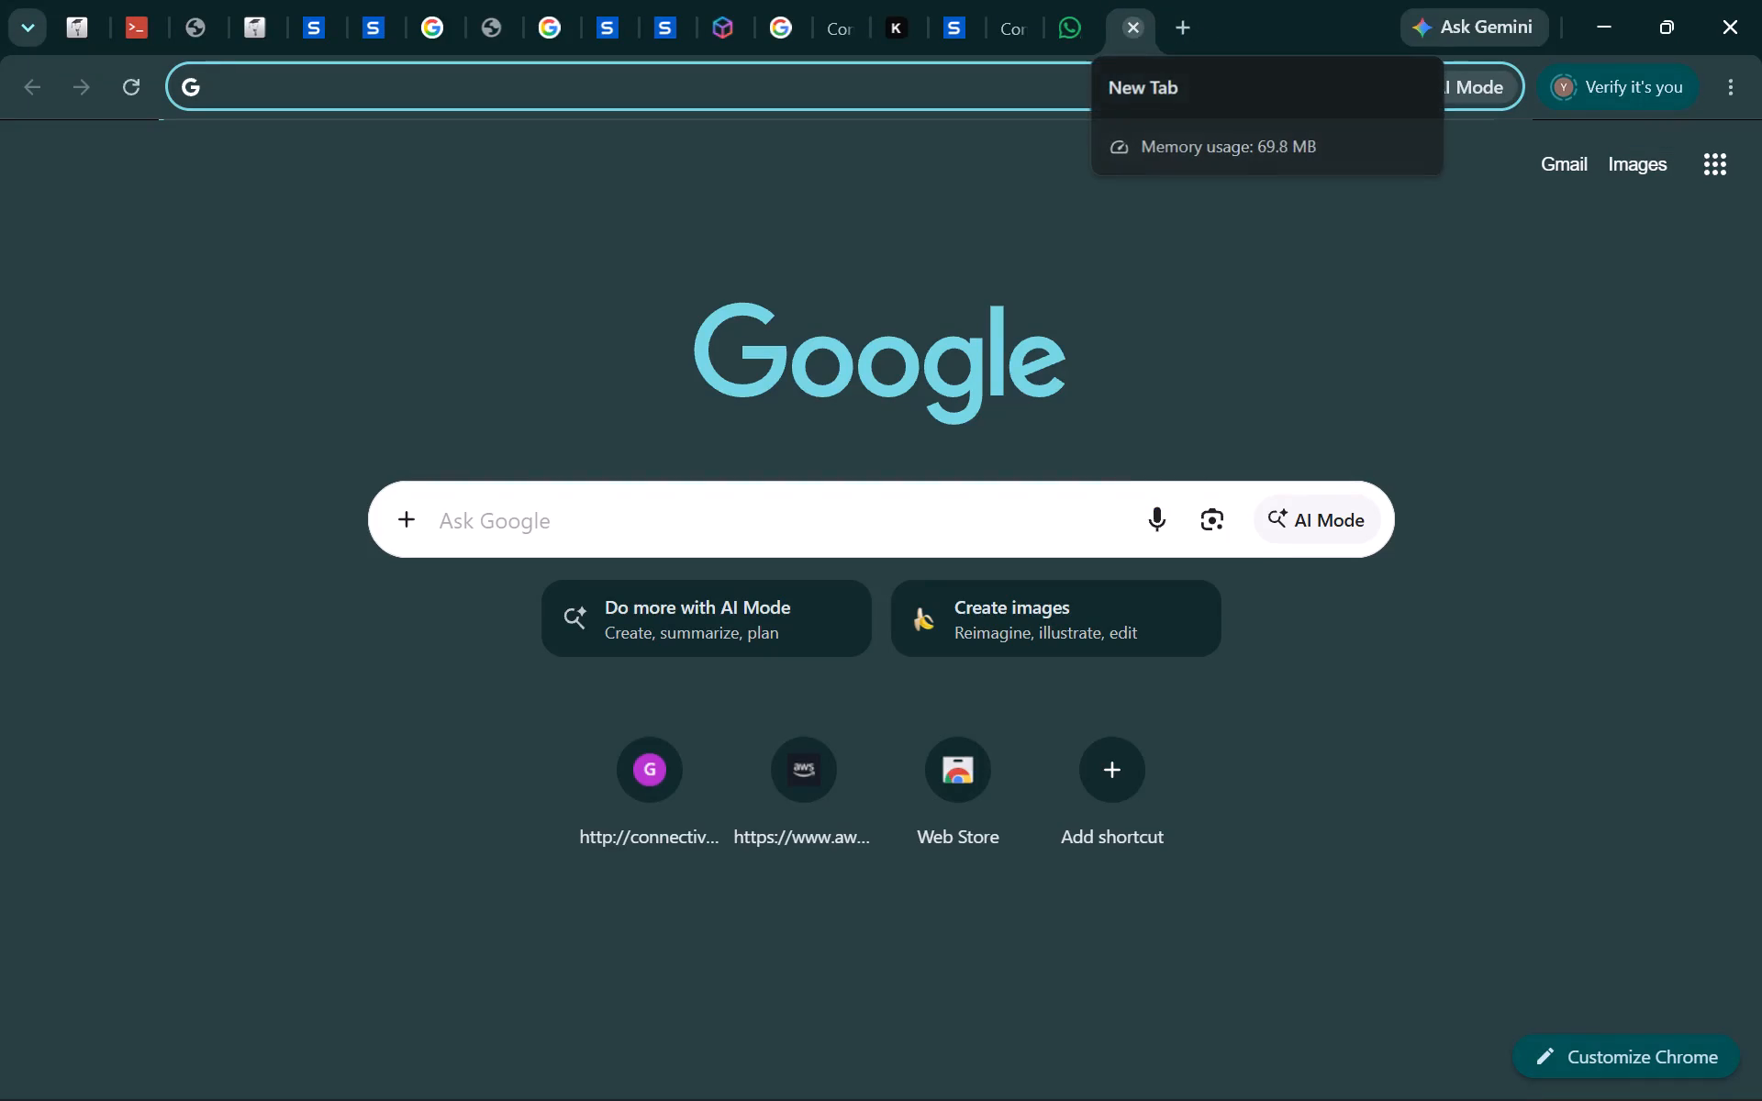